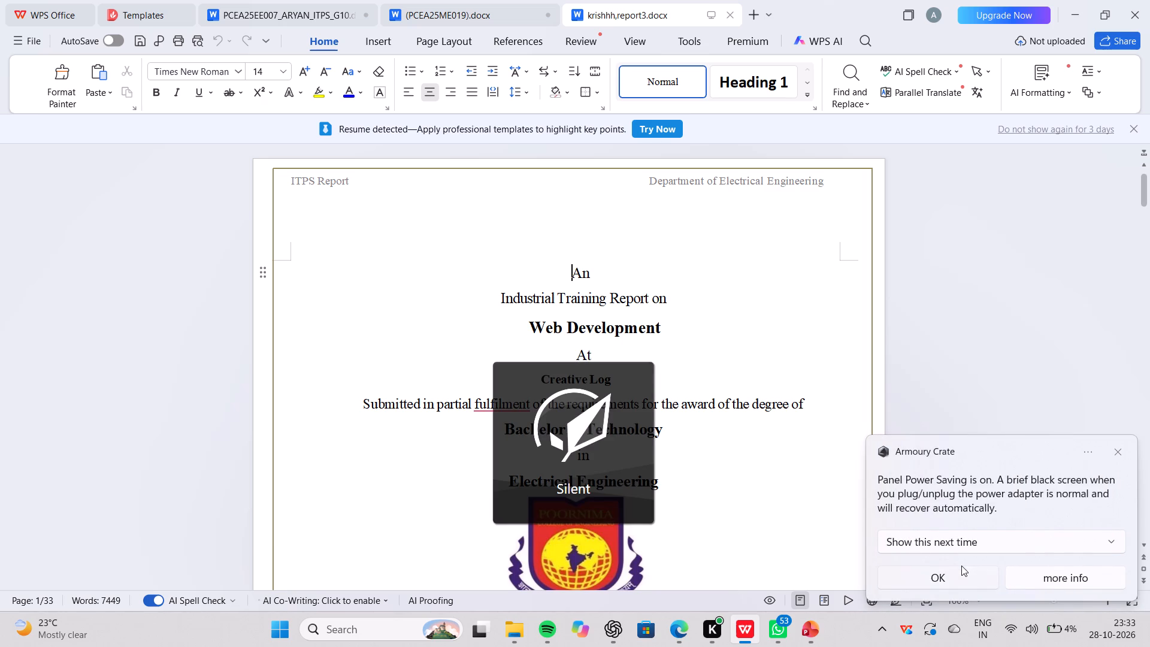
# Lower the laptop's screen brightness to near the minimum in the system quick settings and return to the report.
pyautogui.click(1012, 625)
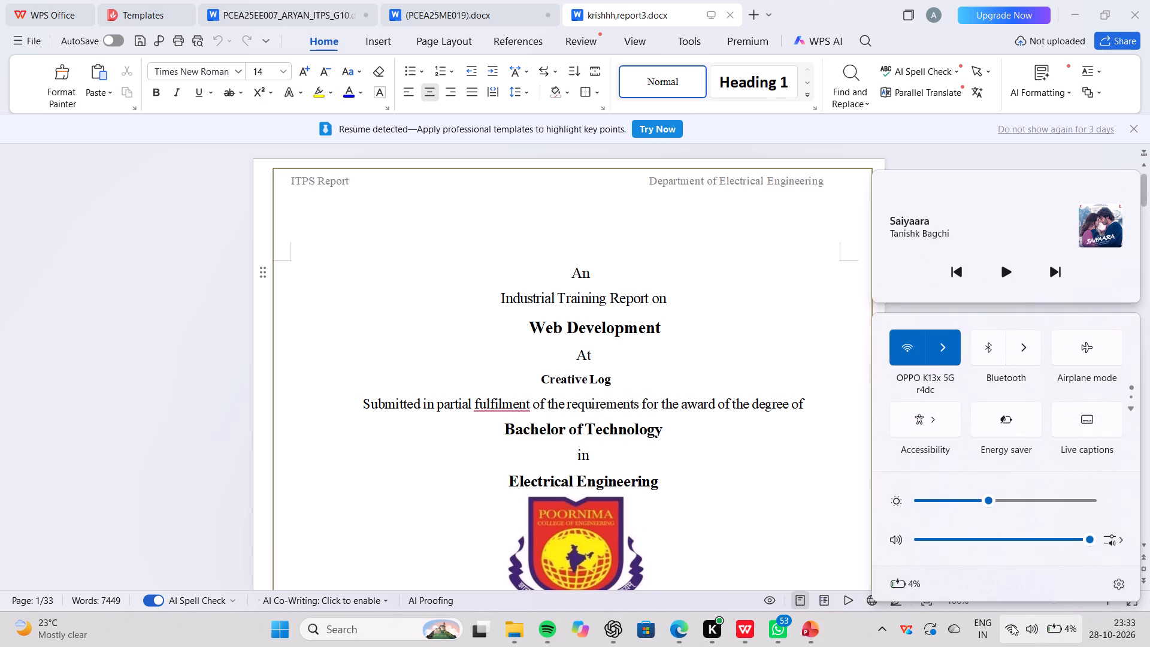
pyautogui.click(937, 494)
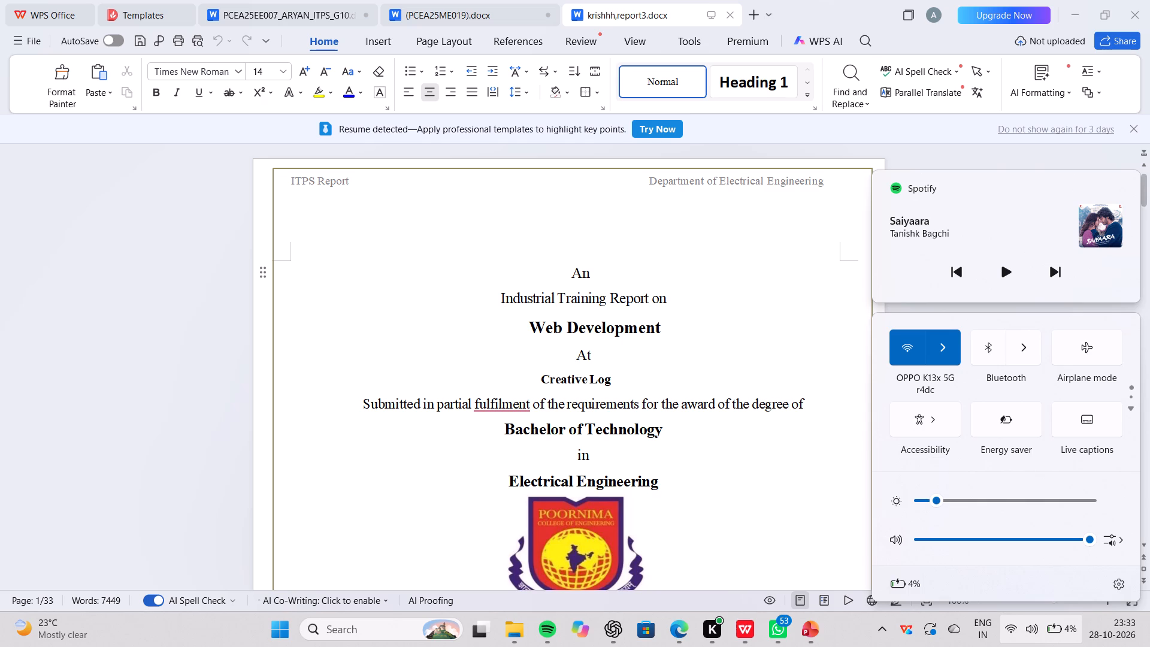
pyautogui.click(840, 410)
# Look through the industrial training report from the title page to the Declaration page.
pyautogui.scroll(-3, 634, 361)
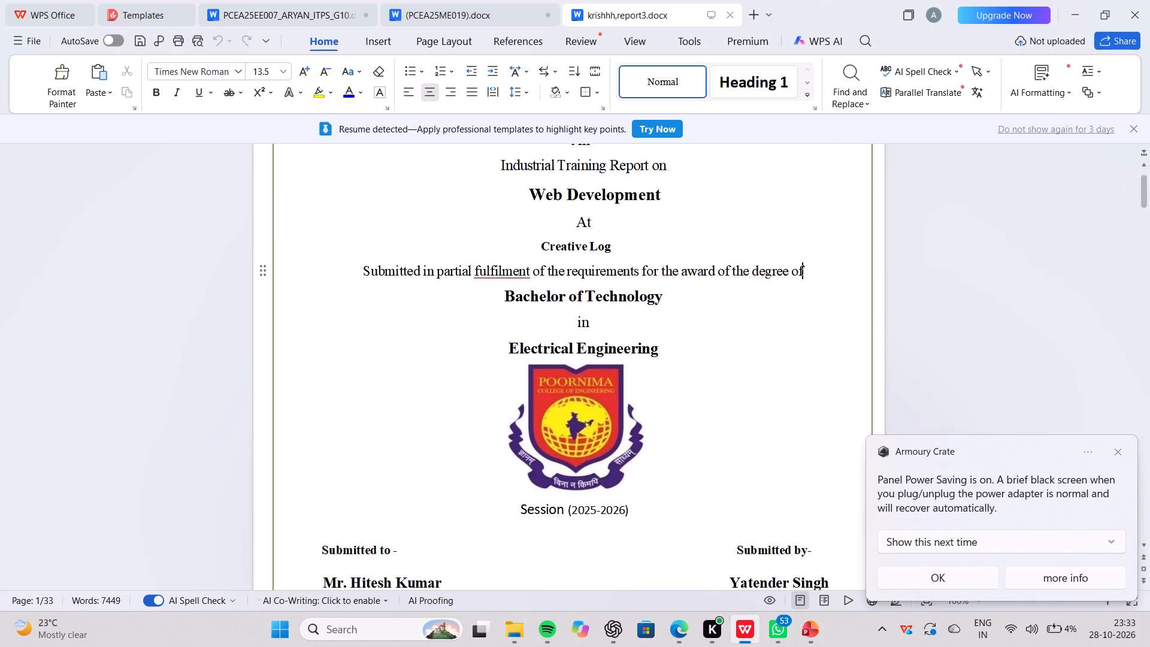
pyautogui.scroll(-9, 634, 361)
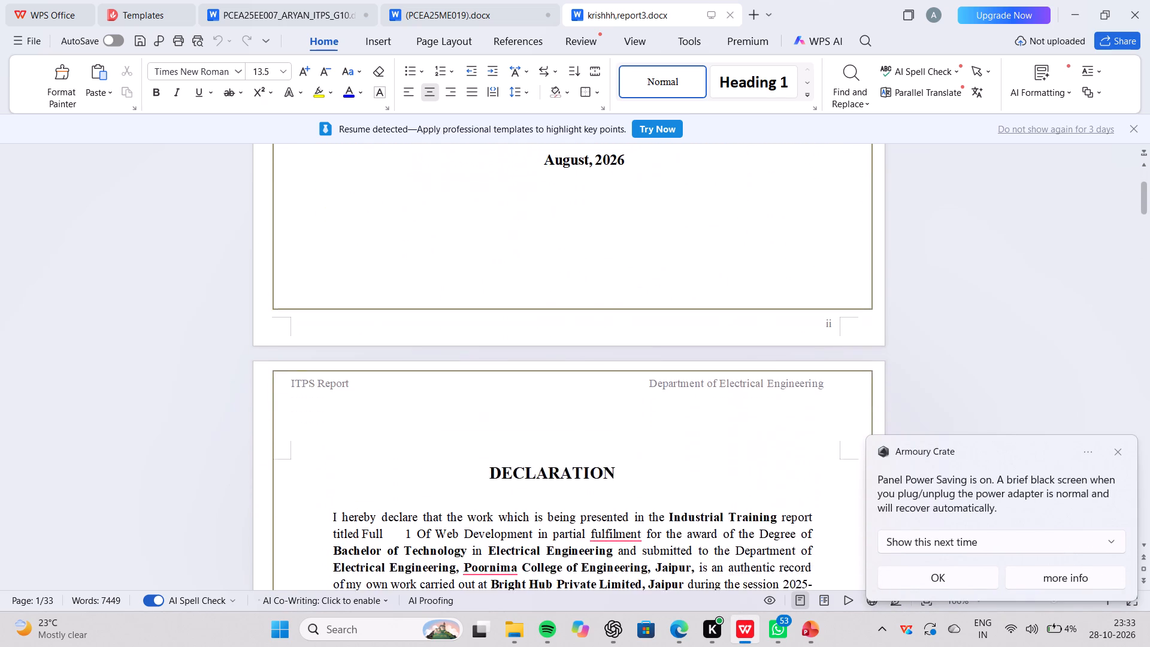
pyautogui.scroll(-5, 634, 361)
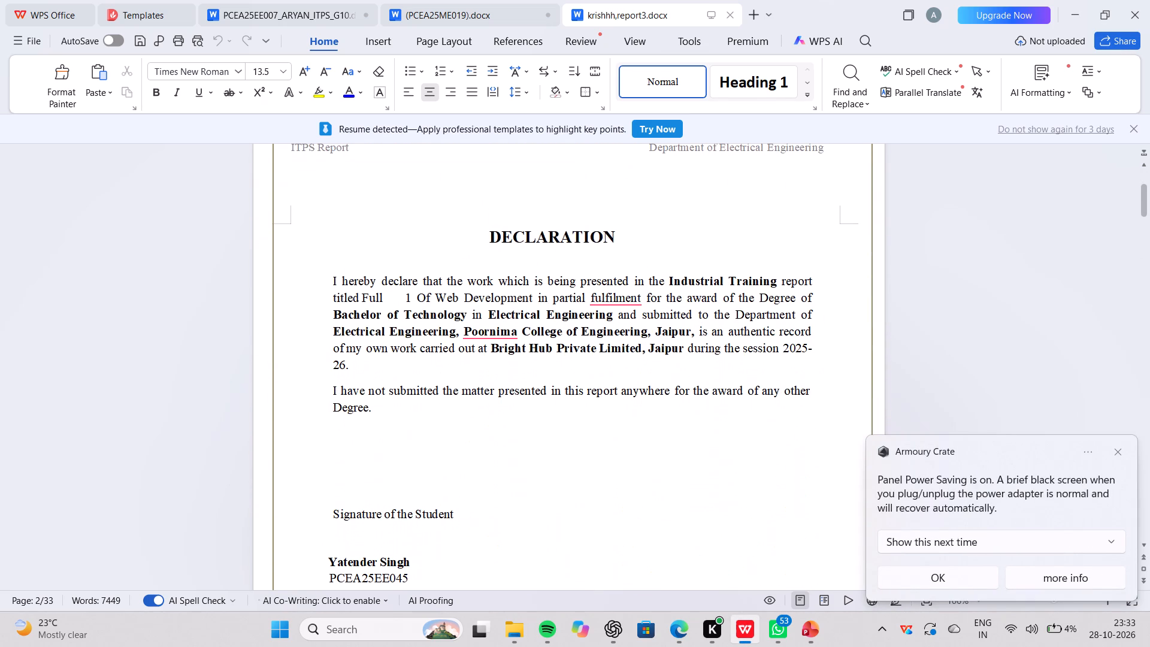
# Review the declaration, certificate and acknowledgement pages of krishhh,report3.docx as a reference.
pyautogui.scroll(-9, 634, 361)
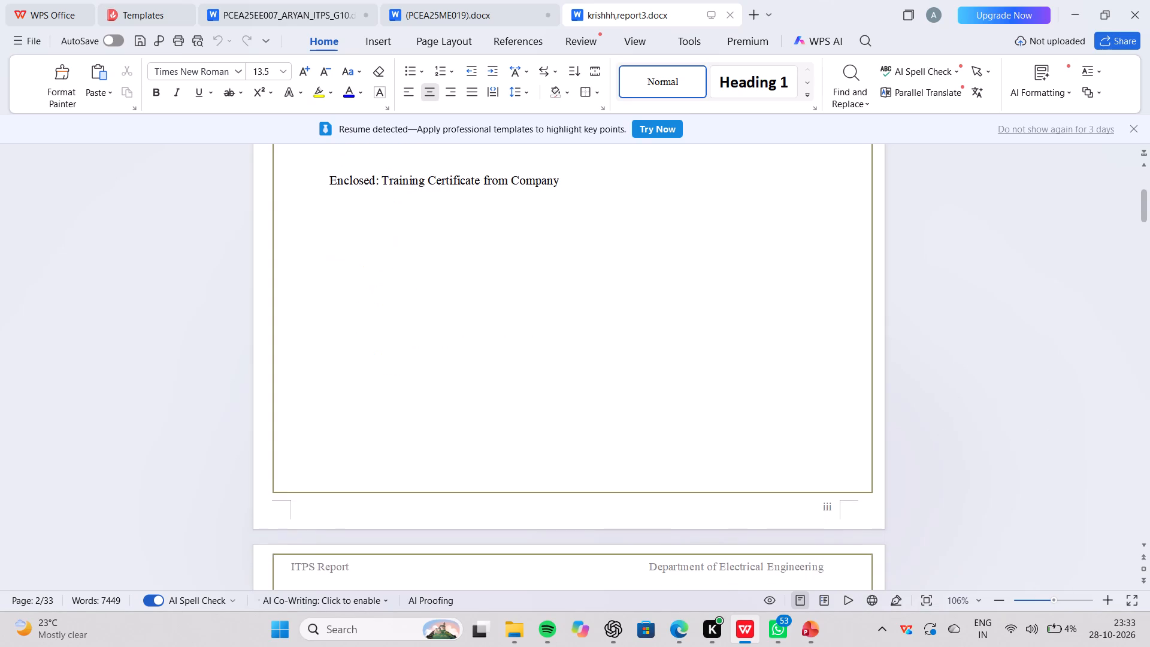
pyautogui.scroll(-8, 634, 361)
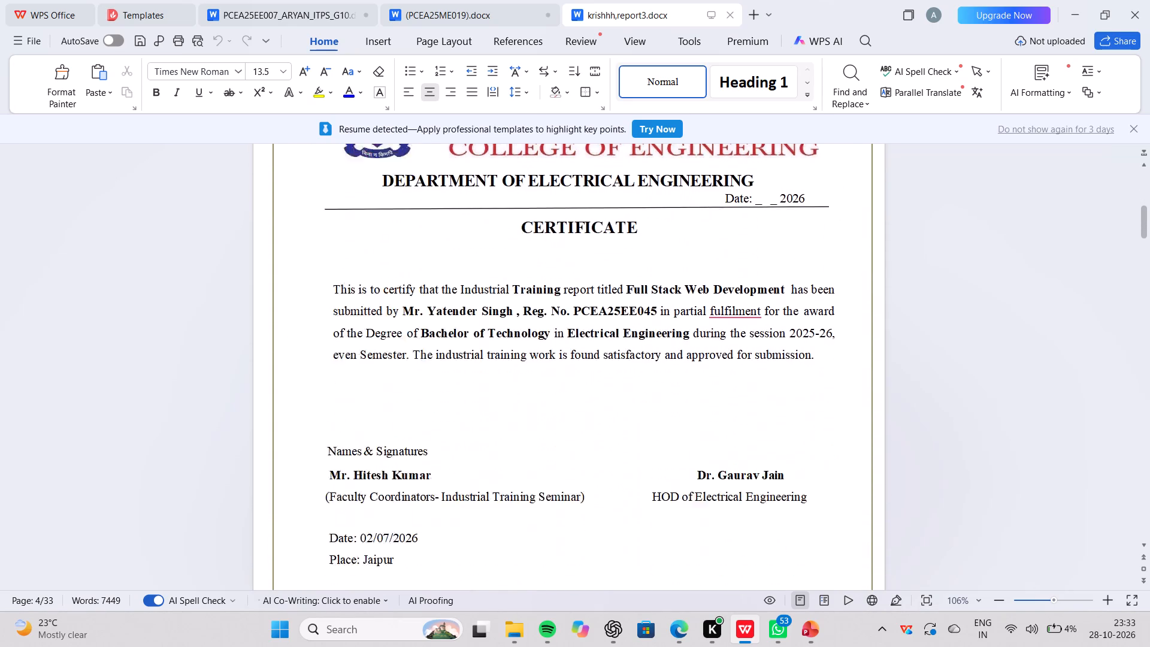
pyautogui.scroll(-4, 634, 361)
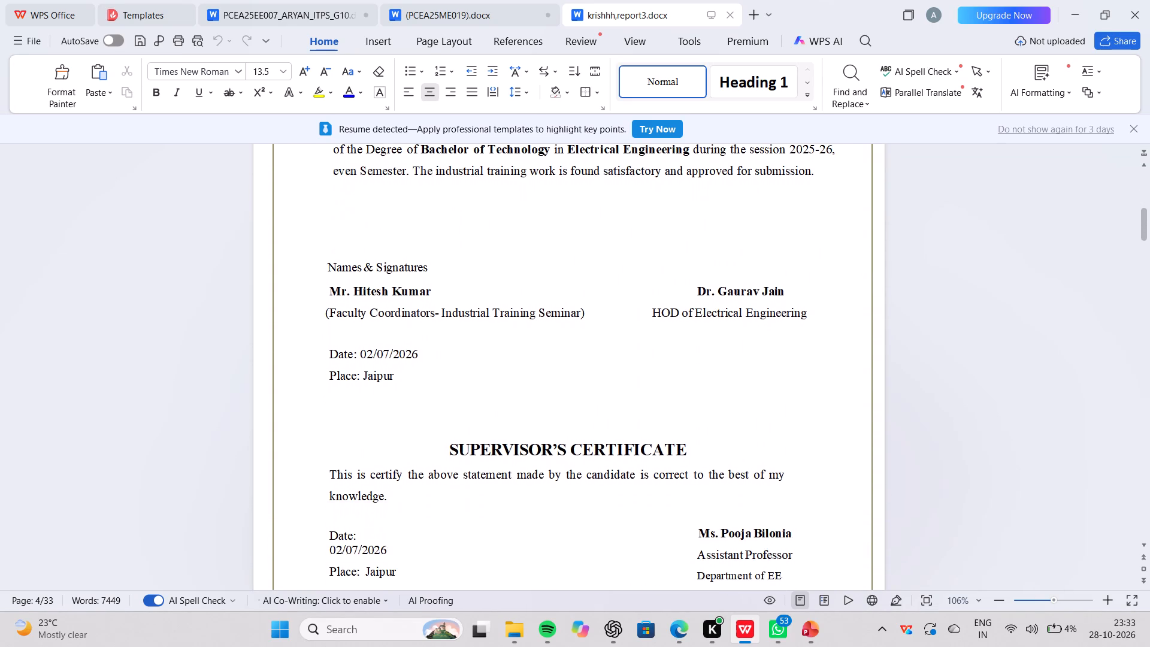
pyautogui.scroll(-7, 634, 361)
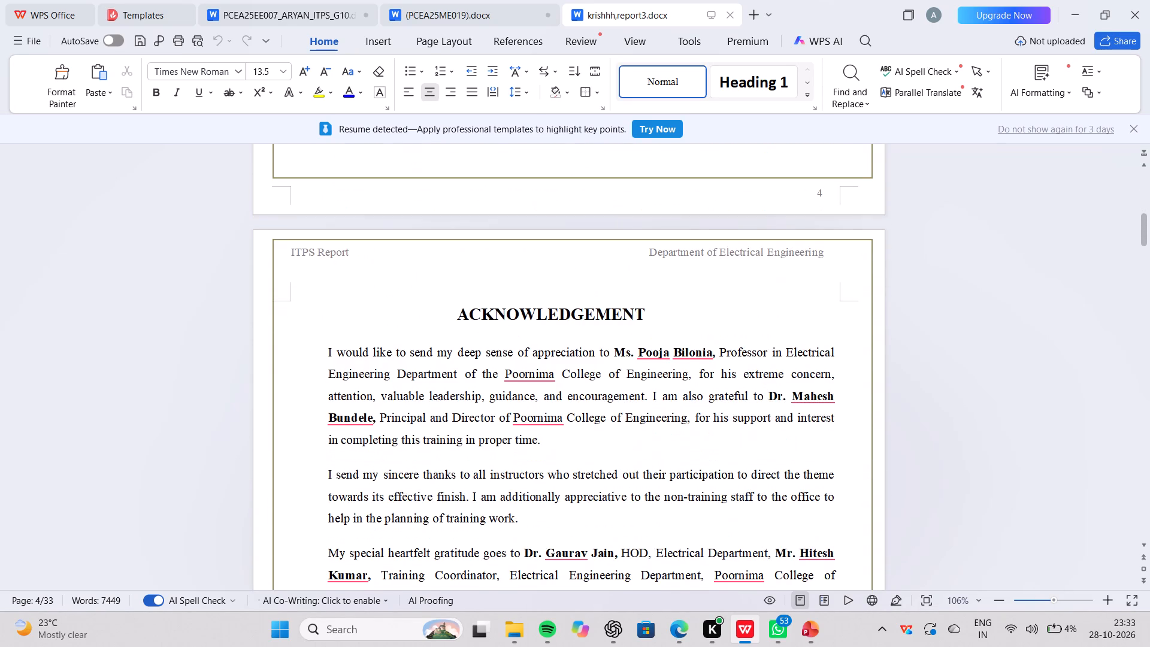
pyautogui.scroll(-2, 634, 361)
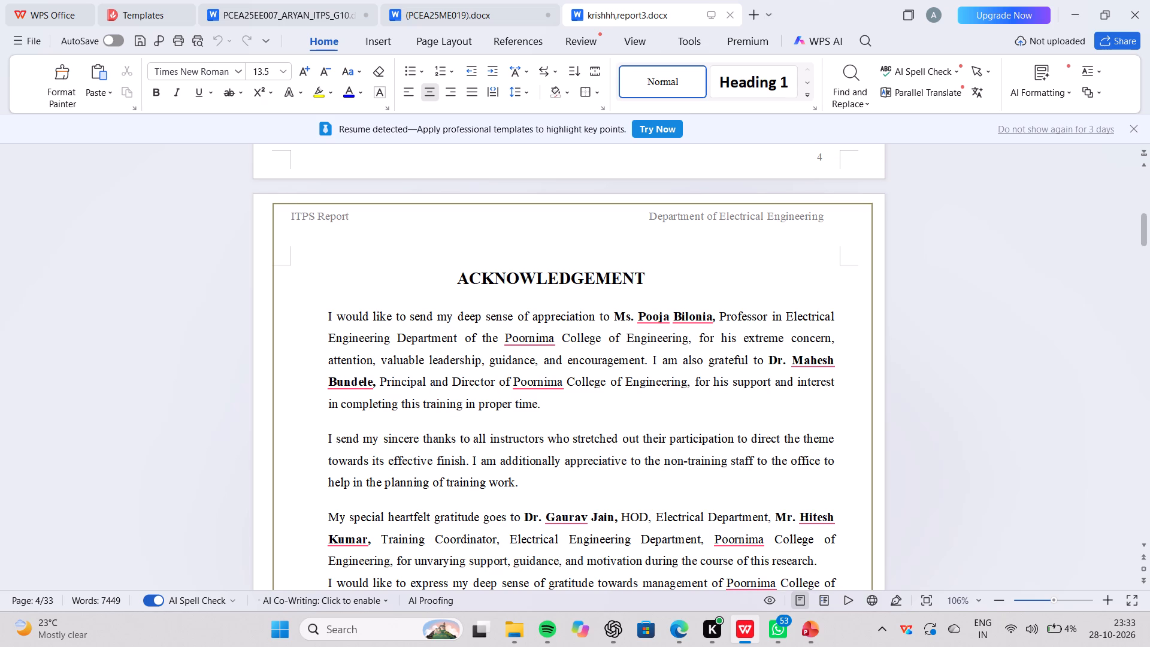
pyautogui.scroll(1, 523, 315)
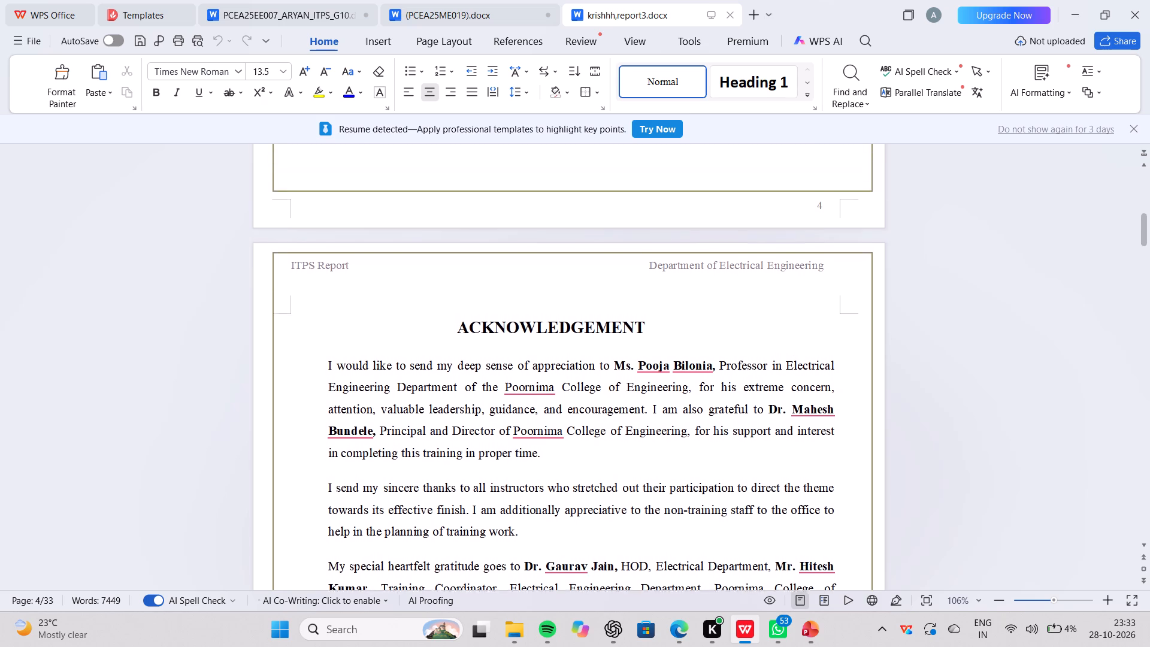
pyautogui.scroll(3, 523, 315)
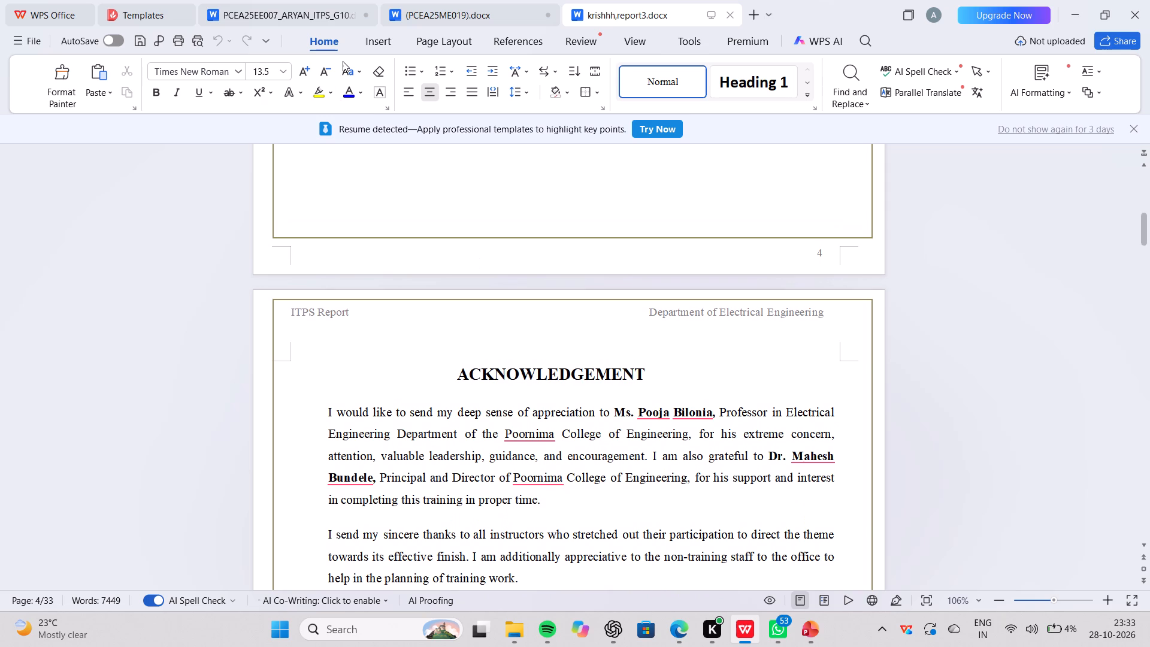
# In the ITPS_G10 report, replace the student name in the signature block below the acknowledgement with the new student's full name.
pyautogui.click(317, 10)
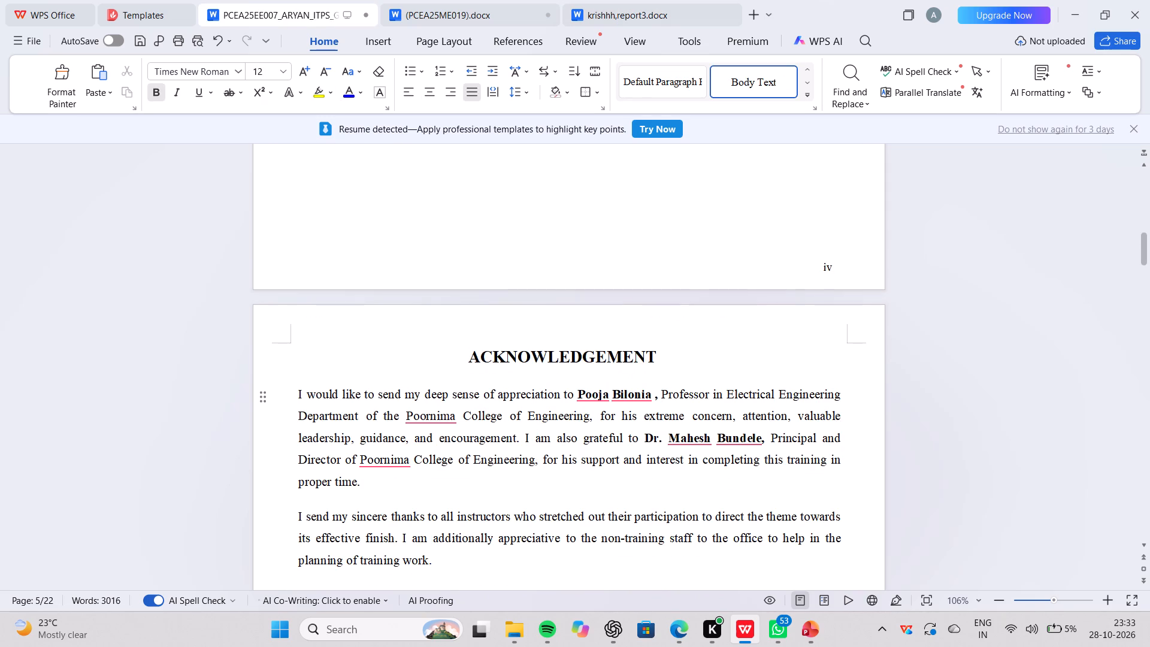
pyautogui.scroll(6, 456, 273)
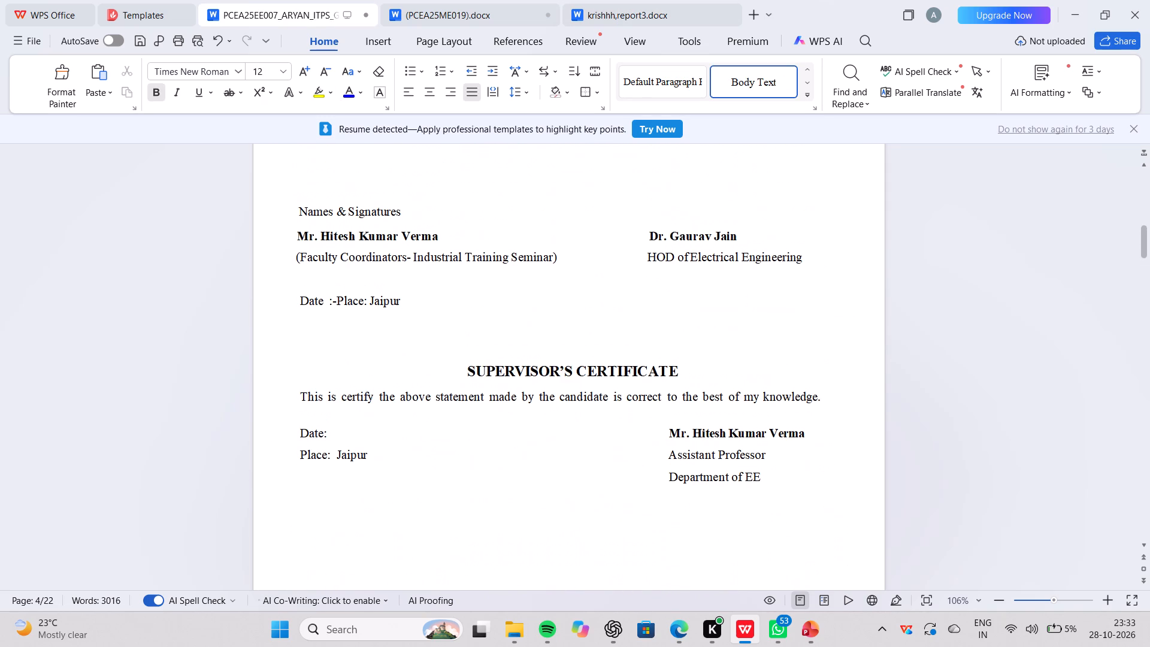
pyautogui.scroll(2, 456, 273)
pyautogui.scroll(-2, 456, 273)
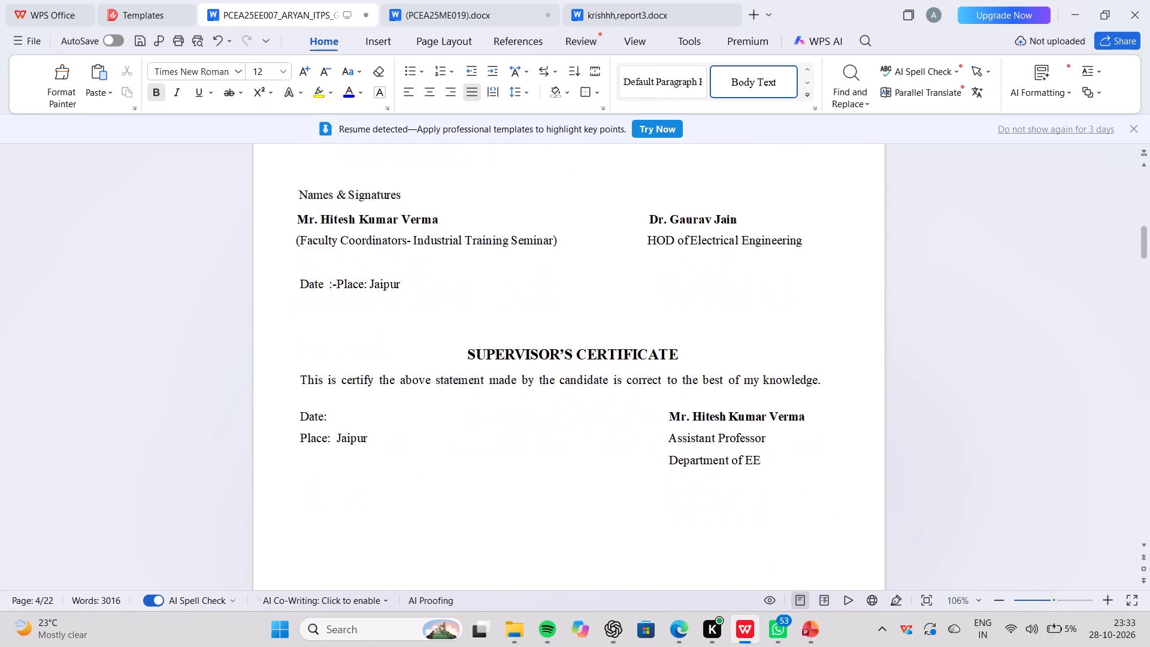
pyautogui.scroll(-9, 456, 273)
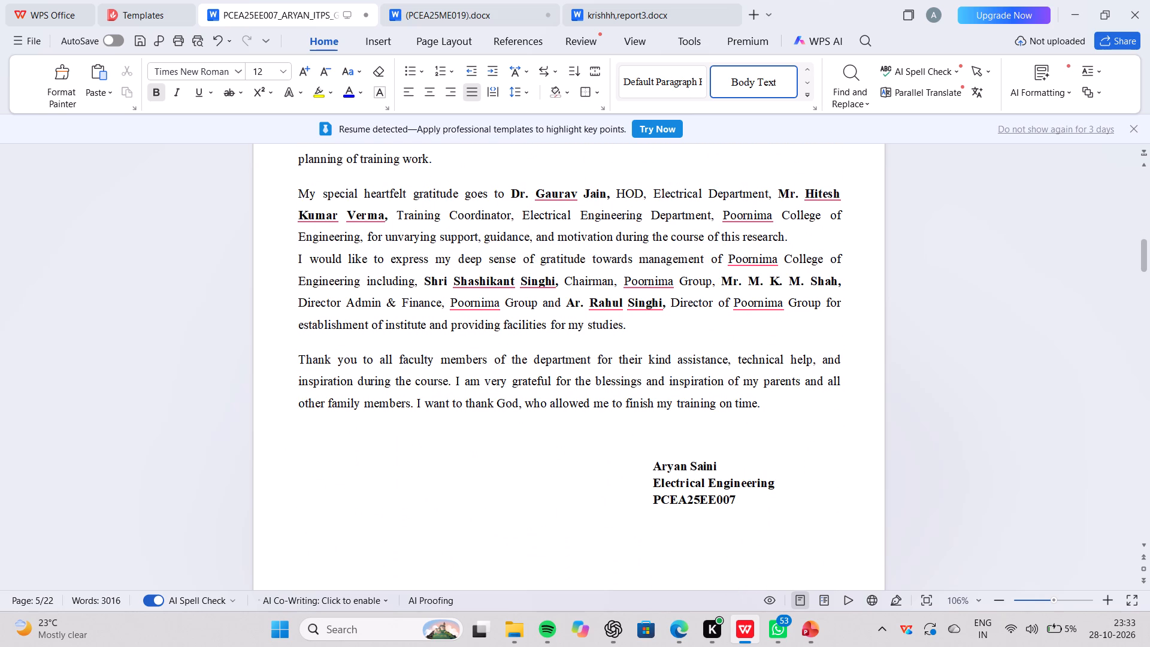
pyautogui.scroll(-3, 456, 273)
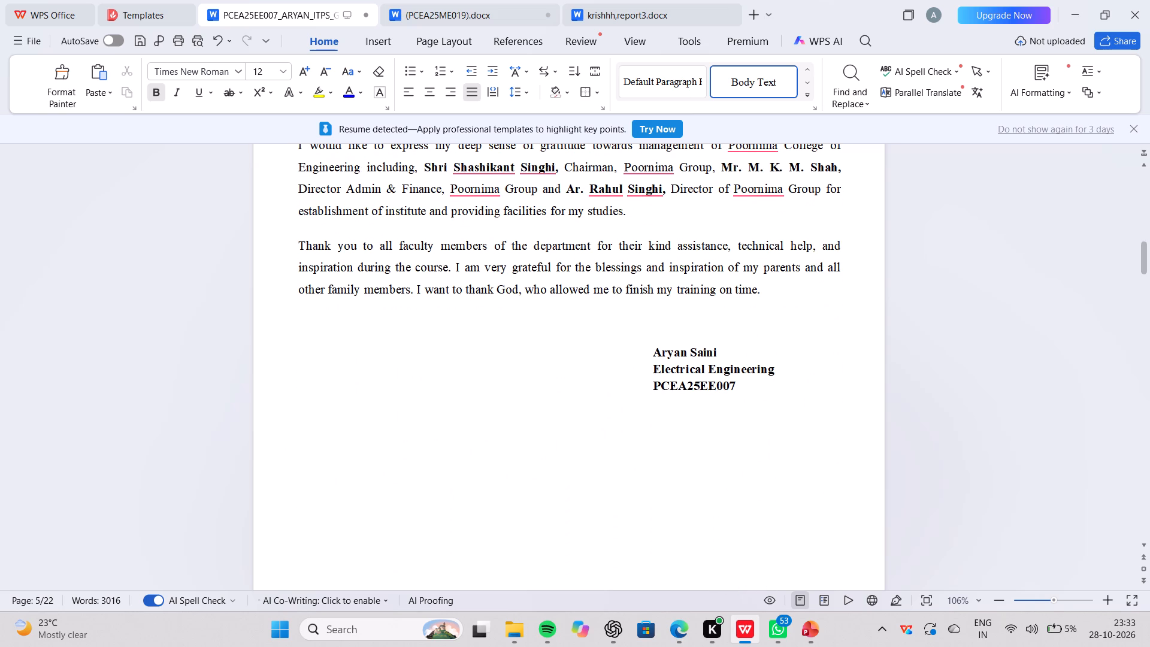
pyautogui.click(723, 346)
pyautogui.press('BackSpace')
pyautogui.press('BackSpace')
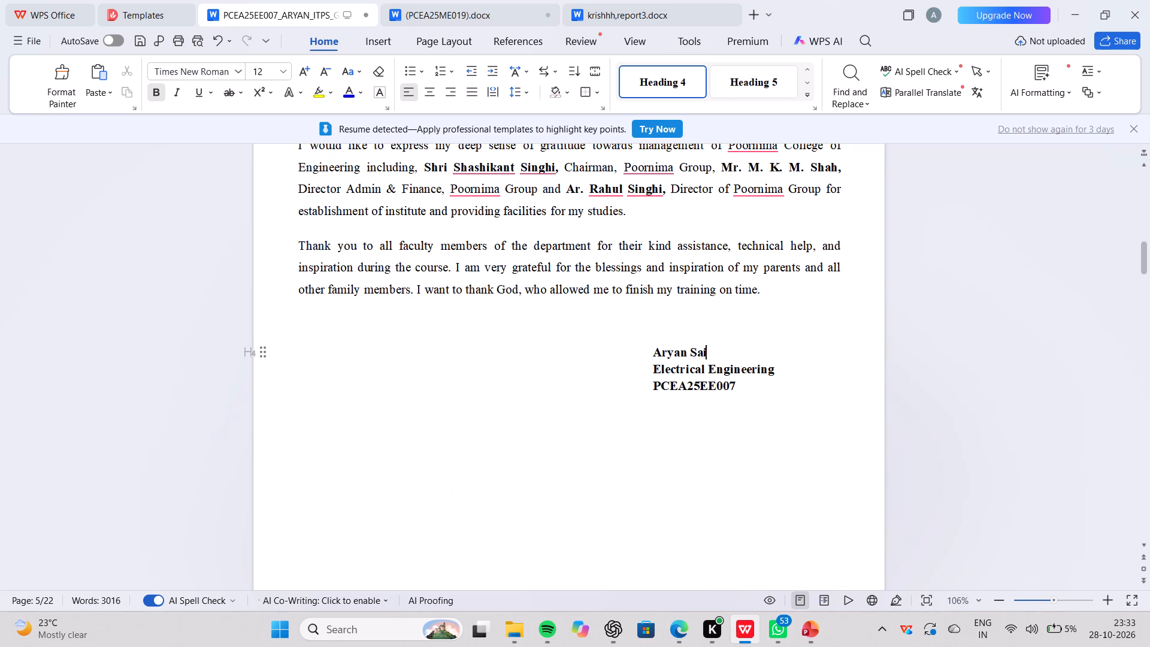
pyautogui.press('BackSpace')
pyautogui.press('BackSpace')
pyautogui.press('BackSpace')
pyautogui.press('BackSpace')
pyautogui.press('BackSpace')
pyautogui.press('BackSpace')
pyautogui.press('BackSpace')
pyautogui.press('BackSpace')
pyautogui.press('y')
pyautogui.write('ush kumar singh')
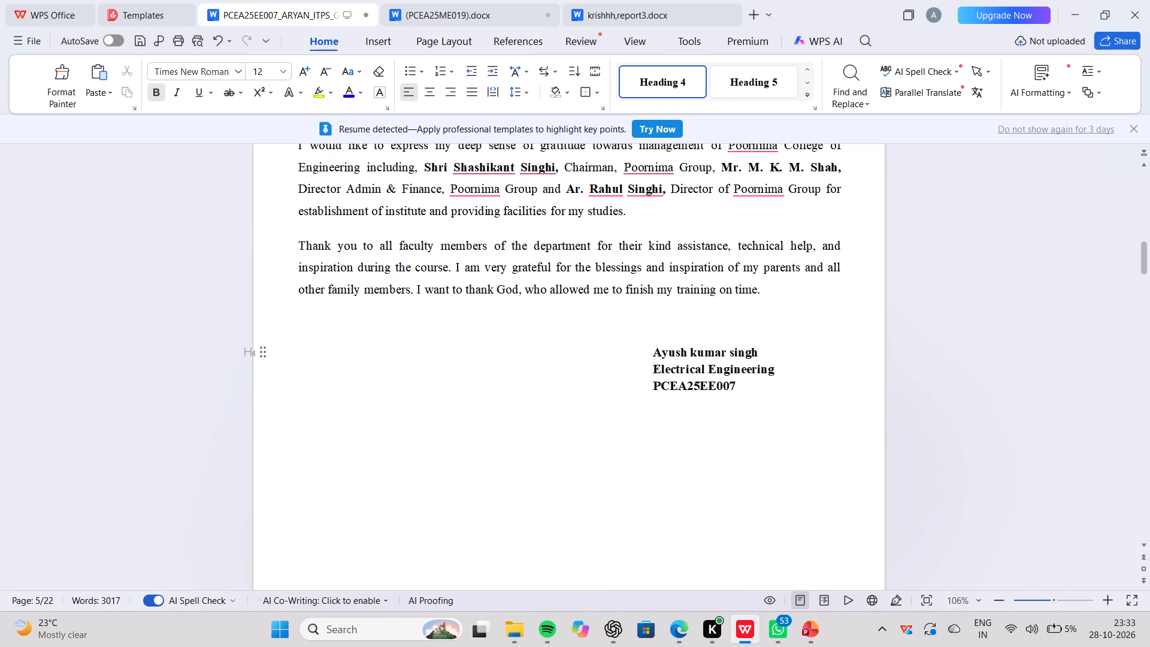
# Change the last digit of the registration number in the acknowledgement signature block to 9.
pyautogui.click(734, 382)
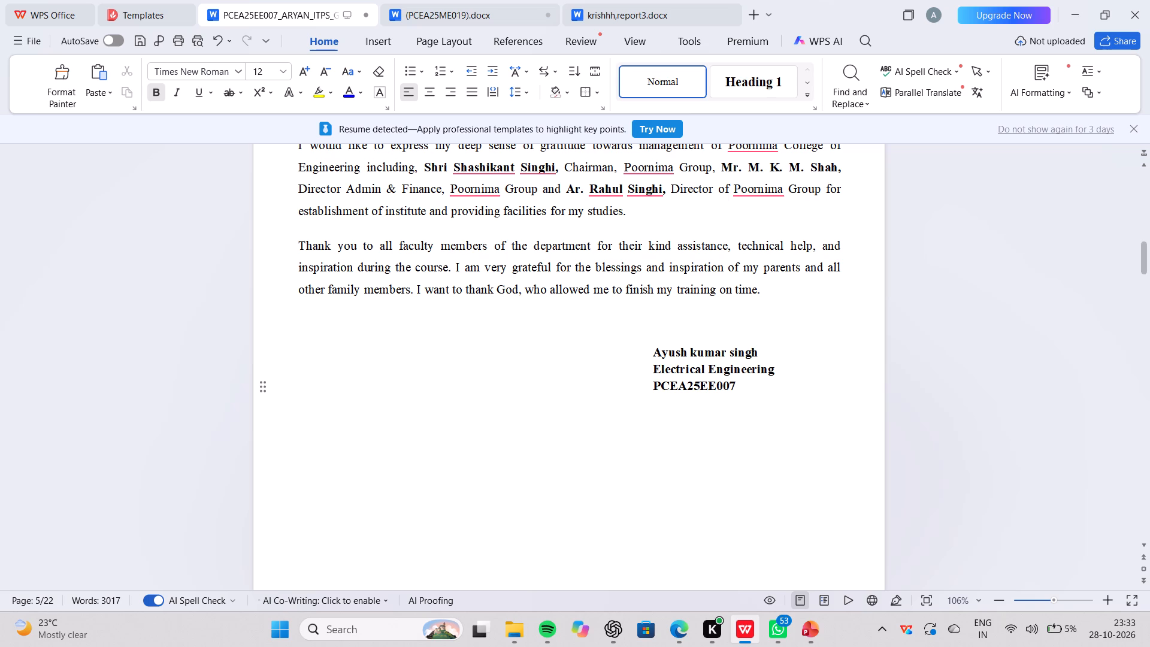
pyautogui.press('BackSpace')
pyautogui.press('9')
# Examine the report's table of contents and the pages that follow it up to the abstract.
pyautogui.scroll(-3, 734, 382)
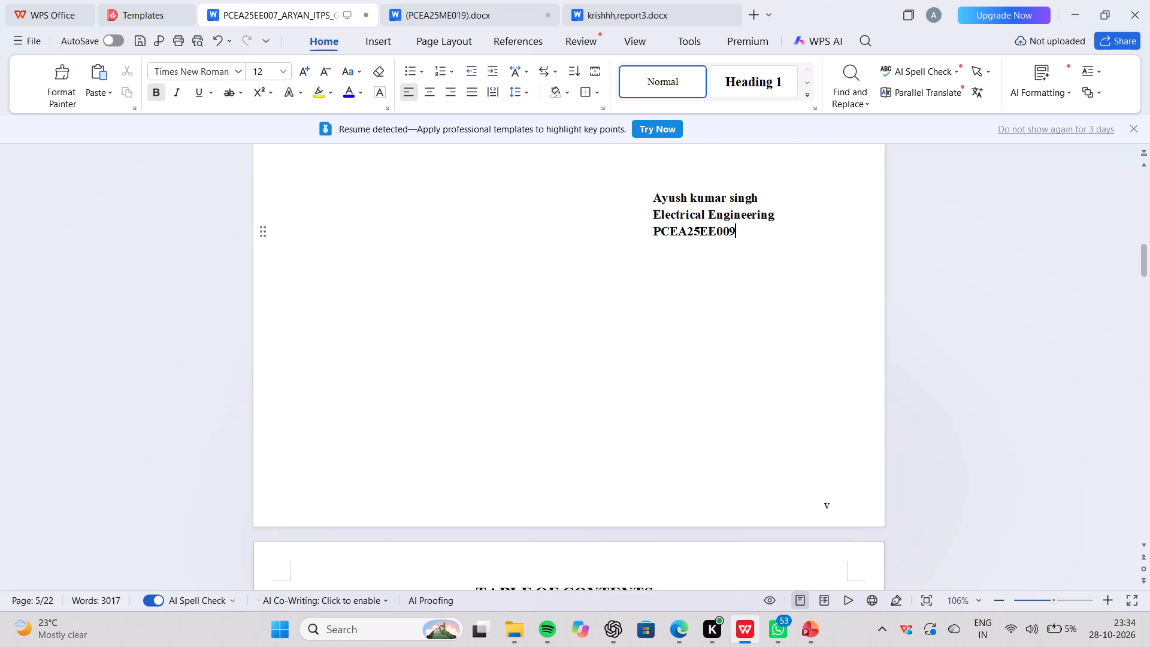
pyautogui.scroll(-4, 734, 382)
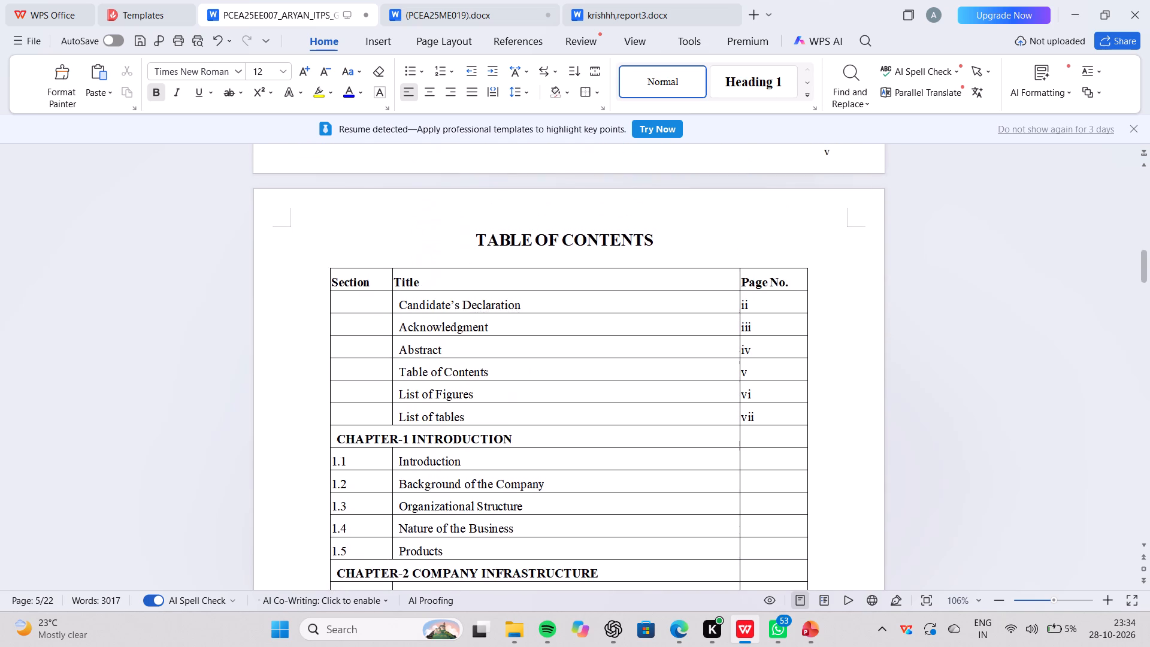
pyautogui.scroll(-1, 734, 382)
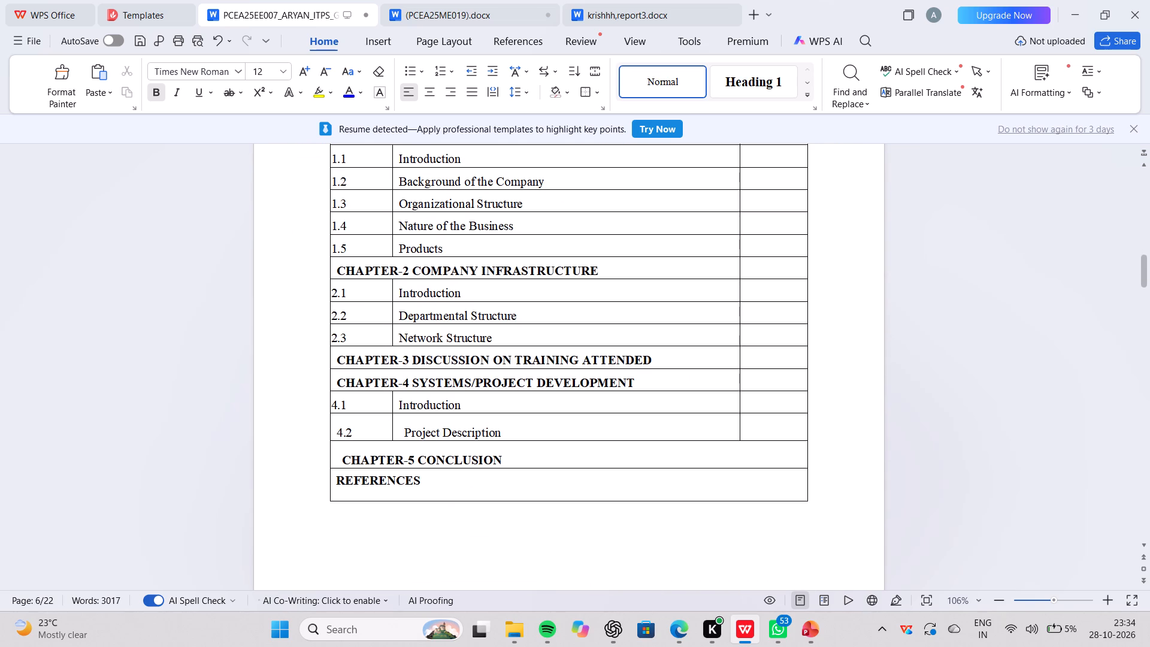
pyautogui.scroll(-1, 734, 382)
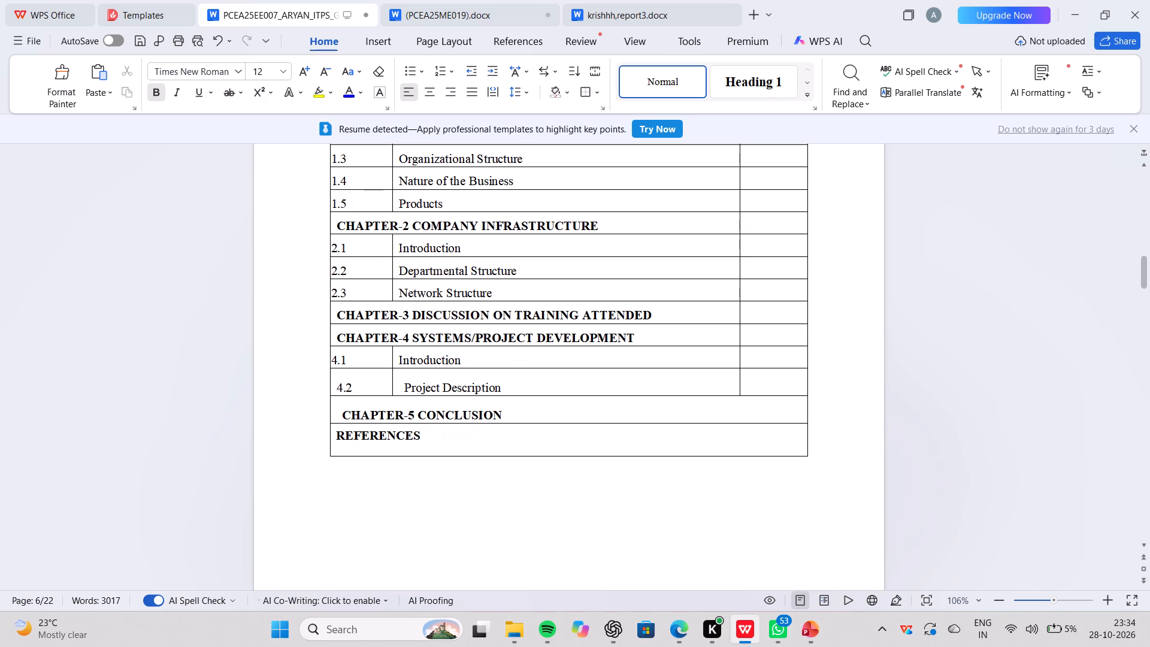
pyautogui.scroll(-7, 734, 382)
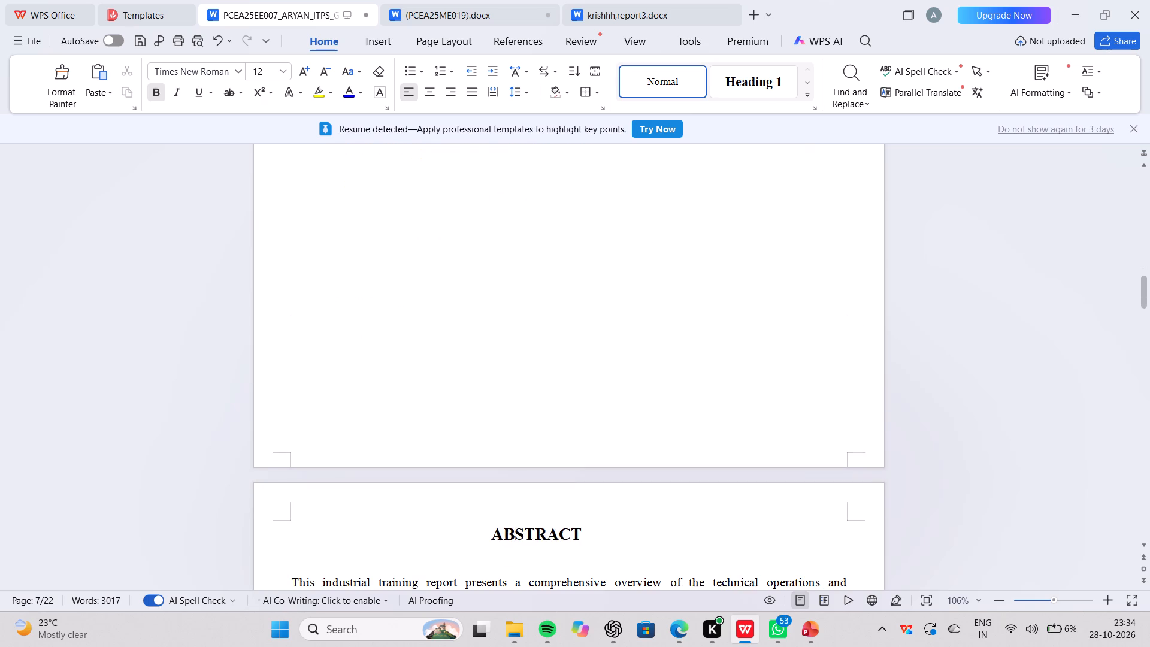
# Review the report's chapters at a reduced zoom, from the Chapter 1 introduction through to the references and final page.
pyautogui.scroll(-1, 734, 382)
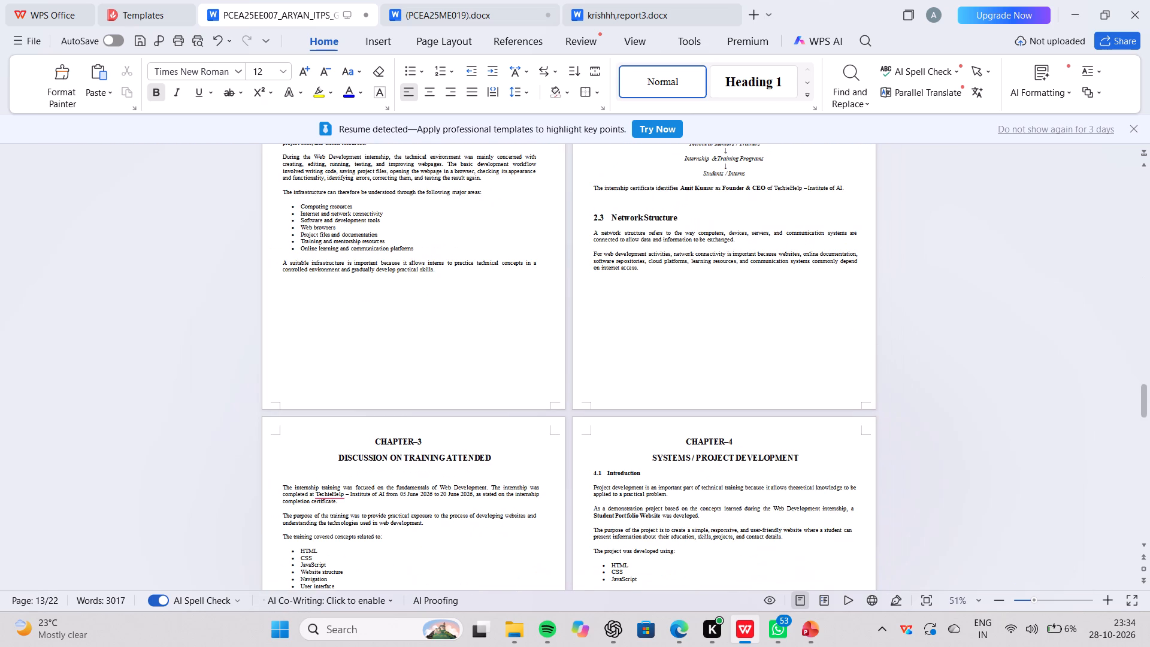
pyautogui.scroll(3, 741, 369)
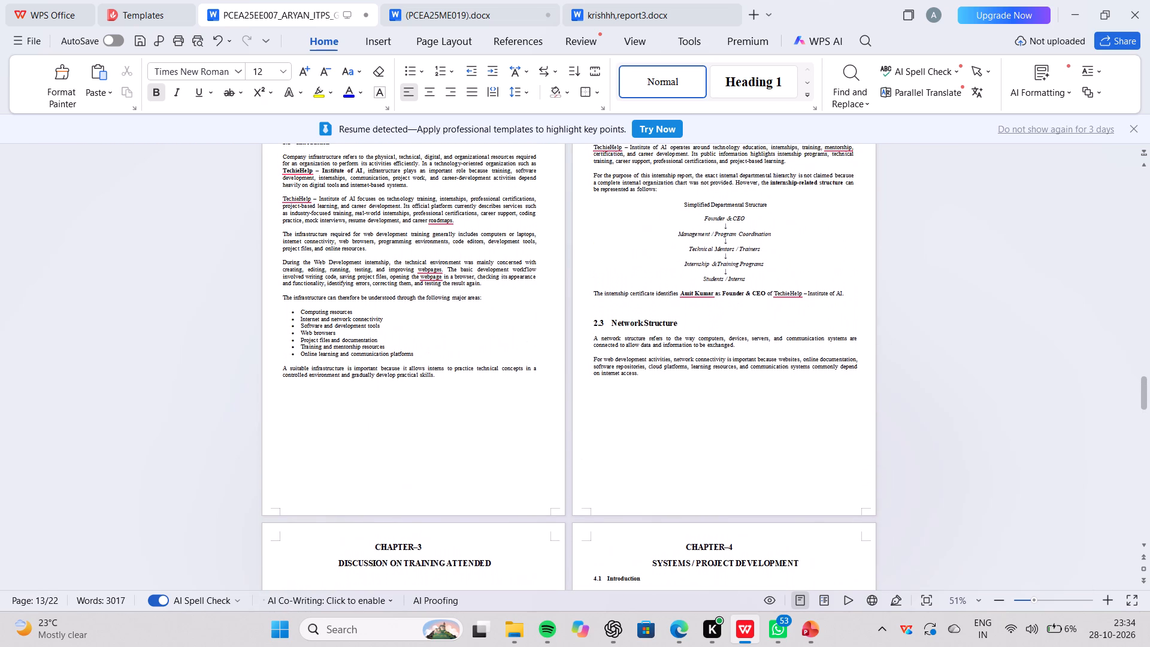
pyautogui.scroll(4, 741, 369)
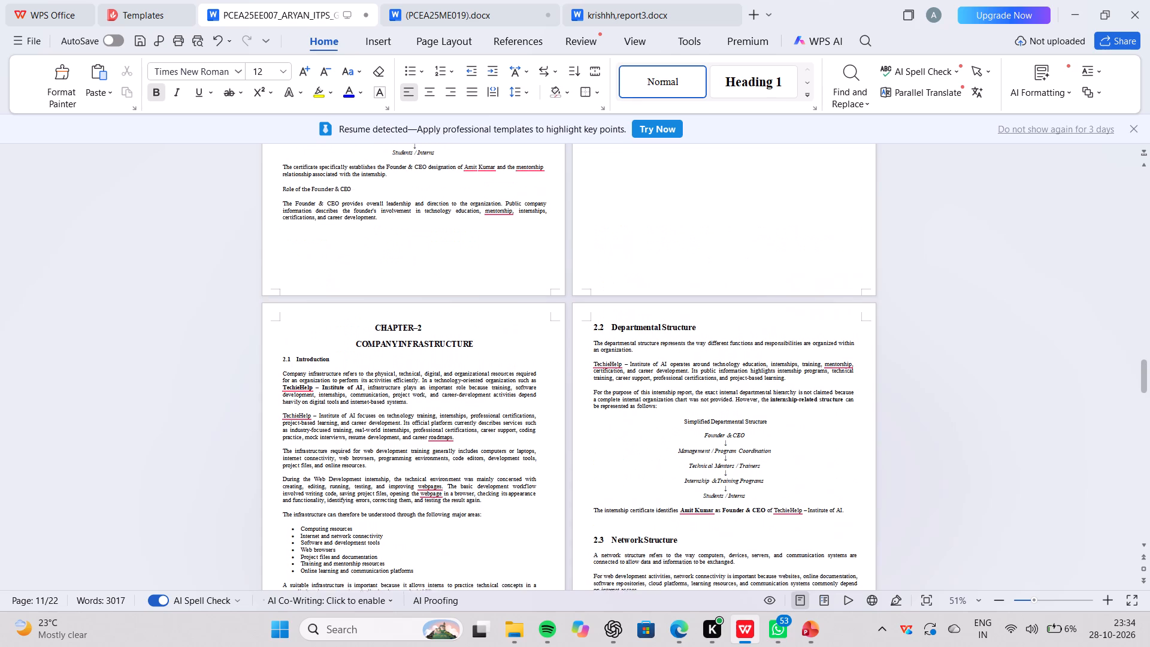
pyautogui.scroll(6, 741, 369)
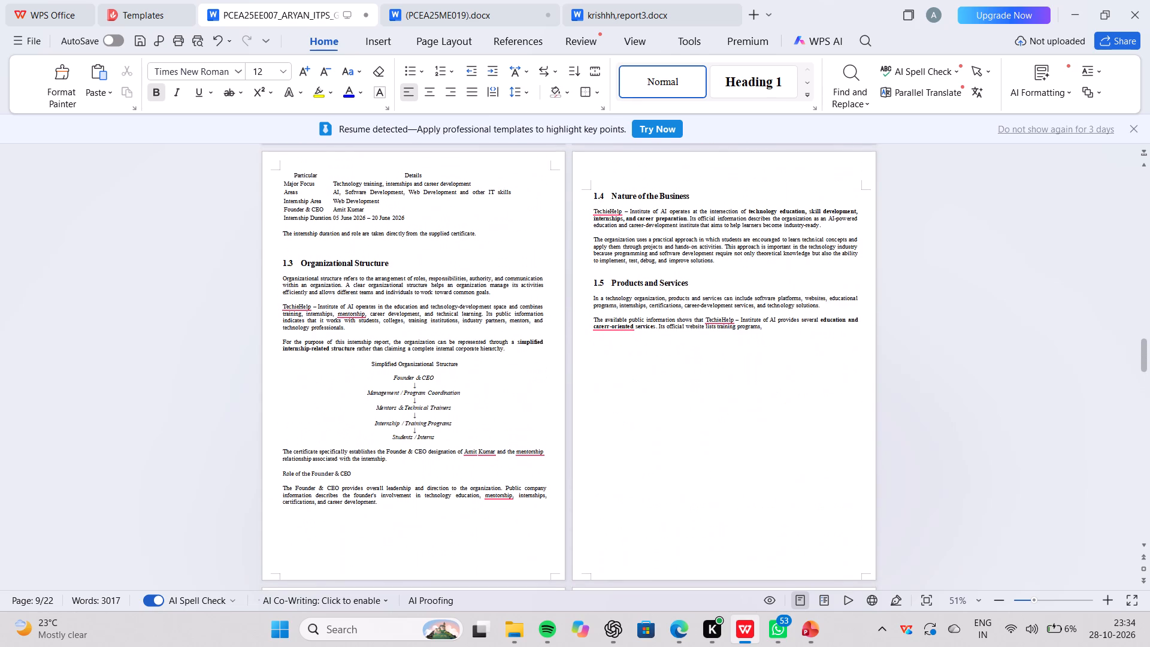
pyautogui.scroll(6, 741, 369)
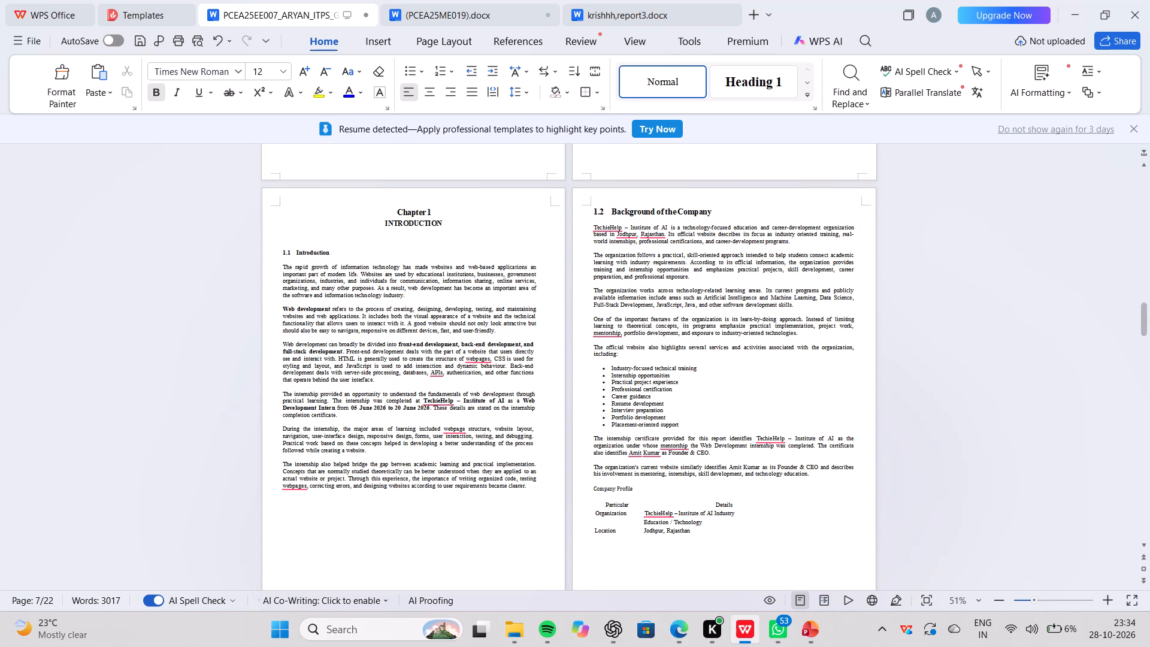
pyautogui.scroll(-5, 741, 369)
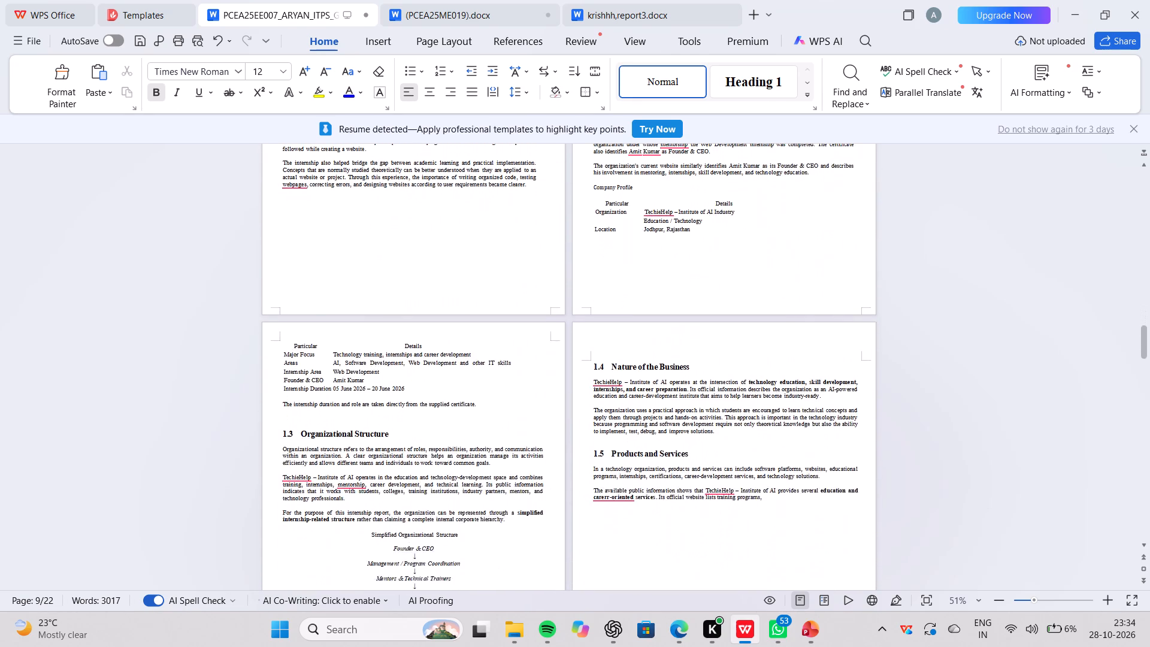
pyautogui.scroll(-9, 741, 369)
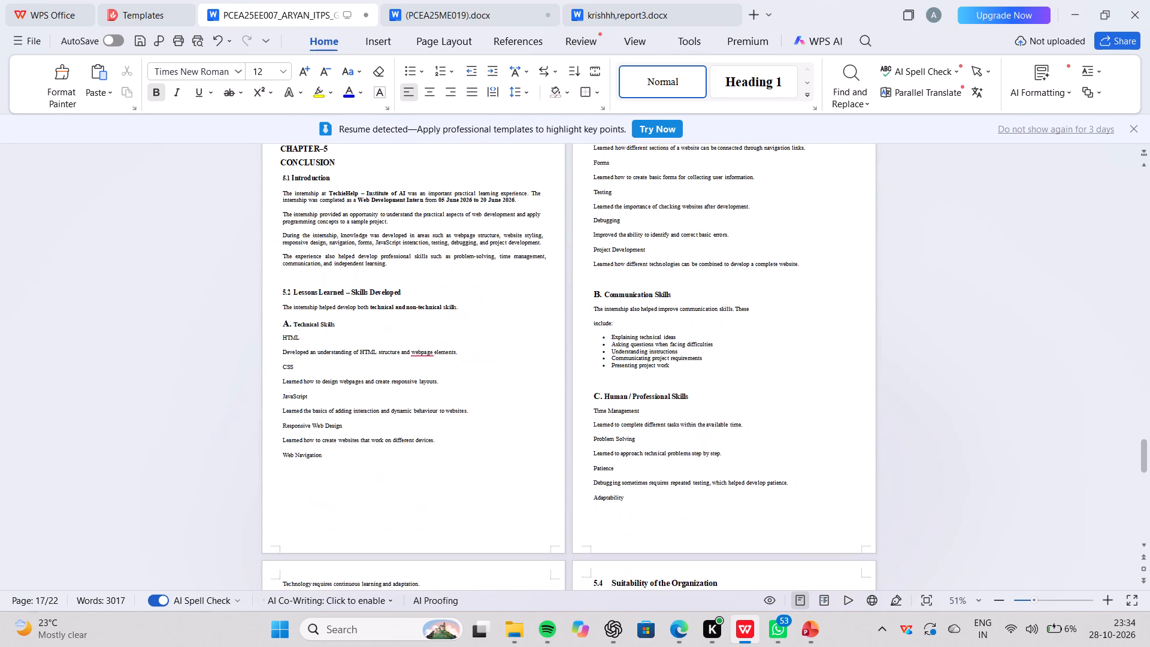
pyautogui.scroll(-8, 741, 369)
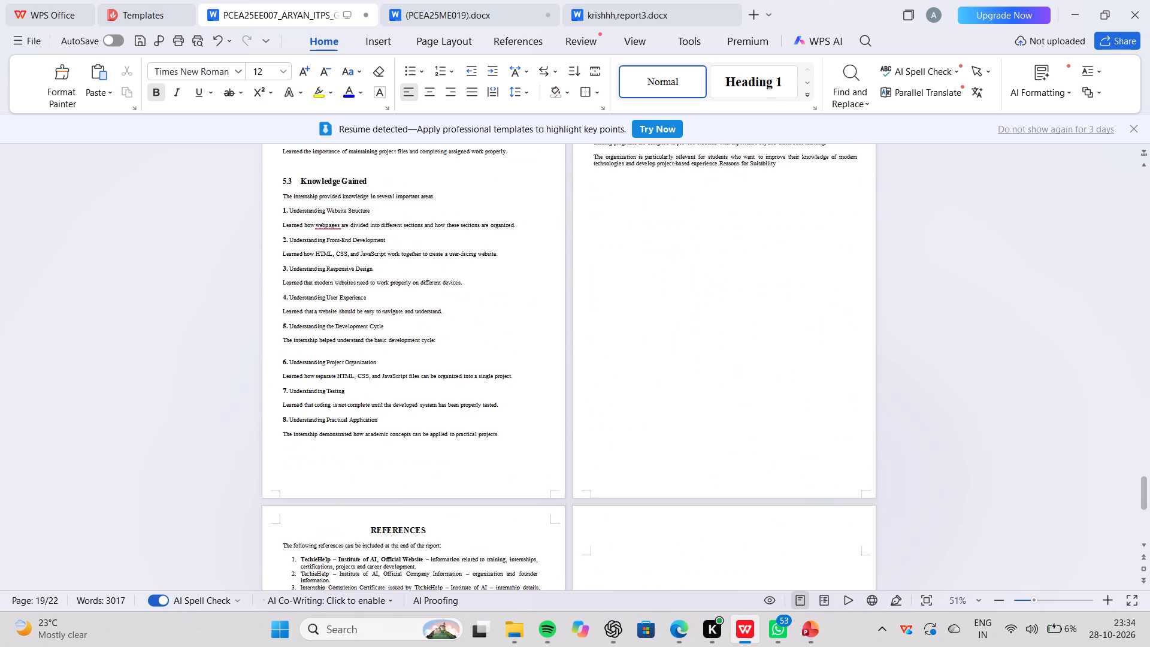
pyautogui.scroll(-6, 741, 369)
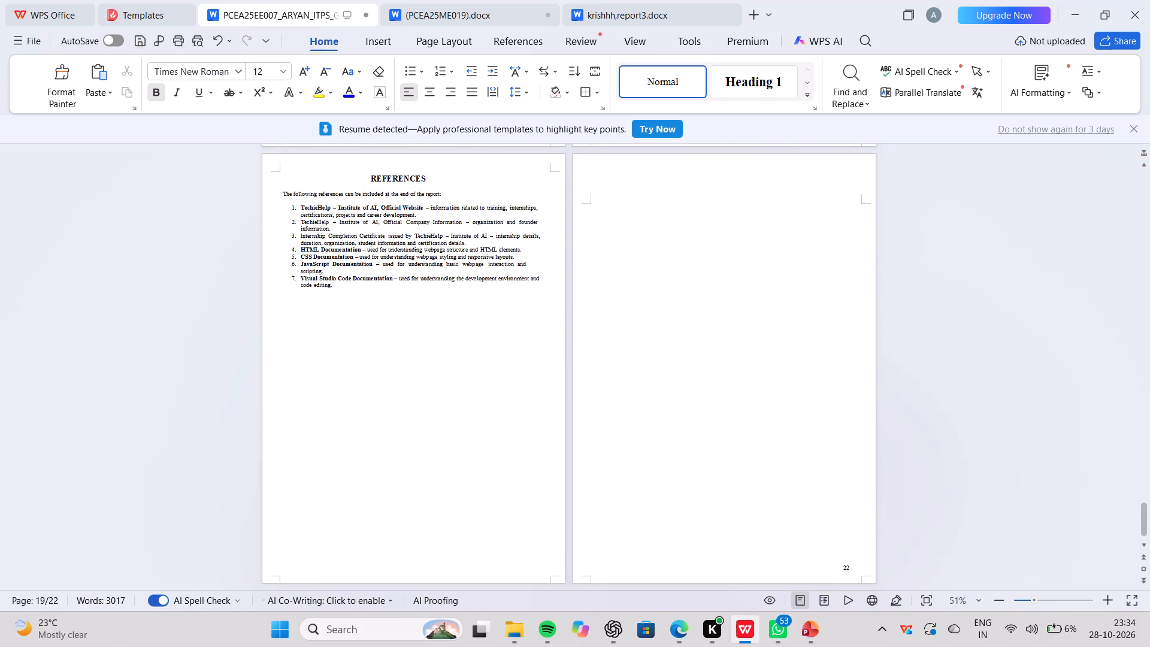
pyautogui.scroll(-3, 741, 369)
pyautogui.scroll(2, 741, 369)
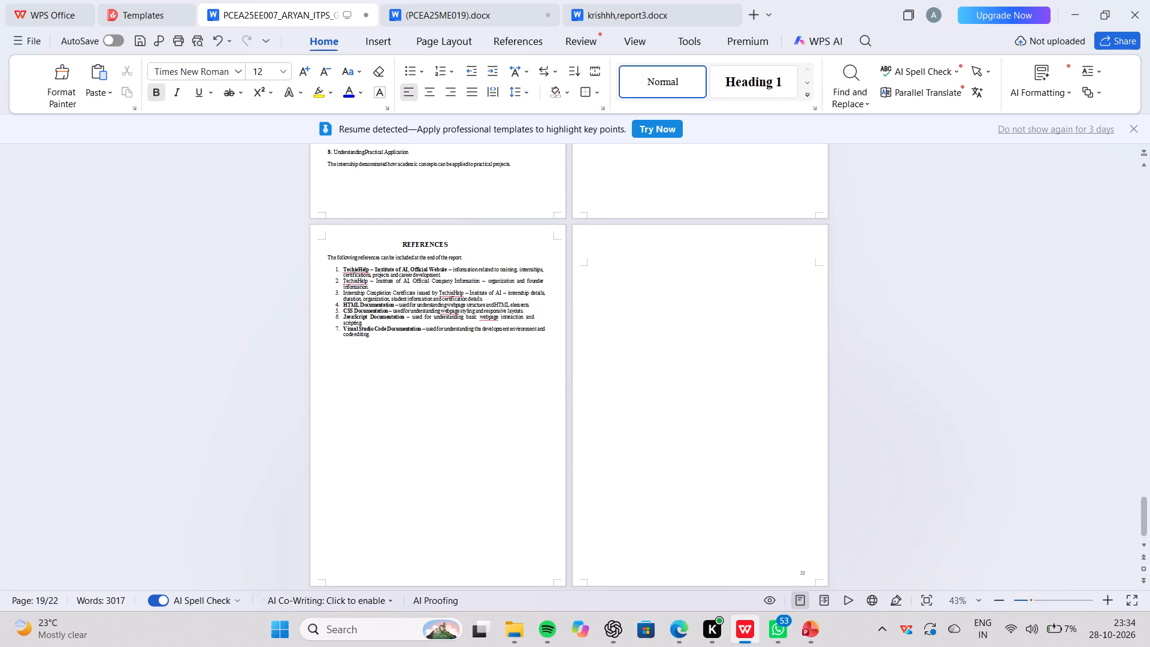
# Compare the cover page of the mechanical engineering sample report with the cover page of the ITPS_G10 report.
pyautogui.click(462, 13)
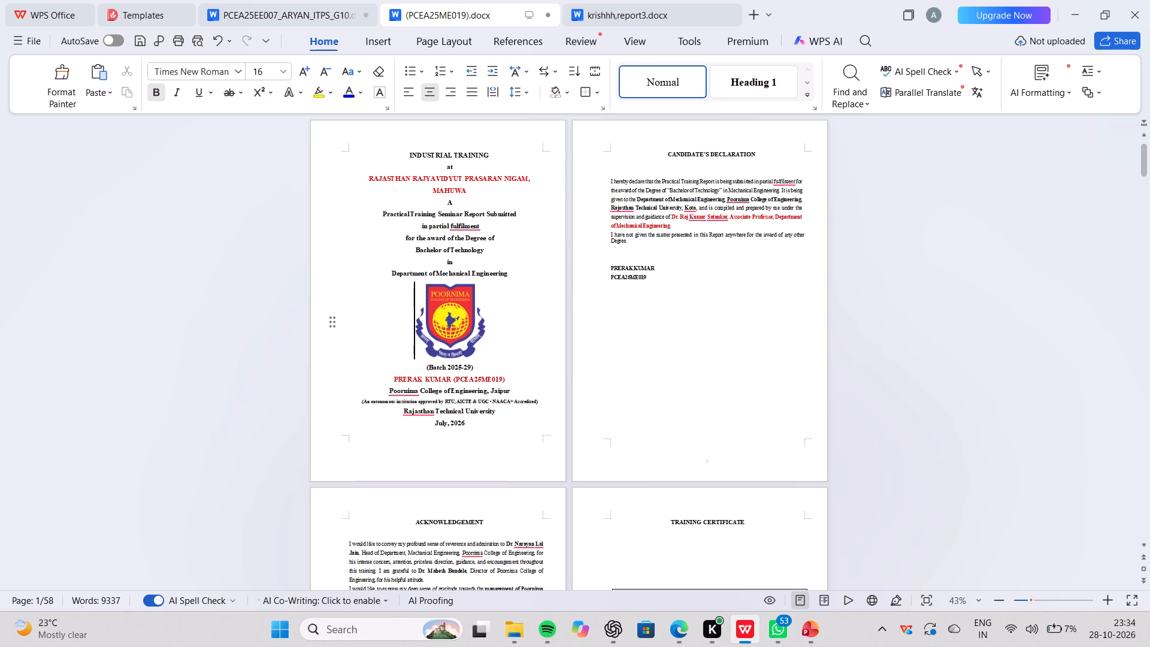
pyautogui.click(550, 131)
pyautogui.click(328, 1)
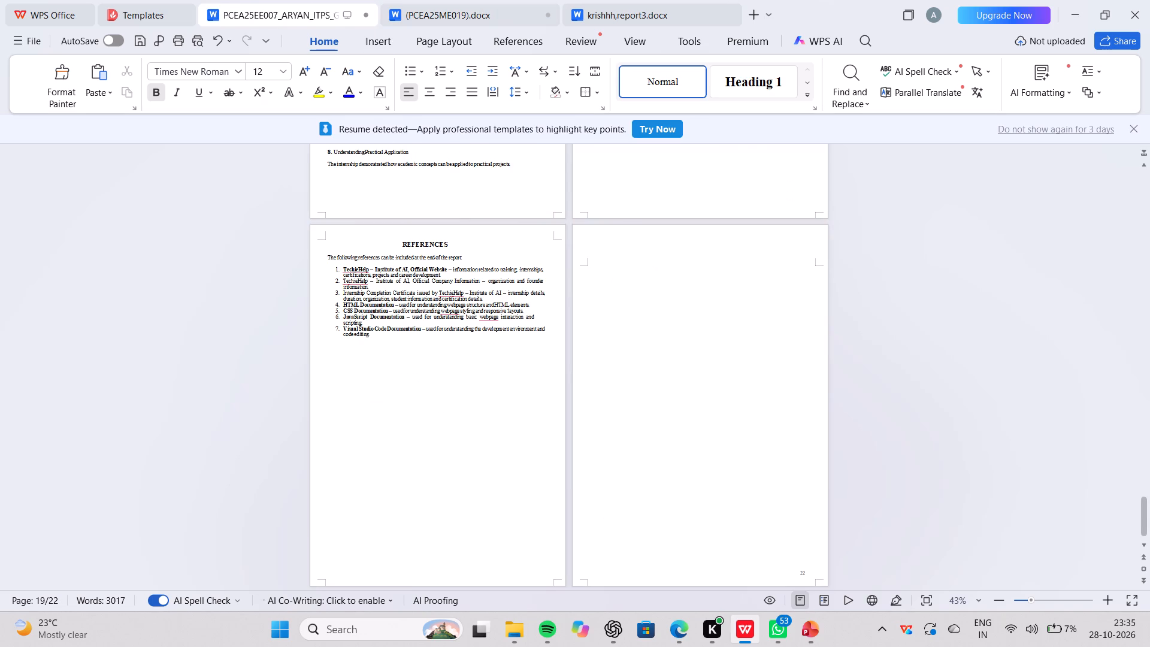
pyautogui.scroll(19, 493, 208)
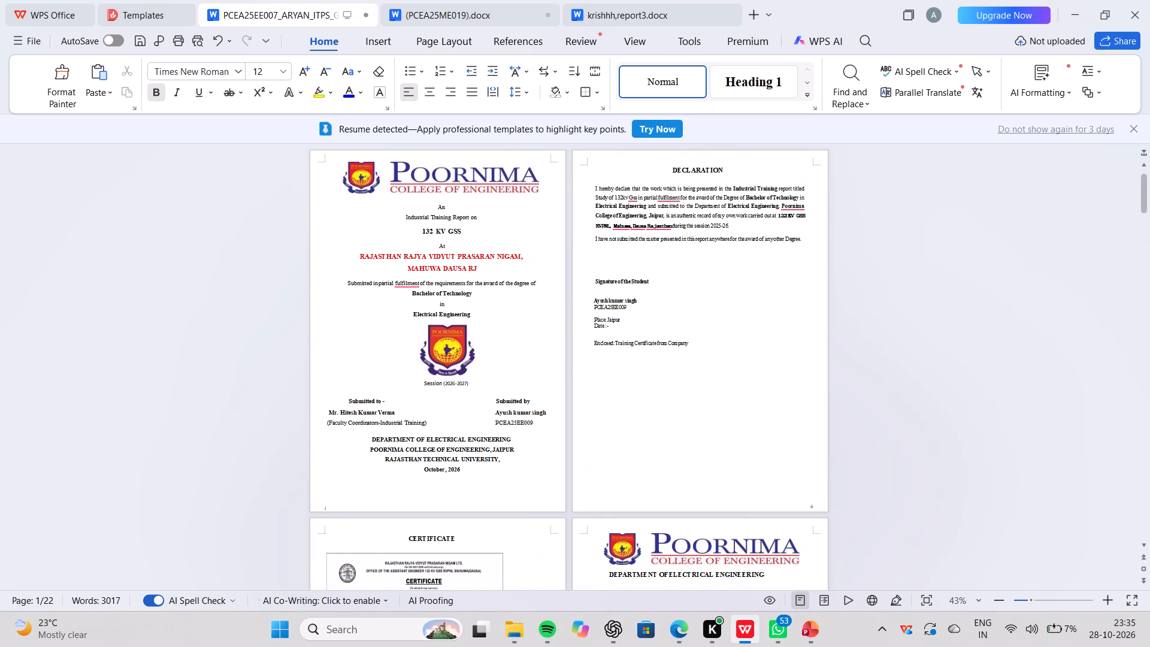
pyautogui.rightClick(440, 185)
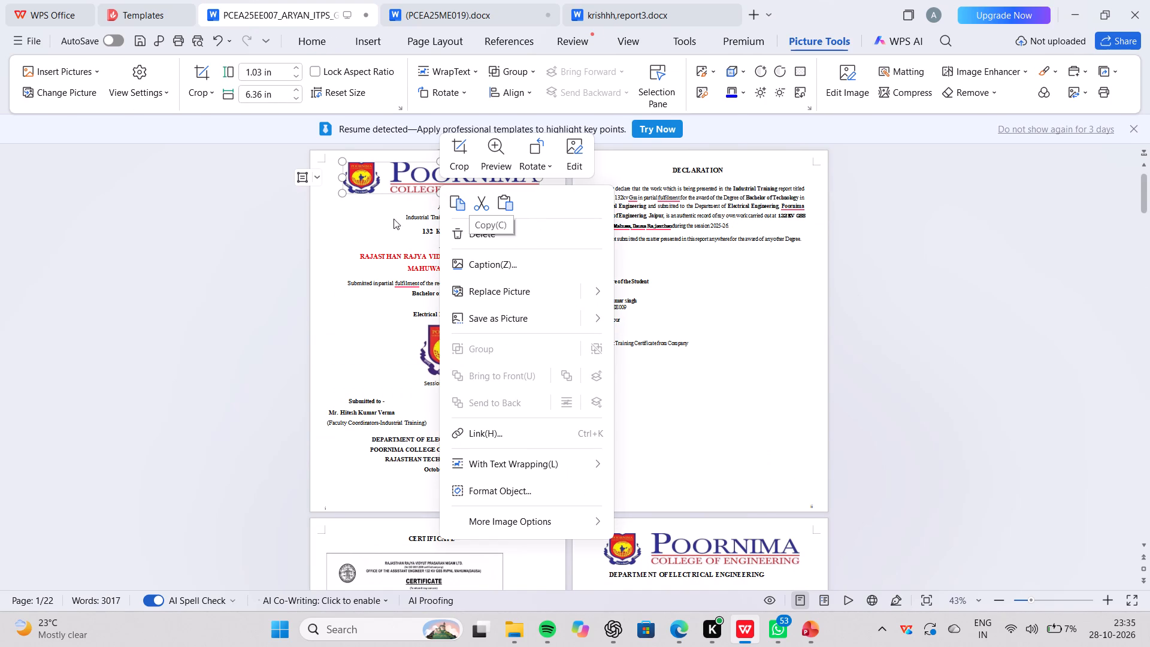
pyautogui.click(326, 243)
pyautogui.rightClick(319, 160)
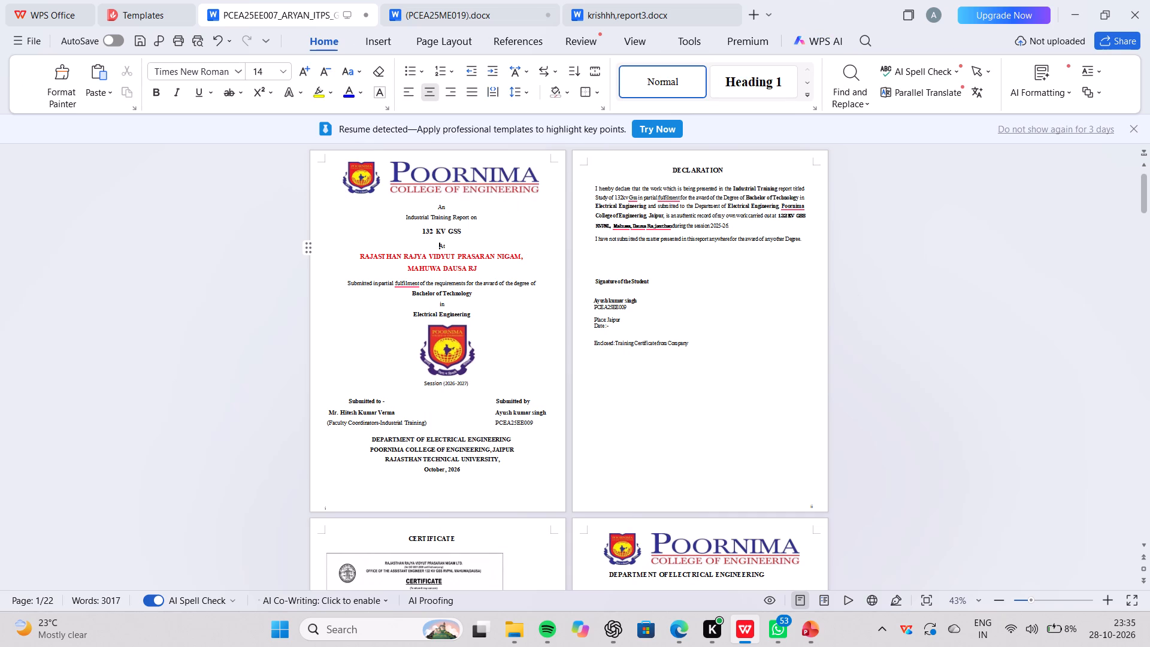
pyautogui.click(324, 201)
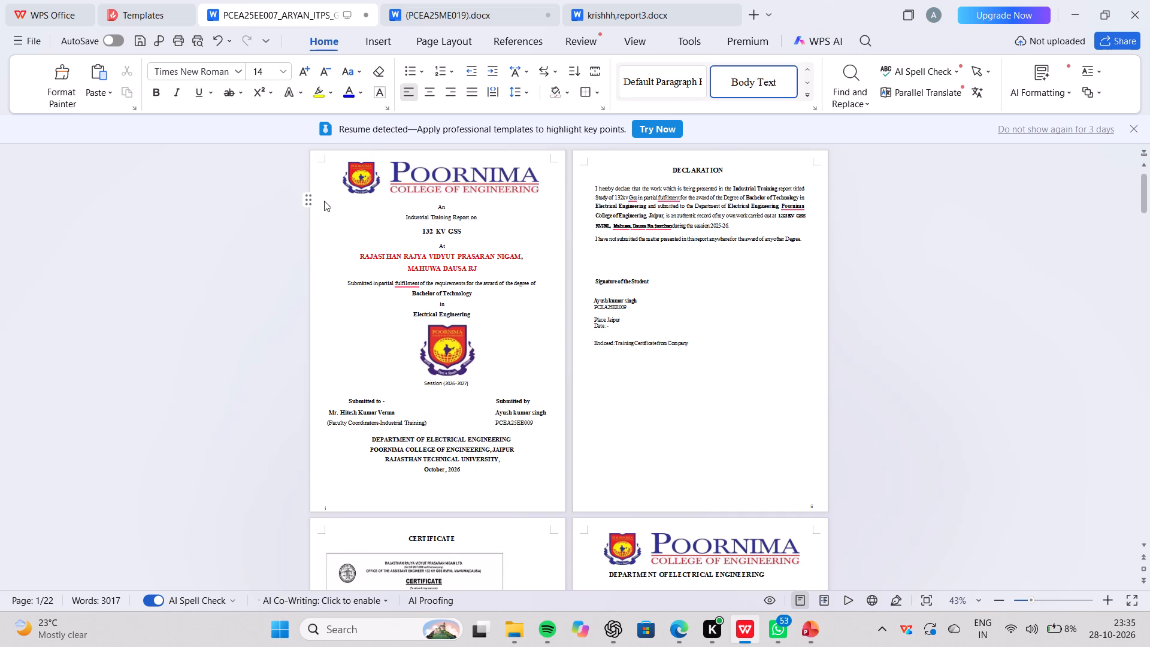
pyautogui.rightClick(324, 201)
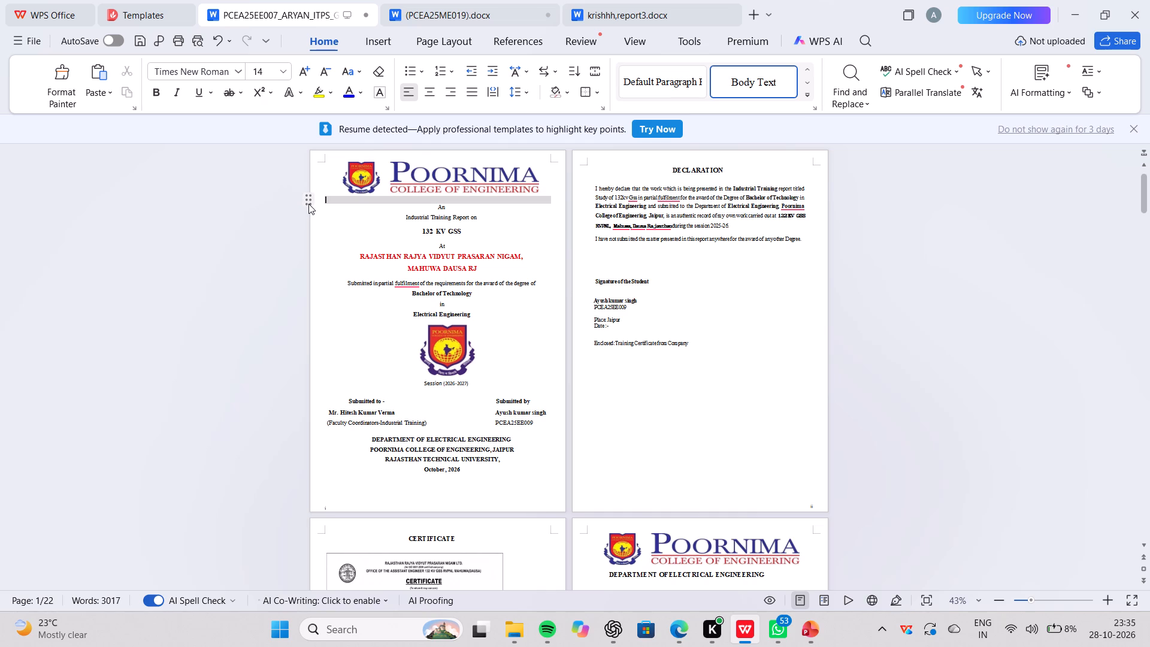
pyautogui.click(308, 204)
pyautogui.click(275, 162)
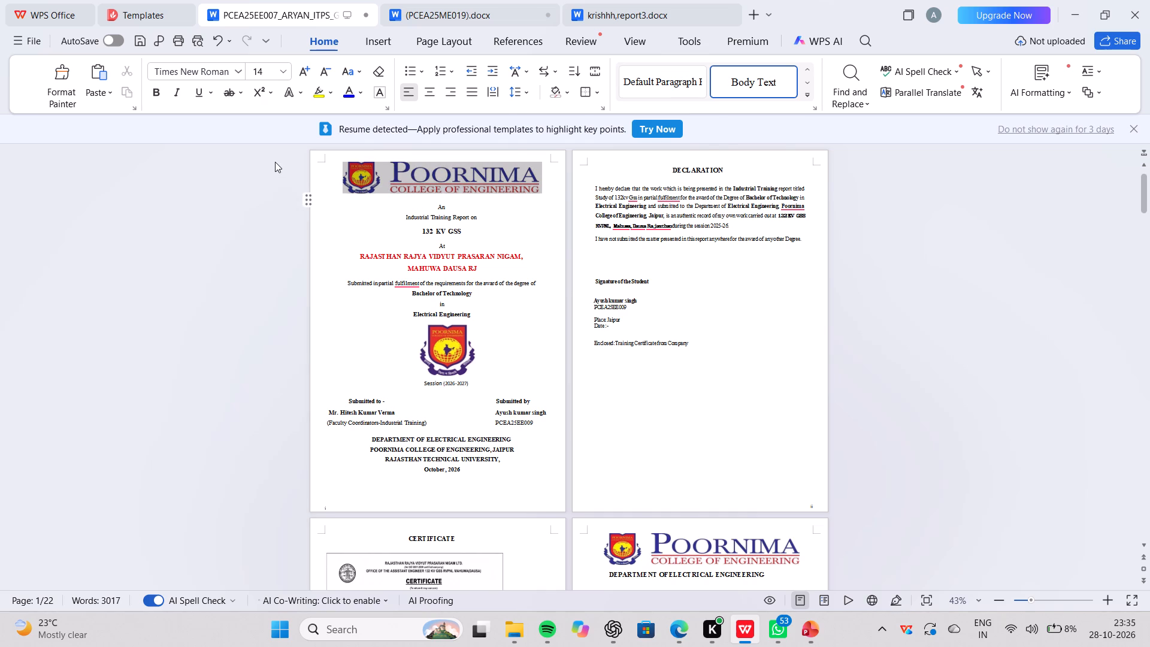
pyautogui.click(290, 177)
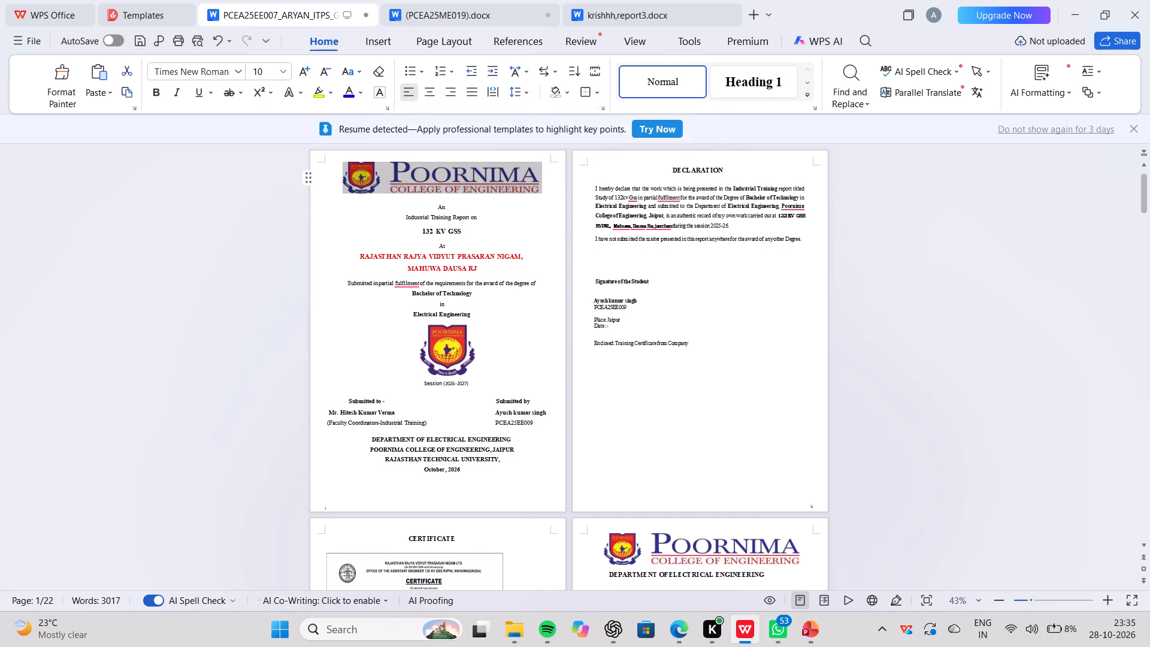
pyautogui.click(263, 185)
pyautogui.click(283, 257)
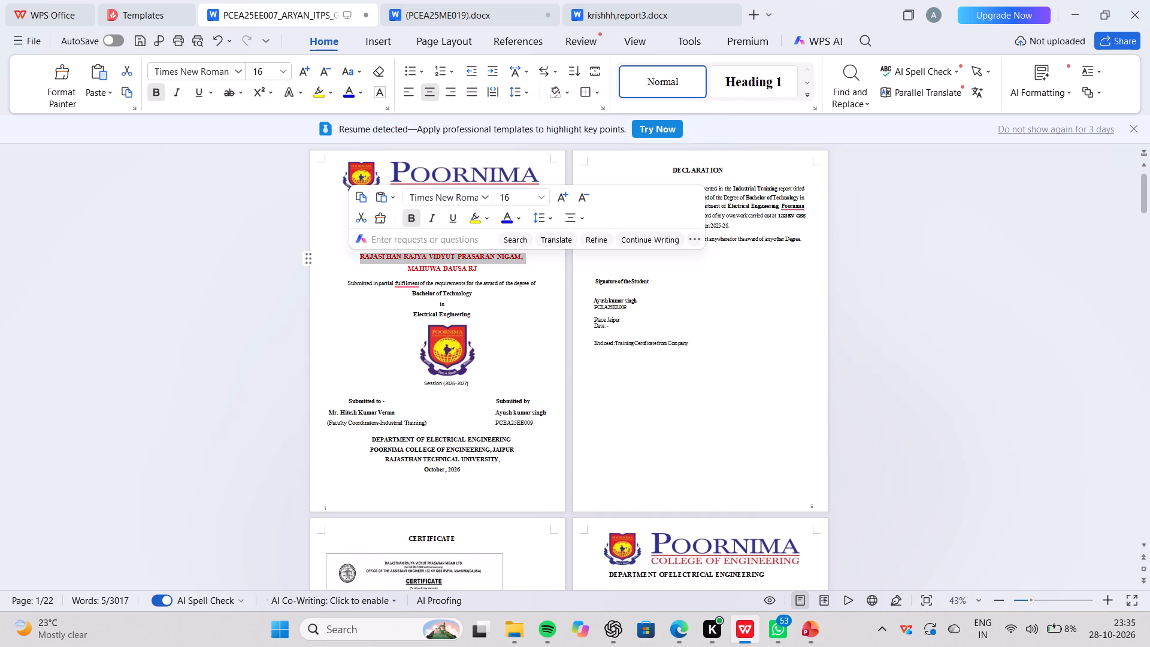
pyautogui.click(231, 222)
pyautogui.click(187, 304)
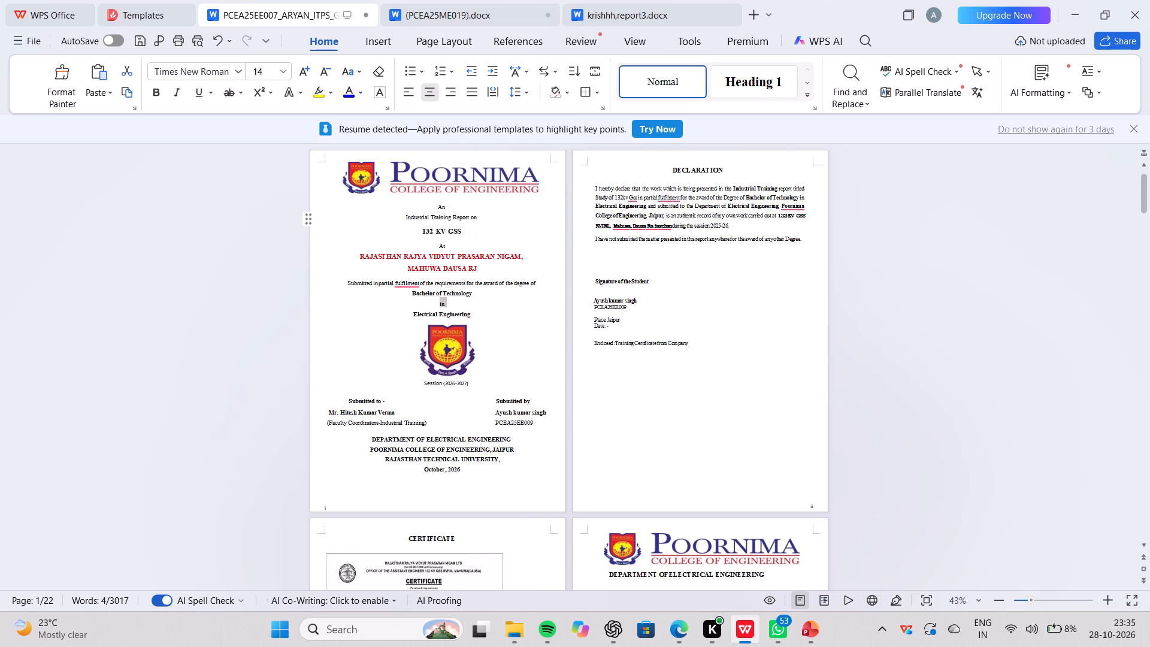
# Examine the contents table, list of figures and list of tables in the mechanical engineering sample report.
pyautogui.click(429, 13)
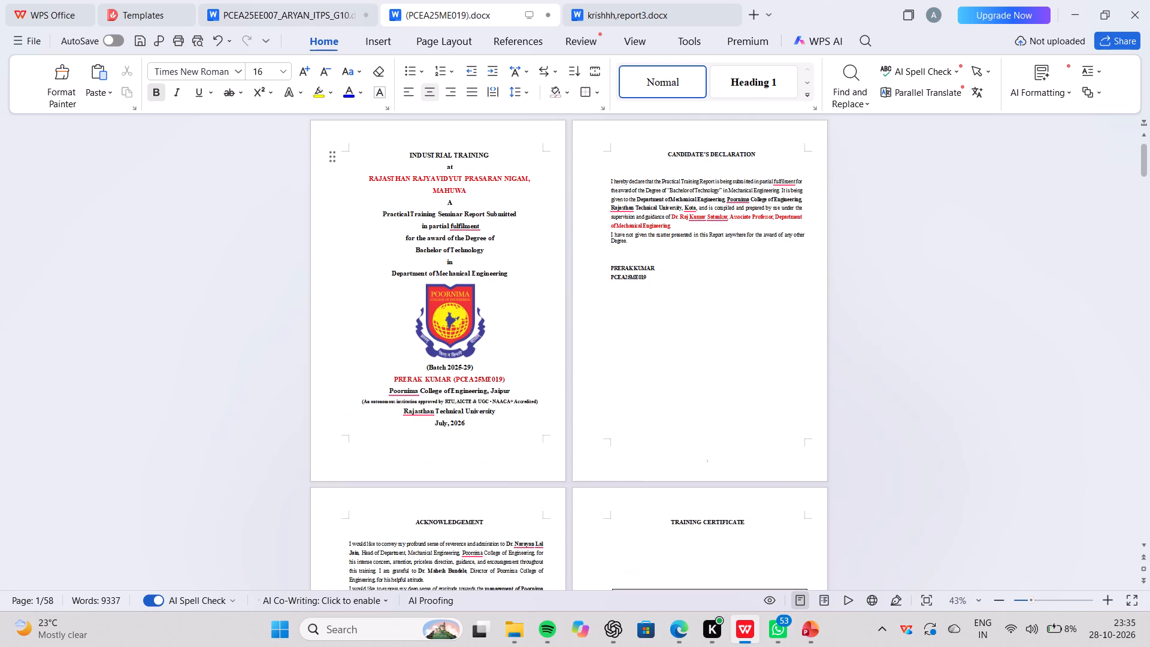
pyautogui.scroll(-9, 446, 190)
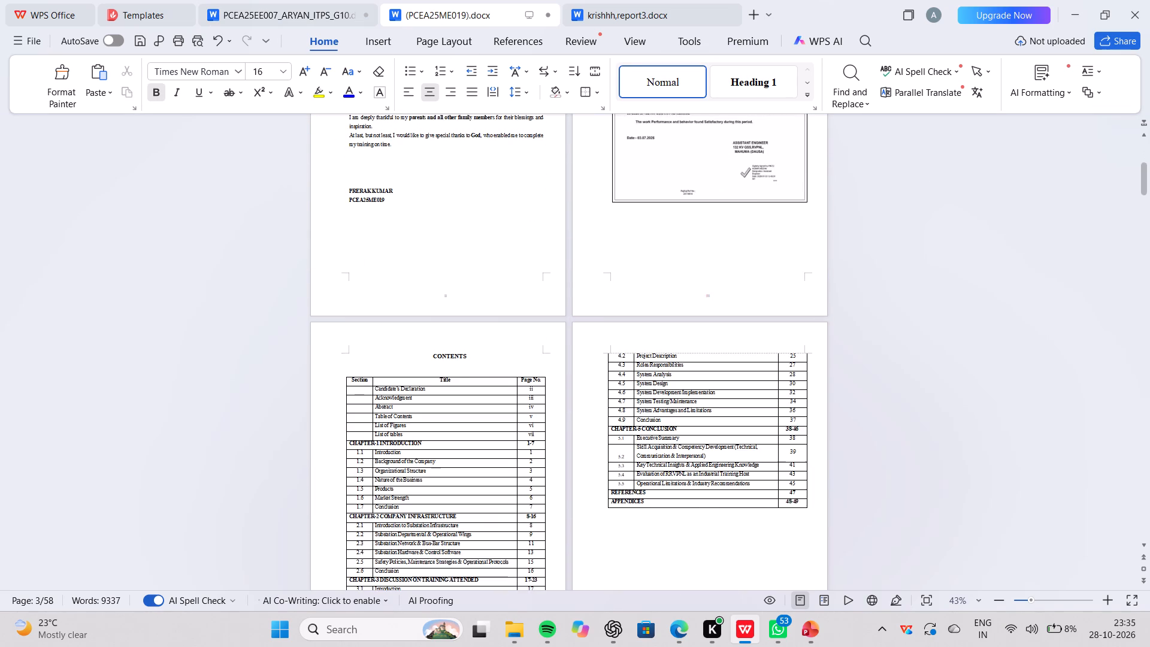
pyautogui.scroll(-4, 432, 297)
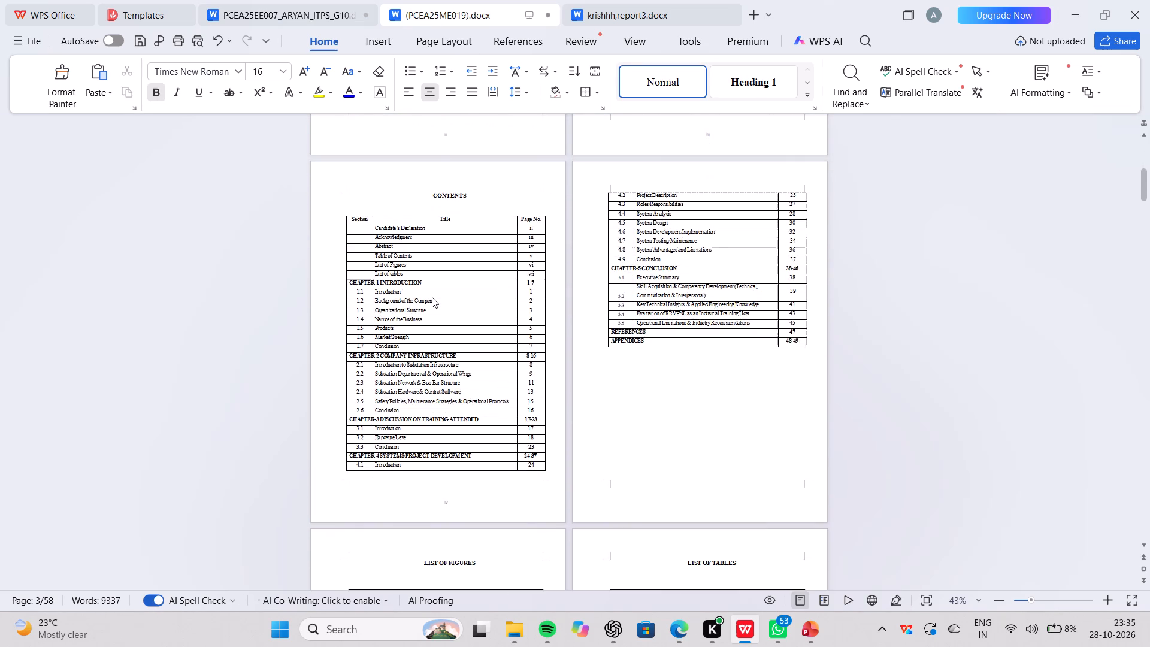
pyautogui.scroll(-1, 432, 297)
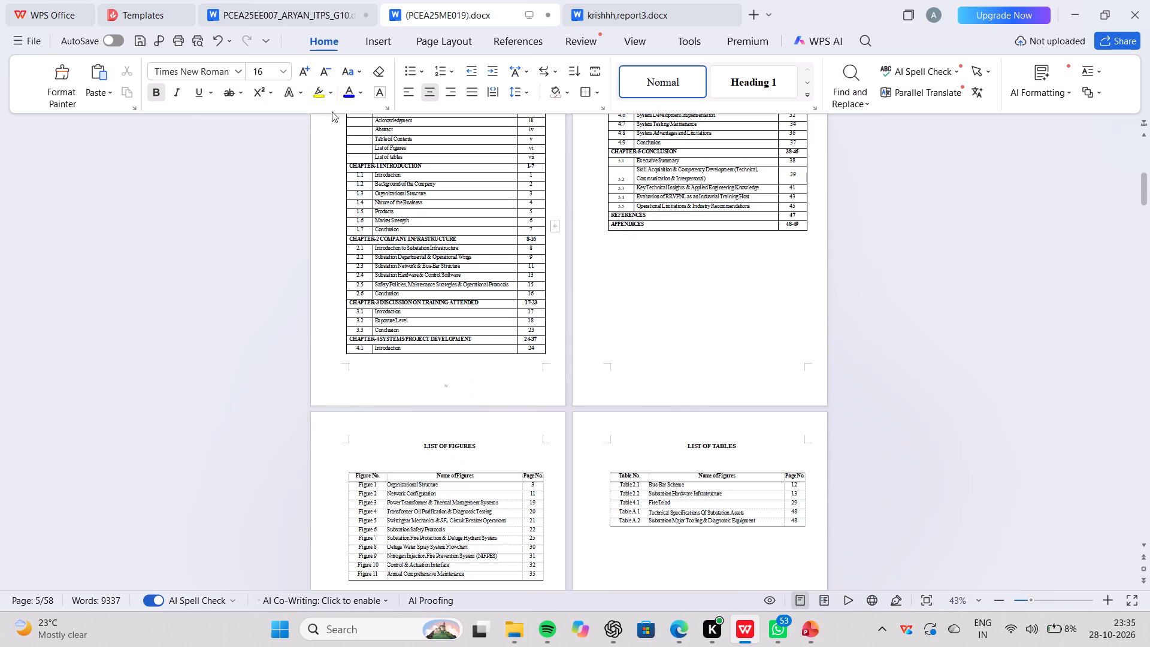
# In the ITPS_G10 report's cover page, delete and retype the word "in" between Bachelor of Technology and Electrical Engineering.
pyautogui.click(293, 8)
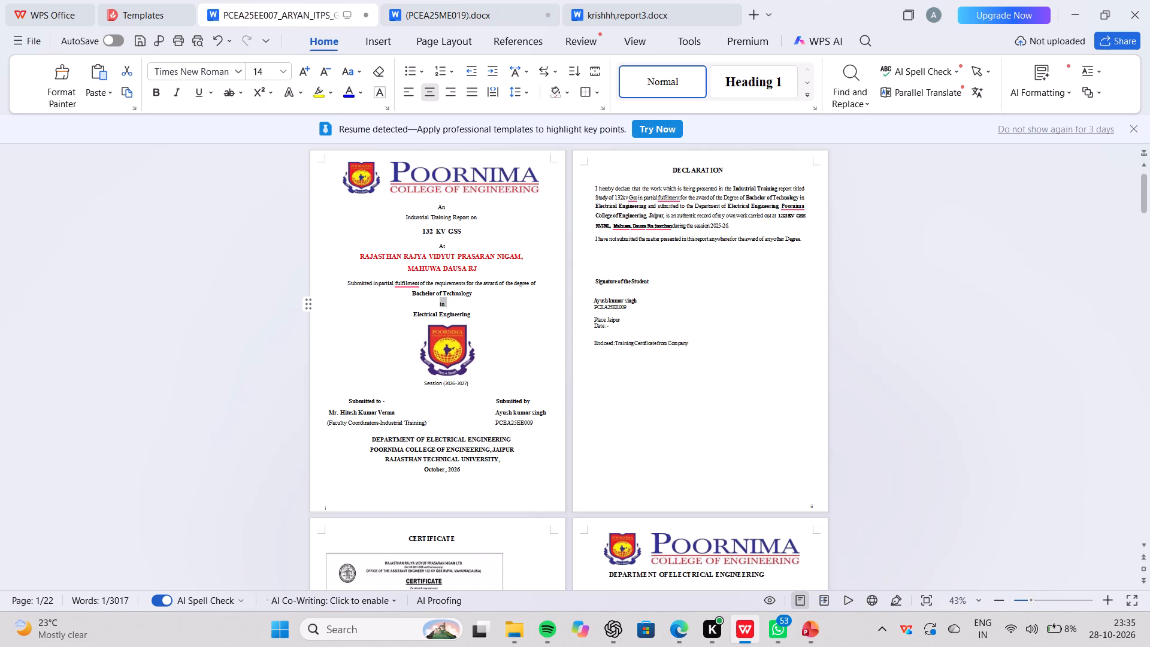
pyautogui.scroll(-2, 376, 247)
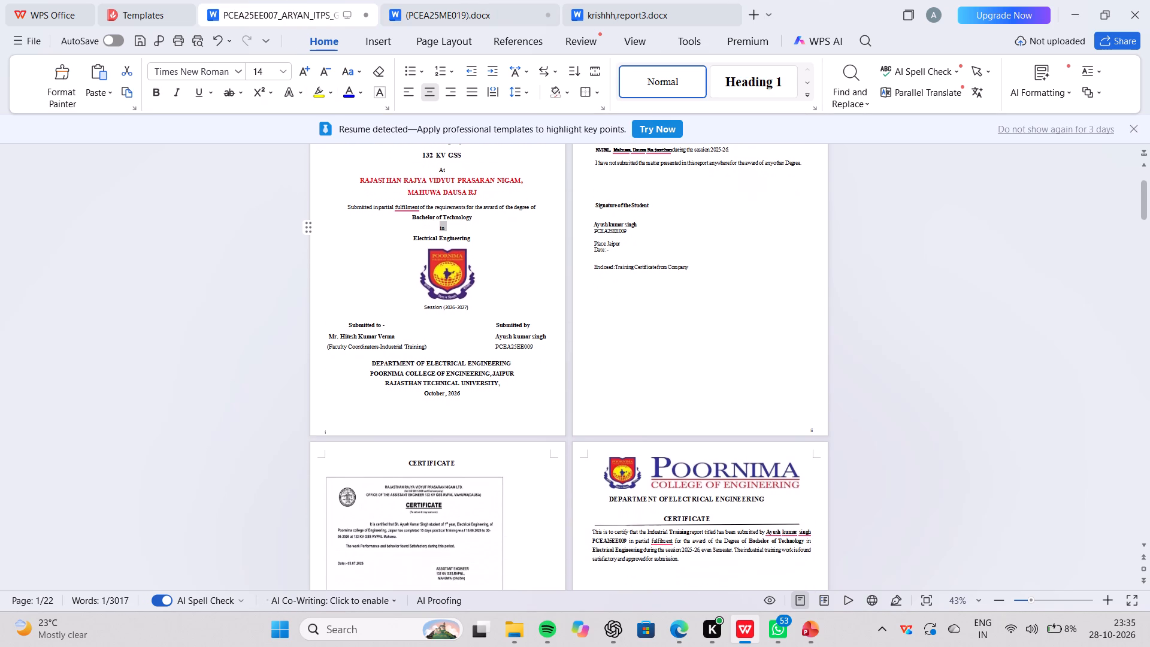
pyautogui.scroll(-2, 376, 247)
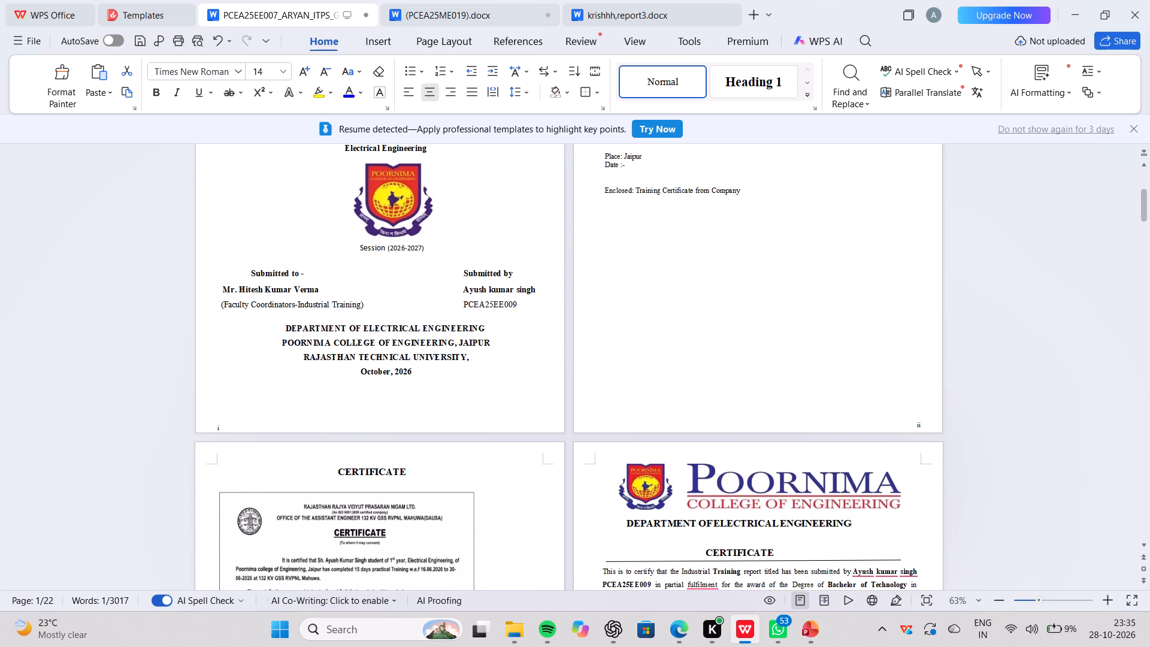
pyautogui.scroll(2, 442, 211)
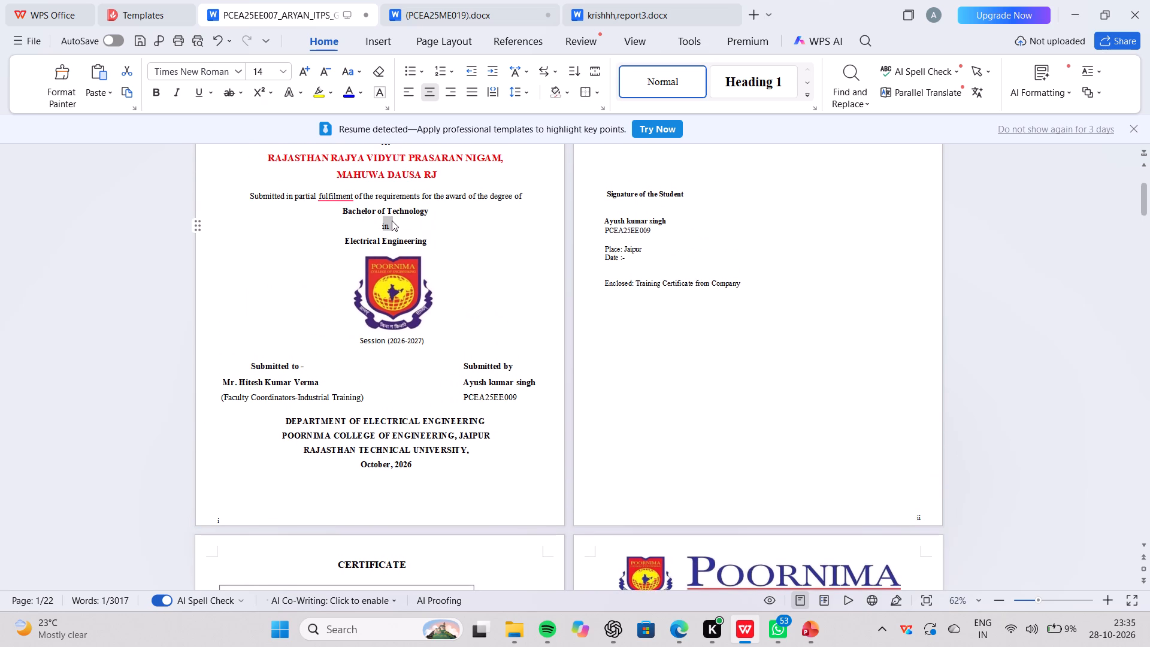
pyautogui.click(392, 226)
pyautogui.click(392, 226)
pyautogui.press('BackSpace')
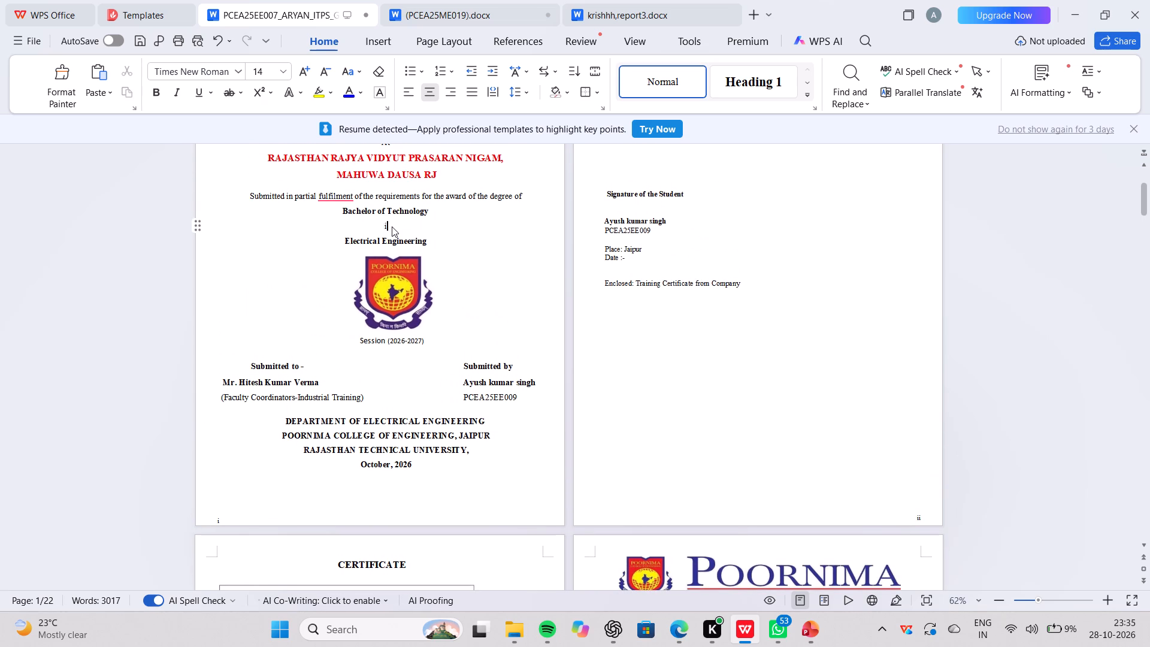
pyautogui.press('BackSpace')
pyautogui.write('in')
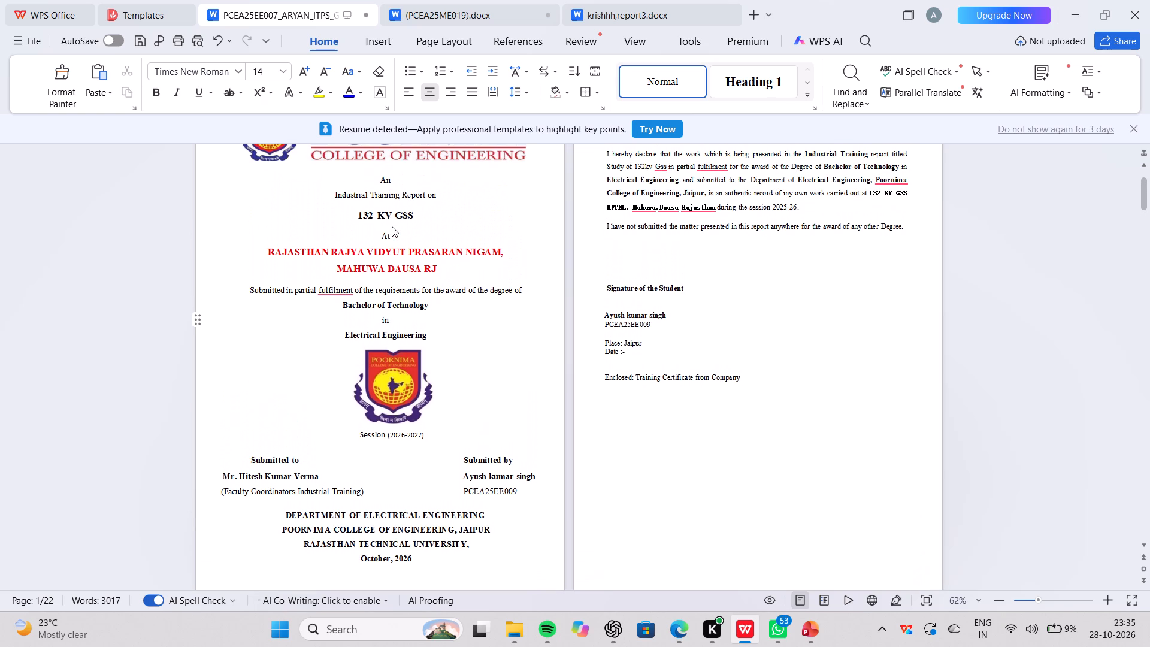
# Review the ITPS_G10 report's certificates, acknowledgement and table of contents.
pyautogui.scroll(-7, 392, 226)
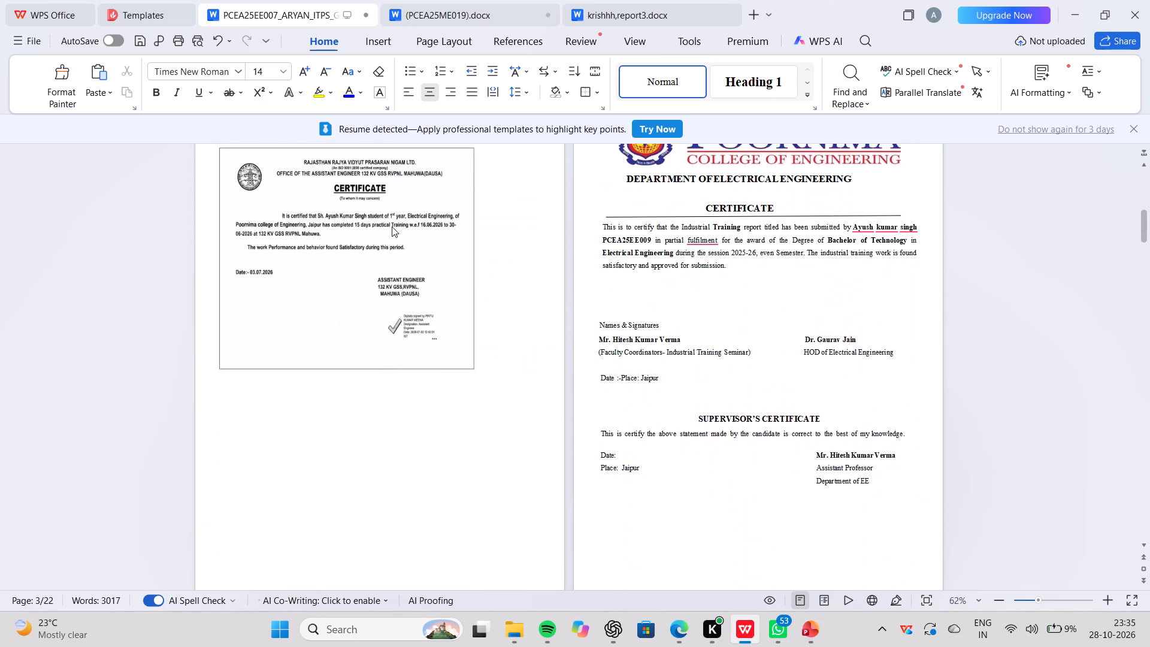
pyautogui.scroll(-5, 392, 226)
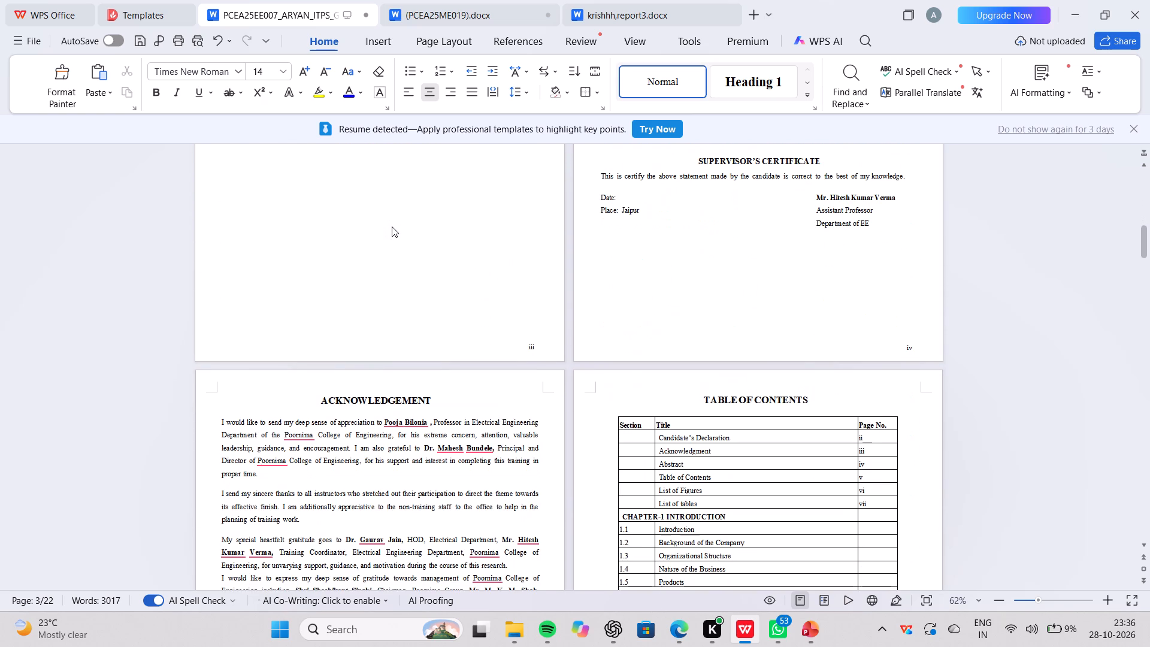
pyautogui.scroll(-3, 392, 226)
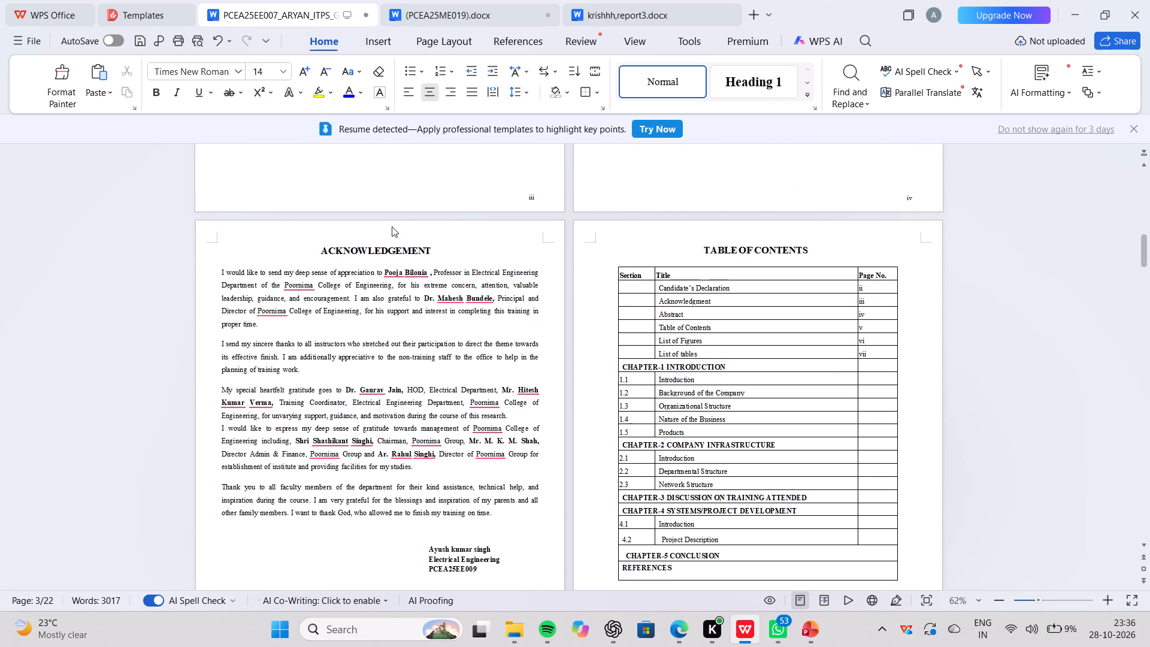
pyautogui.scroll(-2, 392, 226)
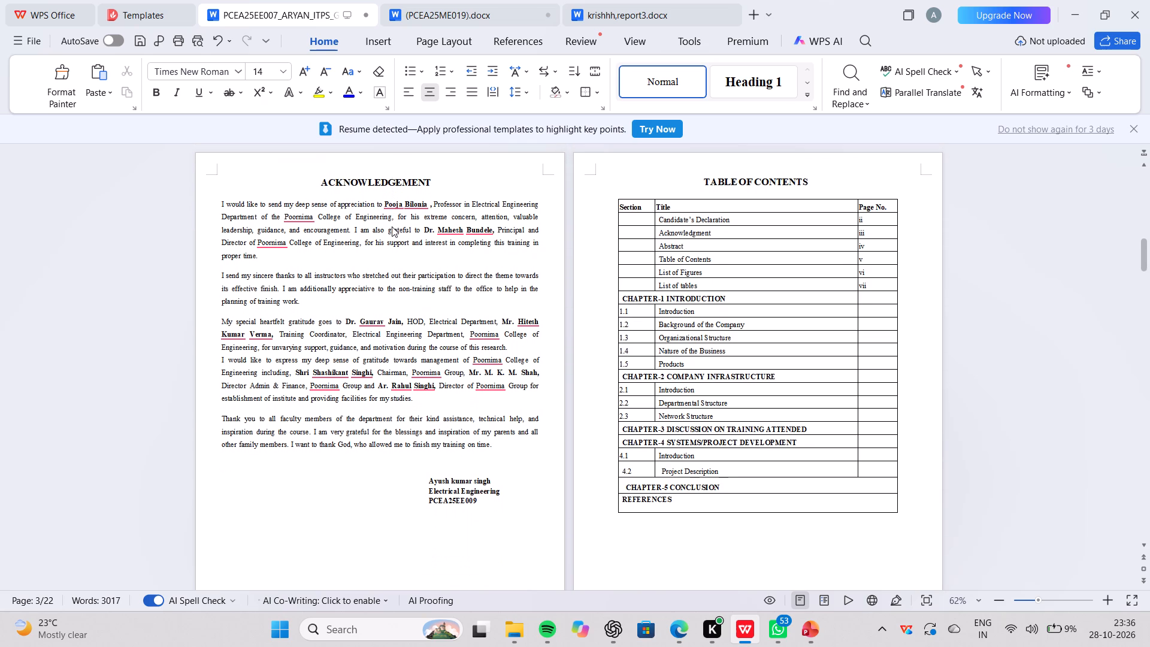
pyautogui.scroll(-5, 392, 226)
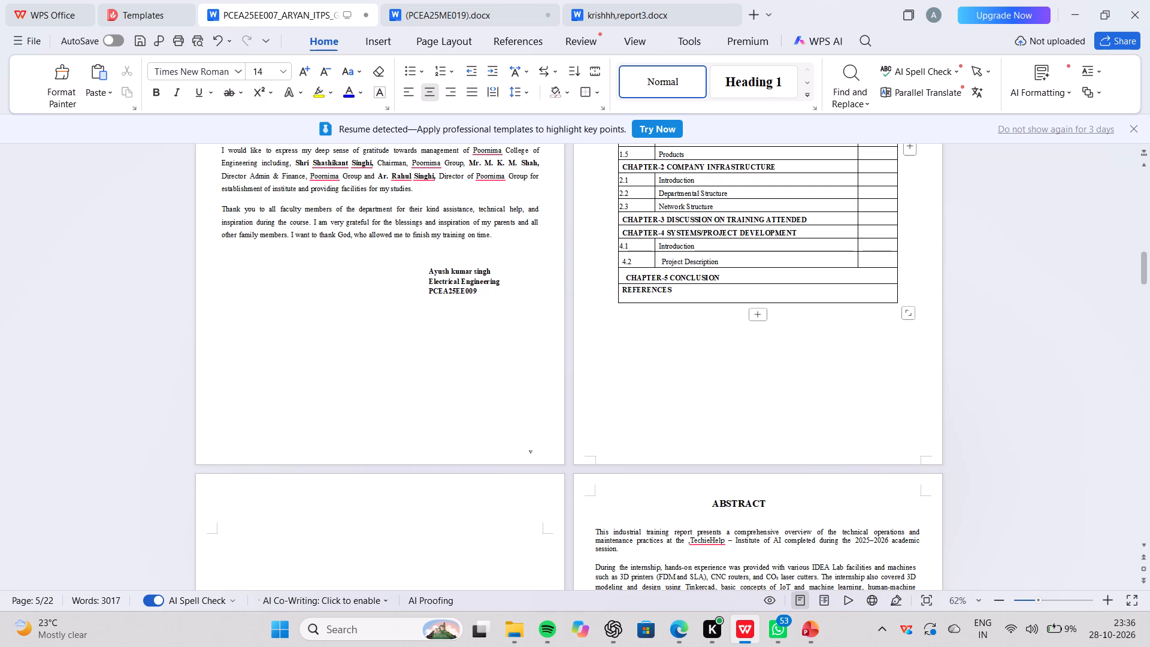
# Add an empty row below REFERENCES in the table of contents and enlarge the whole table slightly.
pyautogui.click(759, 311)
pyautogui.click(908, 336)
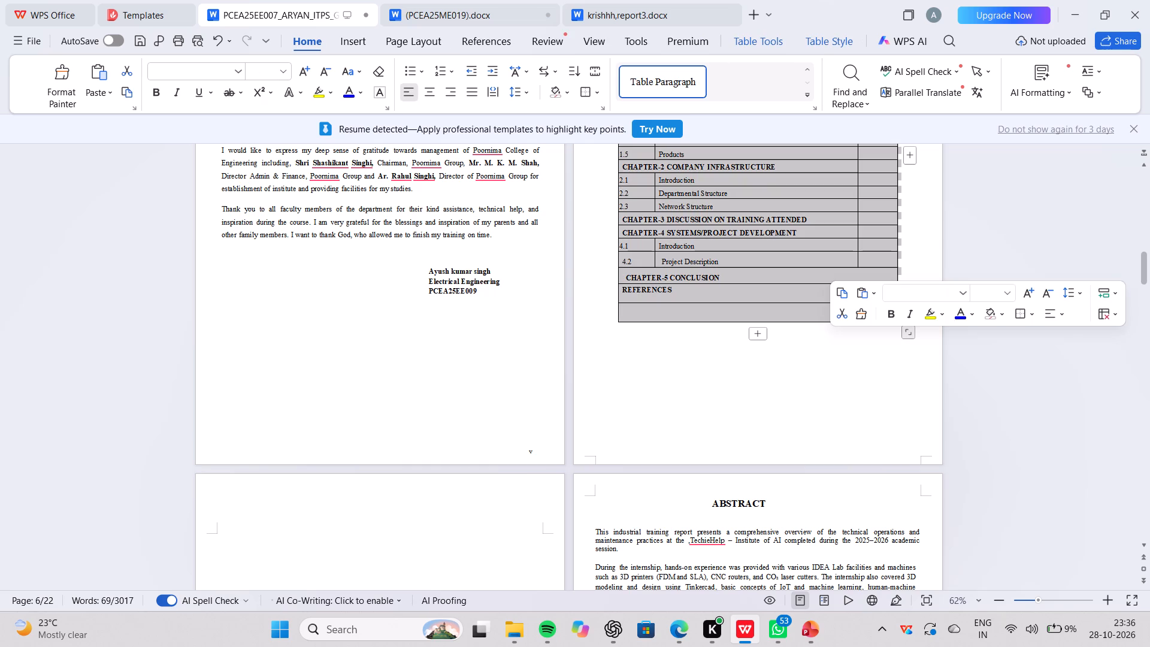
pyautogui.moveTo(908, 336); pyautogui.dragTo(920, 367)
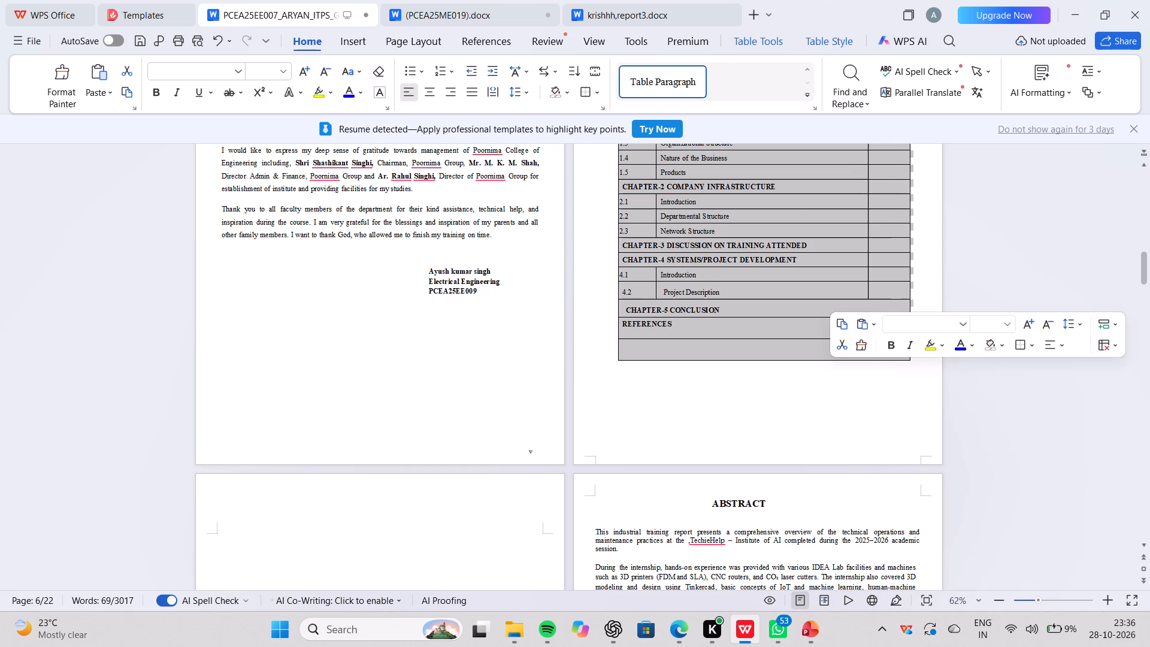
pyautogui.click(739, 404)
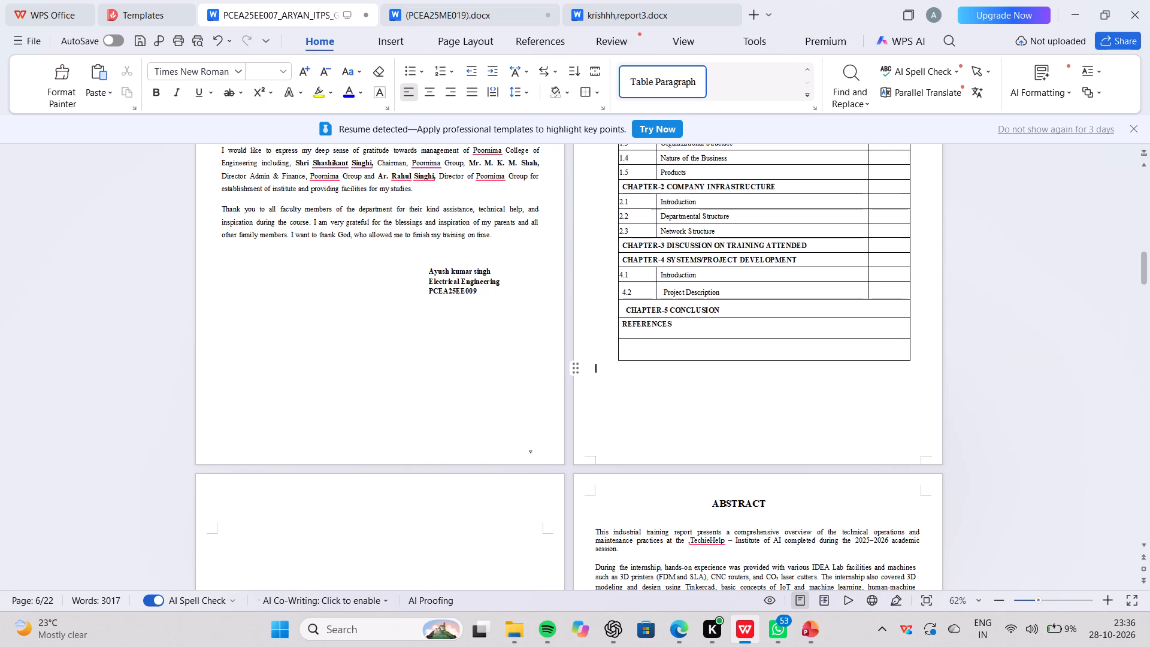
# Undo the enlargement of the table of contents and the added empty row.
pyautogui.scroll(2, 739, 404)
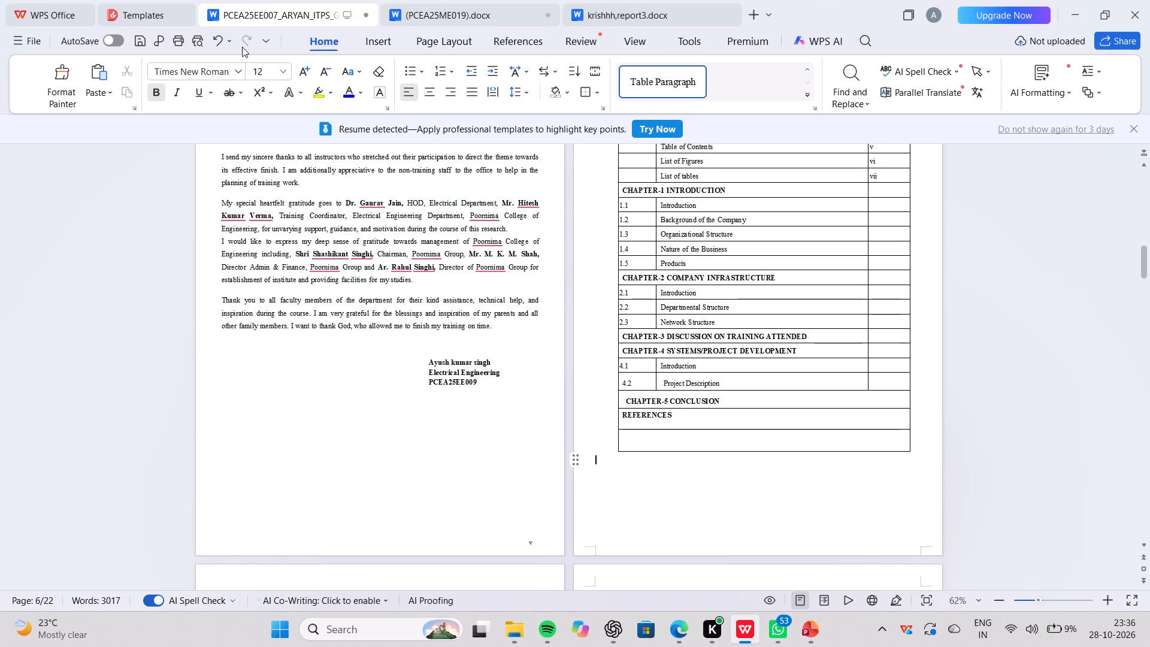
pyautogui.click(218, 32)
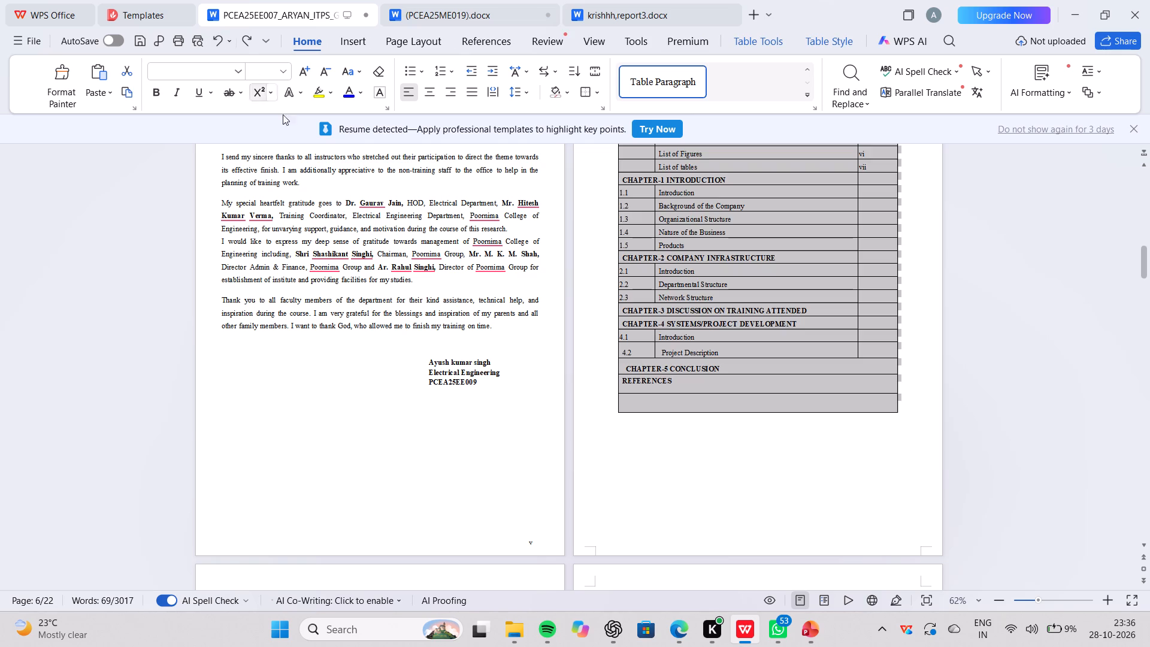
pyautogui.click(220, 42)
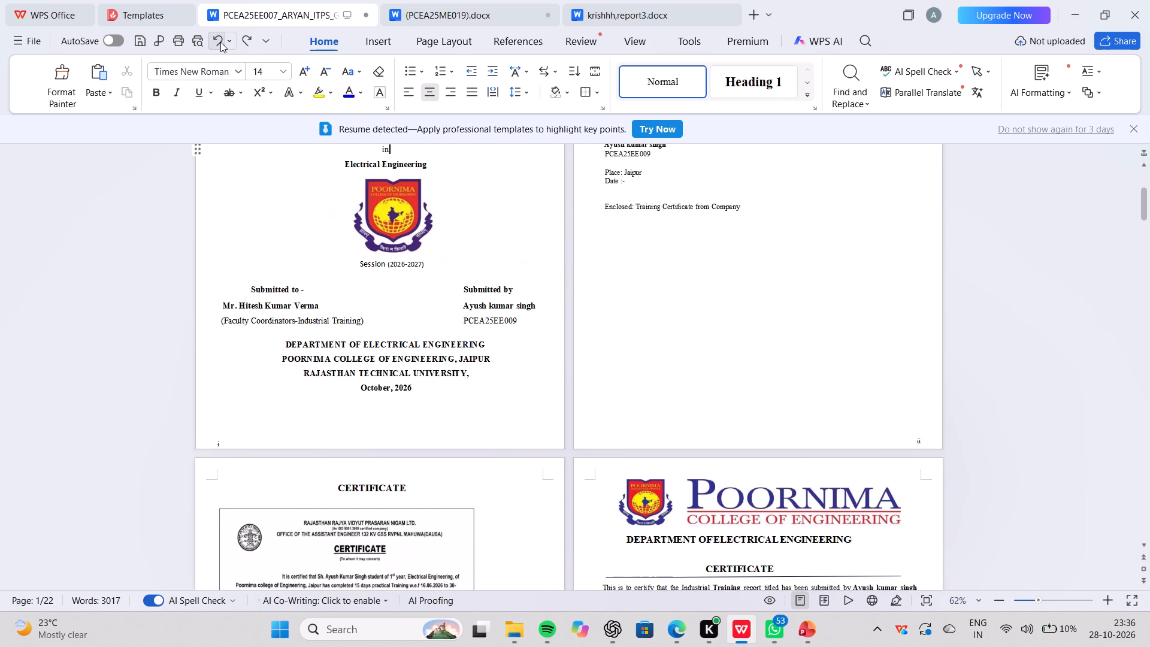
# Review the acknowledgement and table of contents pages in the ITPS_G10 report.
pyautogui.scroll(1, 220, 42)
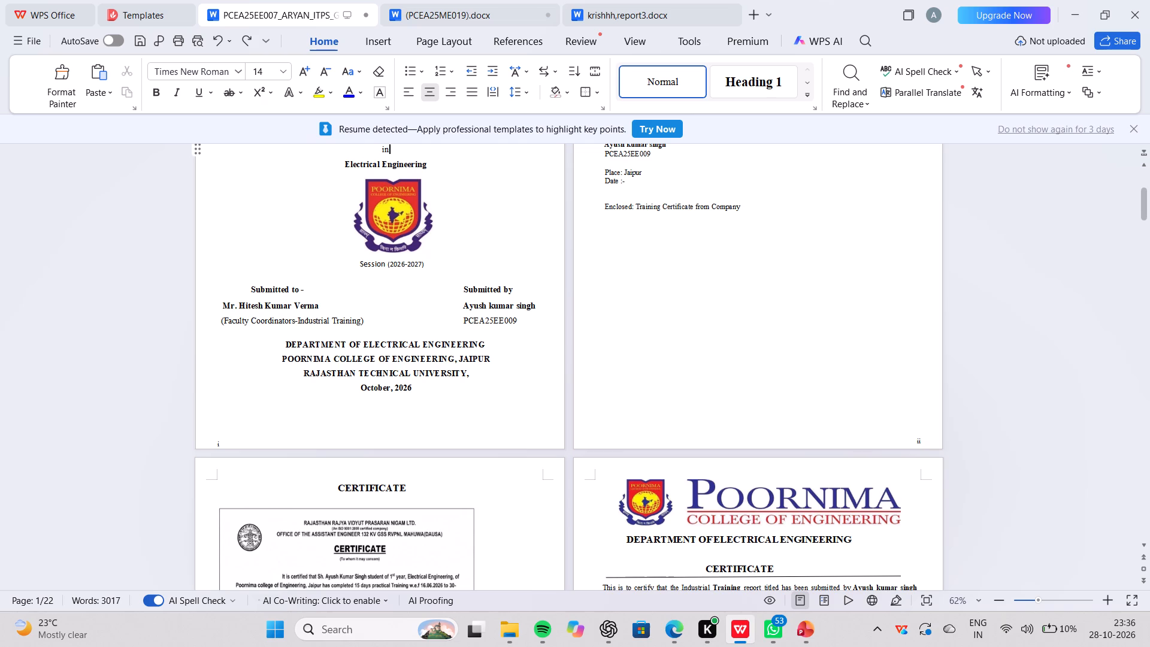
pyautogui.scroll(-7, 444, 286)
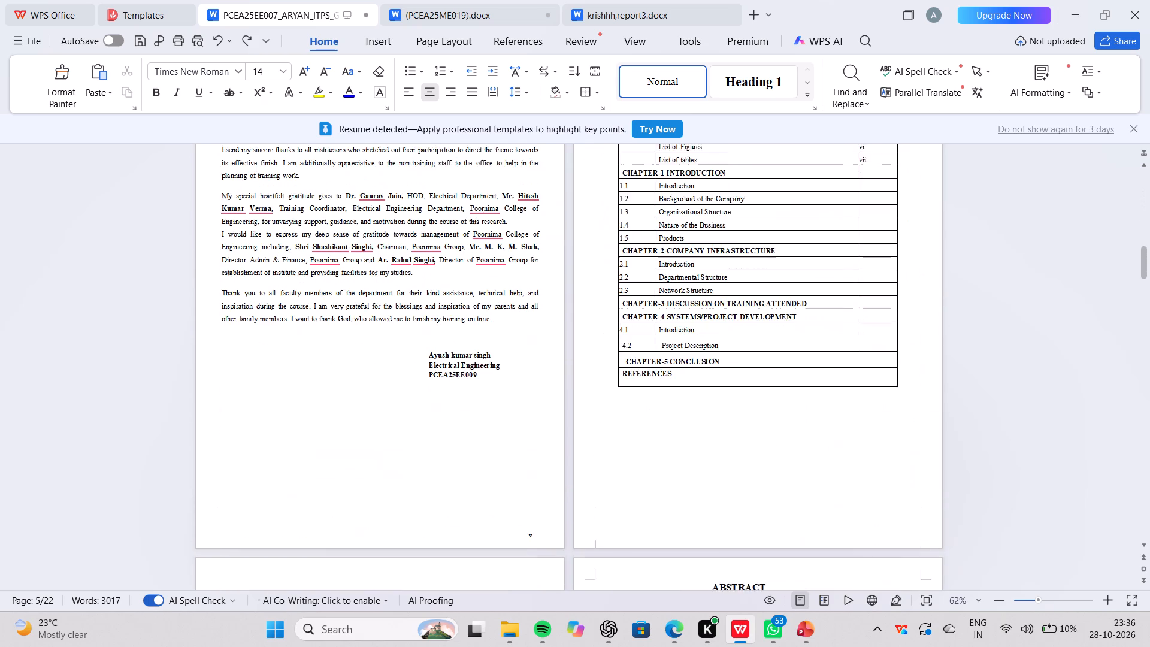
pyautogui.scroll(1, 719, 318)
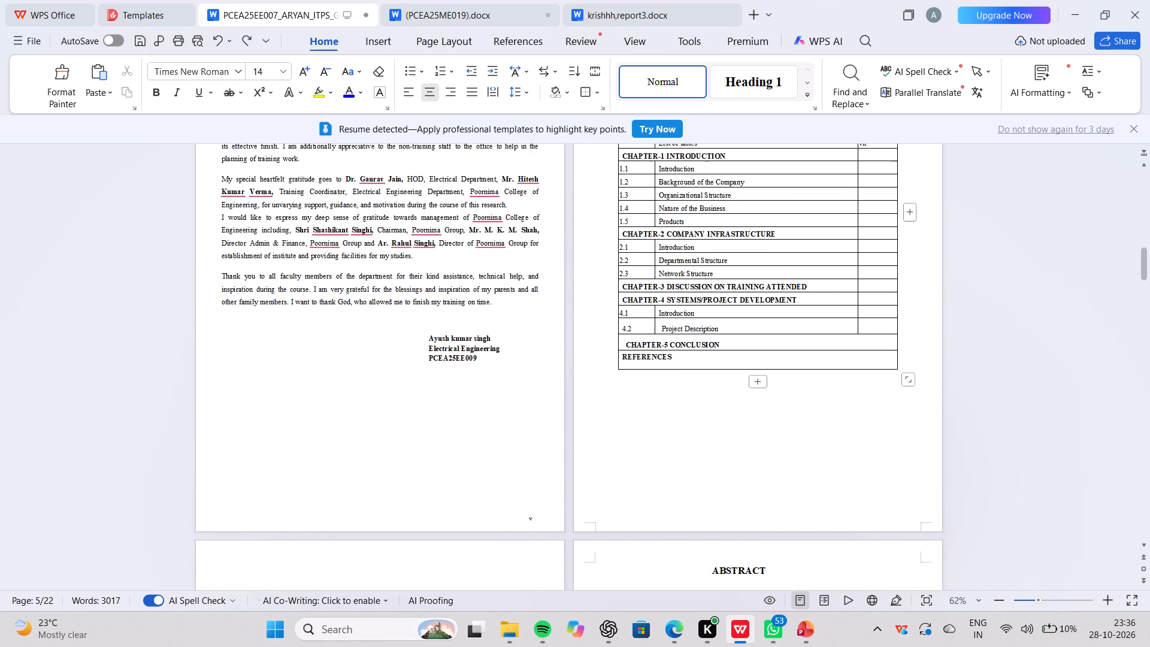
pyautogui.scroll(3, 719, 318)
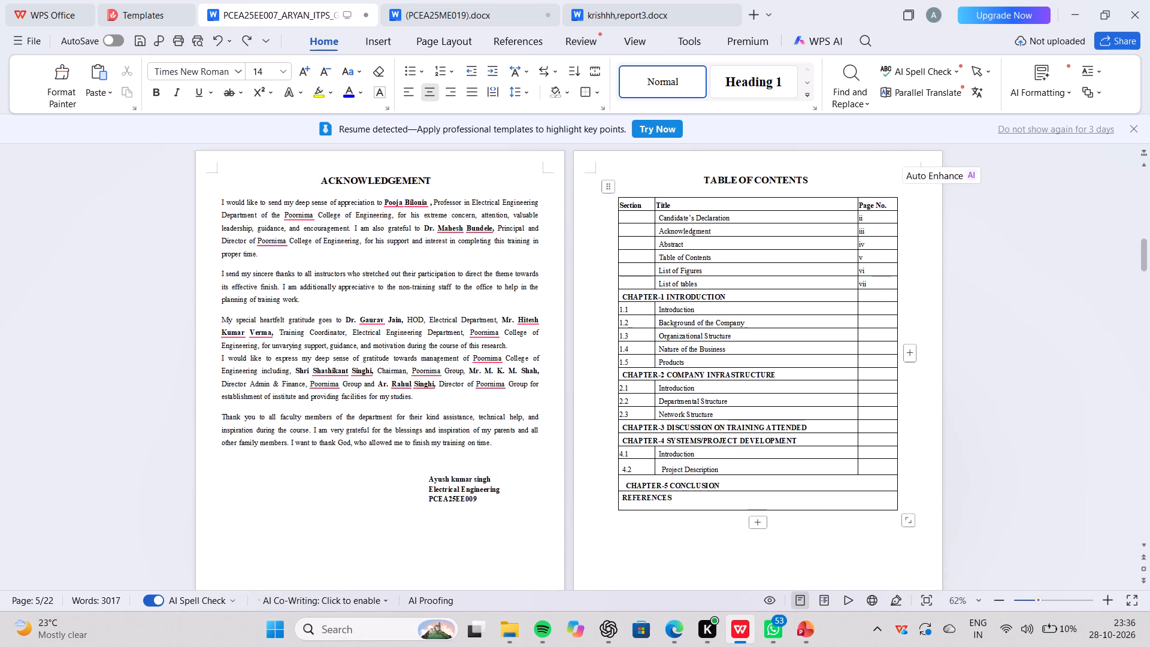
pyautogui.scroll(1, 719, 318)
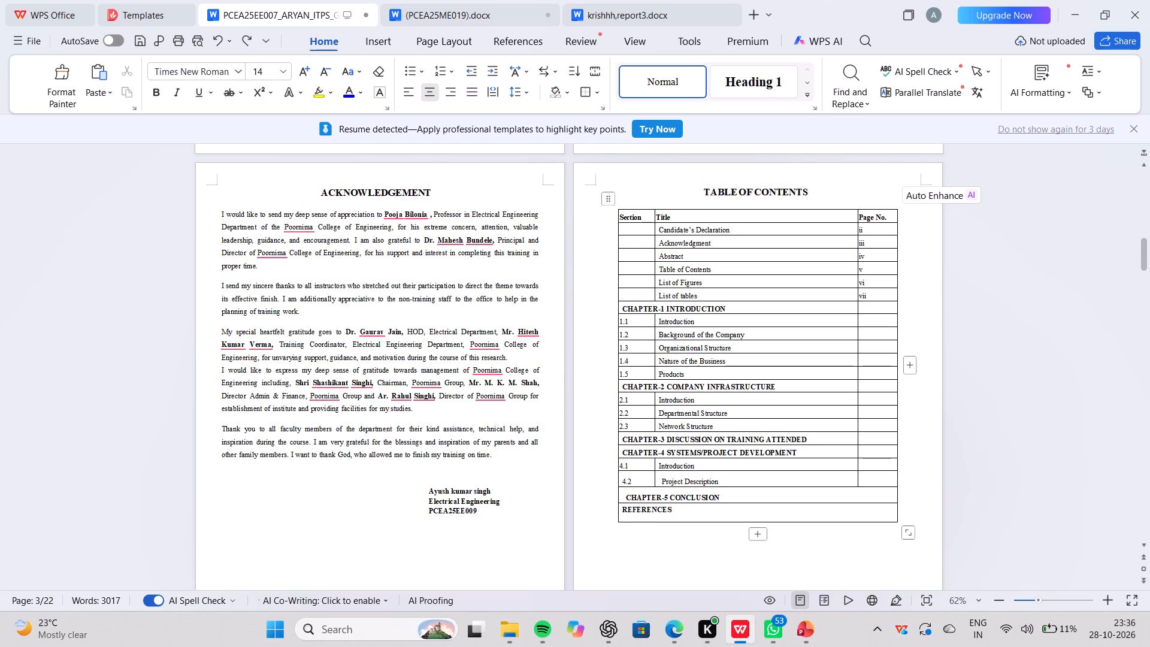
pyautogui.click(468, 11)
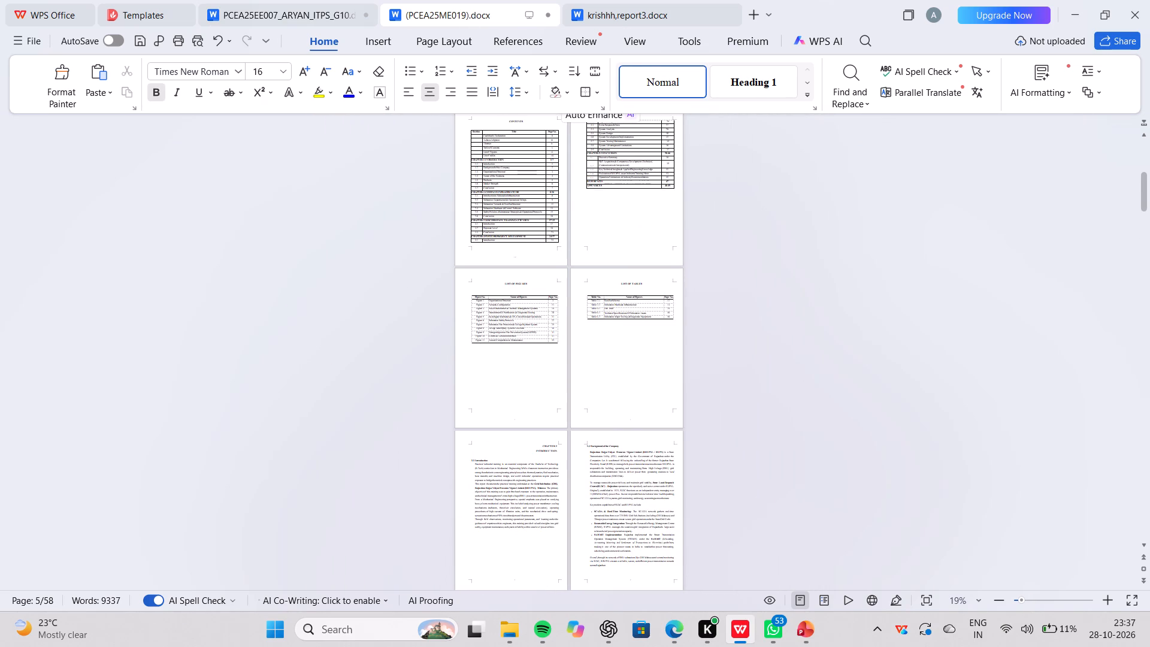
pyautogui.click(344, 22)
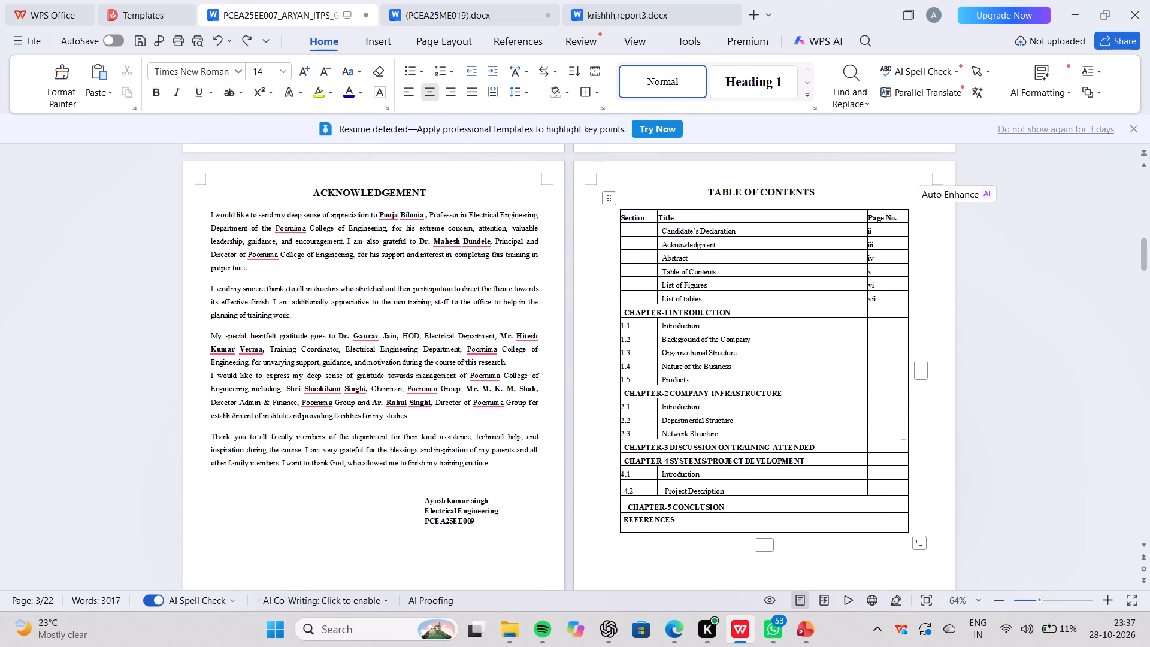
pyautogui.scroll(-1, 758, 329)
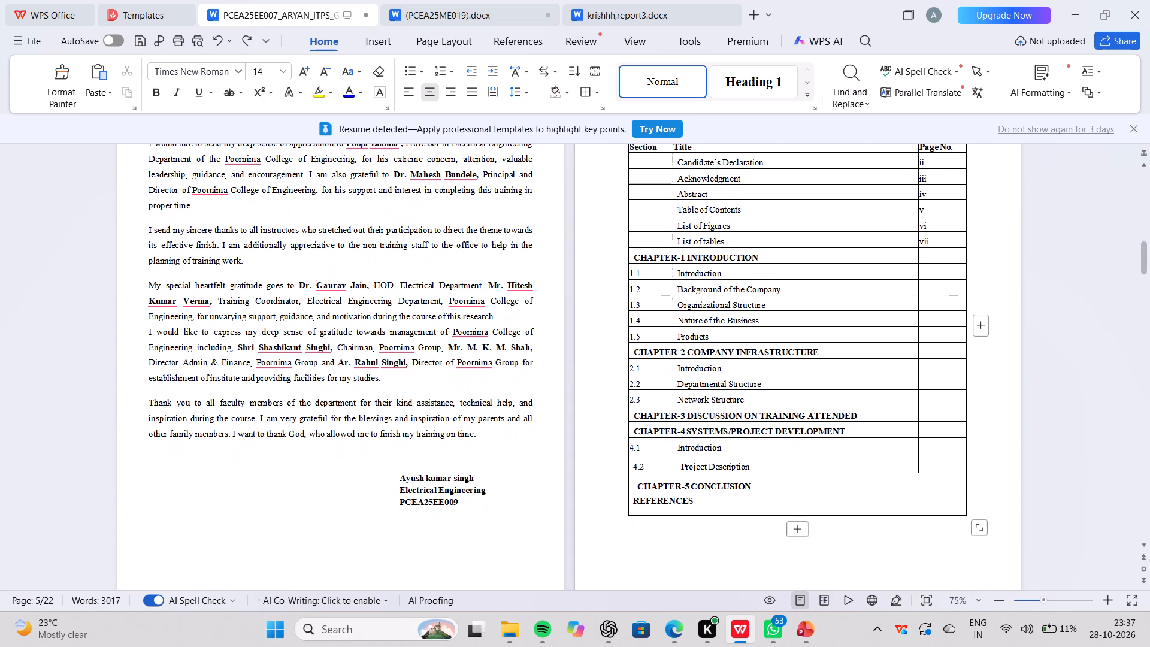
pyautogui.scroll(-1, 758, 329)
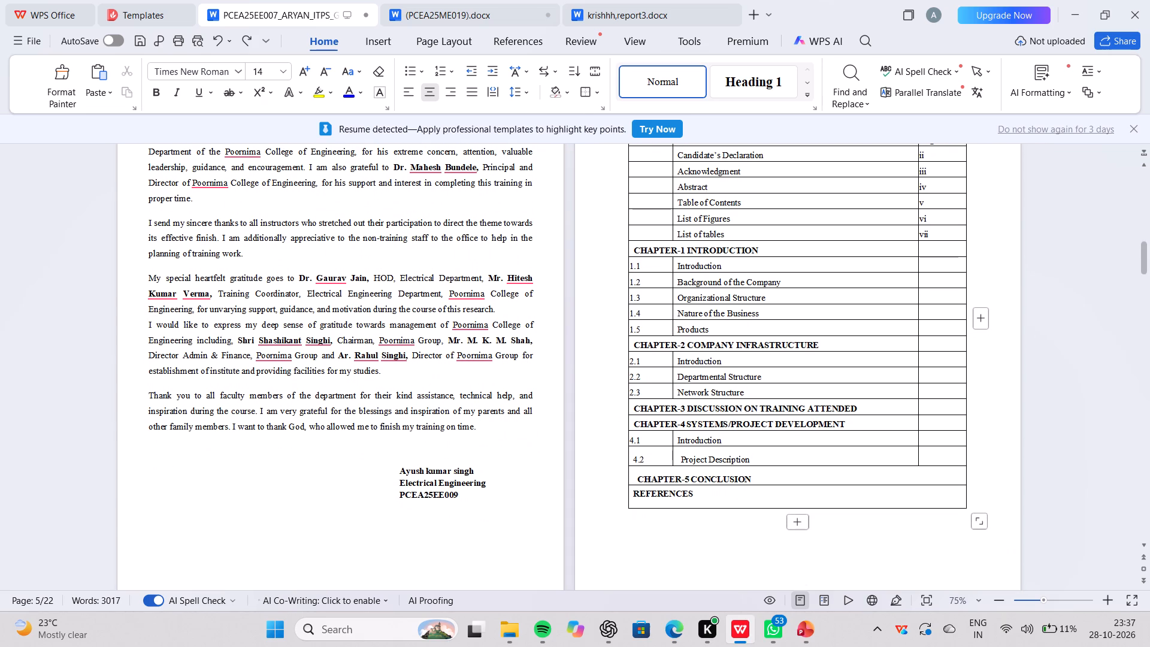
# Switch to the report3 sample report and examine its opening chapter, table of figures and abstract.
pyautogui.click(474, 13)
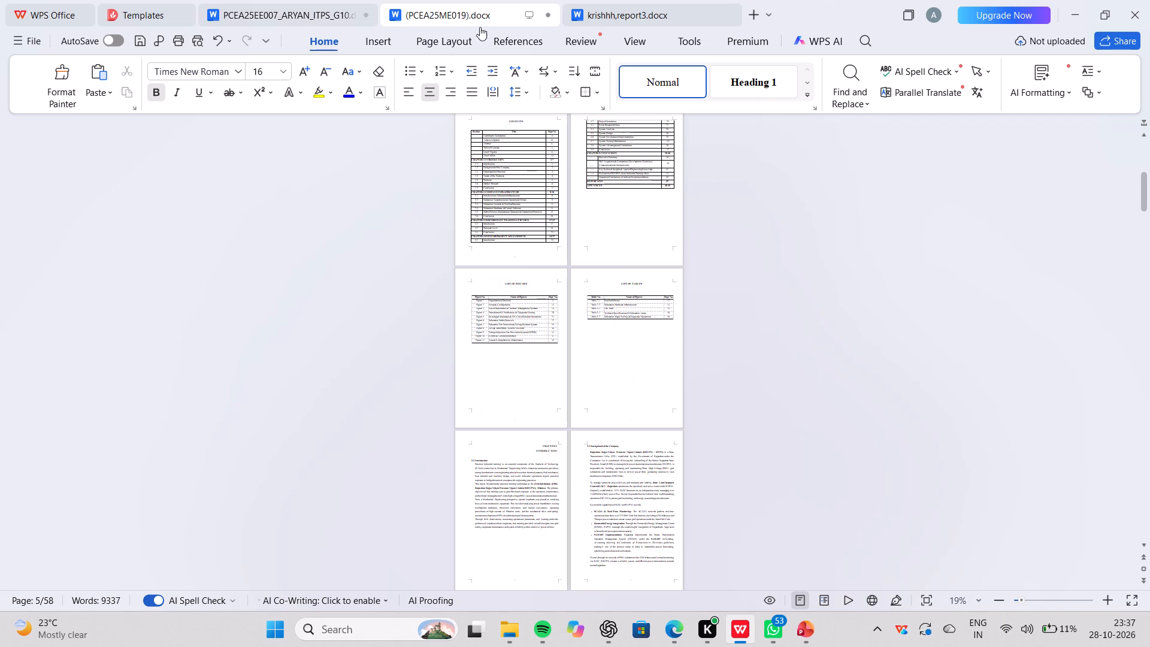
pyautogui.click(614, 14)
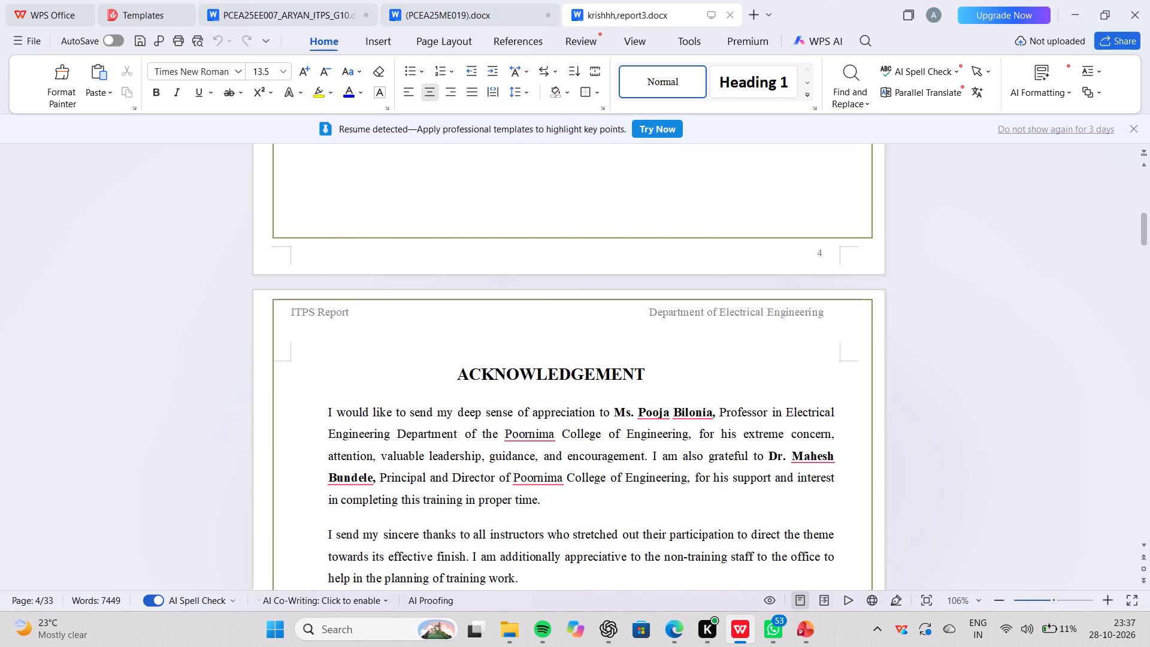
pyautogui.scroll(-12, 538, 343)
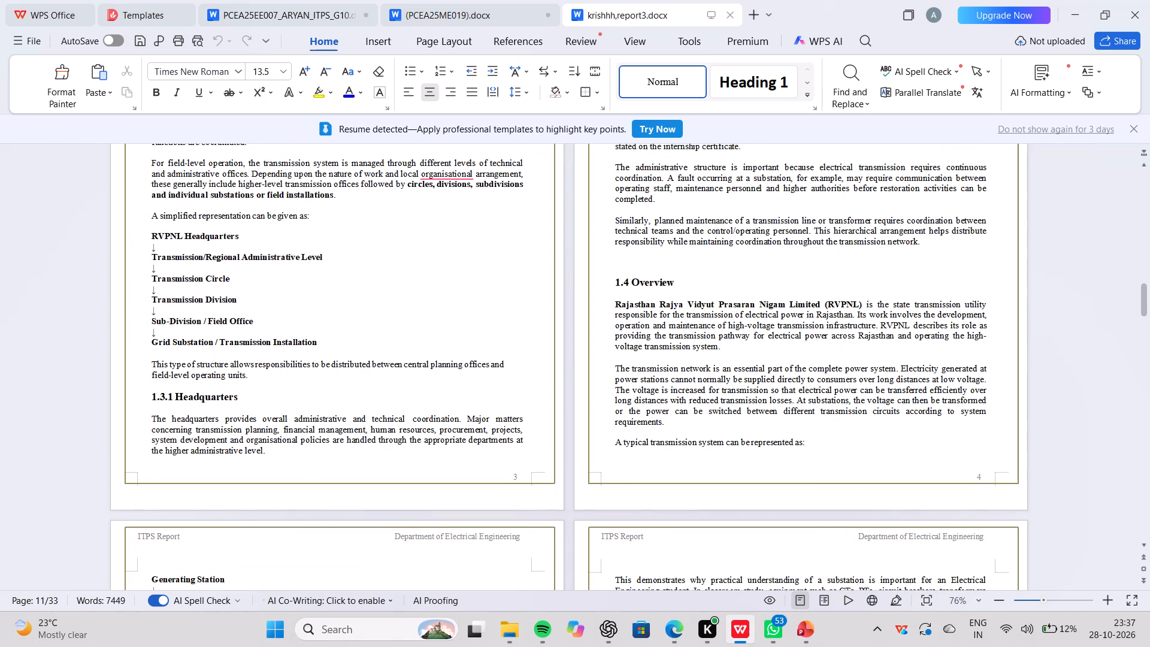
pyautogui.scroll(9, 451, 331)
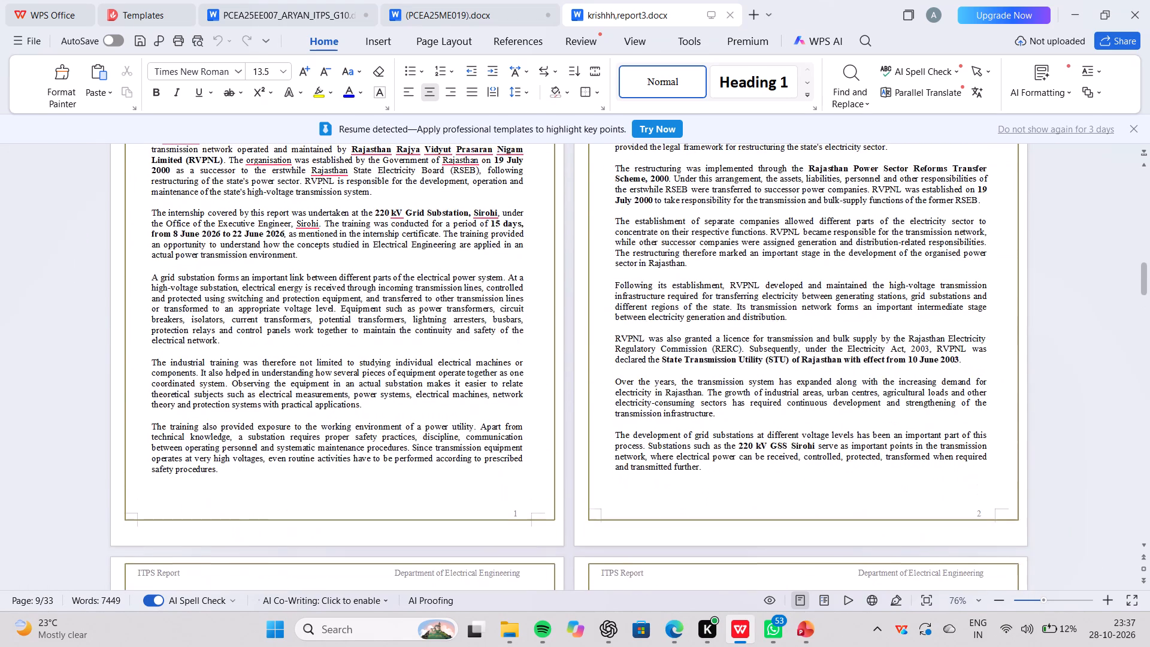
pyautogui.scroll(8, 451, 331)
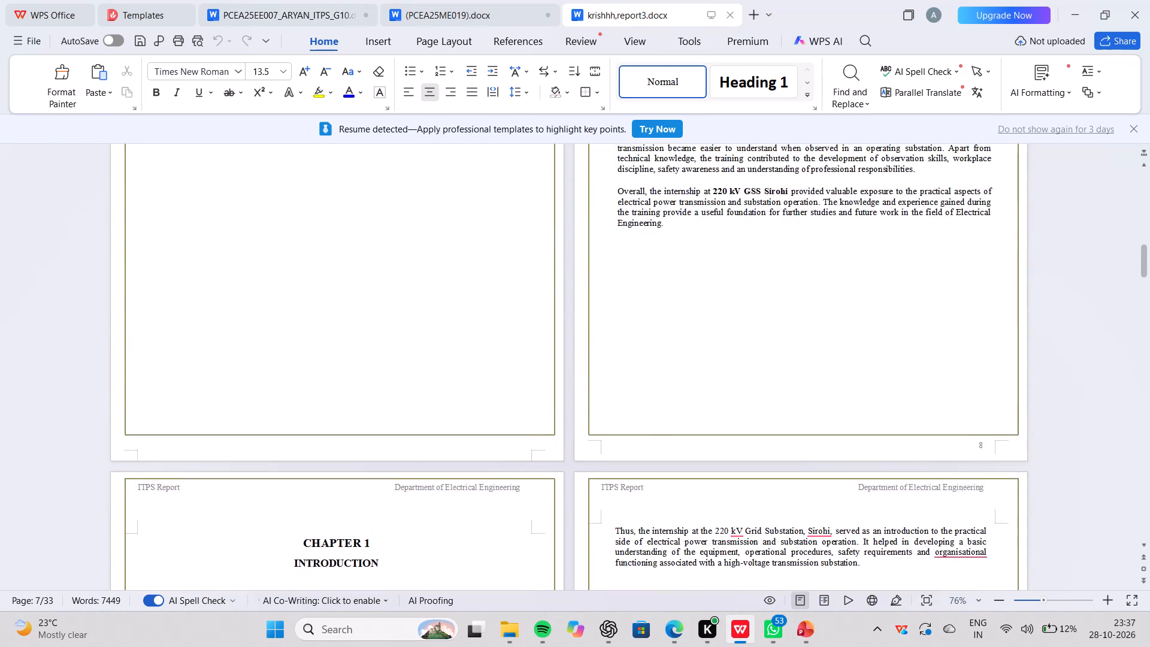
pyautogui.scroll(3, 451, 331)
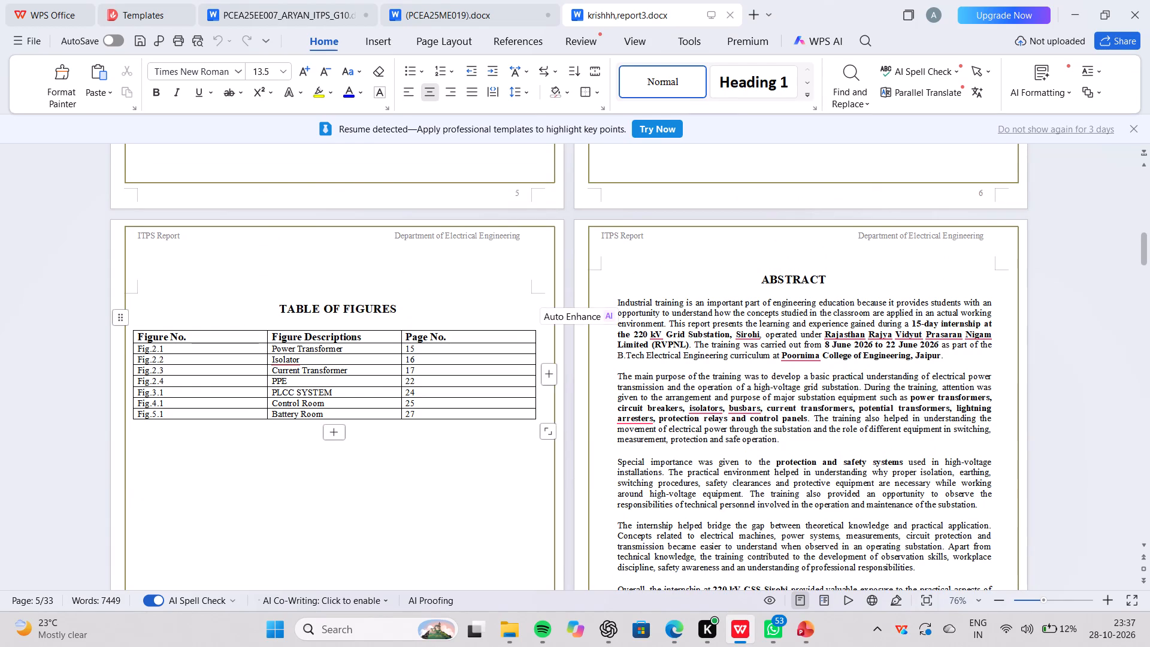
pyautogui.hscroll(1, 440, 297)
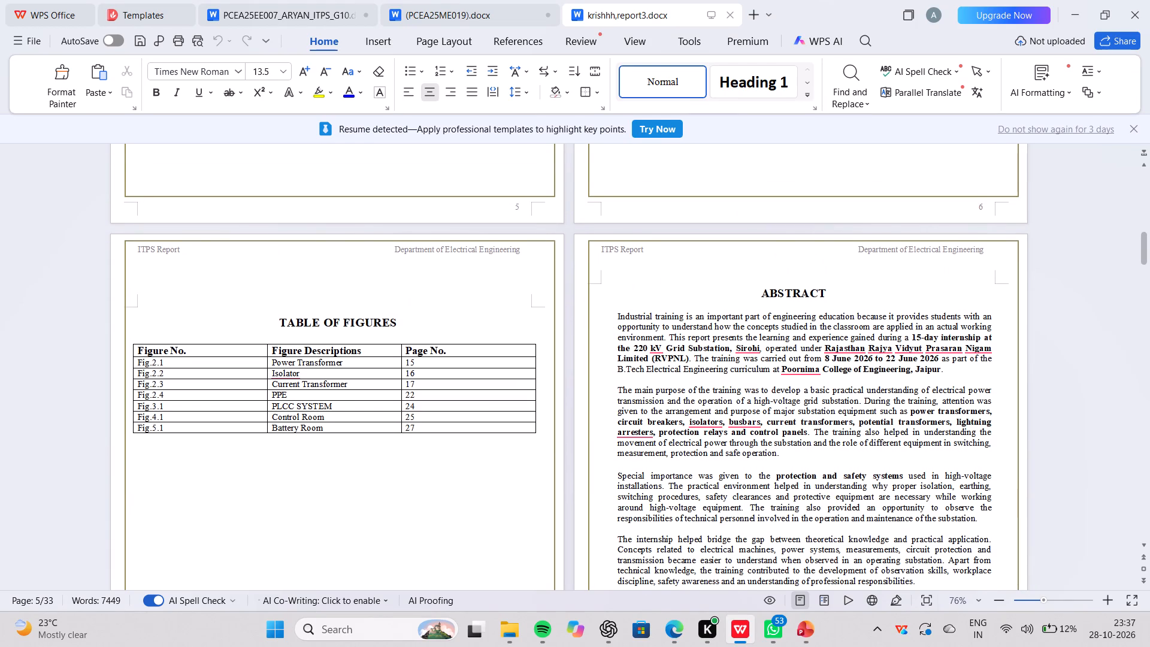
pyautogui.hscroll(1, 440, 297)
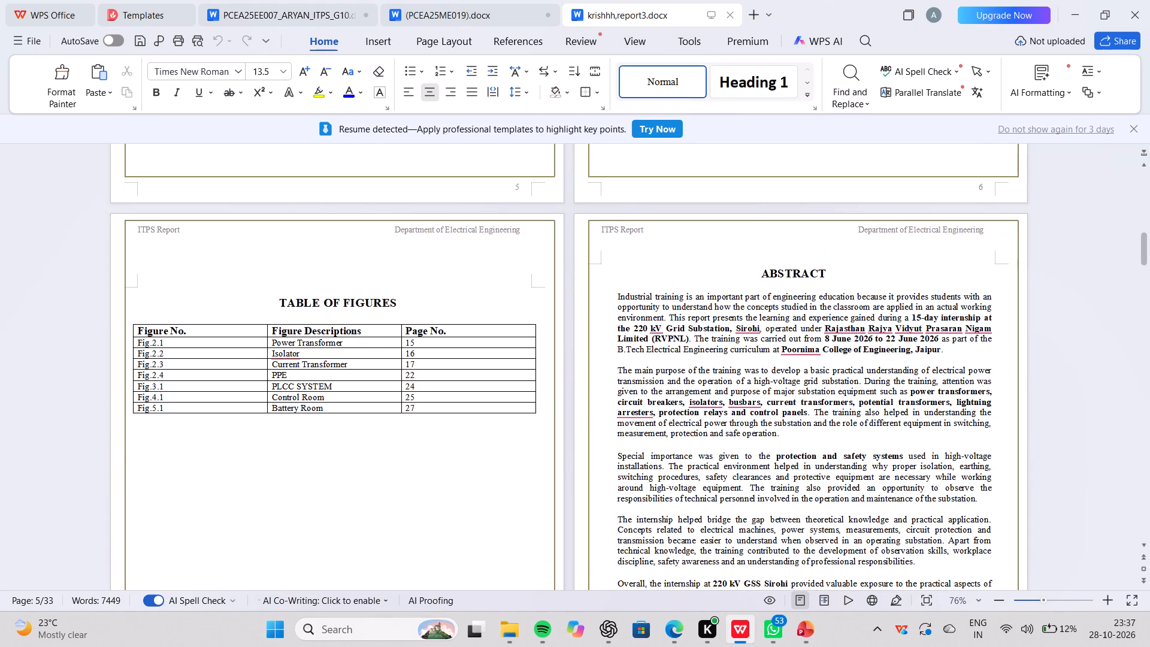
pyautogui.hscroll(5, 440, 297)
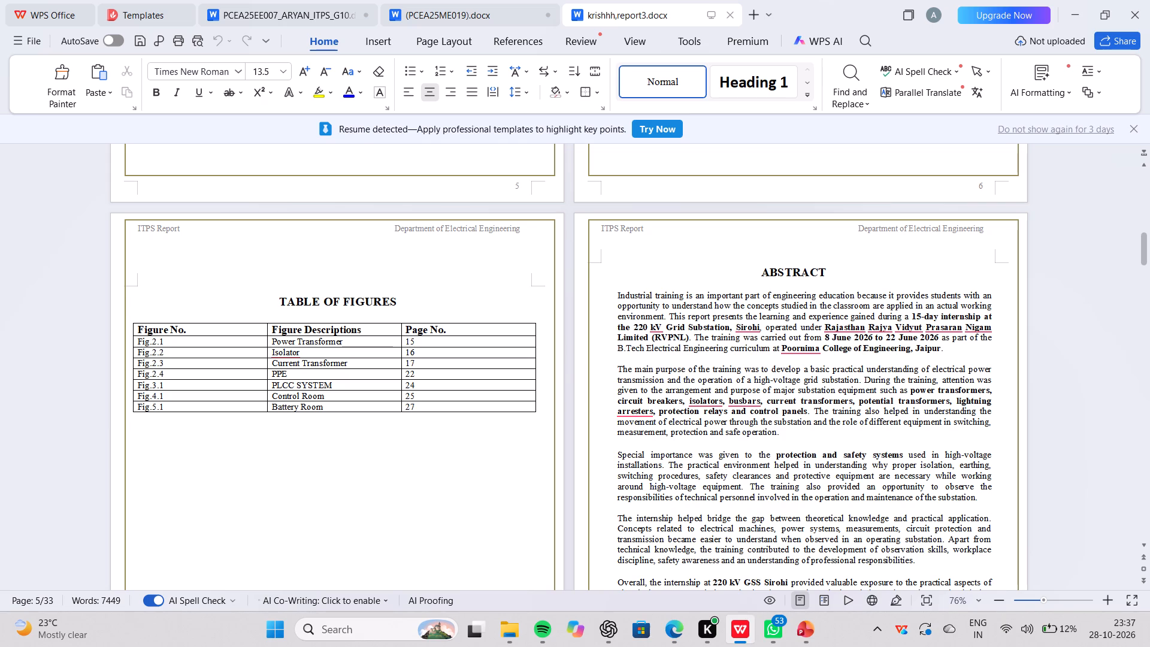
pyautogui.hscroll(1, 440, 297)
pyautogui.click(436, 11)
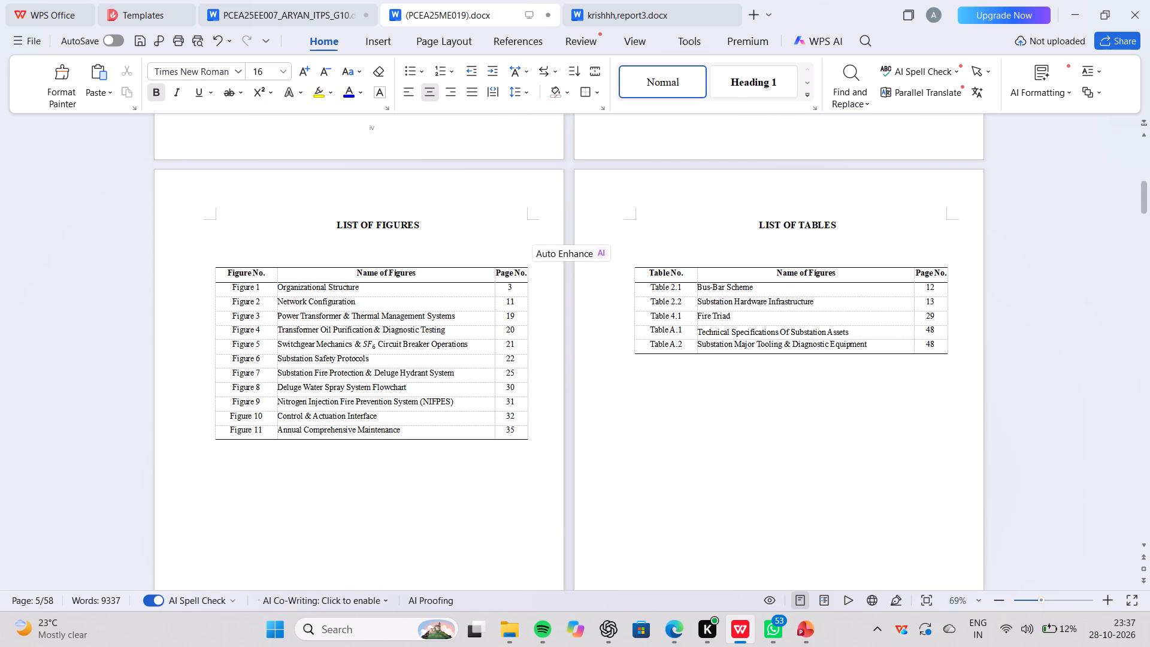
pyautogui.scroll(-7, 555, 306)
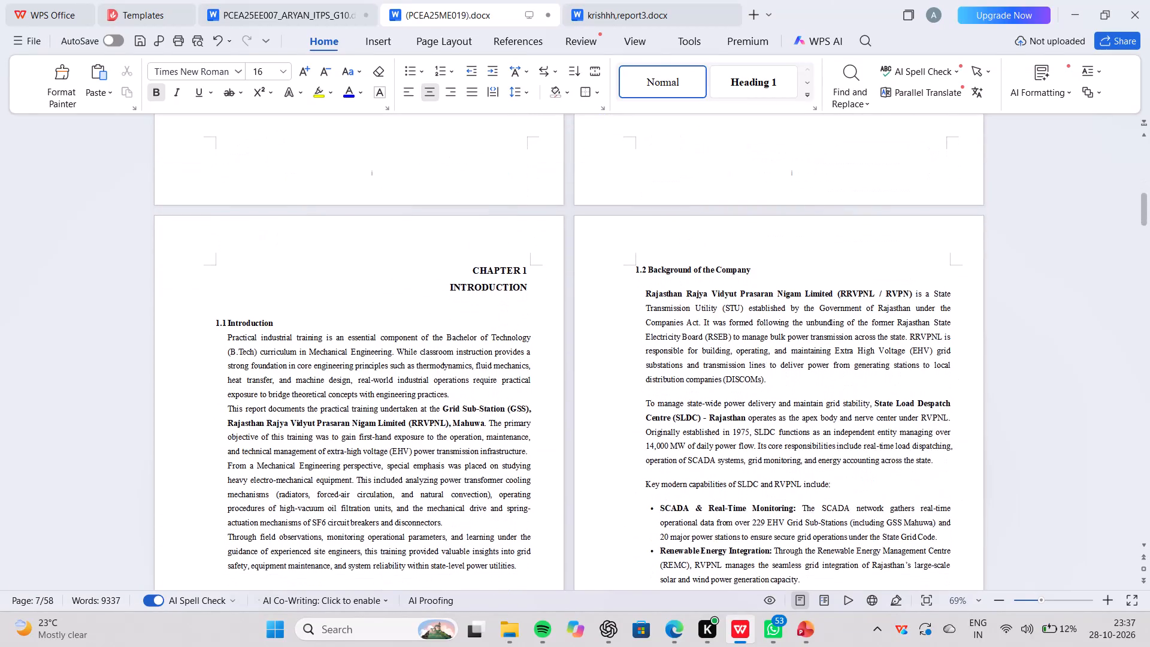
pyautogui.scroll(-1, 555, 306)
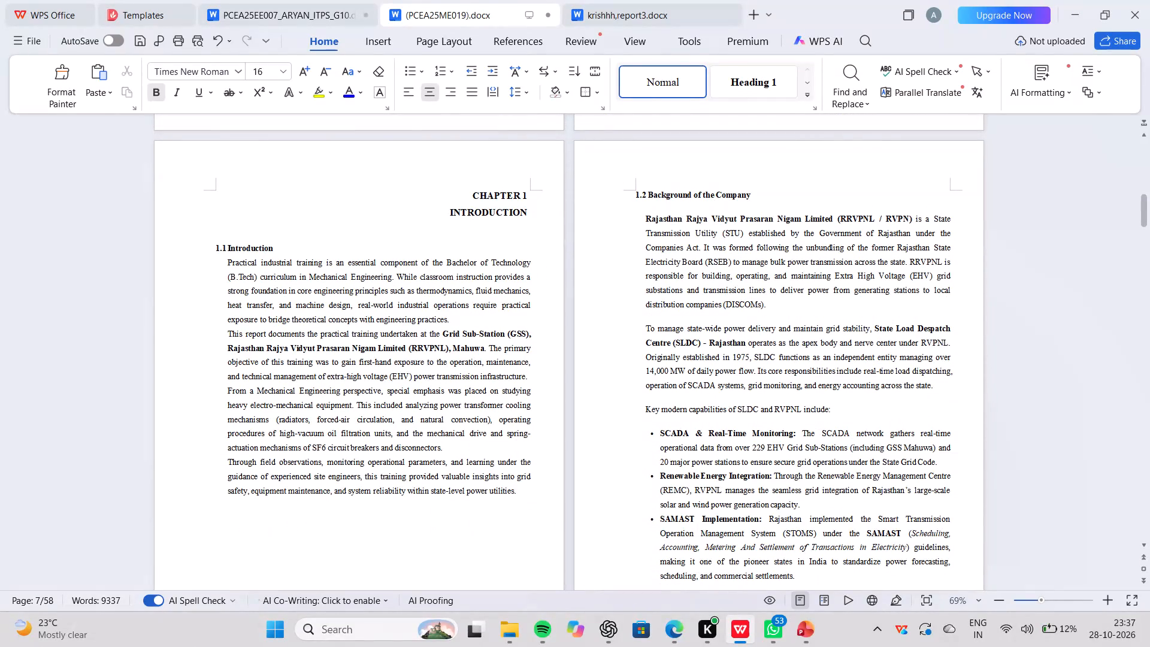
pyautogui.scroll(-1, 555, 306)
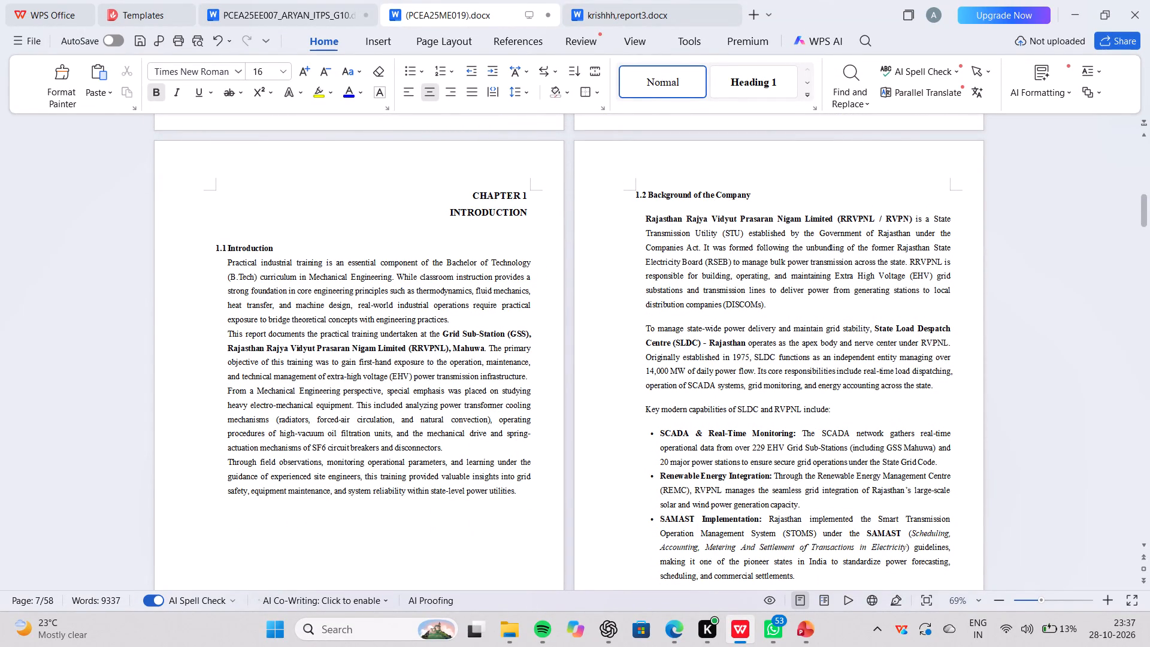
pyautogui.scroll(-1, 555, 306)
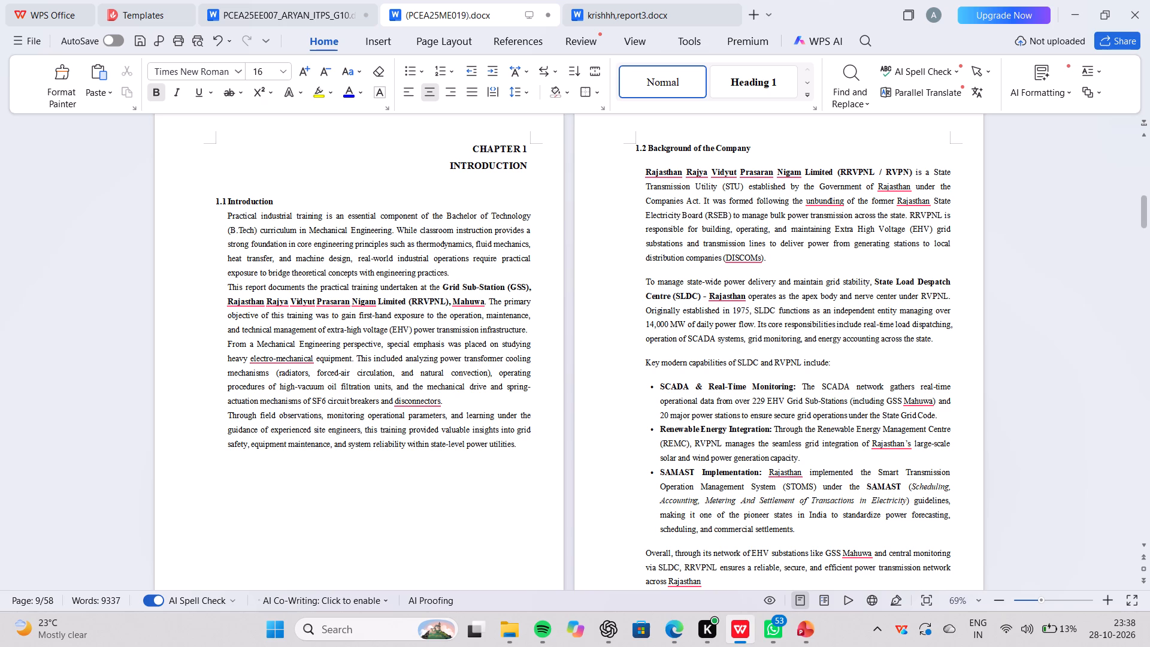
# Return to the ITPS_G10 report and examine its table of contents against the sample reports.
pyautogui.click(261, 2)
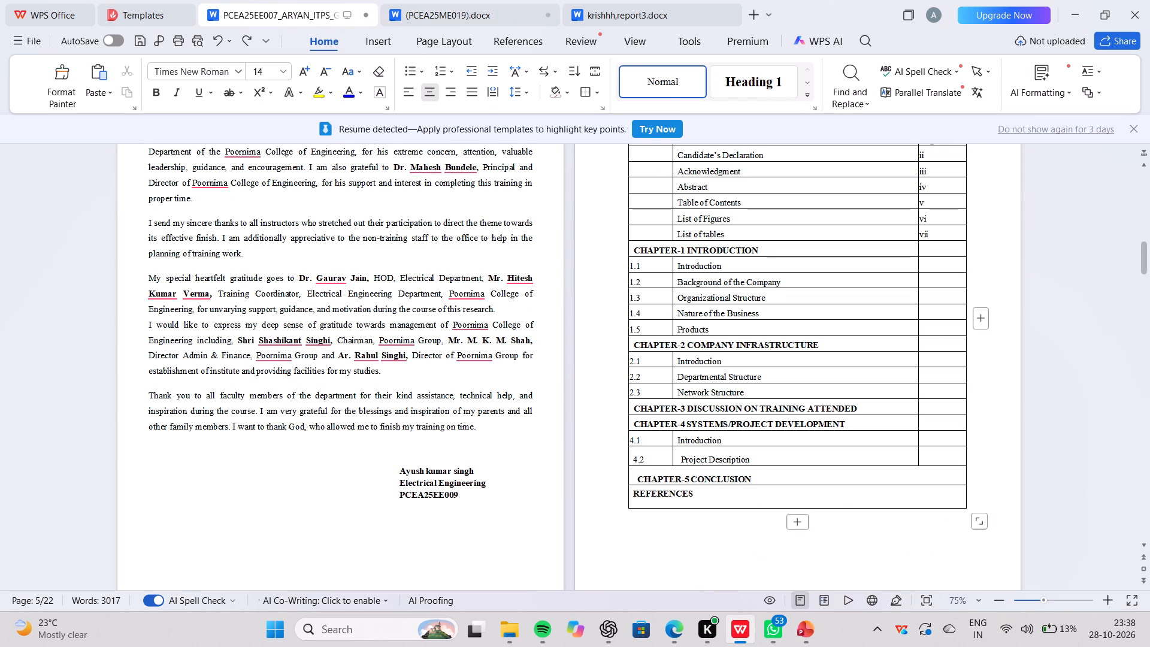
pyautogui.scroll(1, 681, 240)
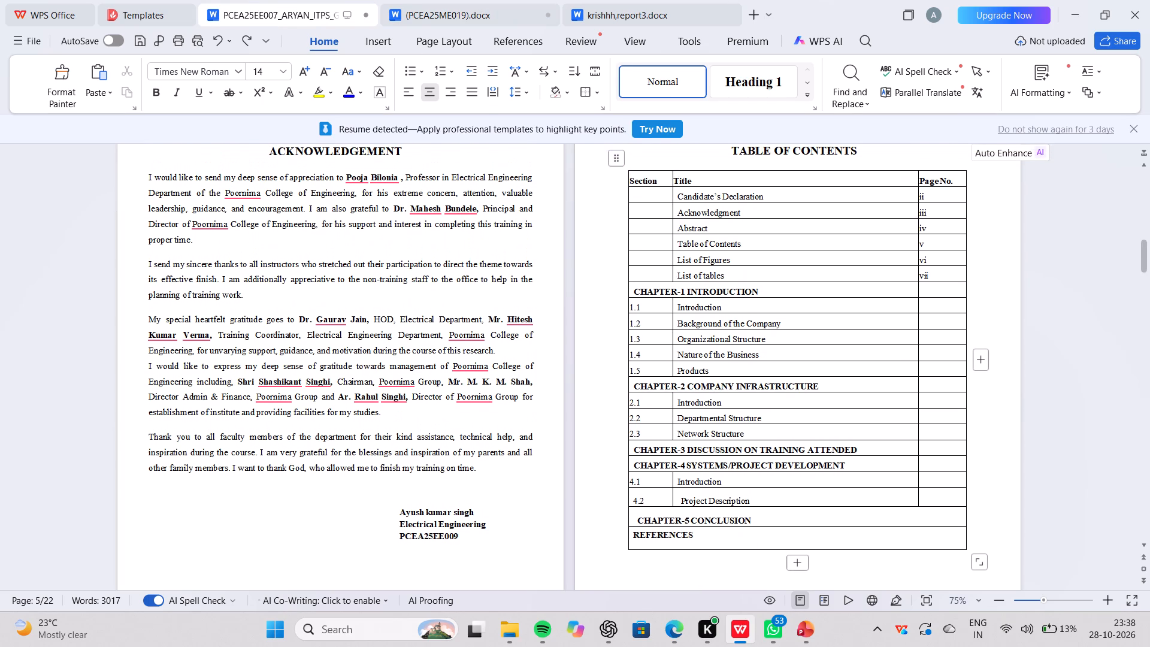
pyautogui.scroll(-1, 681, 240)
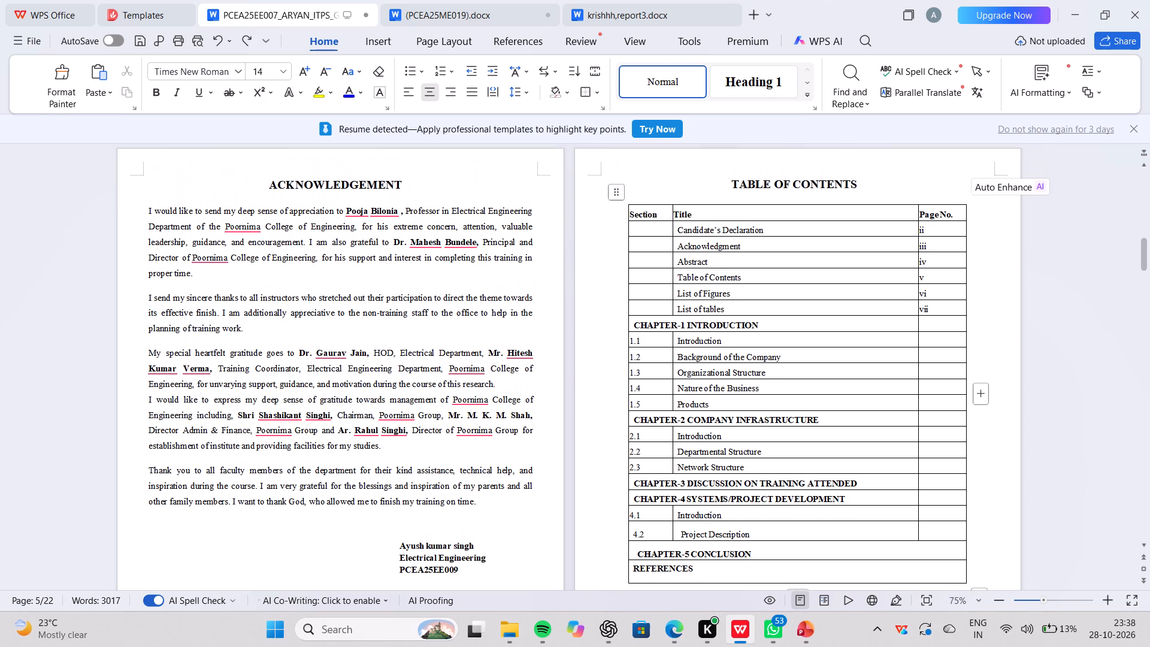
pyautogui.scroll(-1, 681, 240)
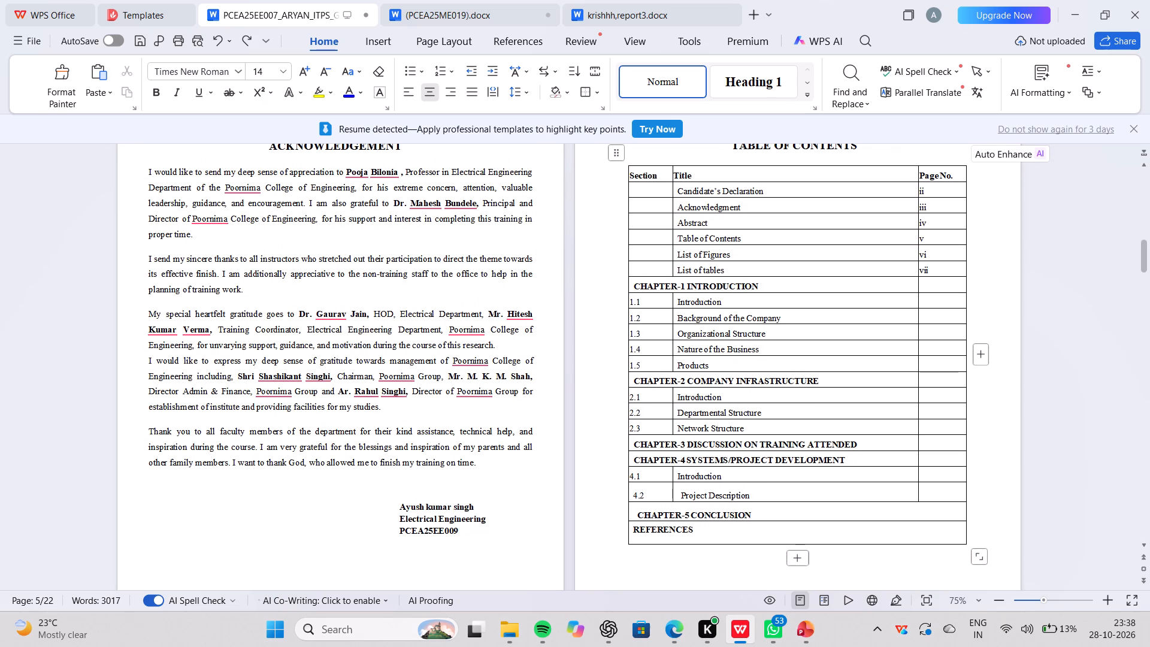
pyautogui.scroll(1, 681, 240)
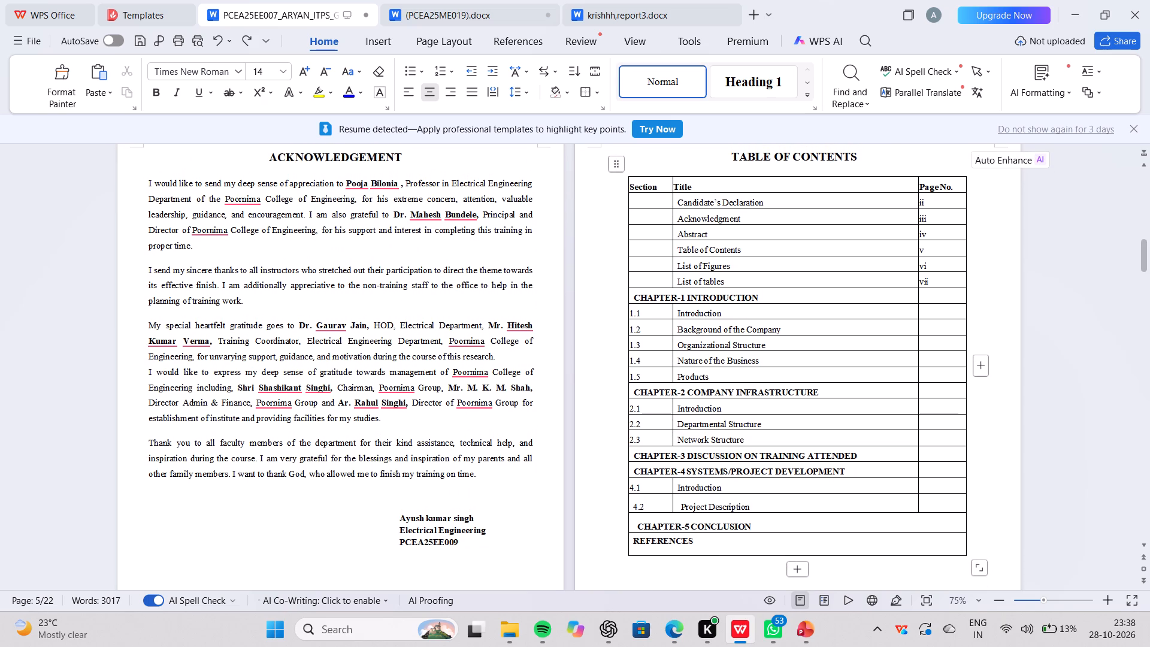
pyautogui.scroll(-5, 681, 240)
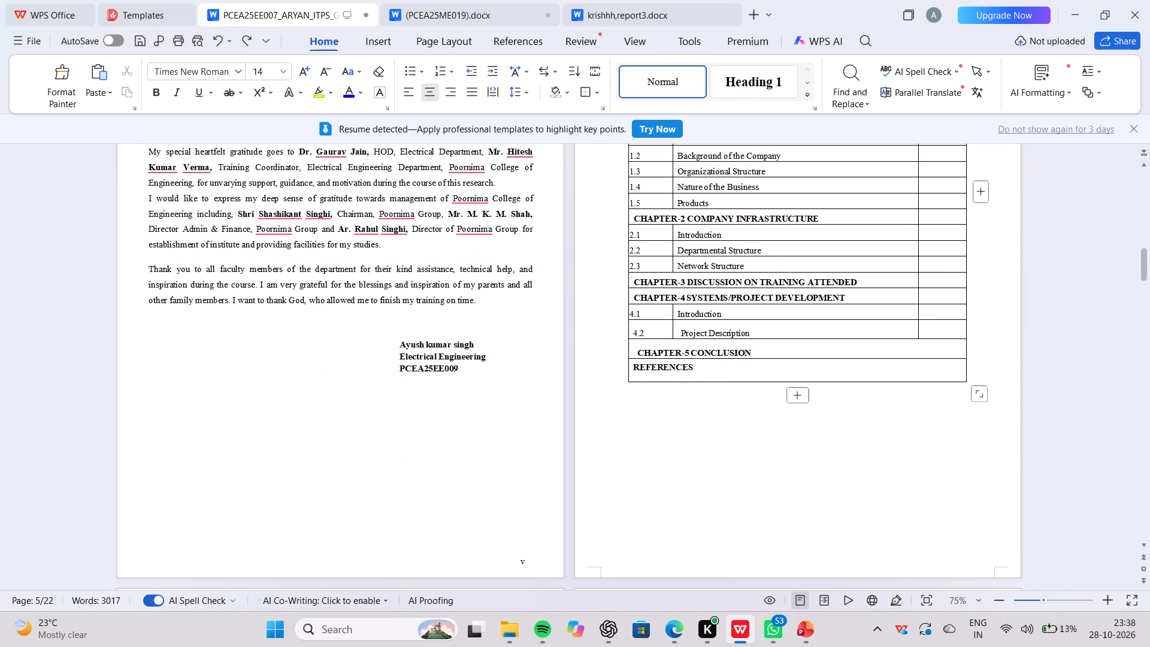
pyautogui.scroll(5, 681, 240)
pyautogui.scroll(-1, 681, 240)
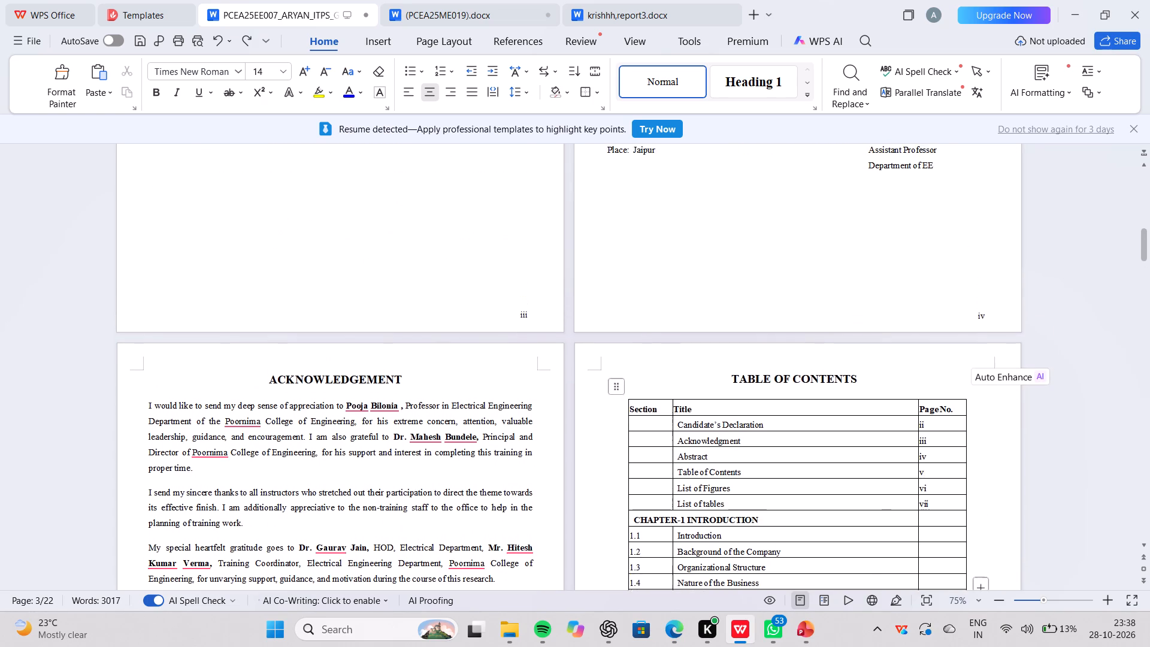
pyautogui.scroll(-1, 681, 240)
pyautogui.scroll(1, 681, 240)
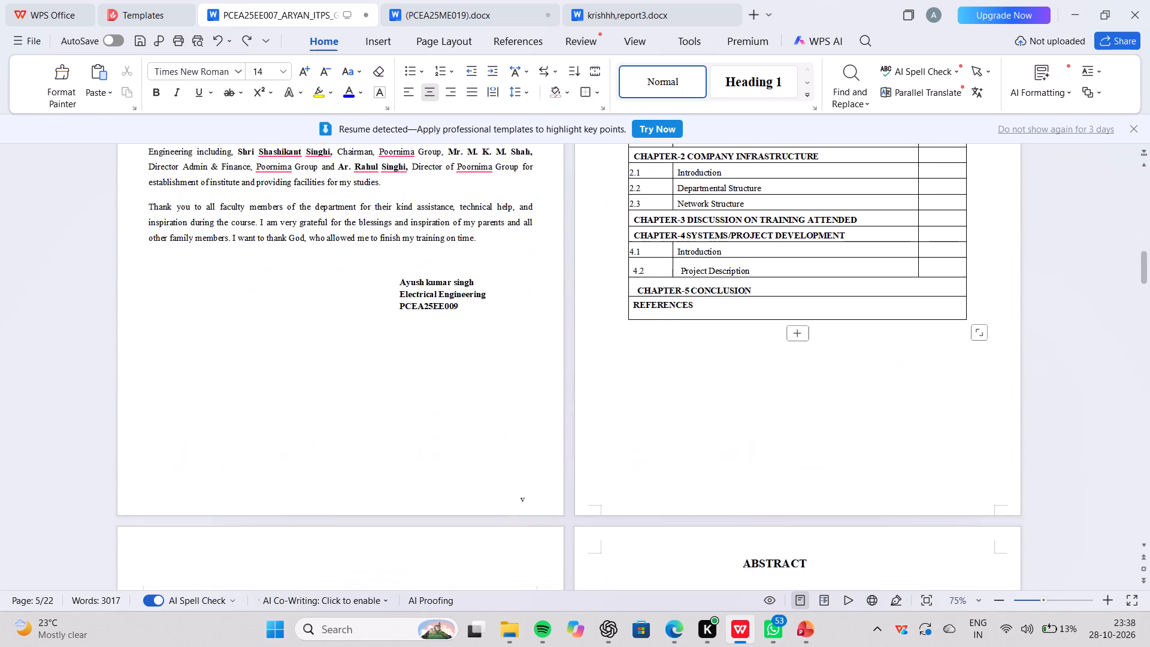
pyautogui.scroll(5, 681, 240)
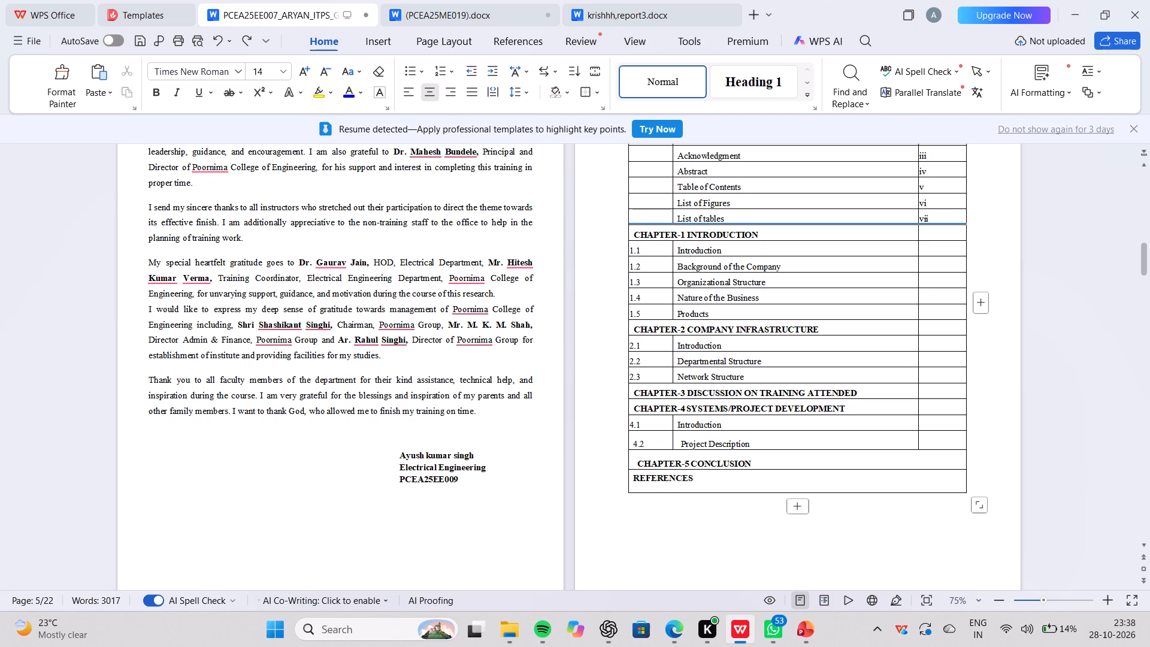
# Delete the entire List of Figures and List of tables rows from the ITPS_G10 report's table of contents.
pyautogui.moveTo(697, 222); pyautogui.dragTo(698, 208)
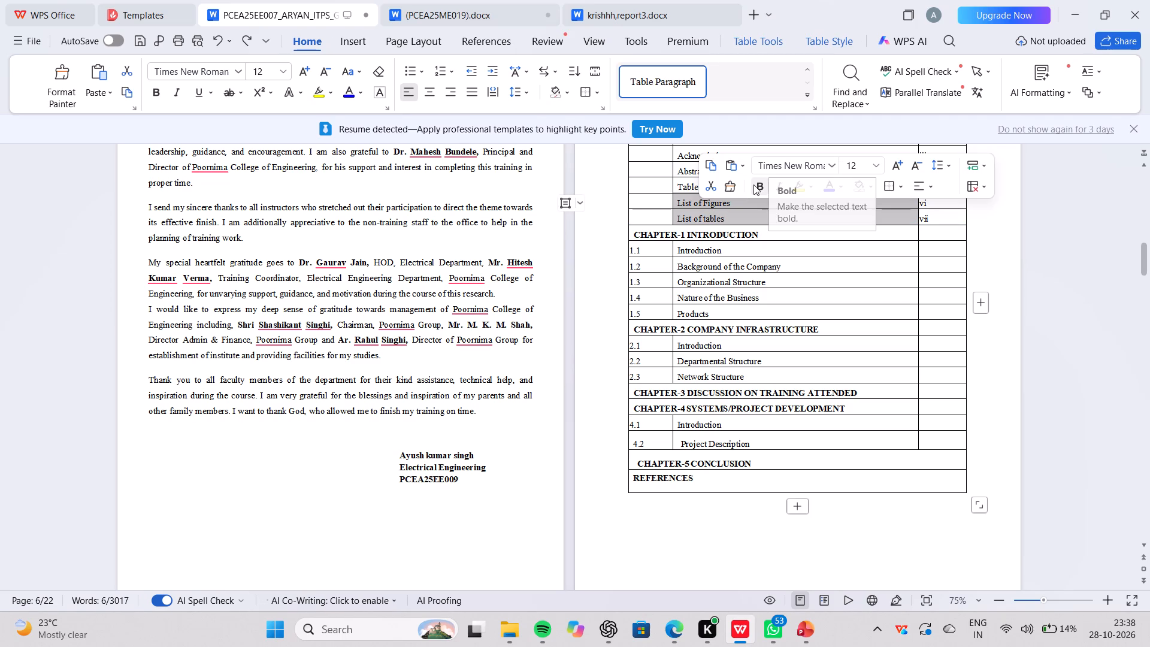
pyautogui.press('BackSpace')
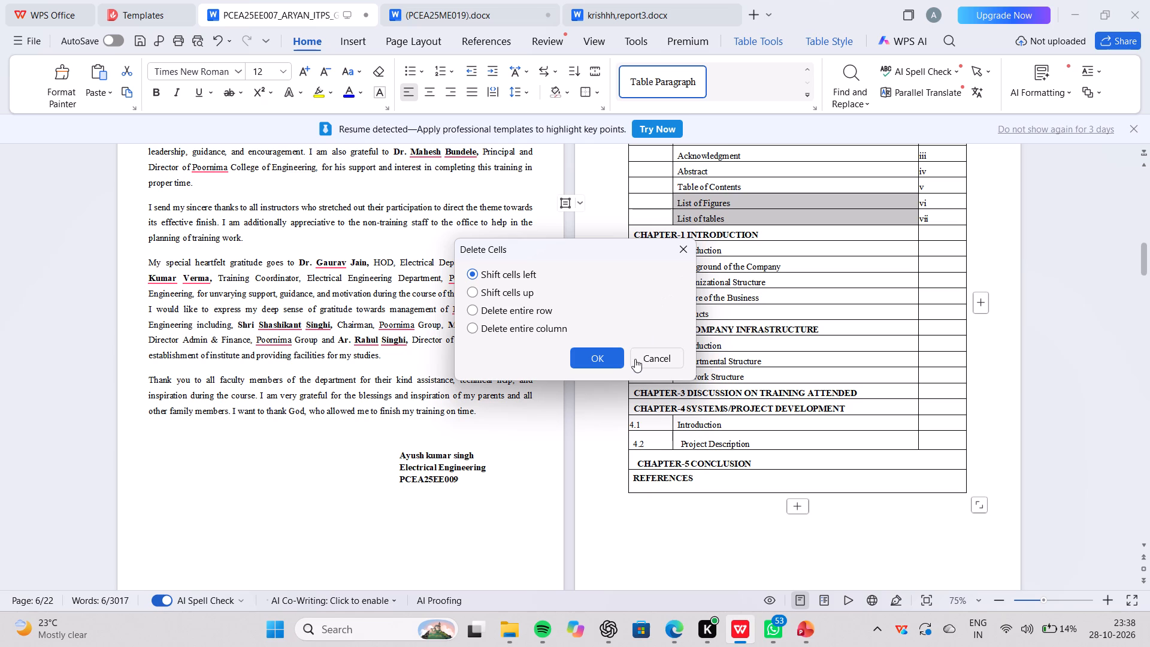
pyautogui.click(544, 303)
pyautogui.click(605, 349)
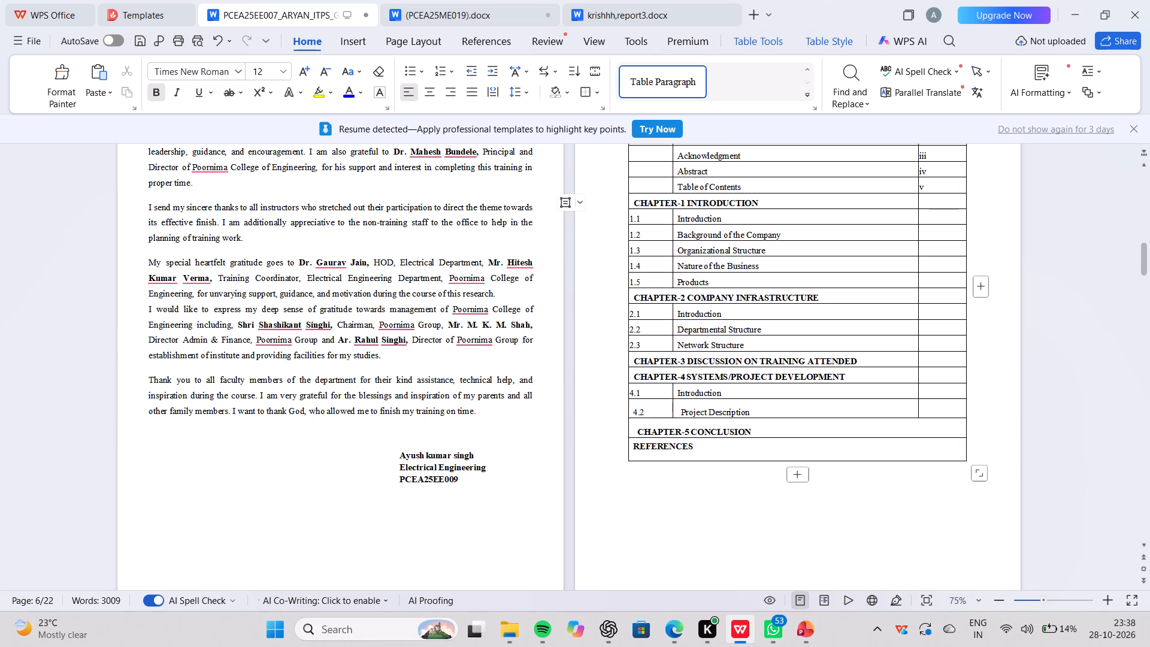
pyautogui.click(625, 489)
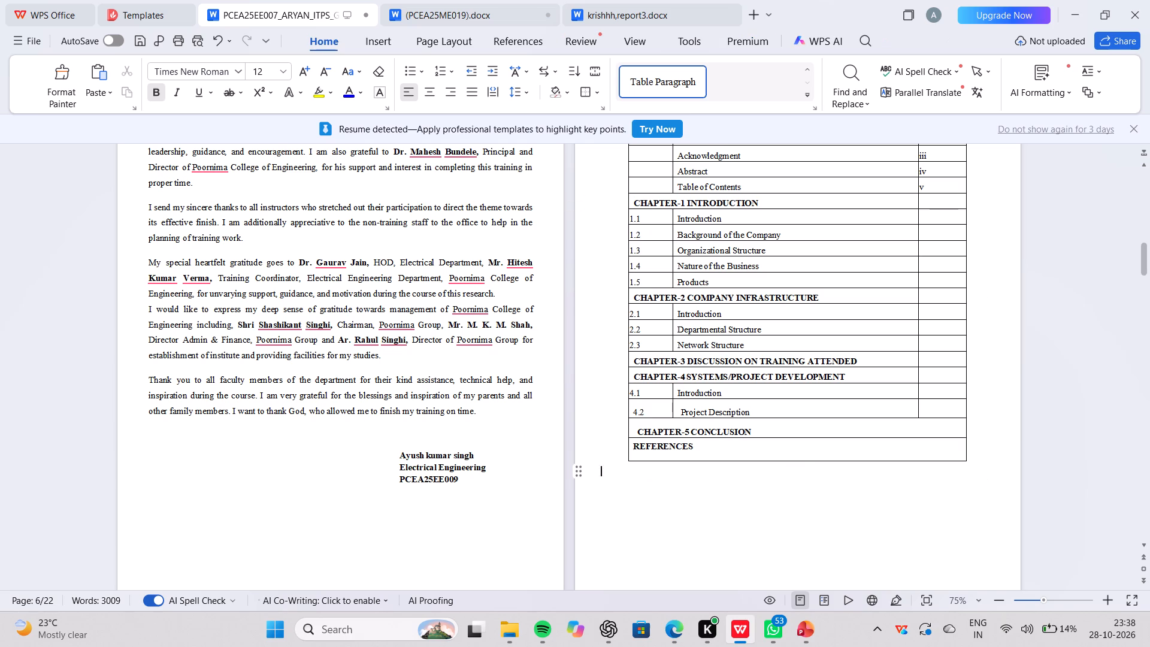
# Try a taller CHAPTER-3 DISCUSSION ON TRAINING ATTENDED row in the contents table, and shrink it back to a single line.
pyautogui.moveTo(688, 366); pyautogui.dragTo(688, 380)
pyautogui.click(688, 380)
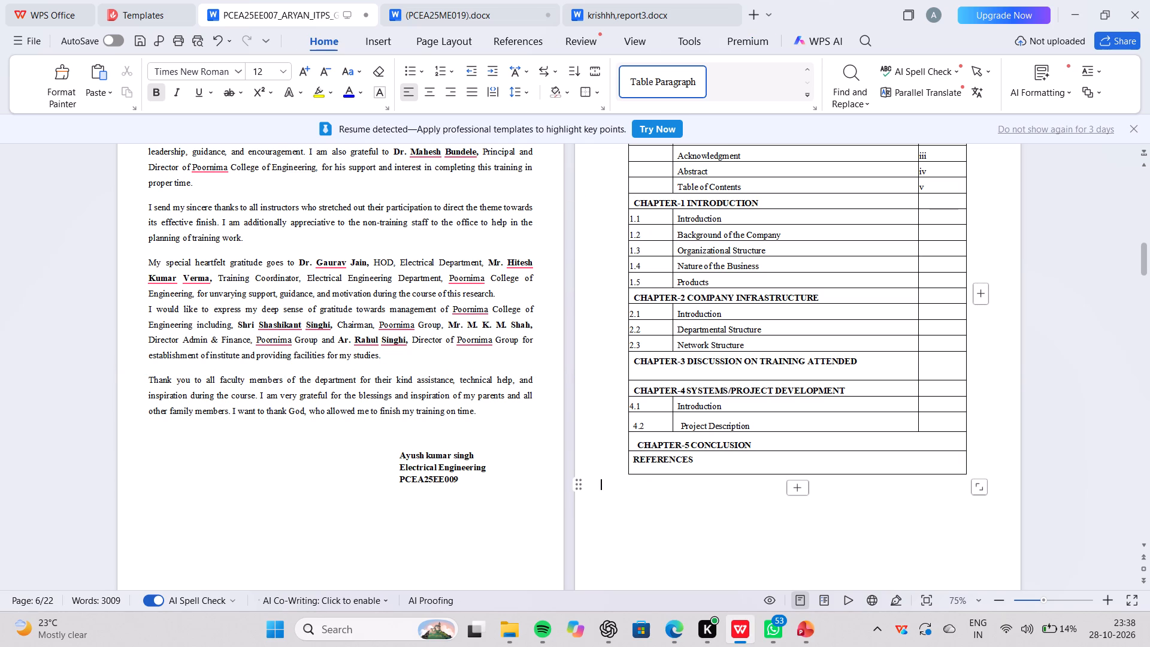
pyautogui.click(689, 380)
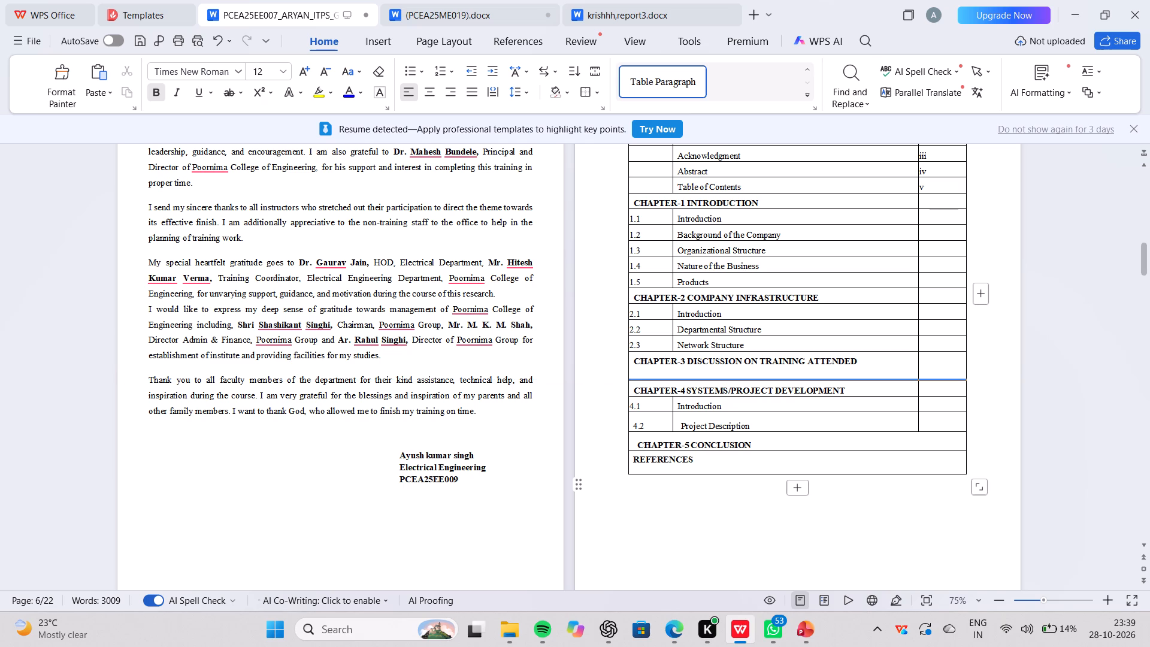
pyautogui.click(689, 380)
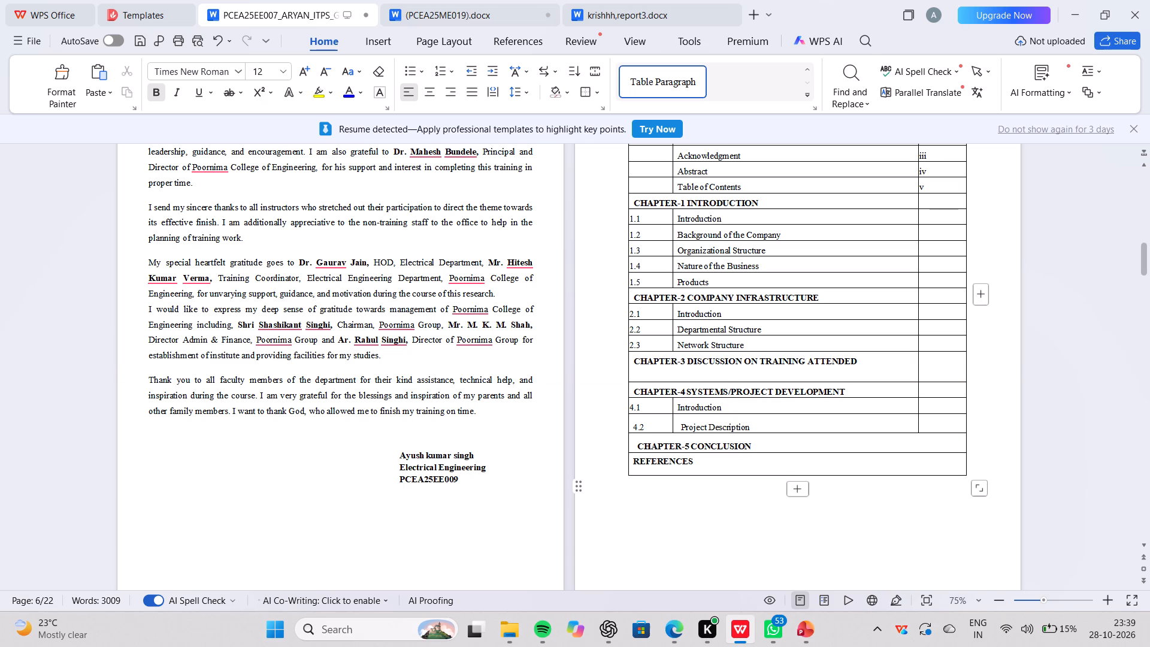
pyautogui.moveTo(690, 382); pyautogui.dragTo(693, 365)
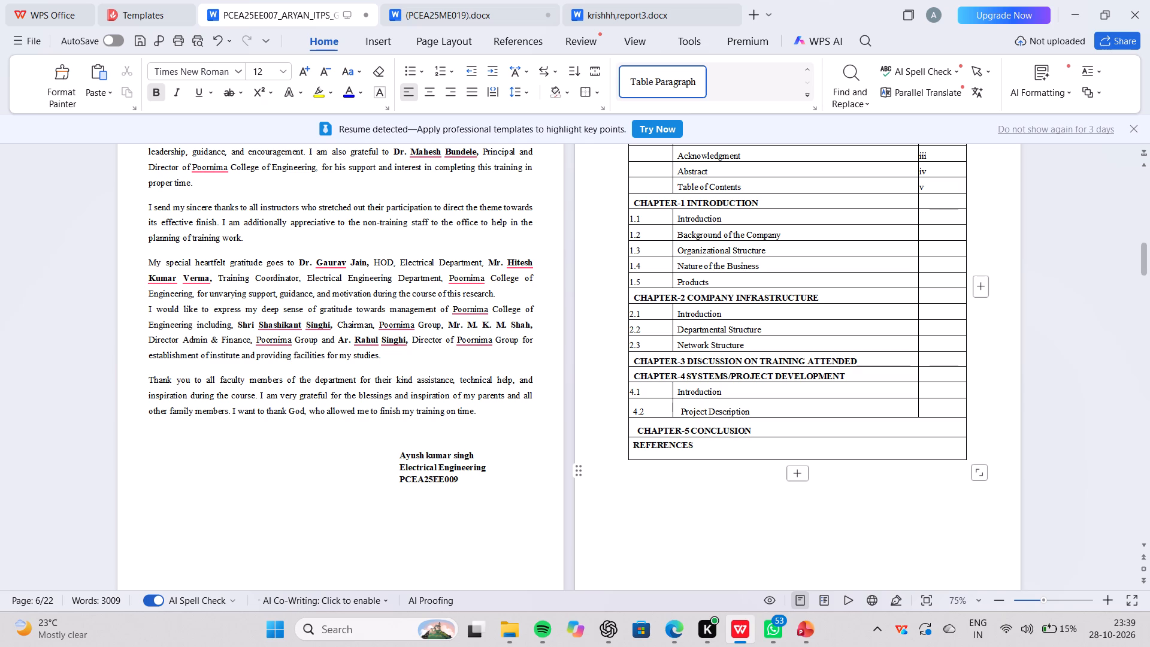
# Examine the ITPS_G10 report's page layout around the table of contents and the blank page before the abstract.
pyautogui.scroll(-1, 685, 281)
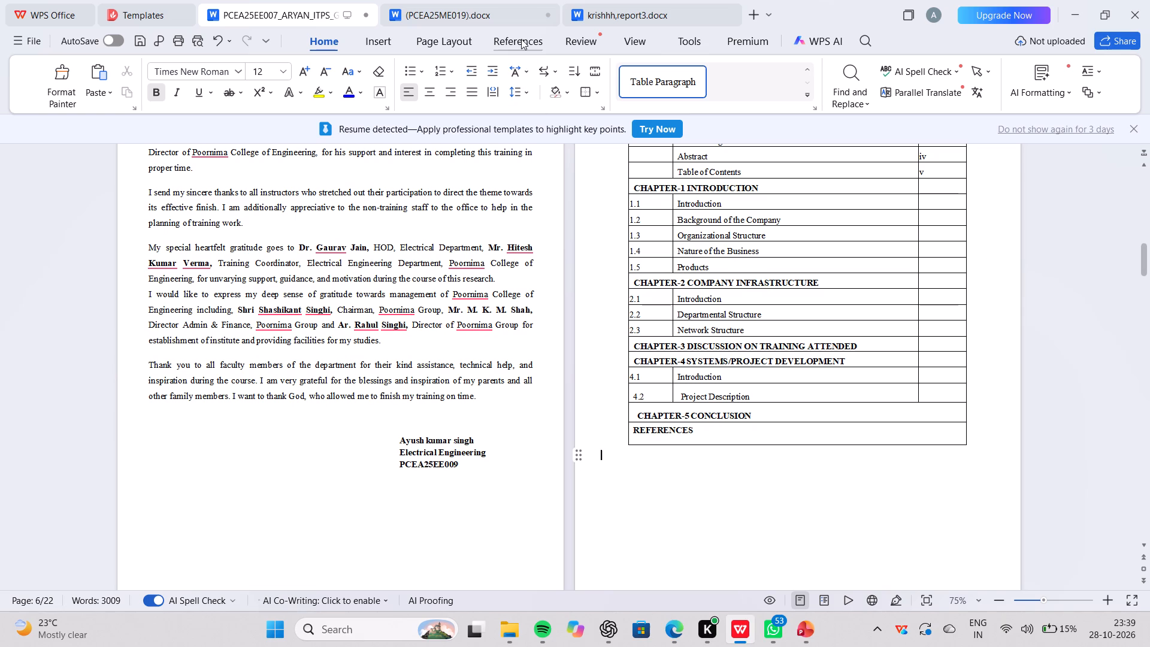
pyautogui.click(498, 12)
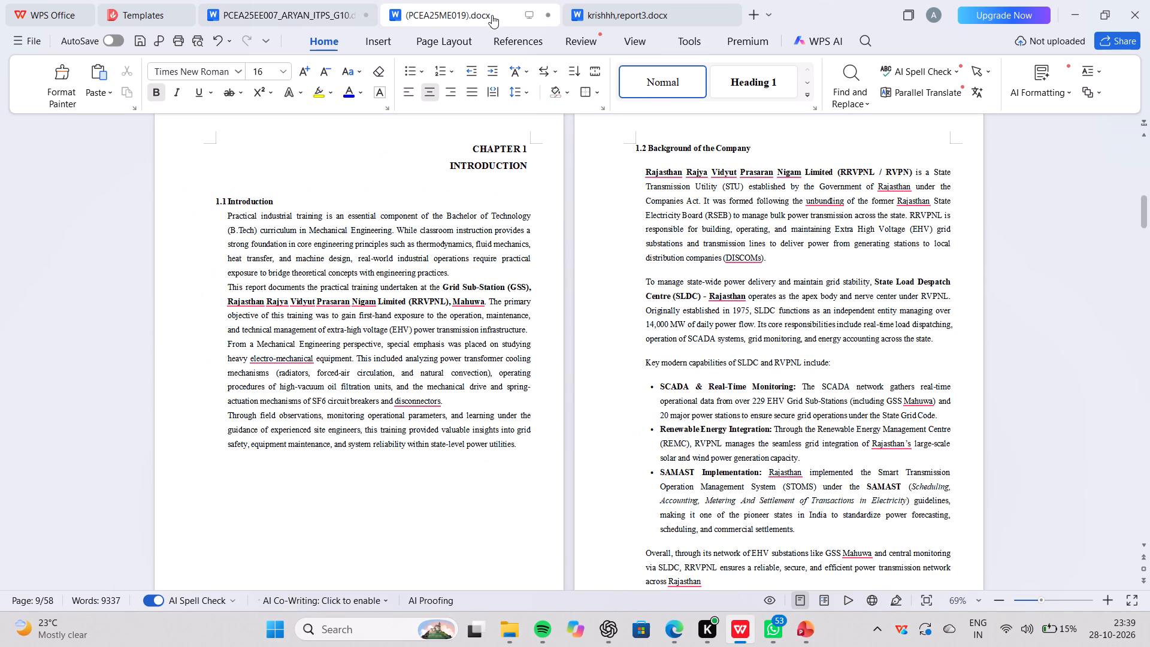
pyautogui.click(316, 7)
pyautogui.scroll(-3, 391, 316)
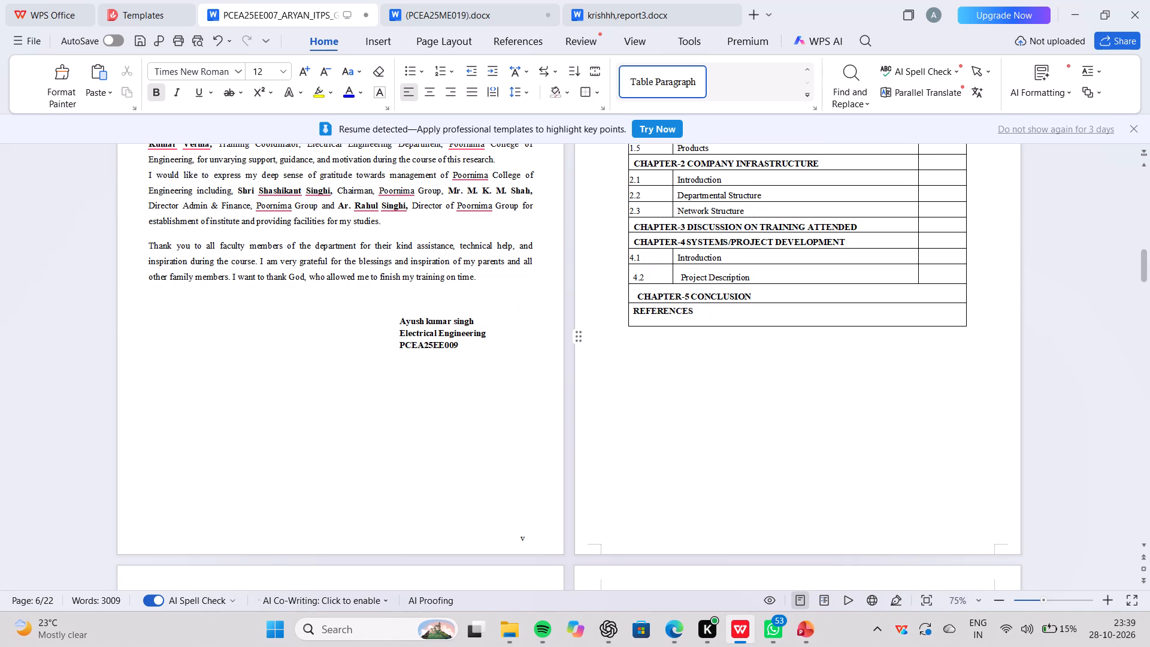
pyautogui.scroll(-6, 333, 448)
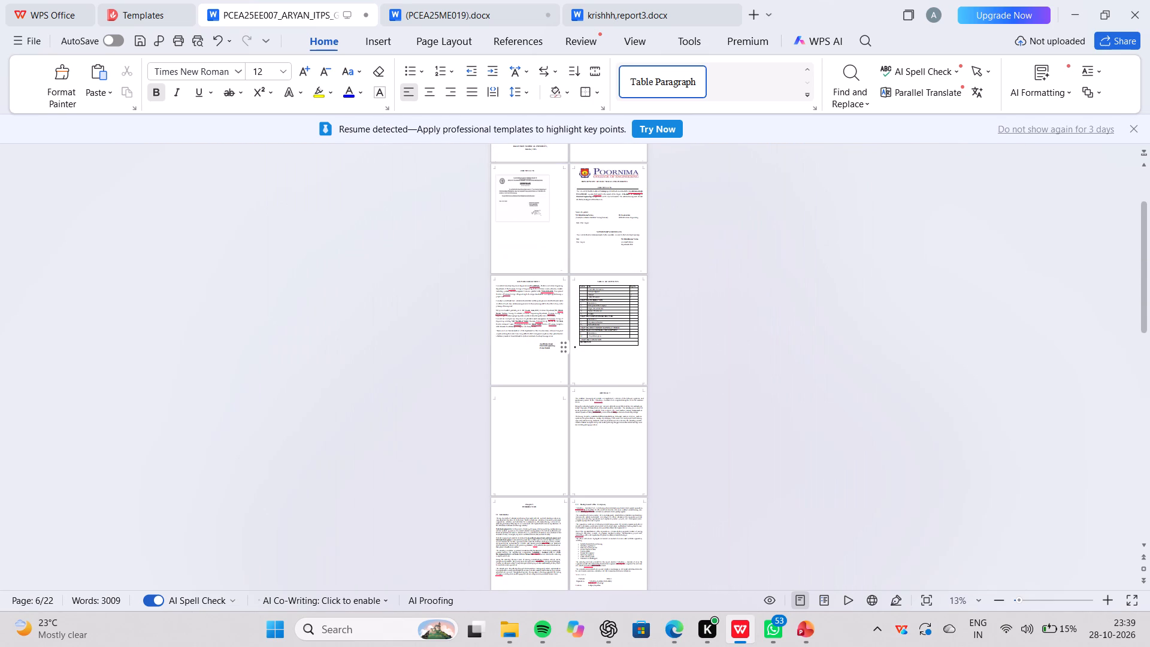
pyautogui.rightClick(513, 413)
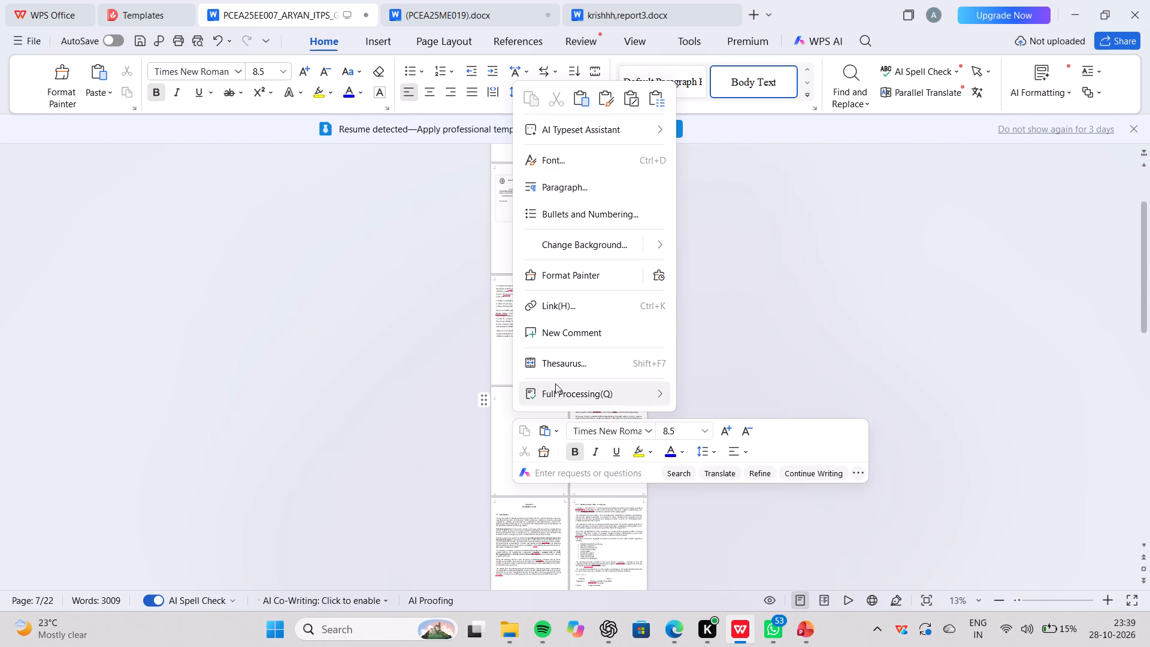
pyautogui.click(767, 283)
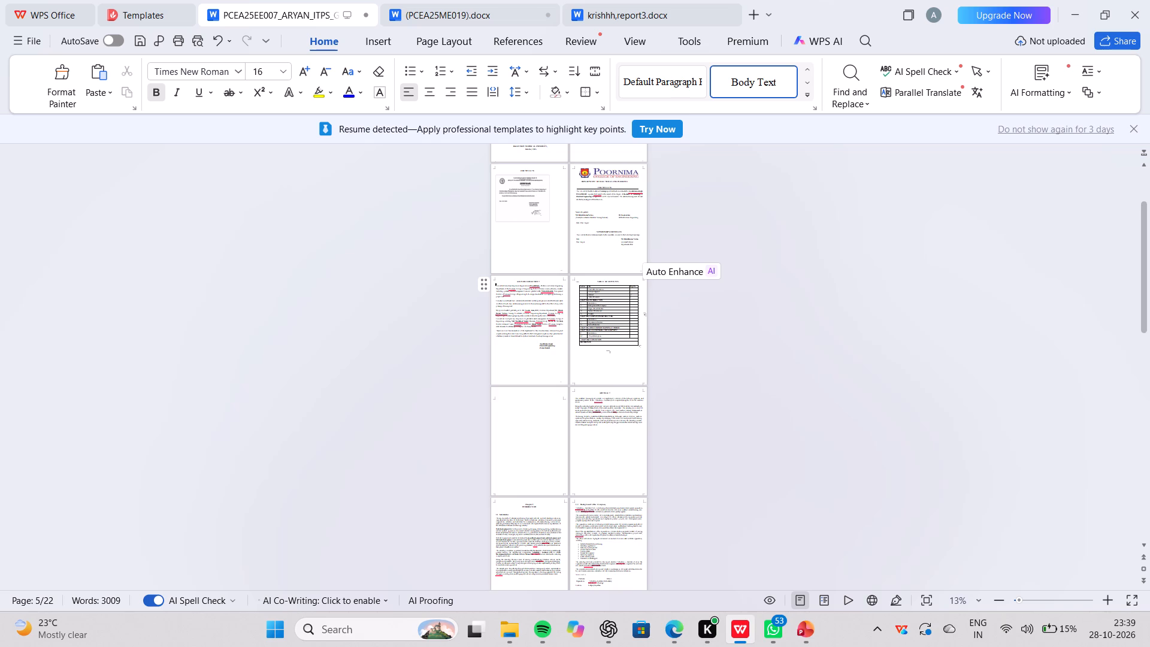
# Switch to the report3 sample report and examine its table of contents, table of figures, abstract and chapter pages with captioned figures.
pyautogui.click(491, 18)
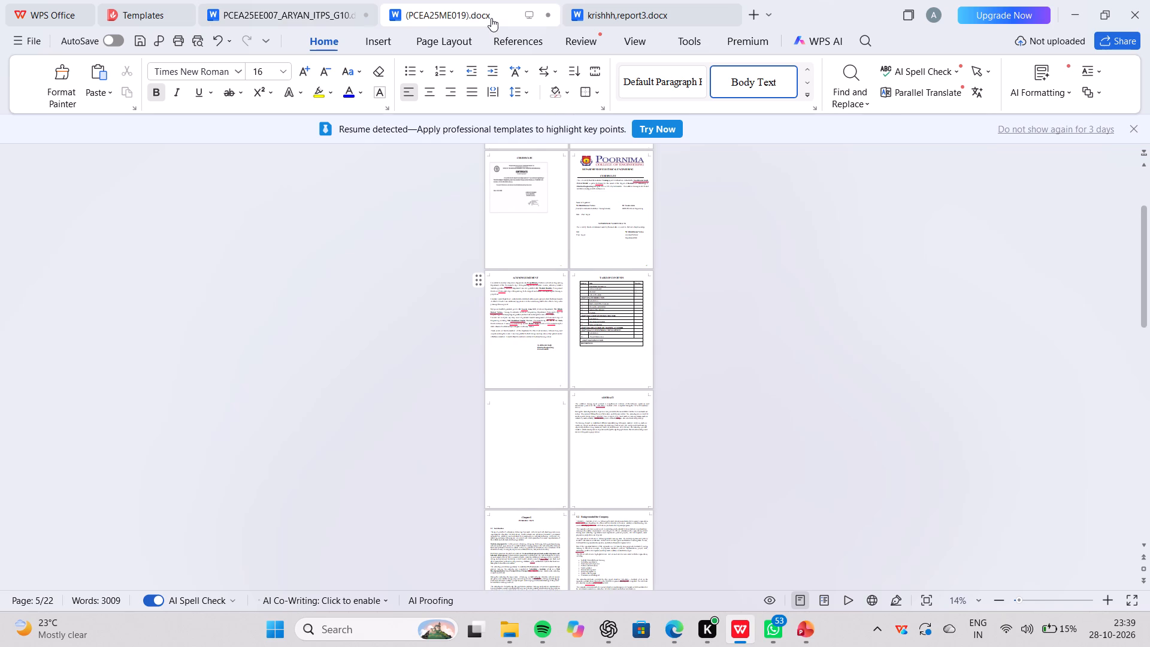
pyautogui.click(603, 8)
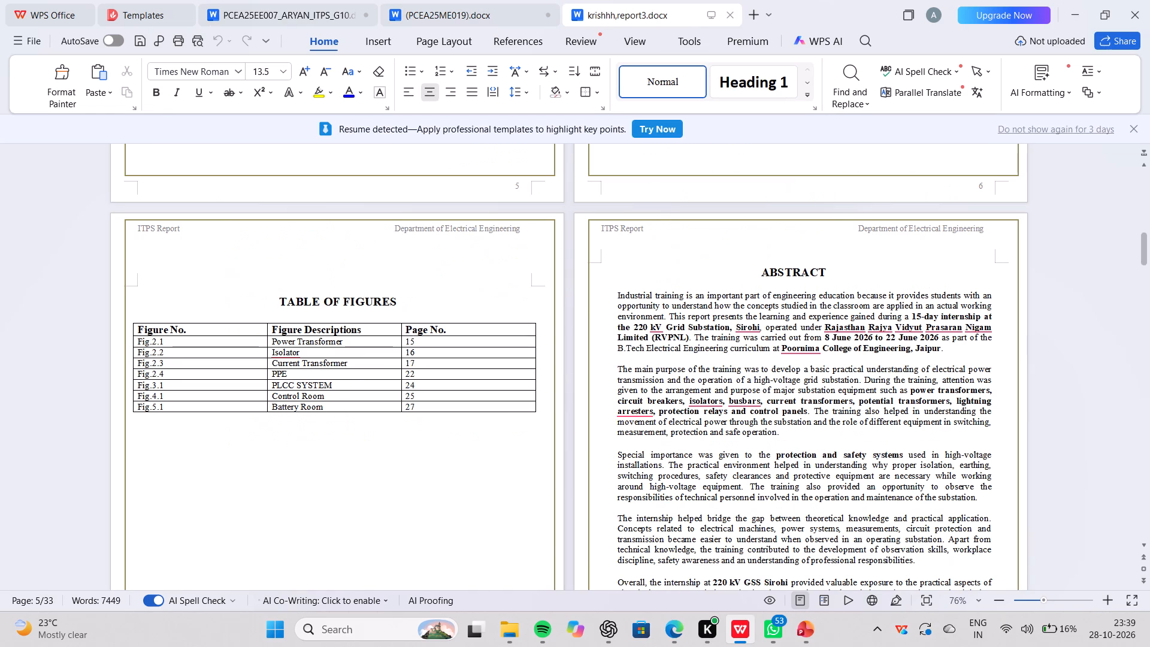
pyautogui.scroll(6, 658, 216)
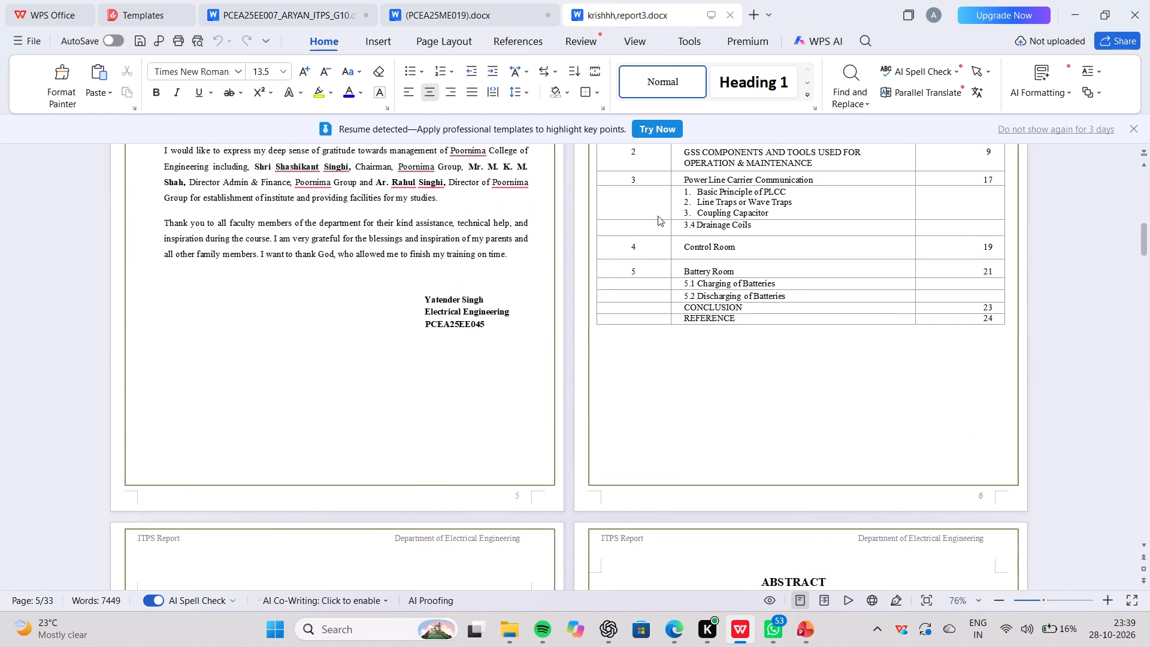
pyautogui.hscroll(2, 658, 216)
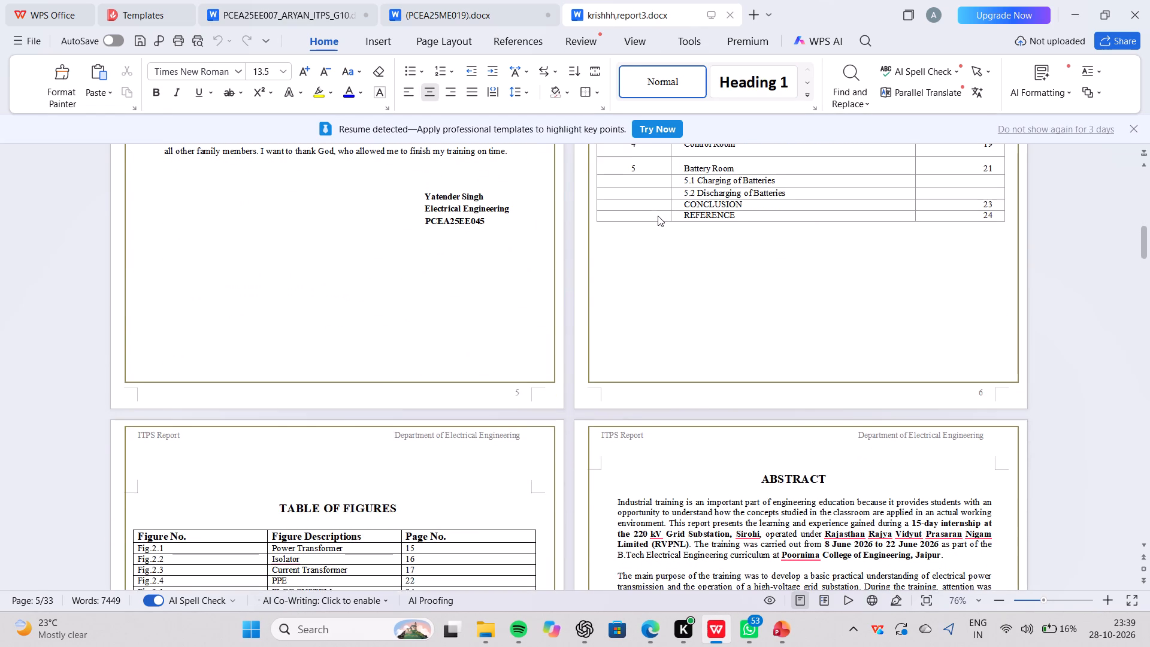
pyautogui.scroll(-2, 658, 216)
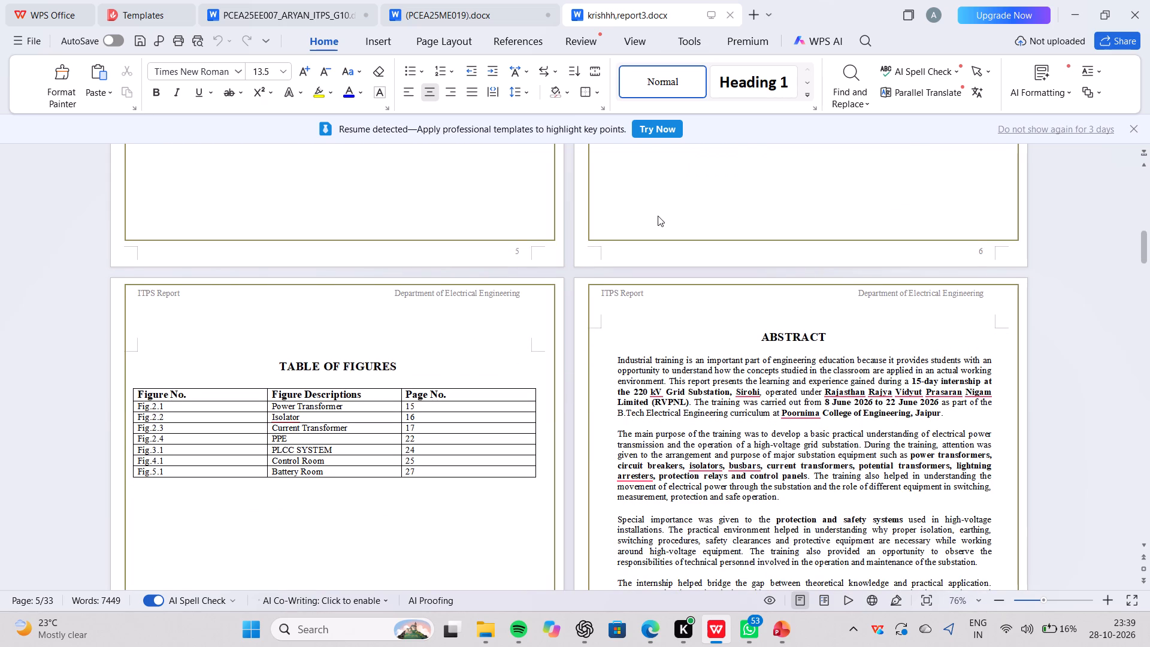
pyautogui.scroll(-3, 658, 216)
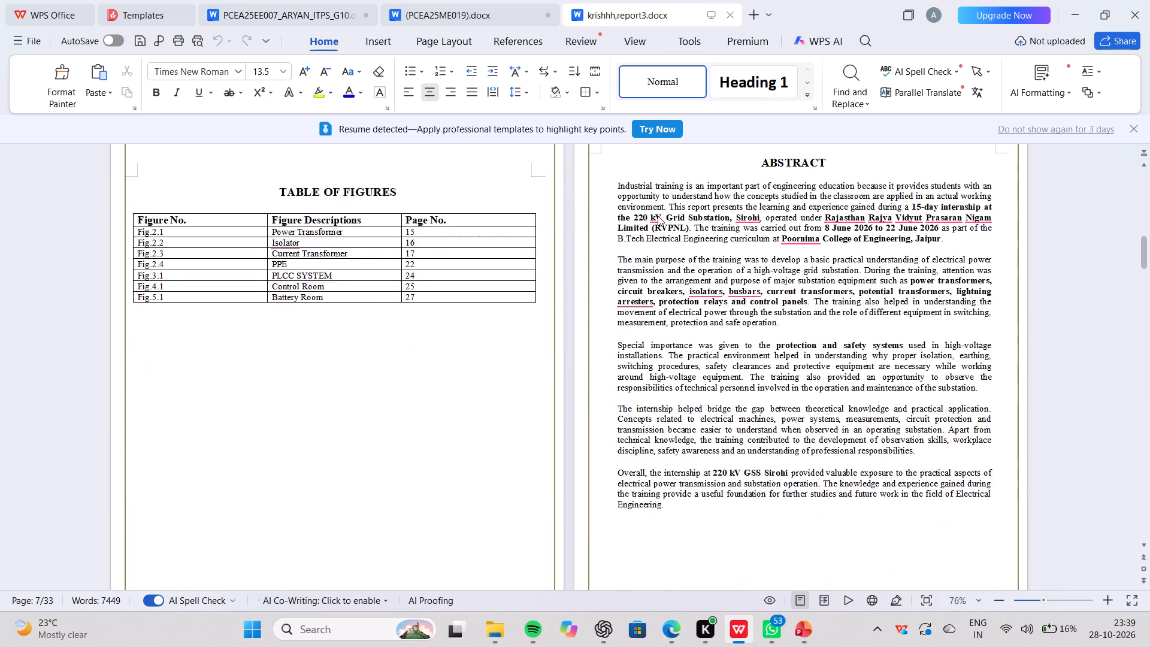
pyautogui.scroll(-8, 658, 216)
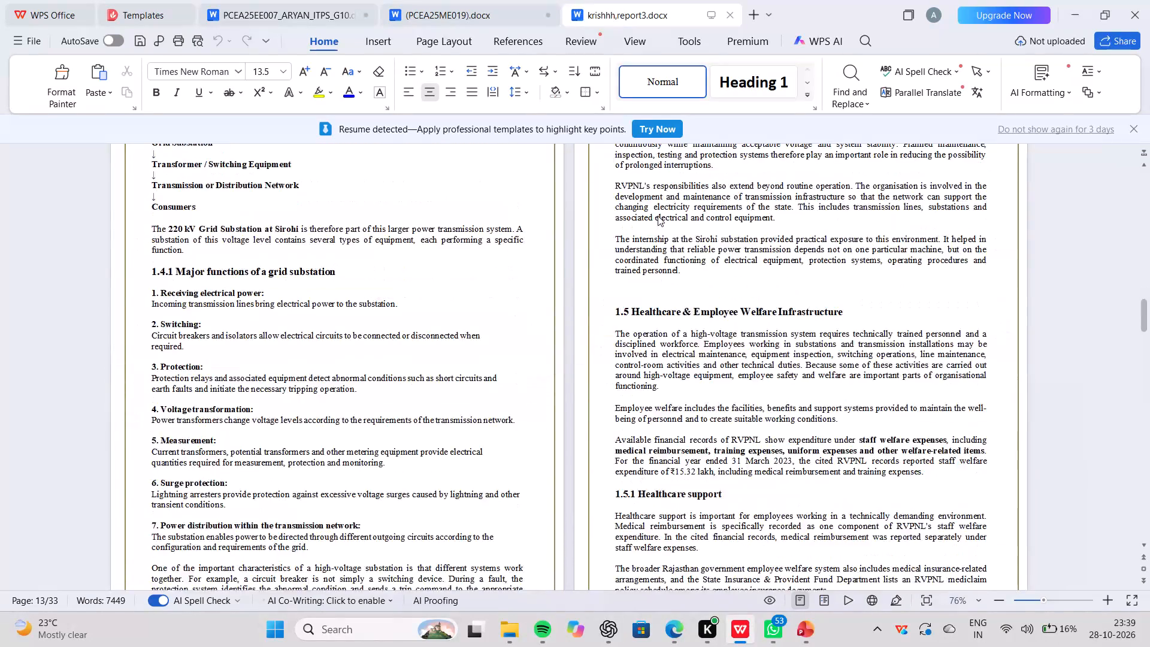
pyautogui.scroll(-3, 658, 216)
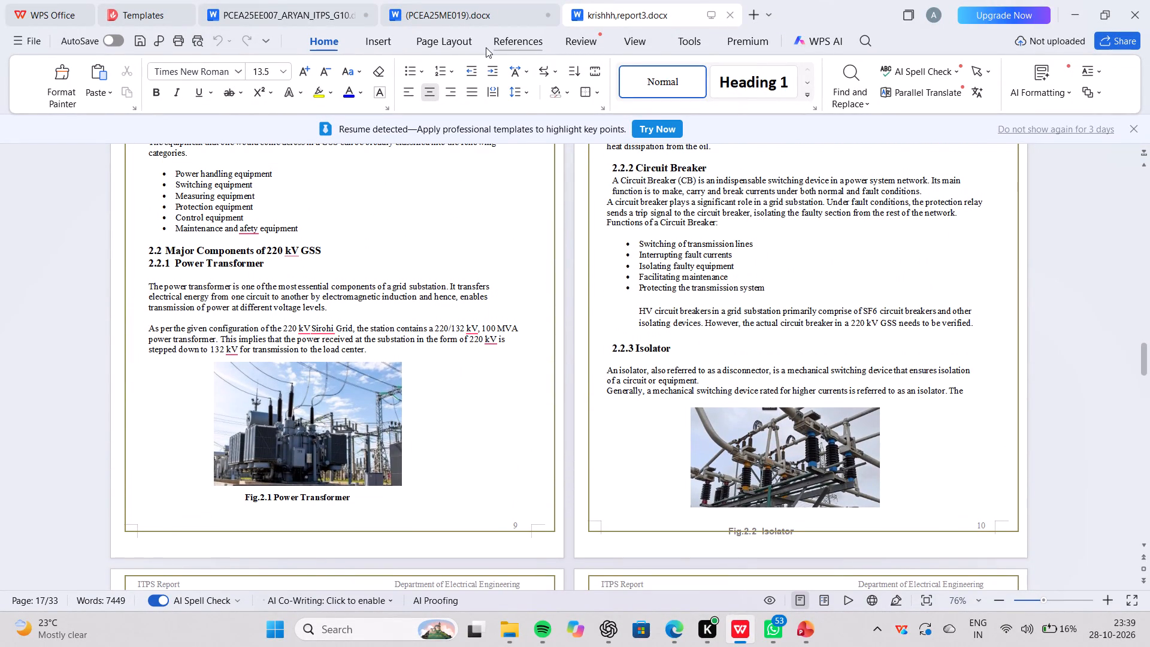
pyautogui.click(348, 2)
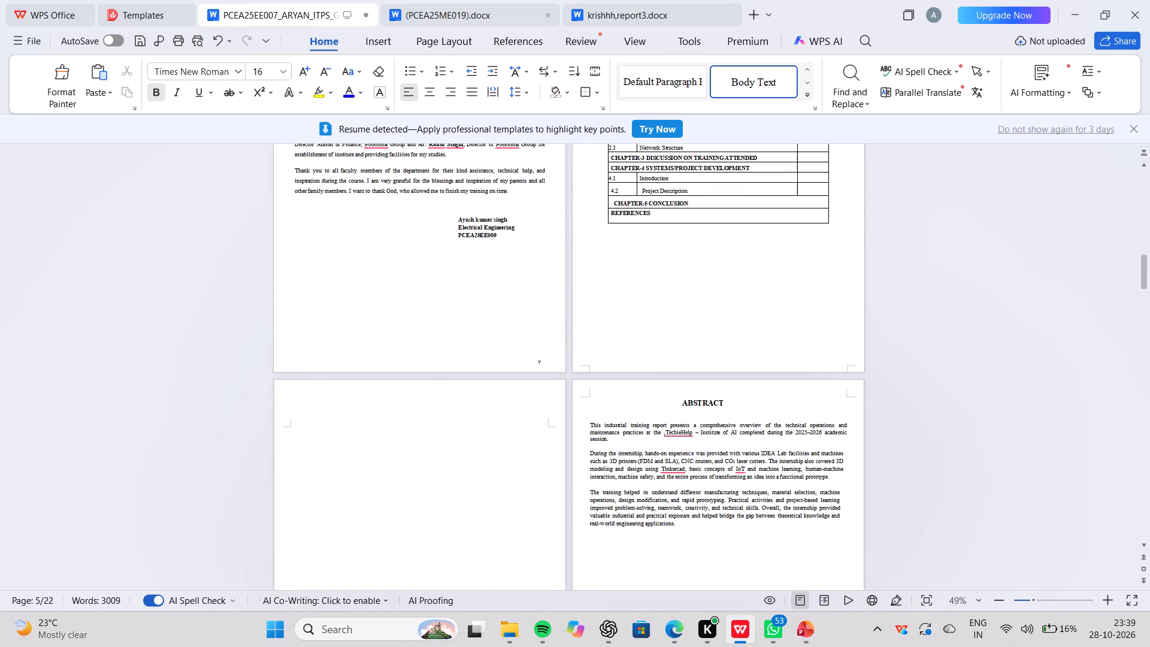
pyautogui.click(613, 14)
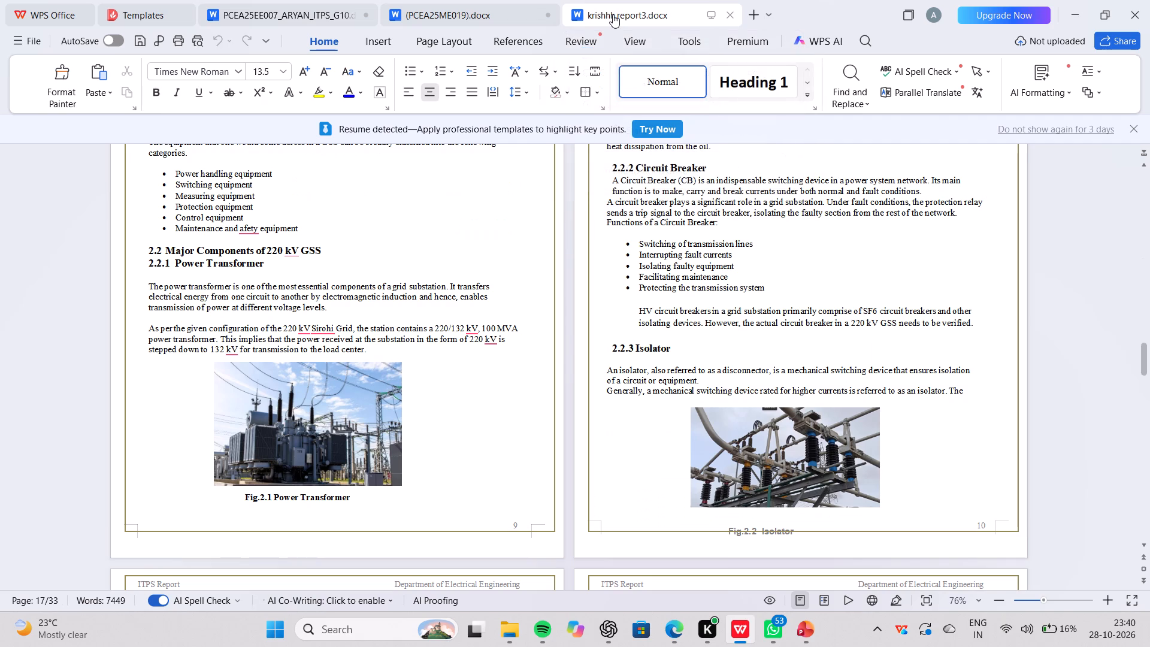
pyautogui.click(507, 13)
pyautogui.scroll(3, 429, 348)
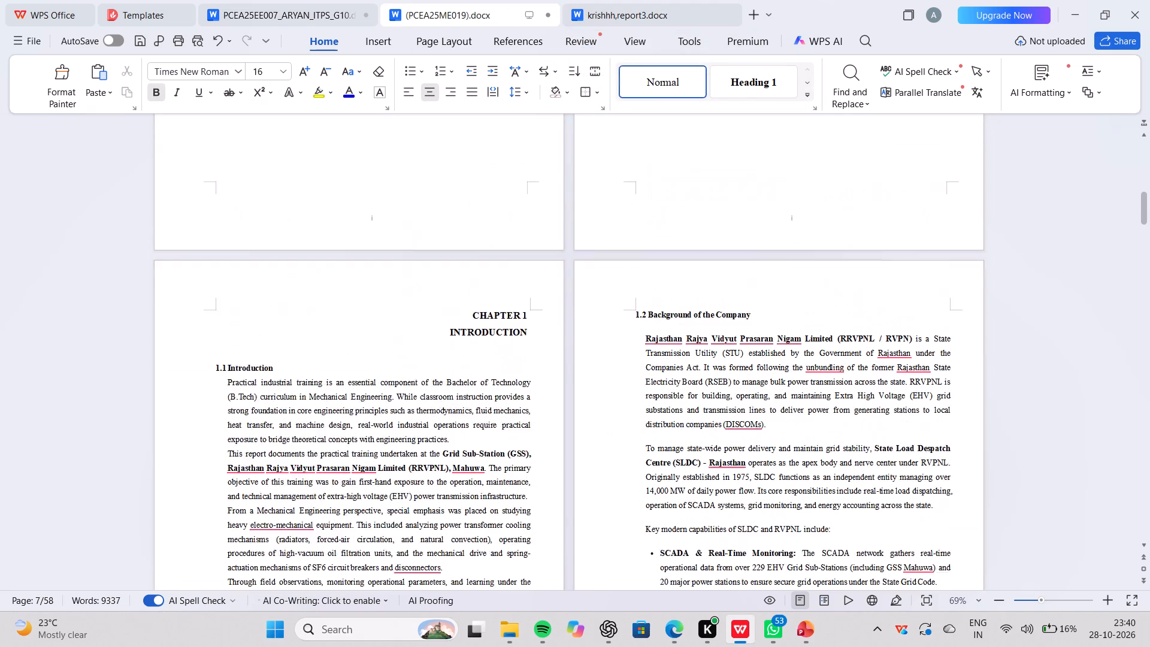
pyautogui.scroll(3, 429, 348)
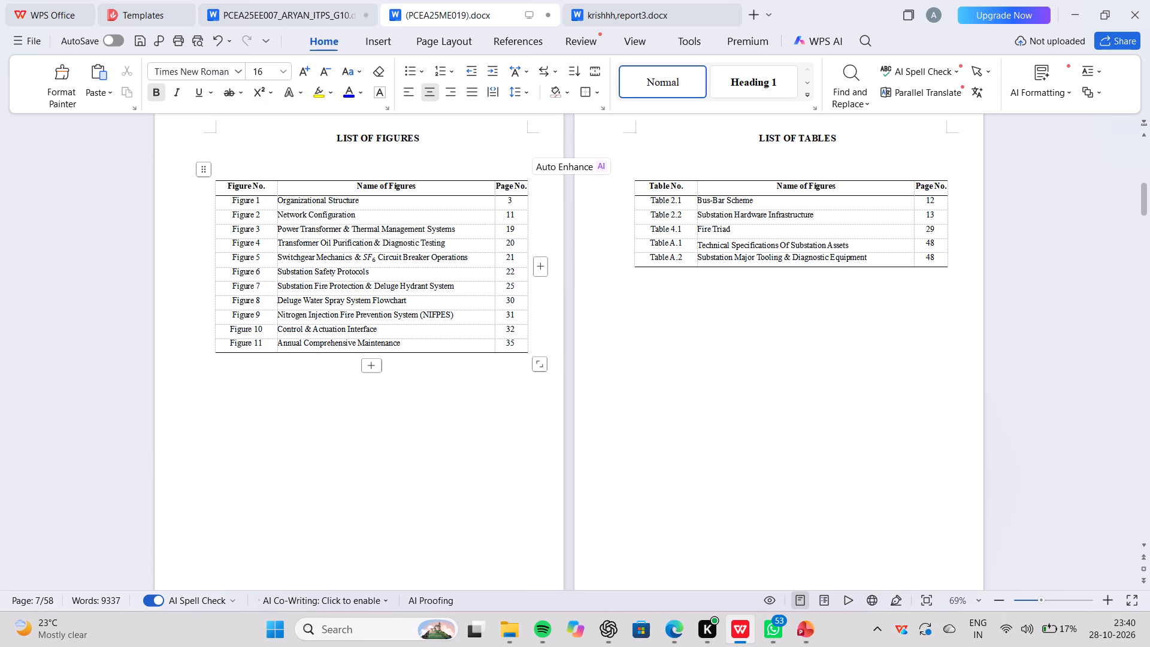
pyautogui.moveTo(224, 186); pyautogui.dragTo(290, 229)
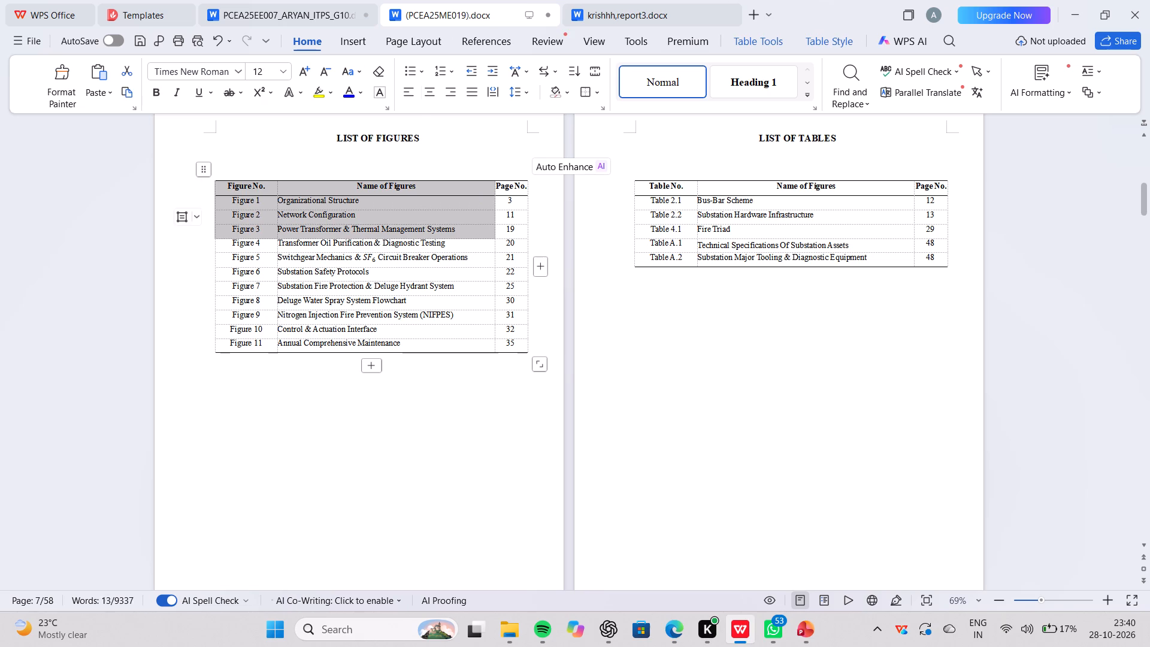
pyautogui.moveTo(290, 229); pyautogui.dragTo(325, 246)
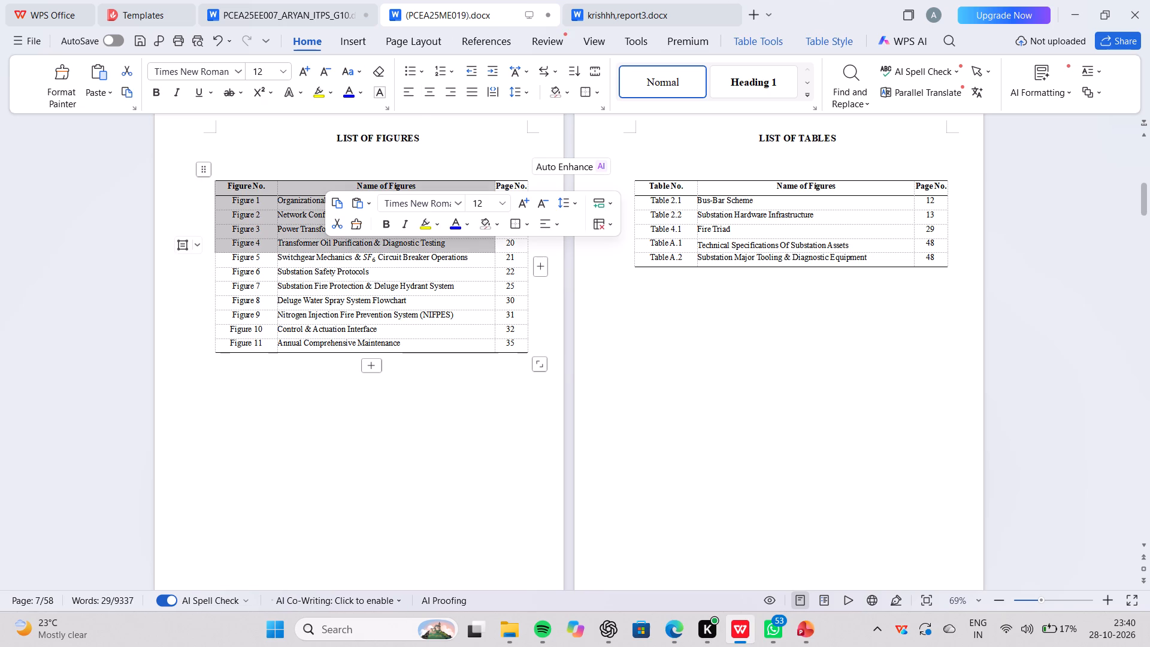
pyautogui.click(193, 385)
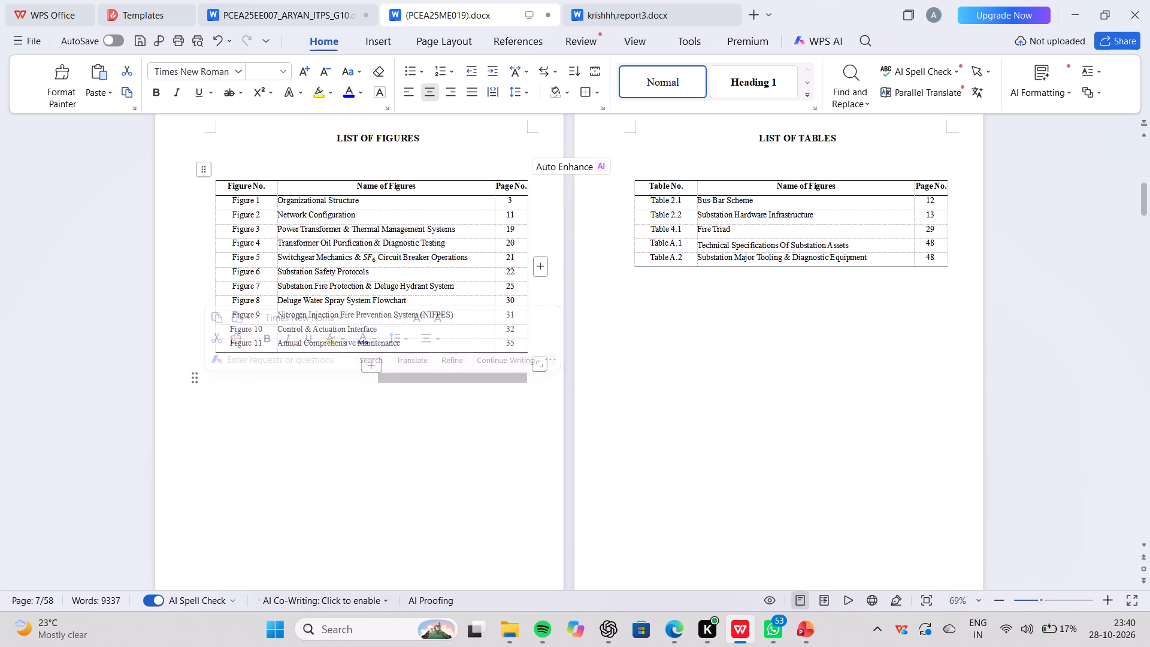
pyautogui.moveTo(224, 190); pyautogui.dragTo(256, 187)
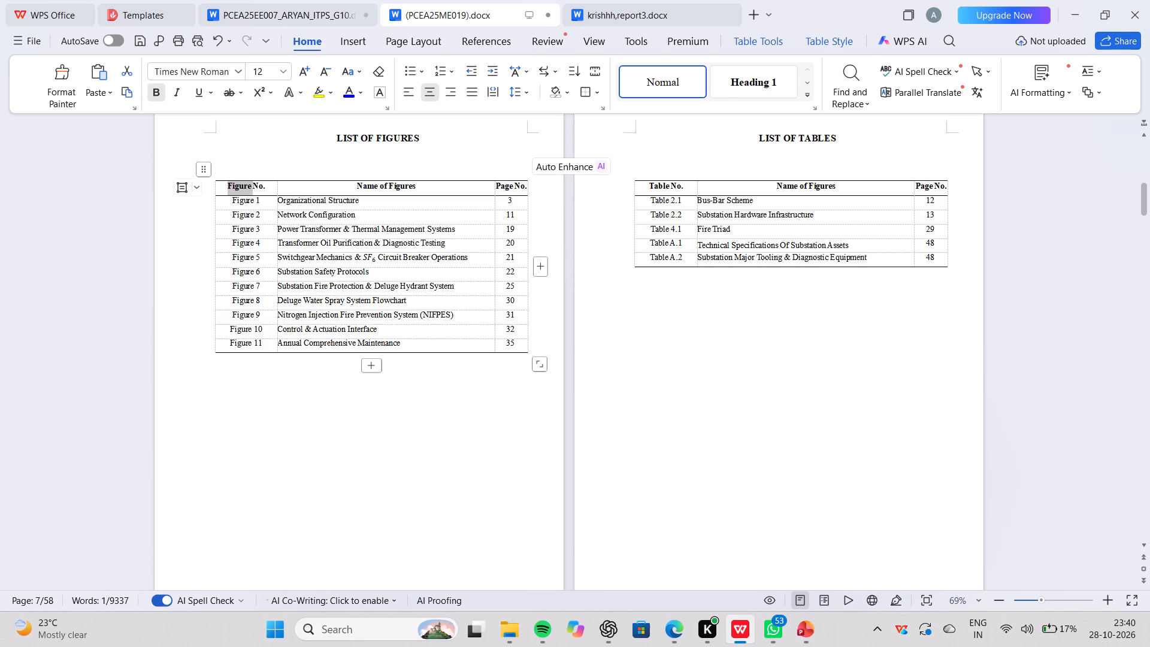
pyautogui.moveTo(256, 187); pyautogui.dragTo(320, 195)
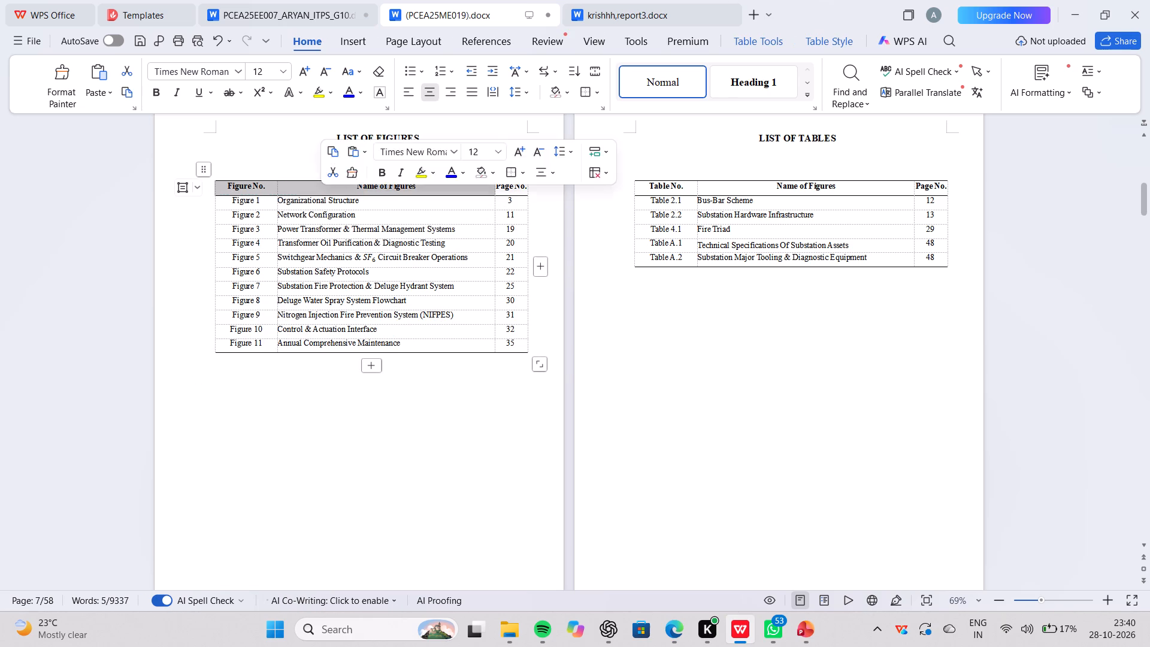
pyautogui.doubleClick(320, 195)
pyautogui.doubleClick(320, 195)
pyautogui.click(320, 195)
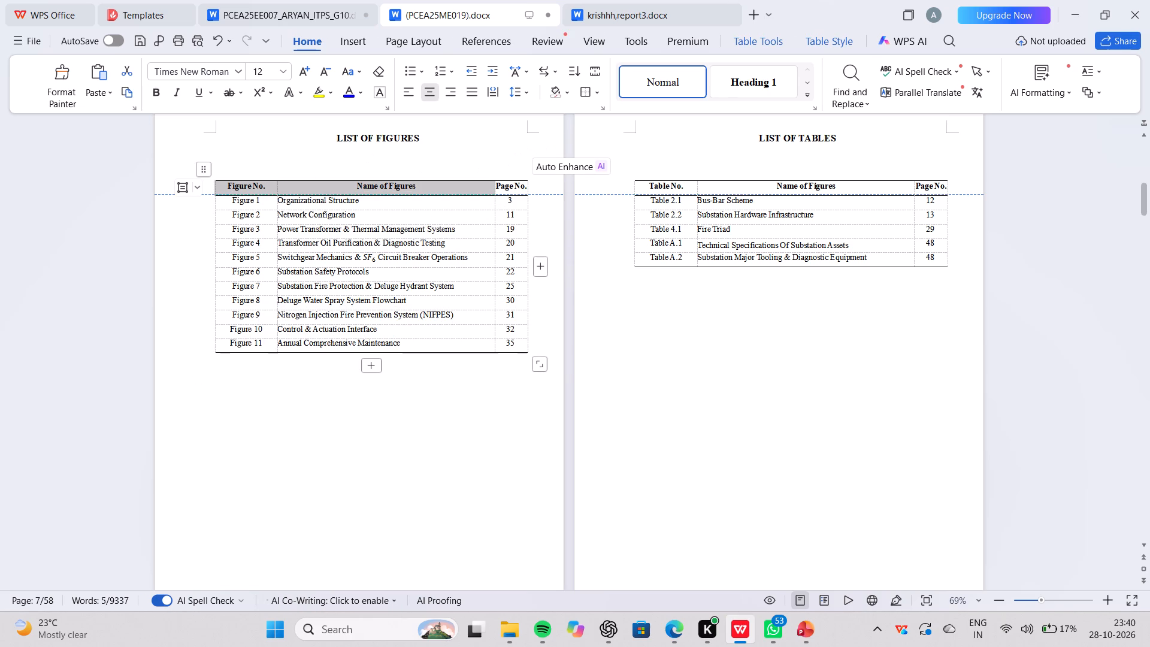
pyautogui.click(190, 257)
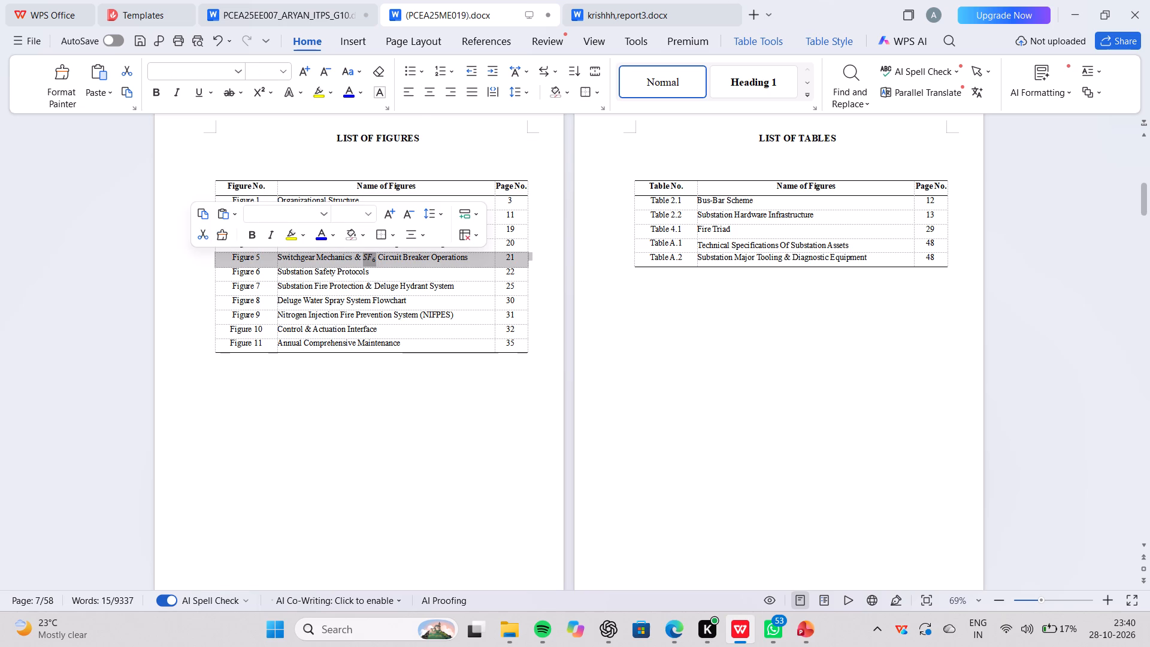
pyautogui.click(207, 191)
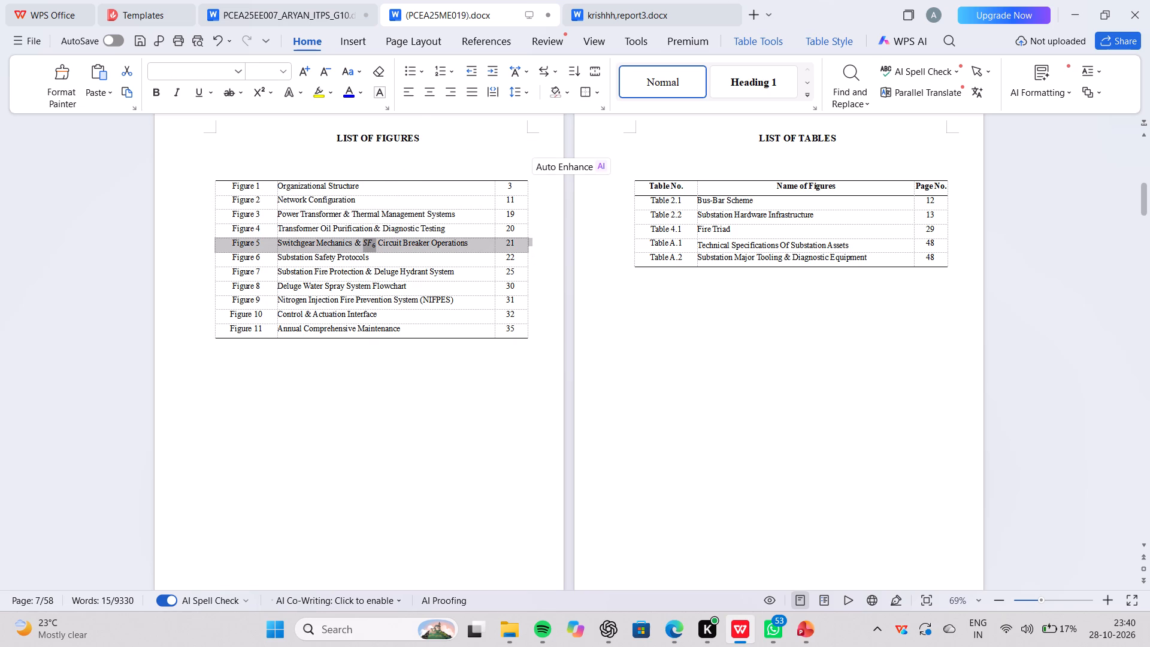
pyautogui.moveTo(221, 178); pyautogui.dragTo(340, 280)
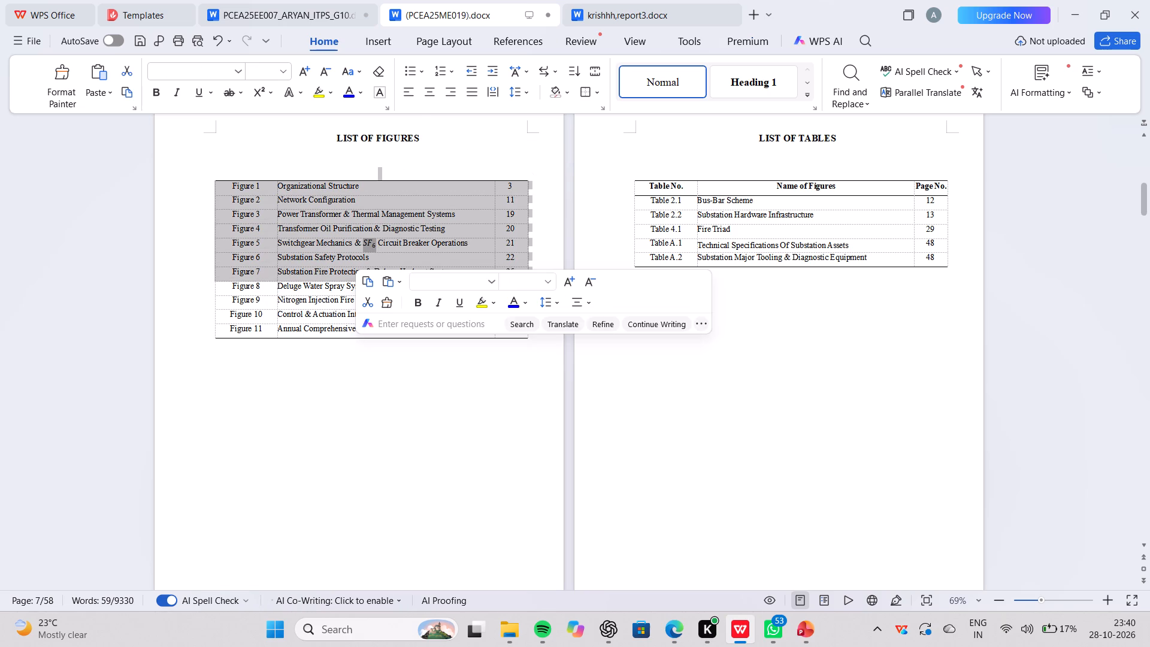
pyautogui.hotkey('ctrl', 'c')
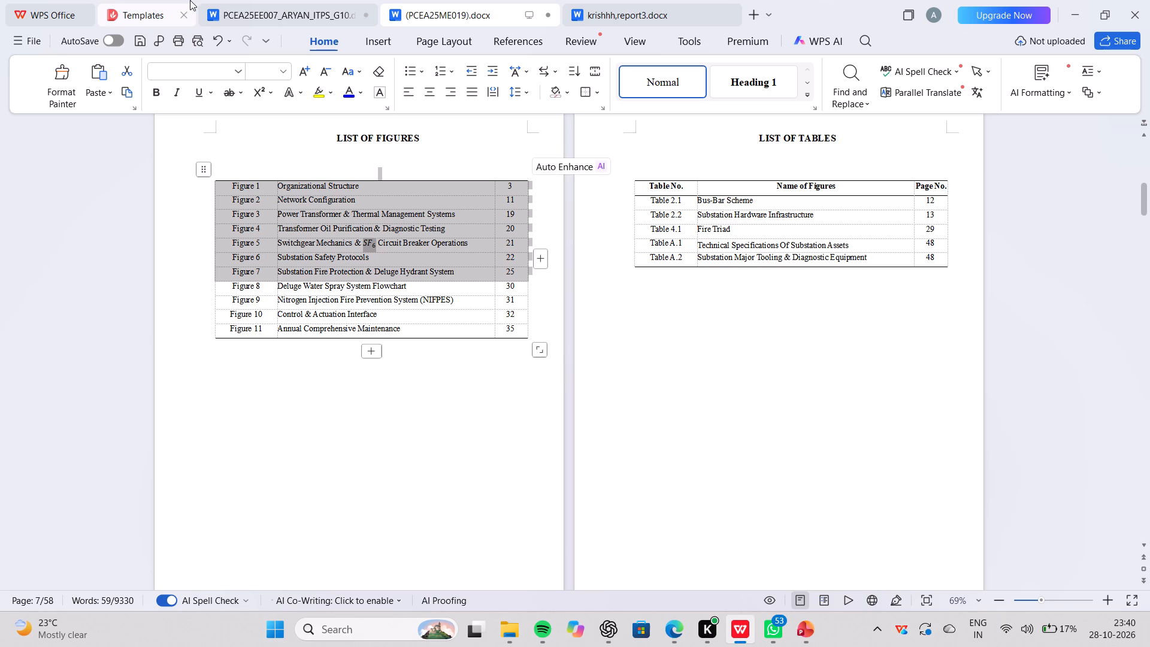
pyautogui.click(250, 0)
pyautogui.click(334, 182)
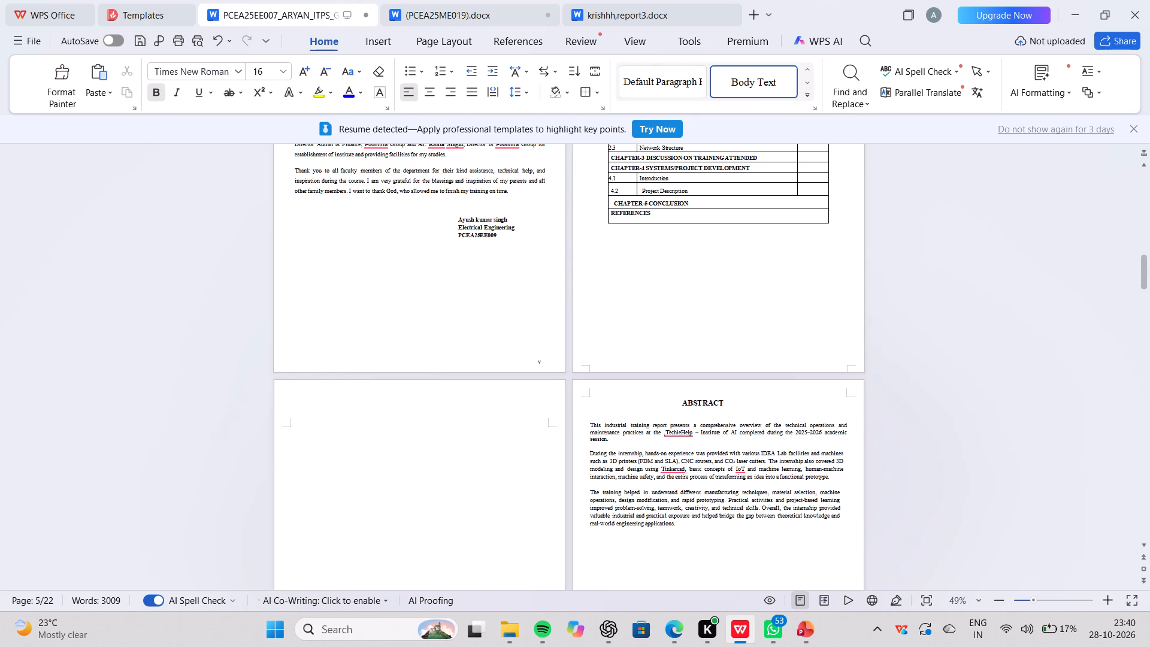
pyautogui.scroll(-2, 364, 428)
pyautogui.click(364, 428)
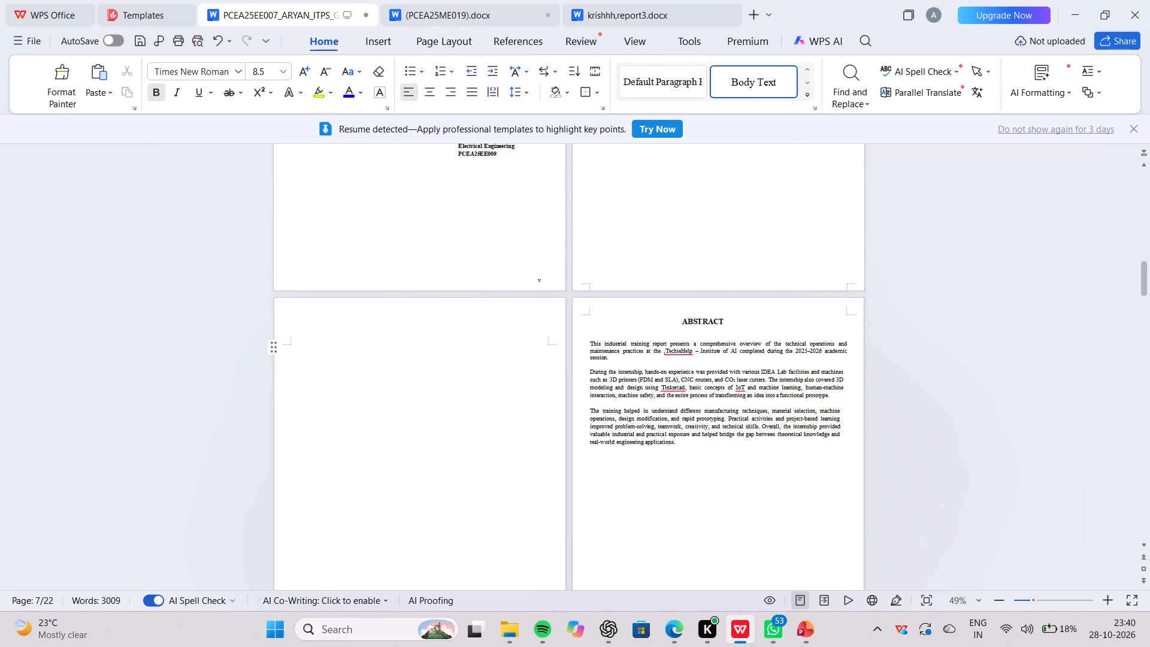
pyautogui.hotkey('ctrl', 'v')
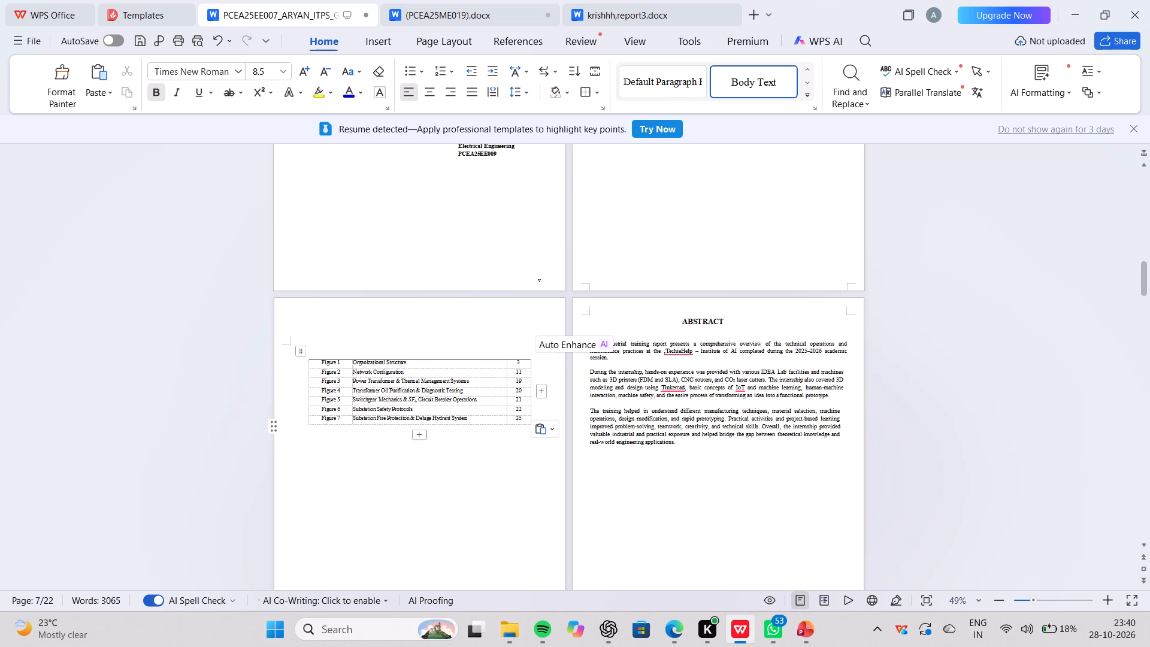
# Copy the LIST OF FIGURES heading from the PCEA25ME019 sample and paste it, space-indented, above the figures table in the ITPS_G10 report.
pyautogui.click(414, 4)
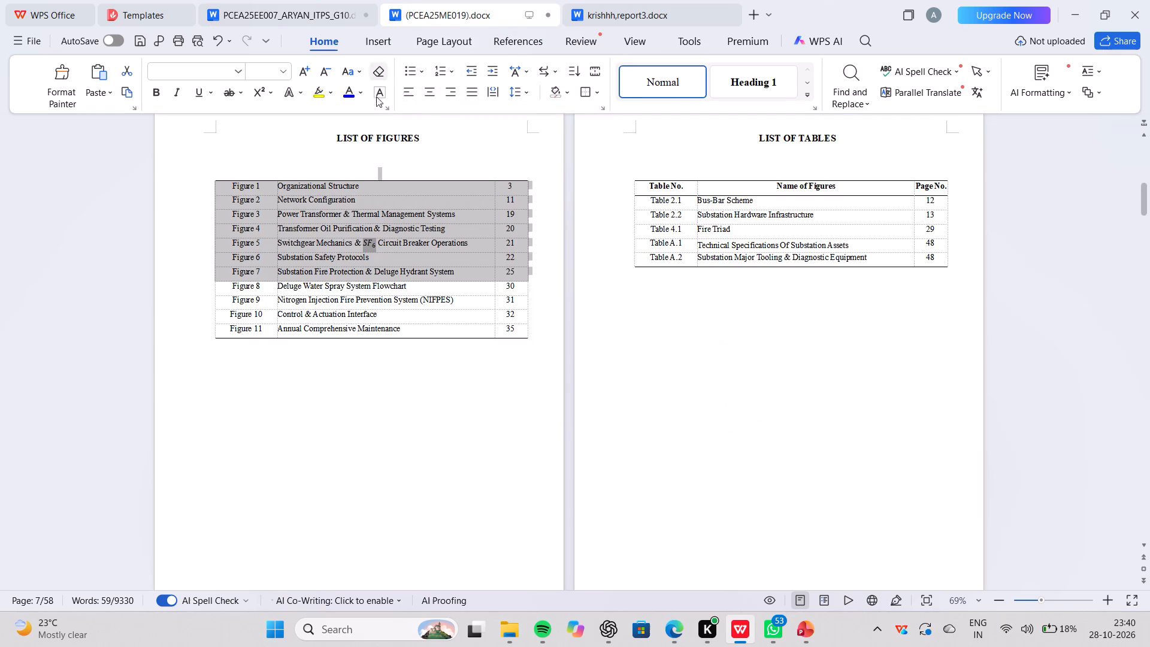
pyautogui.scroll(1, 362, 137)
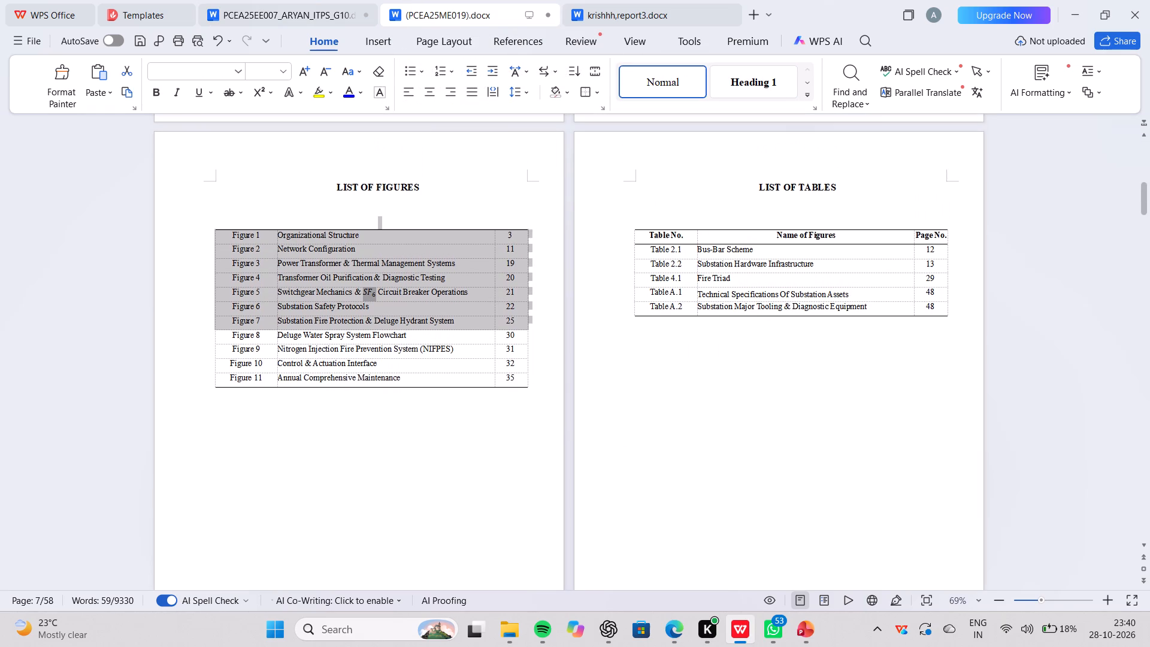
pyautogui.scroll(1, 362, 137)
pyautogui.moveTo(340, 195); pyautogui.dragTo(340, 195)
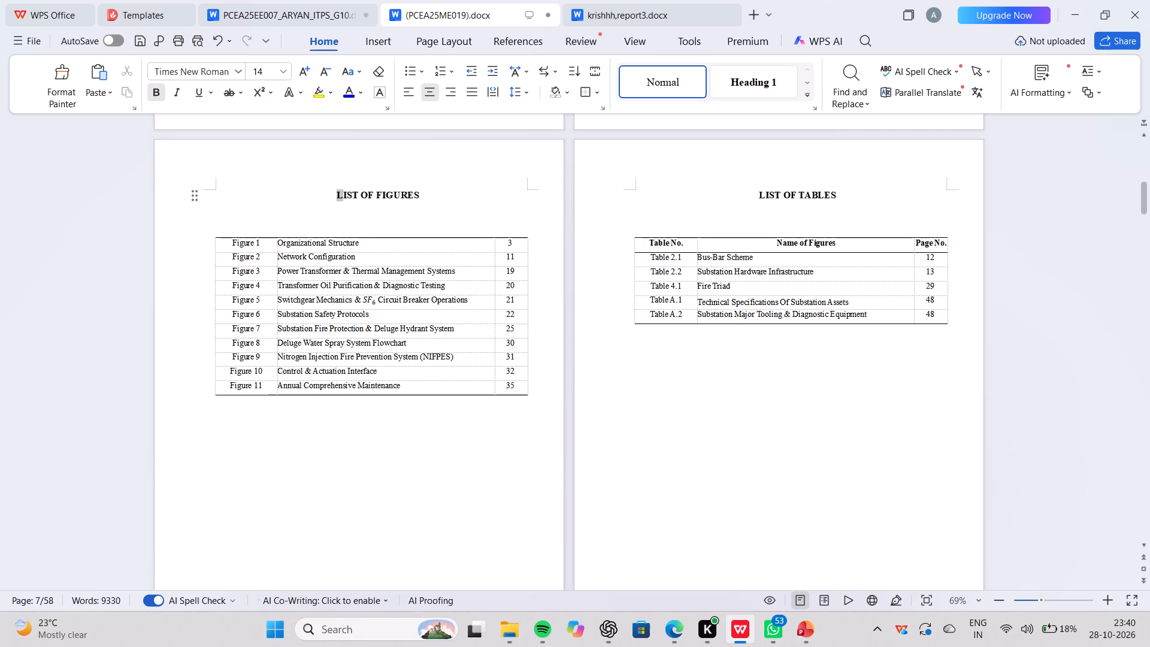
pyautogui.moveTo(340, 195); pyautogui.dragTo(414, 211)
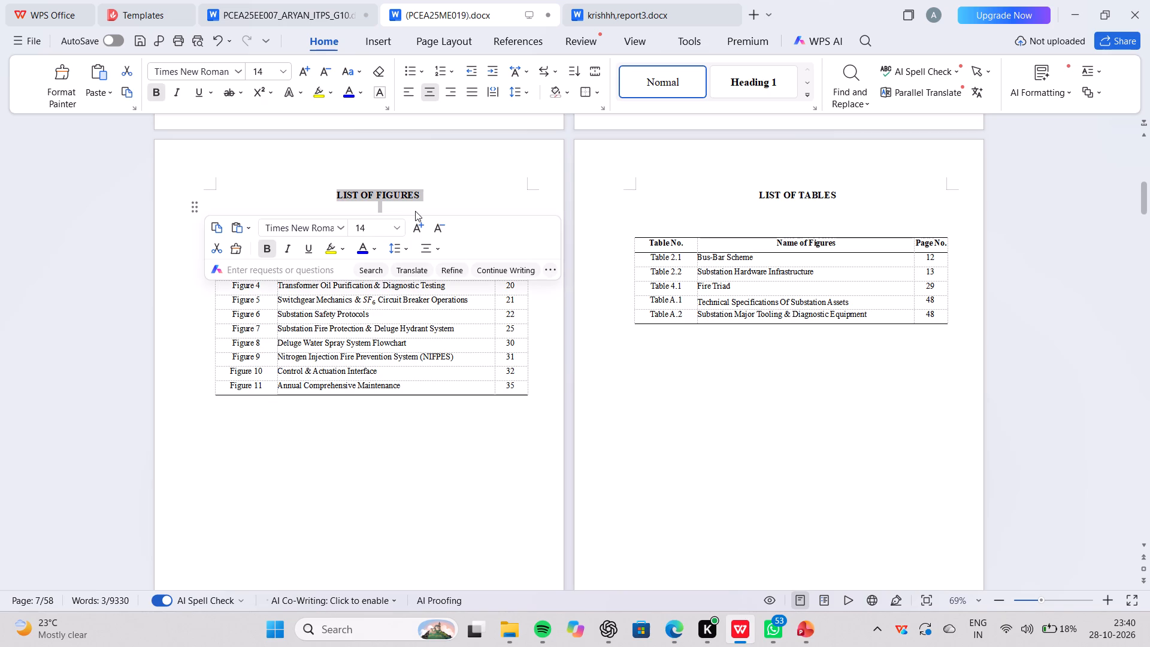
pyautogui.hotkey('ctrl', 'c')
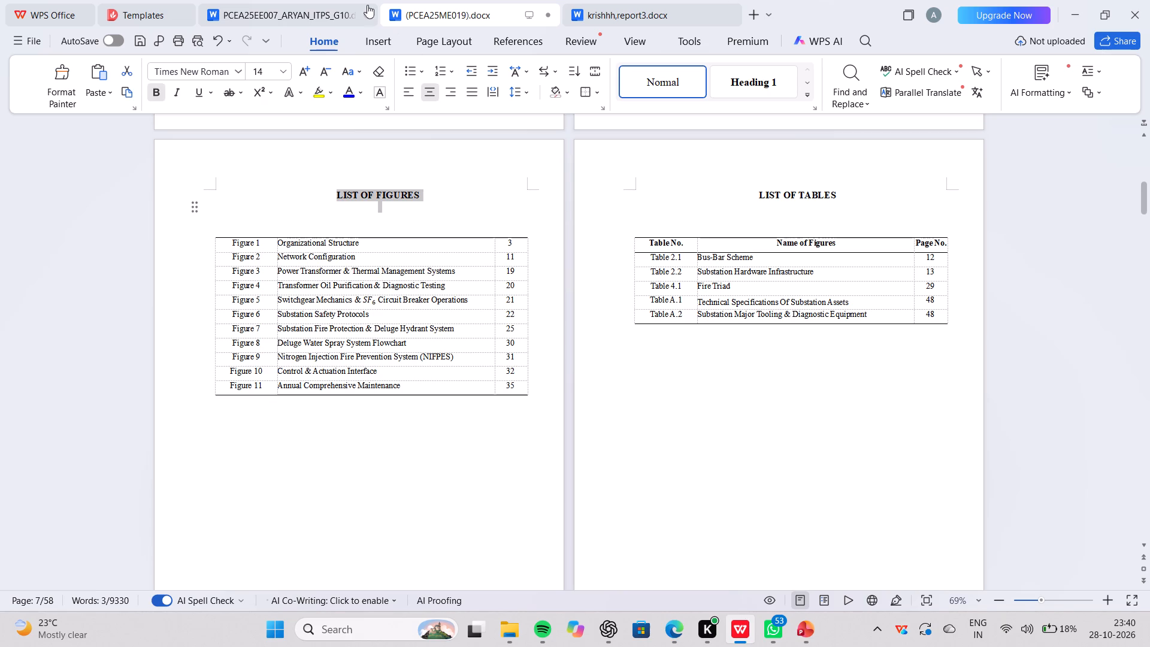
pyautogui.click(327, 1)
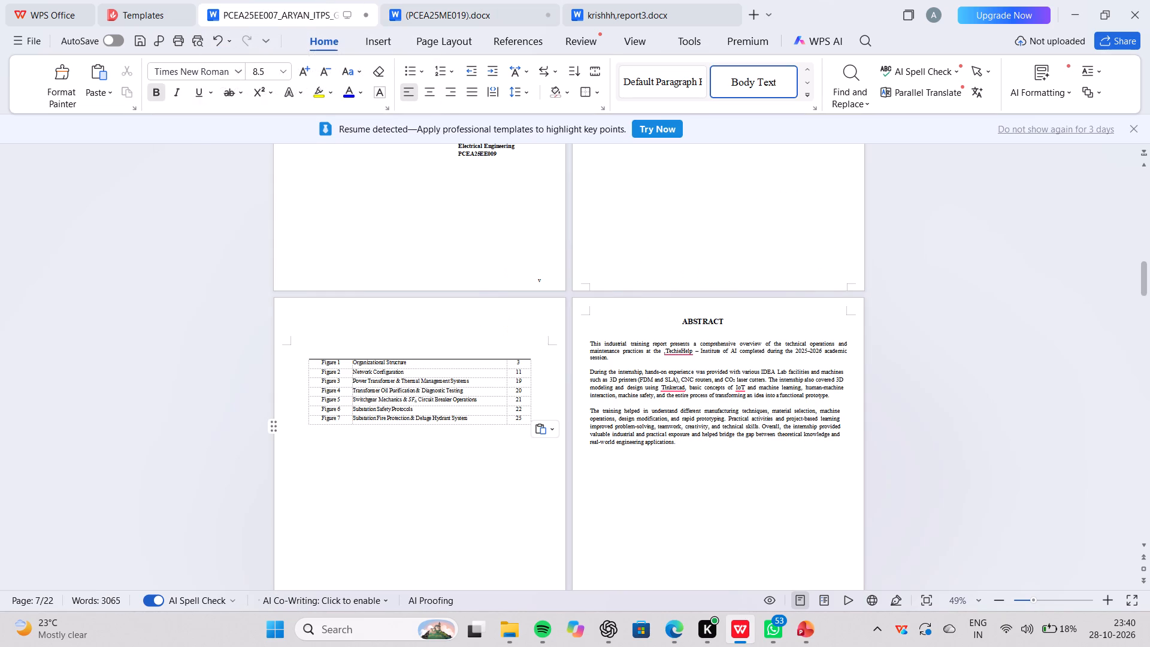
pyautogui.click(377, 320)
pyautogui.click(377, 320)
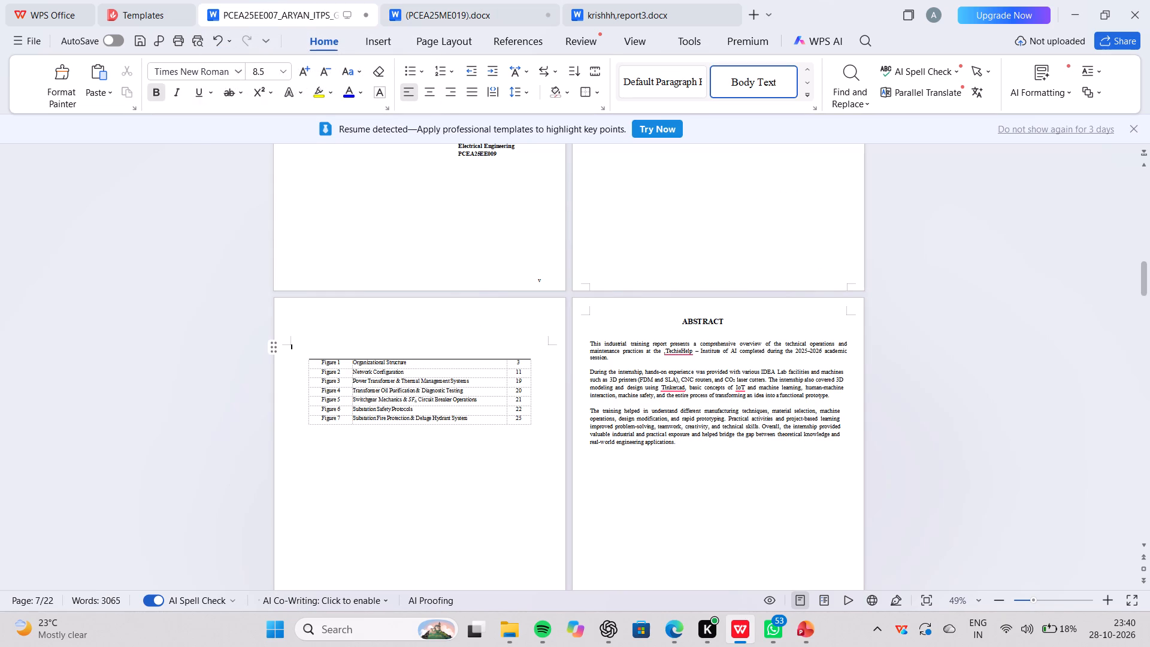
pyautogui.click(377, 320)
pyautogui.click(377, 320)
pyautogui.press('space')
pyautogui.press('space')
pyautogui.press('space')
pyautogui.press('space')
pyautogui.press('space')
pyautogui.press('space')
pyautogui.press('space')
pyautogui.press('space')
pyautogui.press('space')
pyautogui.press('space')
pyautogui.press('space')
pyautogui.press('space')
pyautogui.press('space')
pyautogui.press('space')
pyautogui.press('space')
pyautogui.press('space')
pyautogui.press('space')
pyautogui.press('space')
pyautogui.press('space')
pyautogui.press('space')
pyautogui.hotkey('ctrl', 'v')
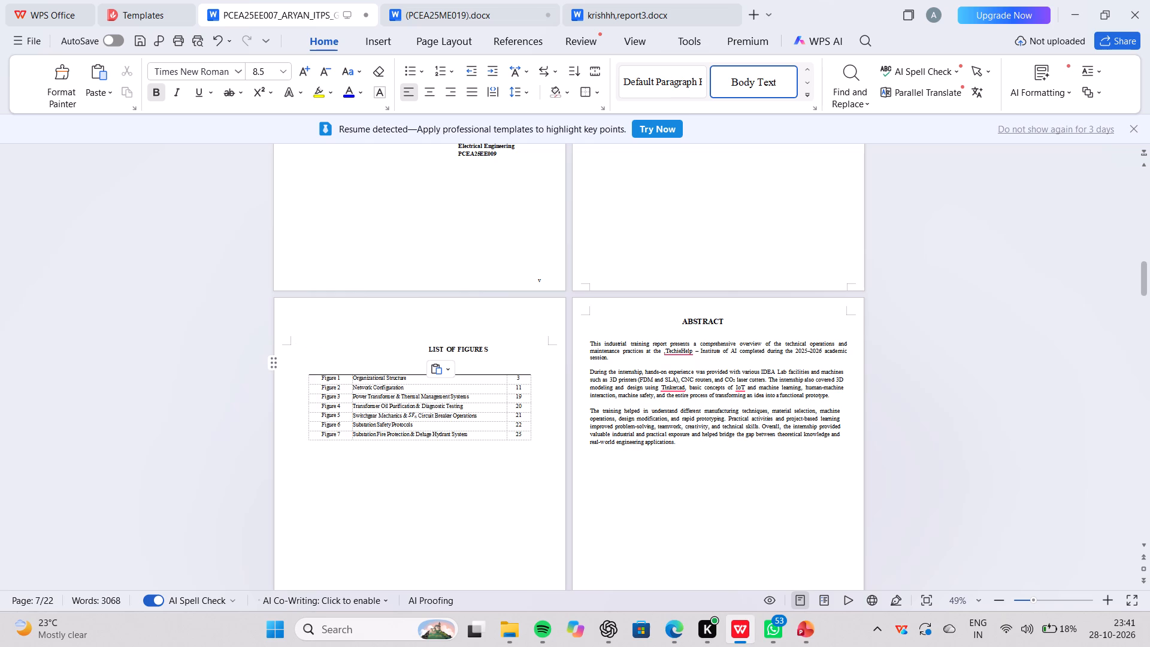
# Adjust the leading spaces before the LIST OF FIGURES heading so it sits roughly centred above the figures table.
pyautogui.click(397, 349)
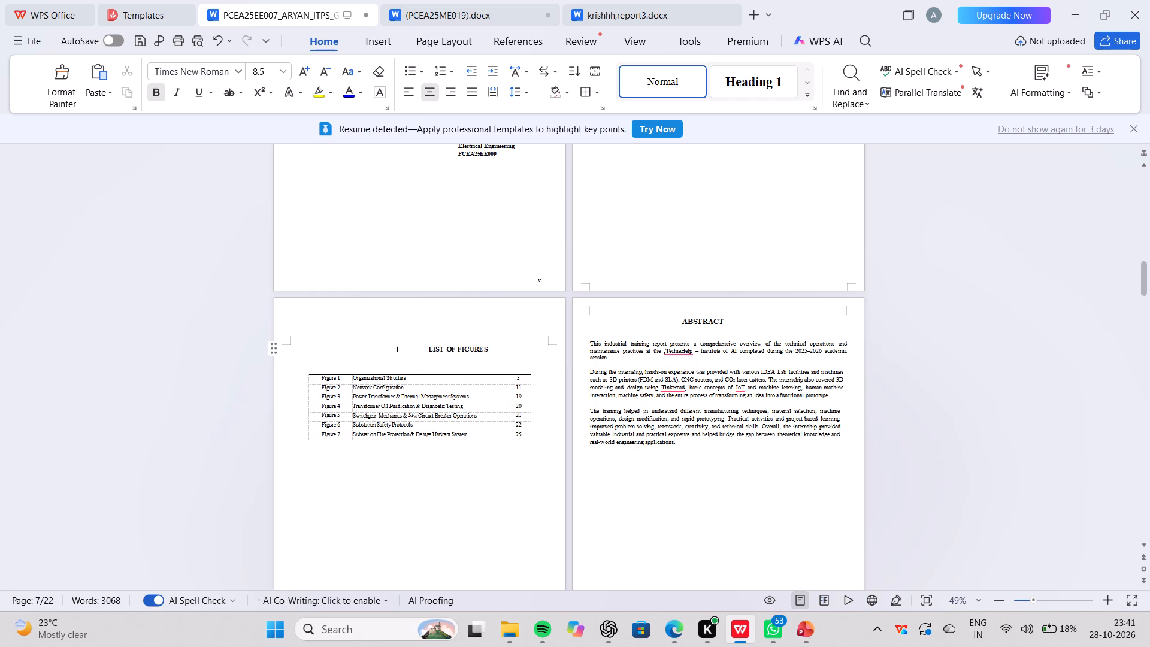
pyautogui.press('BackSpace')
pyautogui.press('BackSpace')
pyautogui.press('BackSpace')
pyautogui.press('BackSpace')
pyautogui.press('BackSpace')
pyautogui.press('BackSpace')
pyautogui.press('BackSpace')
pyautogui.press('BackSpace')
pyautogui.press('BackSpace')
pyautogui.press('BackSpace')
pyautogui.press('BackSpace')
pyautogui.press('BackSpace')
pyautogui.press('BackSpace')
pyautogui.press('BackSpace')
pyautogui.press('BackSpace')
pyautogui.press('BackSpace')
pyautogui.press('BackSpace')
pyautogui.press('BackSpace')
pyautogui.press('BackSpace')
pyautogui.press('BackSpace')
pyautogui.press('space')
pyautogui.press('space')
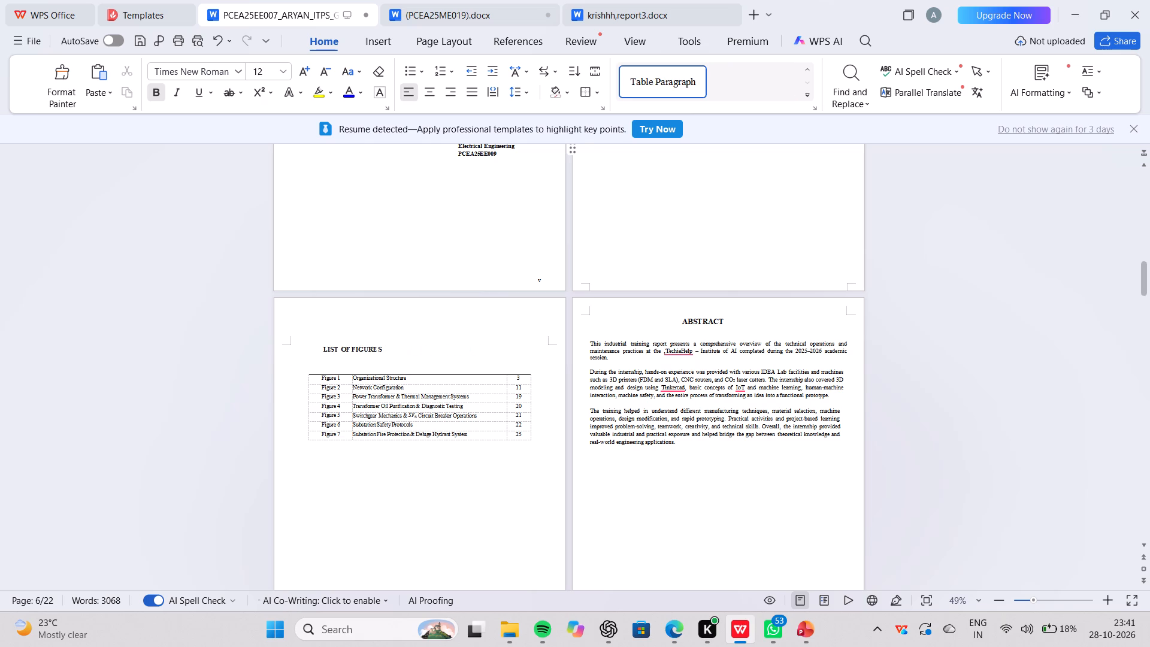
pyautogui.click(314, 340)
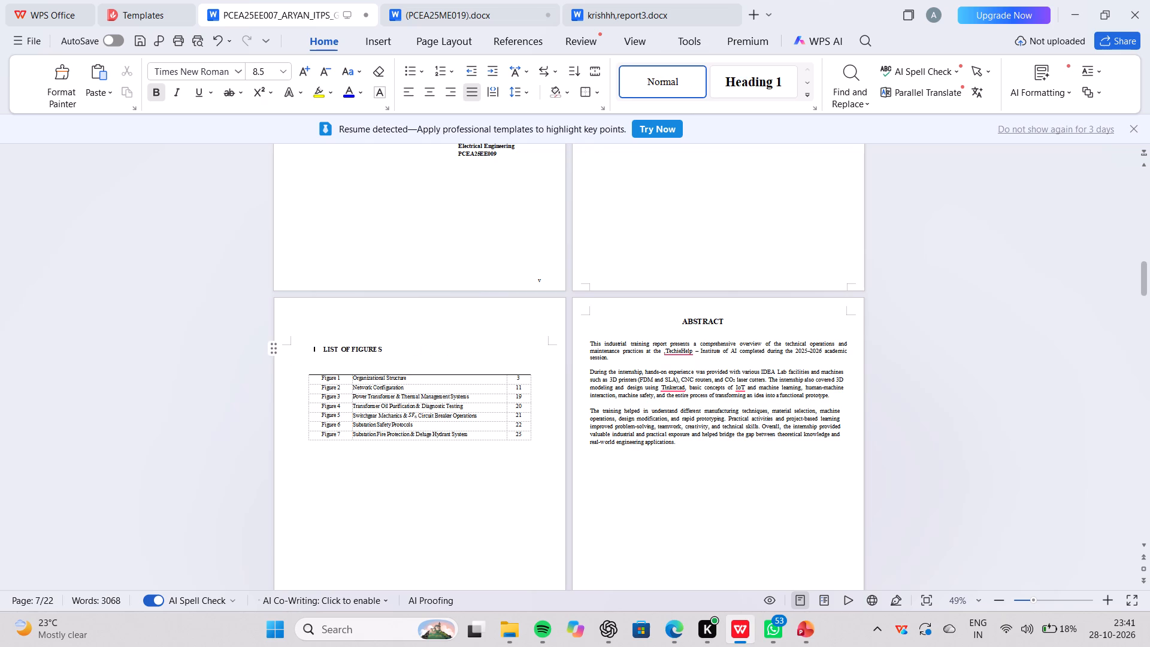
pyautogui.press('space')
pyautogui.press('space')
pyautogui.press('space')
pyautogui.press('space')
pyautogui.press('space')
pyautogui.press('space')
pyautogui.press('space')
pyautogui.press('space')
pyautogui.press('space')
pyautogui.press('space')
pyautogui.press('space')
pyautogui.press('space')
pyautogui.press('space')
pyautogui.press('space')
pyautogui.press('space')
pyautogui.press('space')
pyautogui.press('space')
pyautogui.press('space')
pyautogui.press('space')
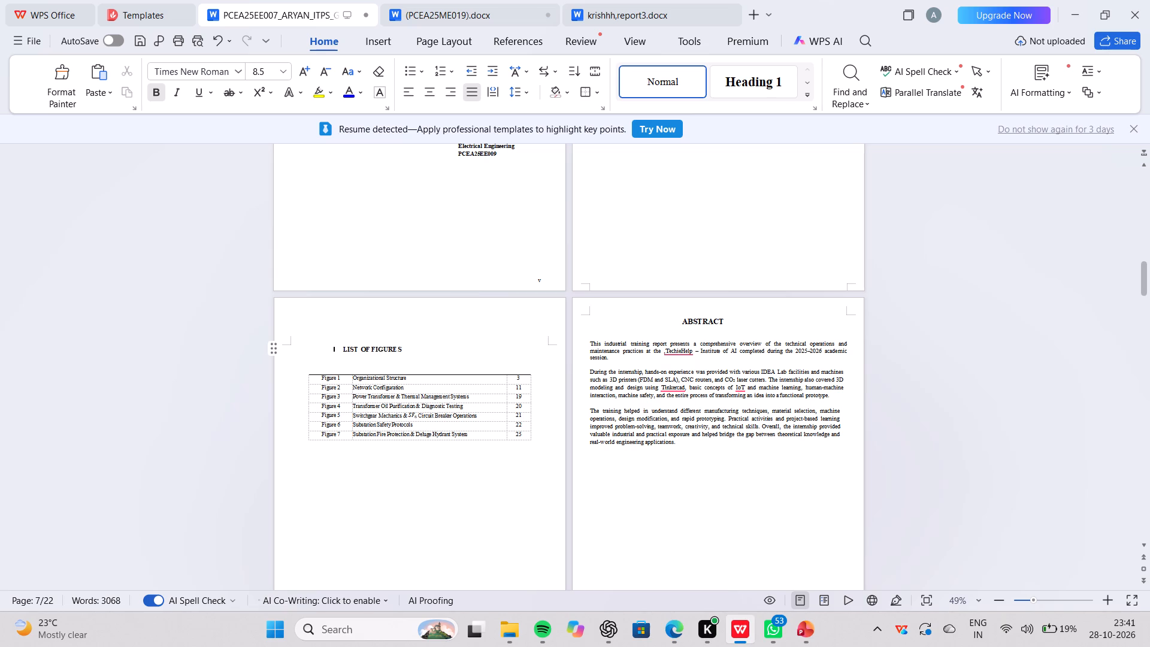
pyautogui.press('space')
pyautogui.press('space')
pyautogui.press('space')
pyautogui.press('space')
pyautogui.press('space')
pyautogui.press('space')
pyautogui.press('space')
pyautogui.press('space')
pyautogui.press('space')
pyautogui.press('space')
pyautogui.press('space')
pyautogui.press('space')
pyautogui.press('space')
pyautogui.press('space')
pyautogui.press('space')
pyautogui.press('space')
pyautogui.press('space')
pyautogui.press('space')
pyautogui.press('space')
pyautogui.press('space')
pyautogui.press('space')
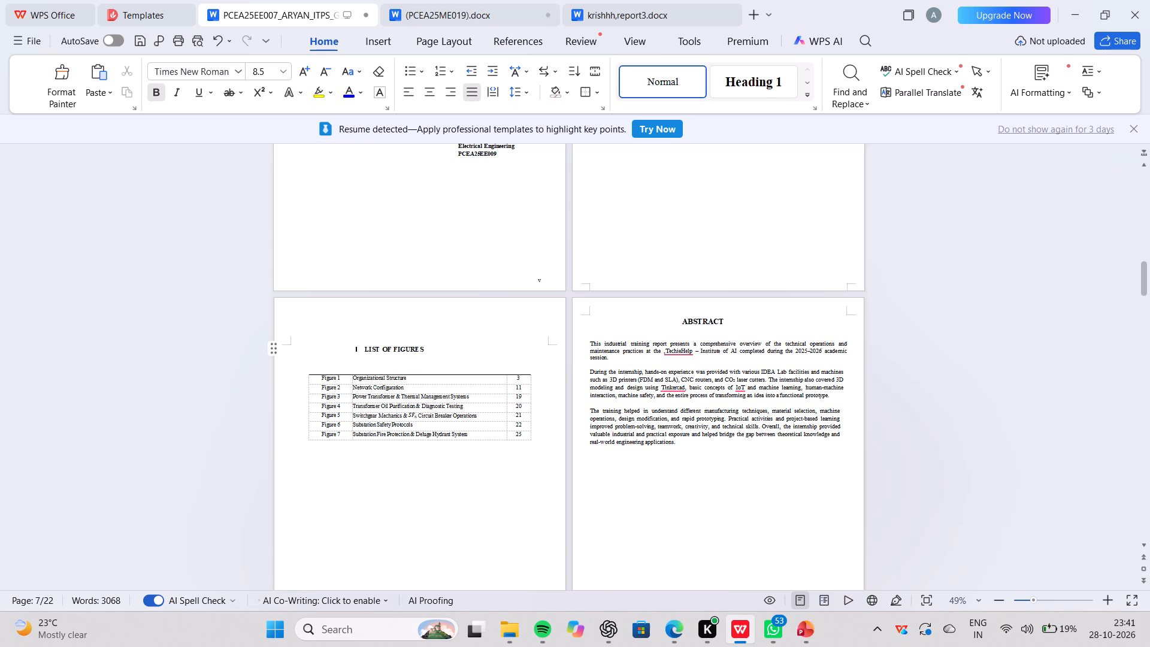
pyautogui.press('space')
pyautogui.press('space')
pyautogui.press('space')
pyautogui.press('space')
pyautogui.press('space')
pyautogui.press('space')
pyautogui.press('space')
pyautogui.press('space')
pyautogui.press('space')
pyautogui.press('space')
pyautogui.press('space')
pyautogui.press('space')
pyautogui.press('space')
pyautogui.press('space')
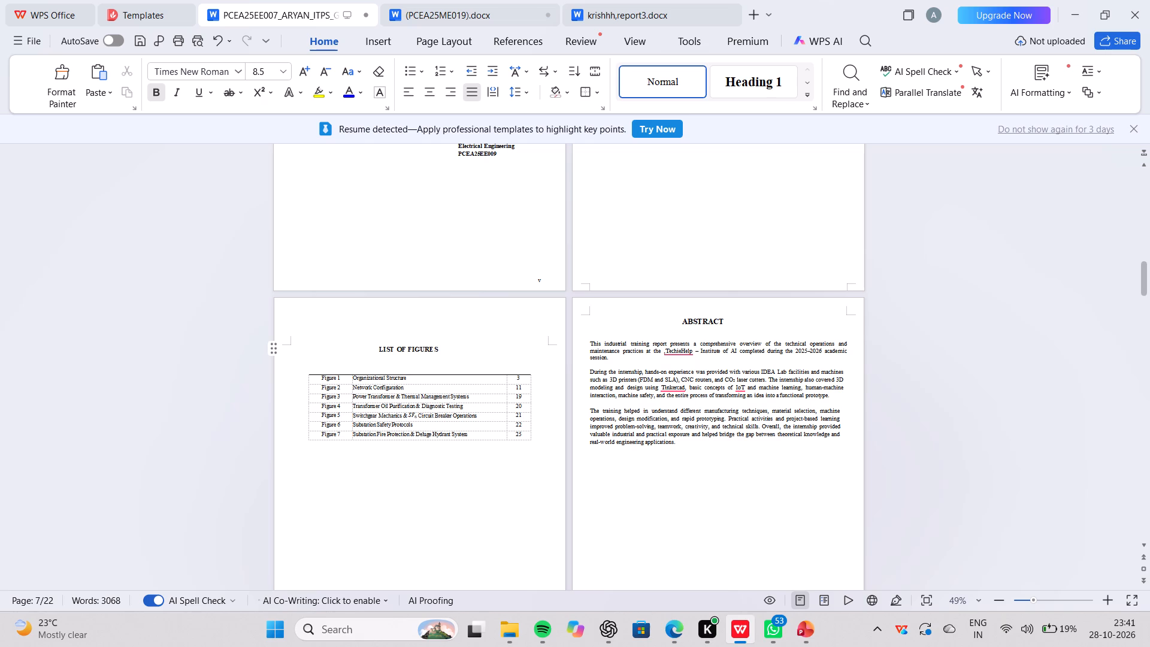
# Add blank line spacing between the LIST OF FIGURES heading and the figures table.
pyautogui.click(452, 349)
pyautogui.press('Return')
pyautogui.press('Return')
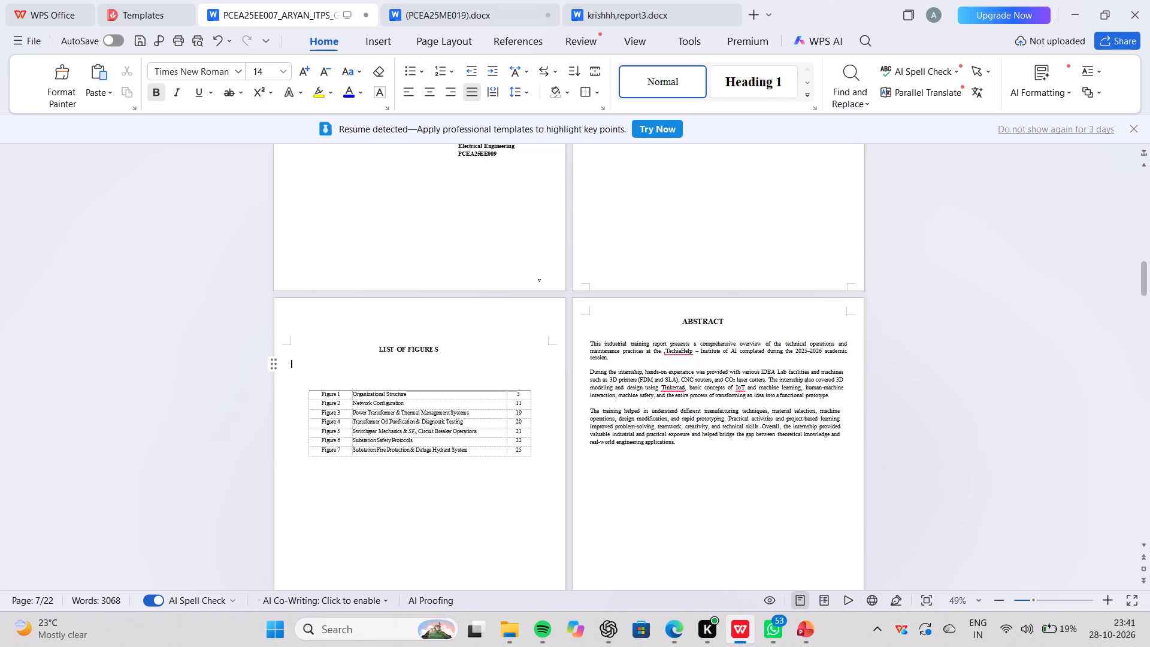
pyautogui.scroll(-2, 452, 349)
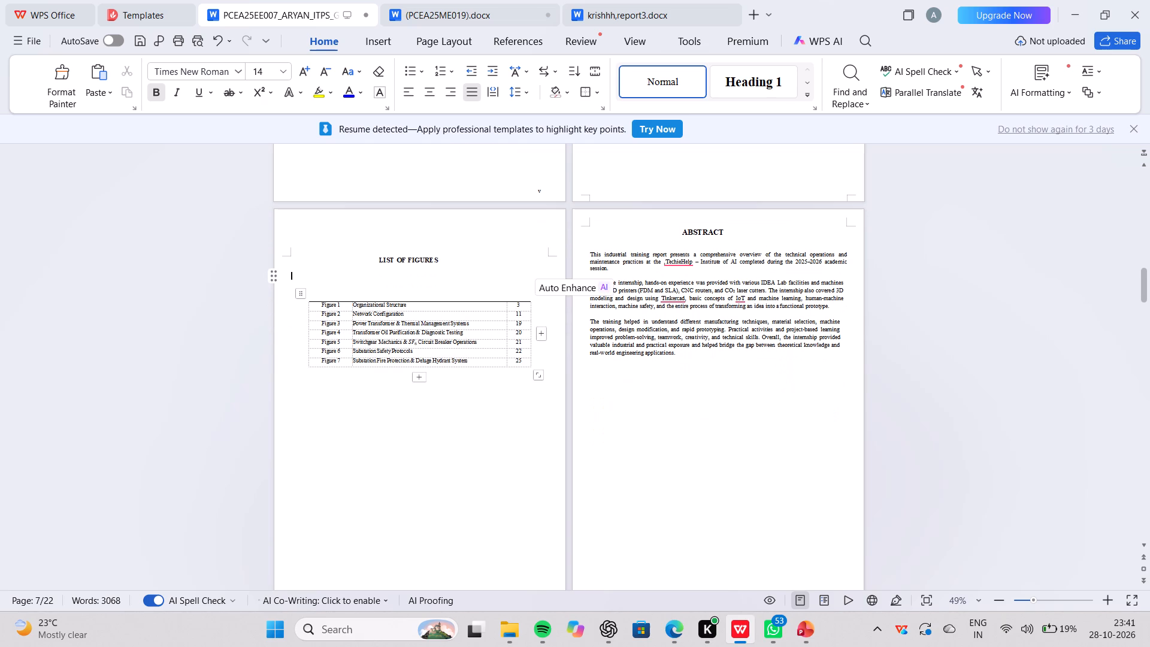
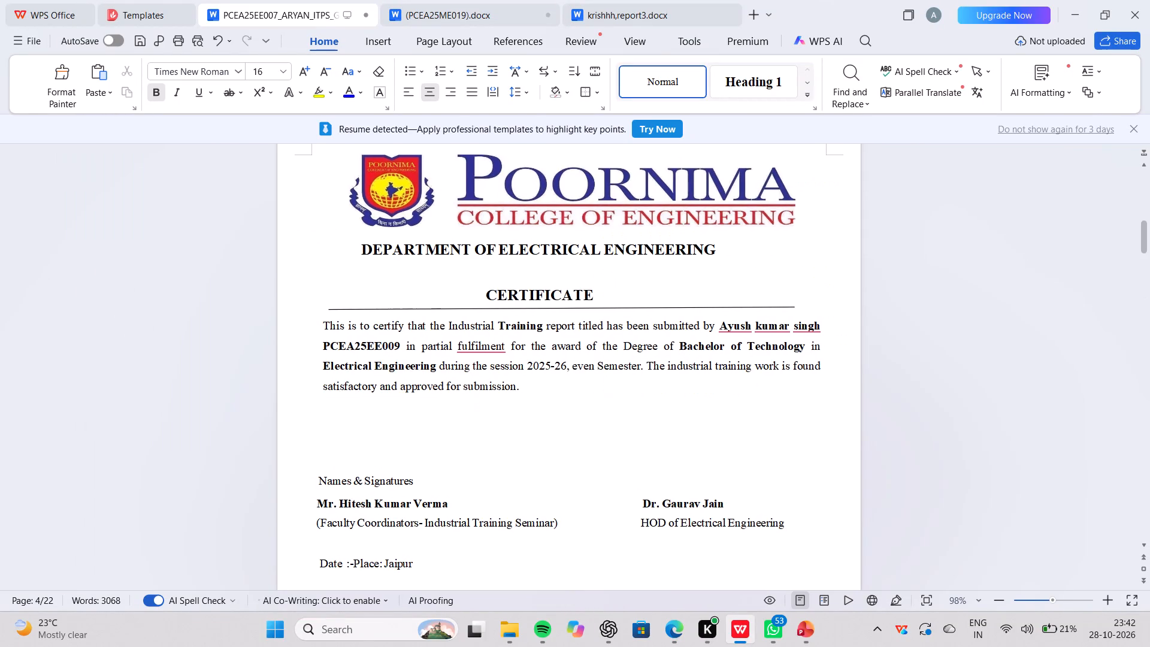
# Review the contents table and the list of figures page in the ITPS_G10 report.
pyautogui.scroll(-15, 733, 355)
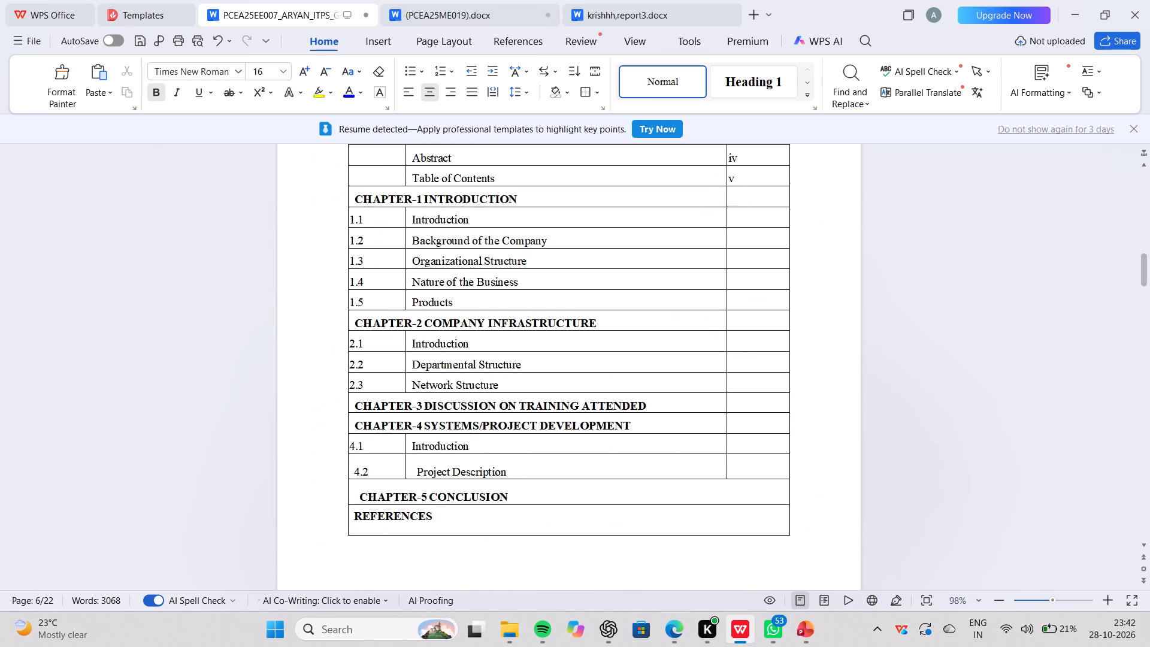
pyautogui.scroll(-2, 733, 355)
pyautogui.scroll(6, 733, 355)
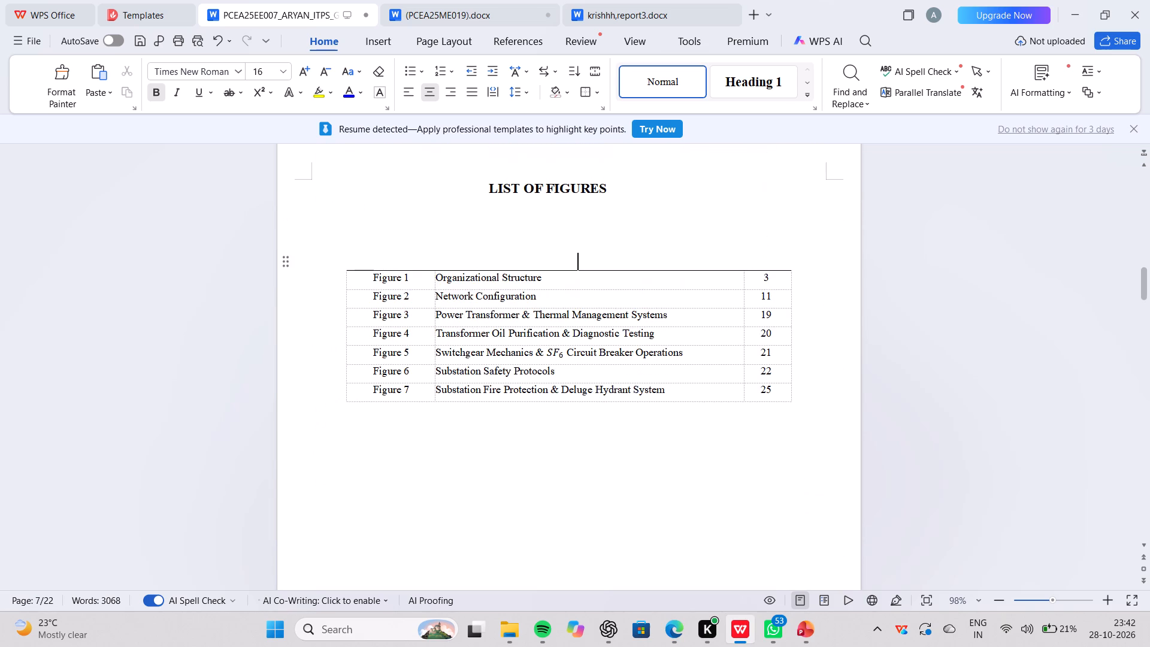
pyautogui.scroll(3, 733, 355)
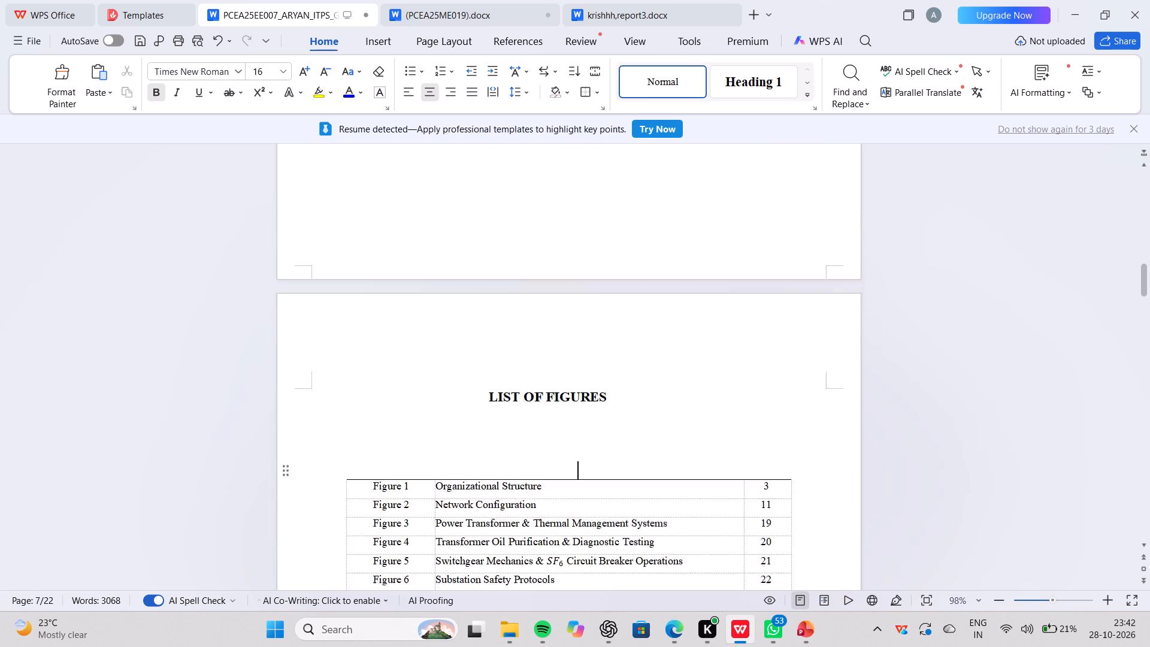
pyautogui.scroll(7, 733, 355)
pyautogui.hscroll(1, 733, 355)
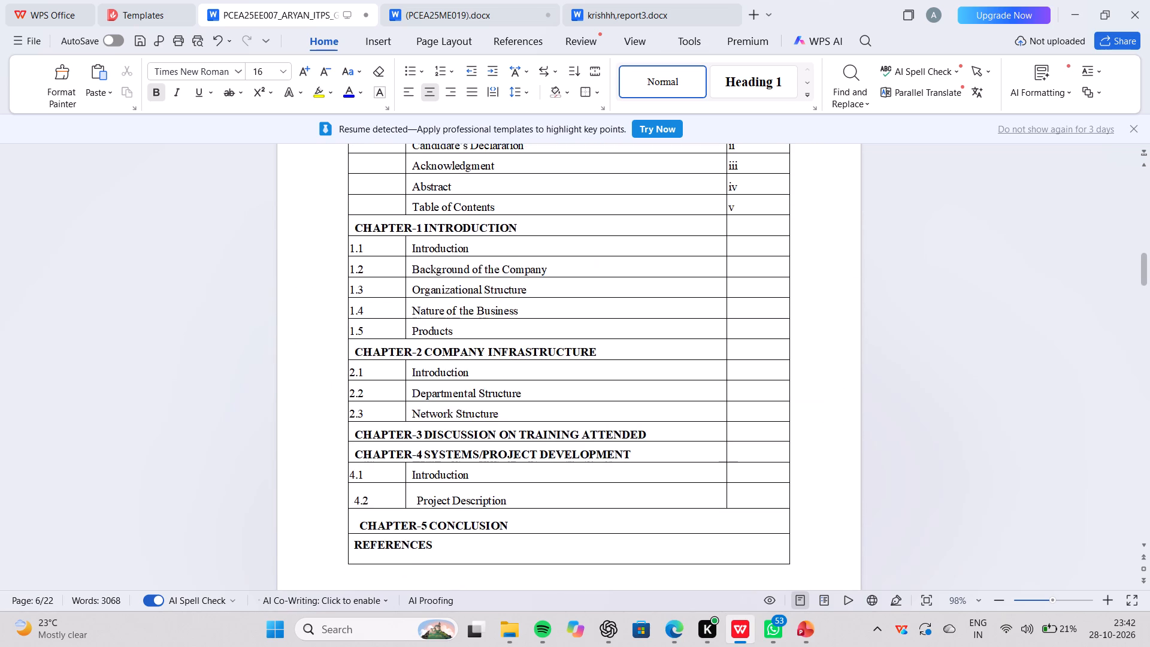
pyautogui.hscroll(1, 733, 355)
# Make the titles of Figures 1 to 7 bold in the LIST OF FIGURES table.
pyautogui.scroll(-6, 733, 355)
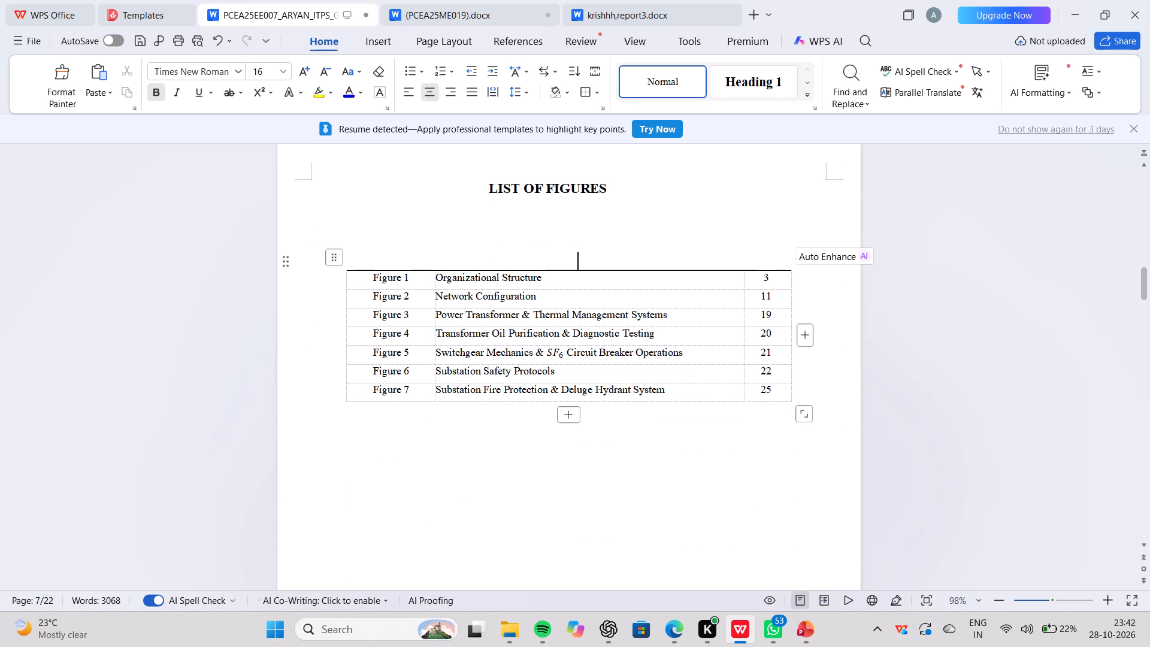
pyautogui.moveTo(440, 276); pyautogui.dragTo(465, 299)
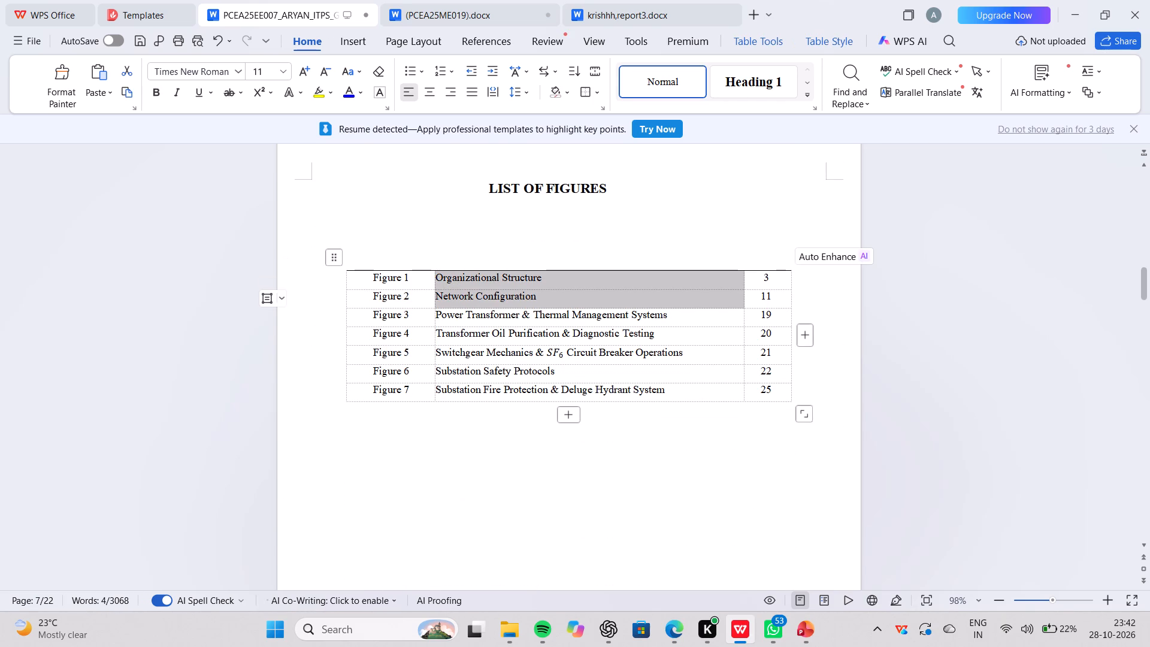
pyautogui.moveTo(465, 299); pyautogui.dragTo(533, 386)
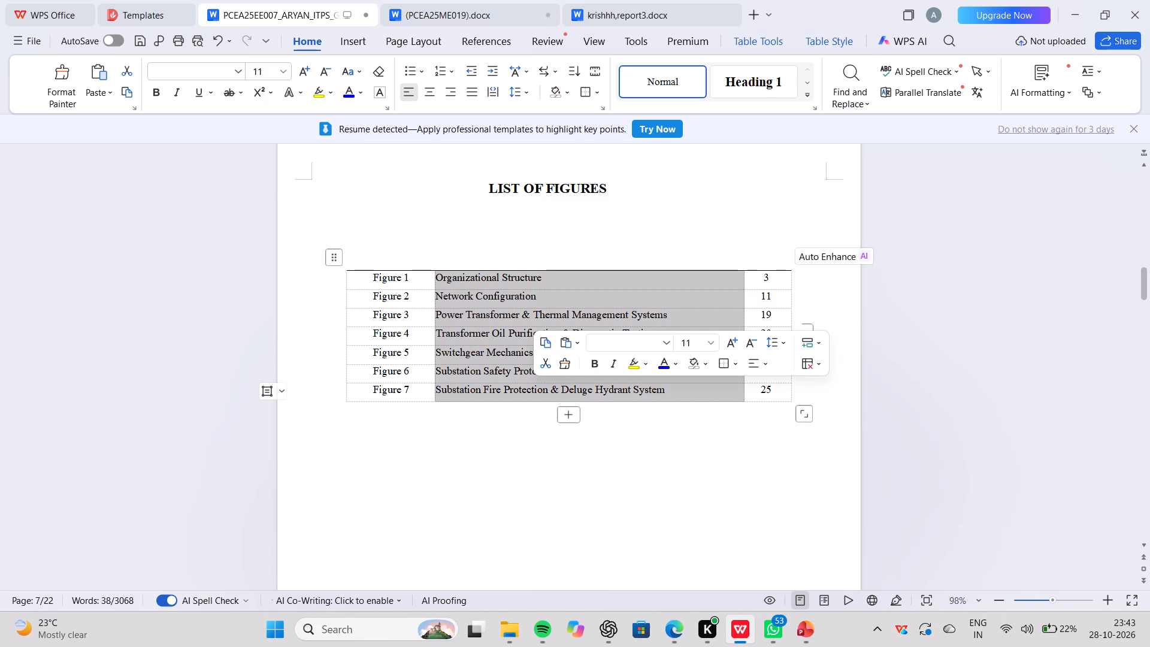
pyautogui.click(592, 361)
pyautogui.click(494, 449)
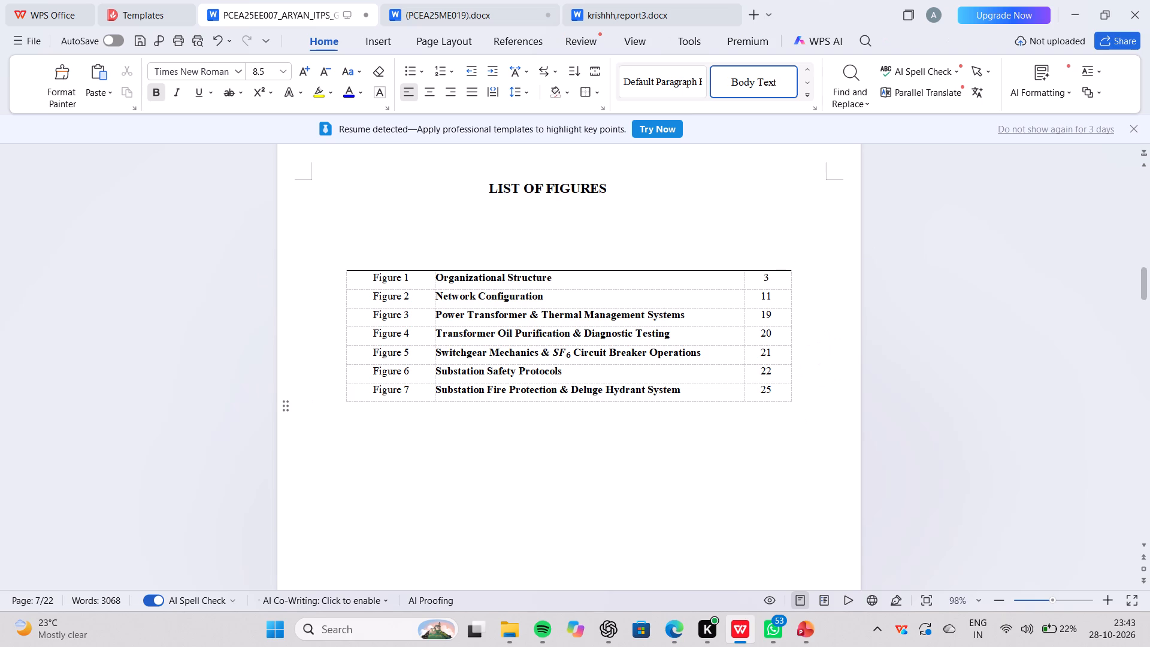
# Look through Chapters 1 and 2 of the ITPS_G10 report, from Company Infrastructure back to the list of figures and abstract.
pyautogui.scroll(-2, 494, 449)
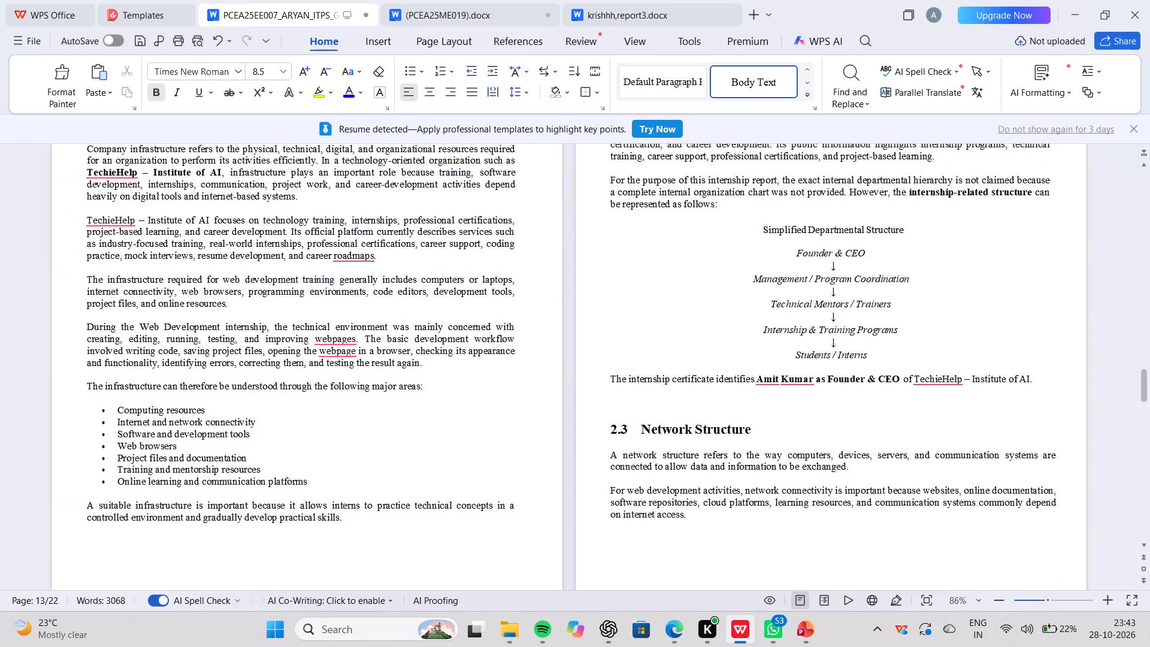
pyautogui.scroll(2, 463, 446)
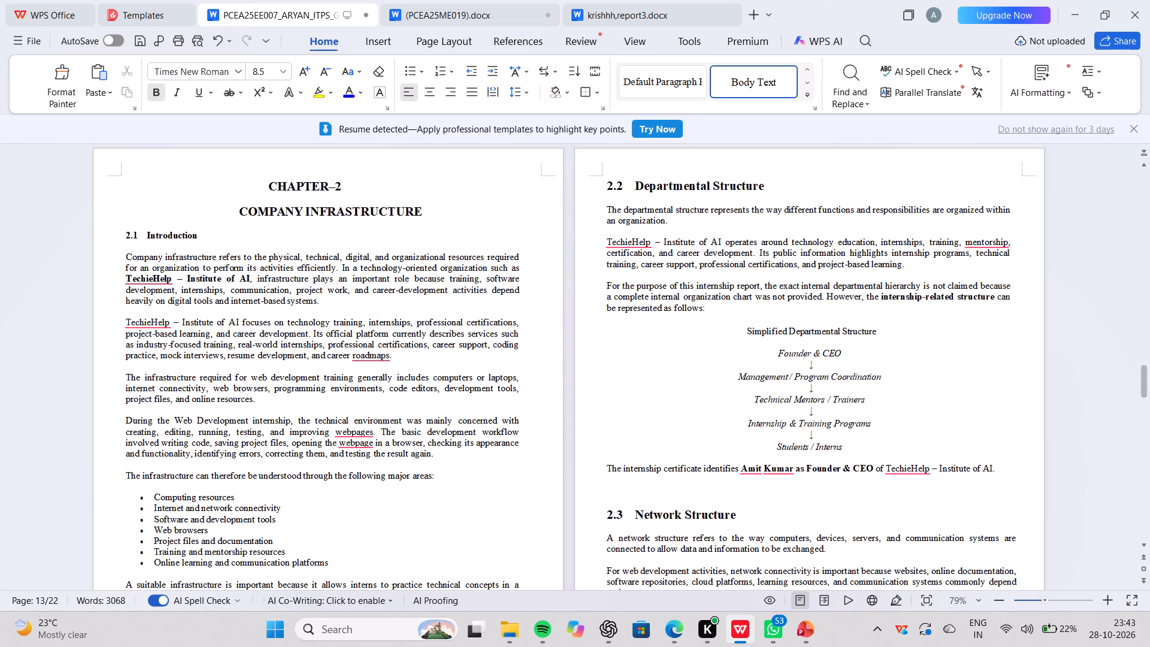
pyautogui.scroll(6, 463, 446)
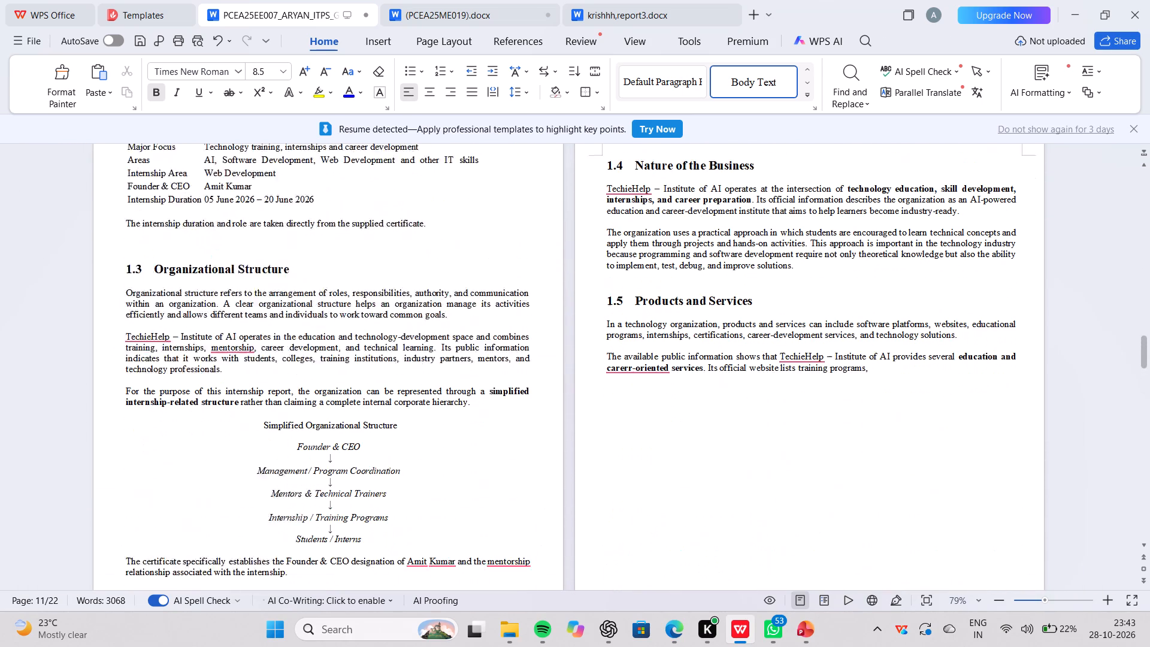
pyautogui.scroll(1, 463, 446)
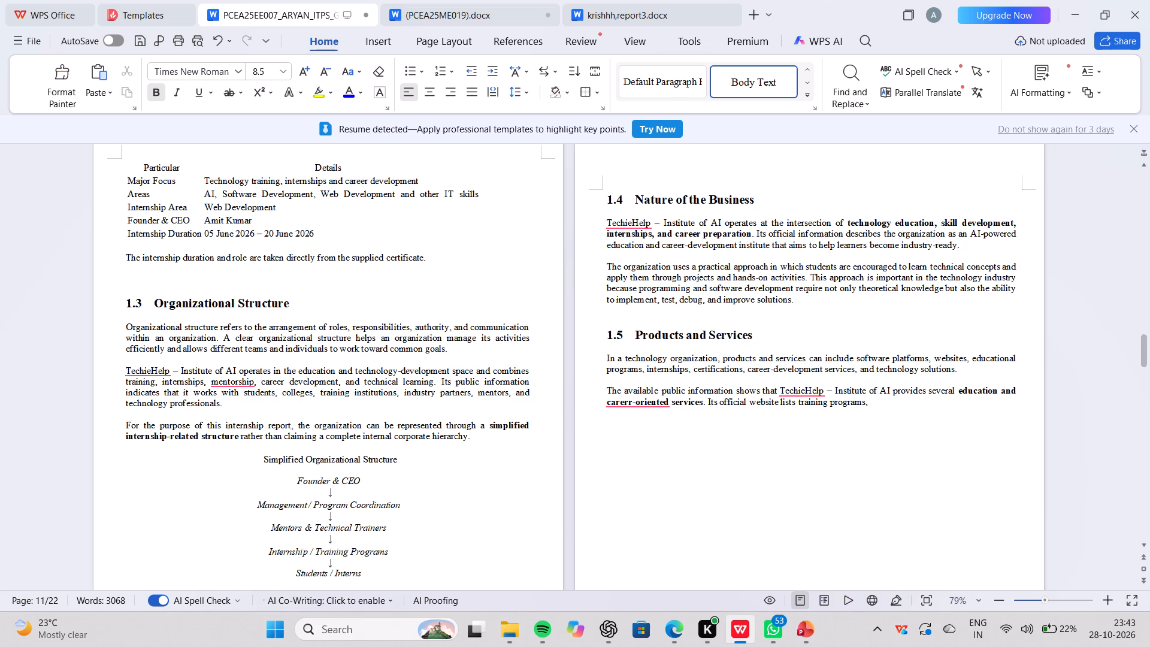
pyautogui.scroll(3, 463, 446)
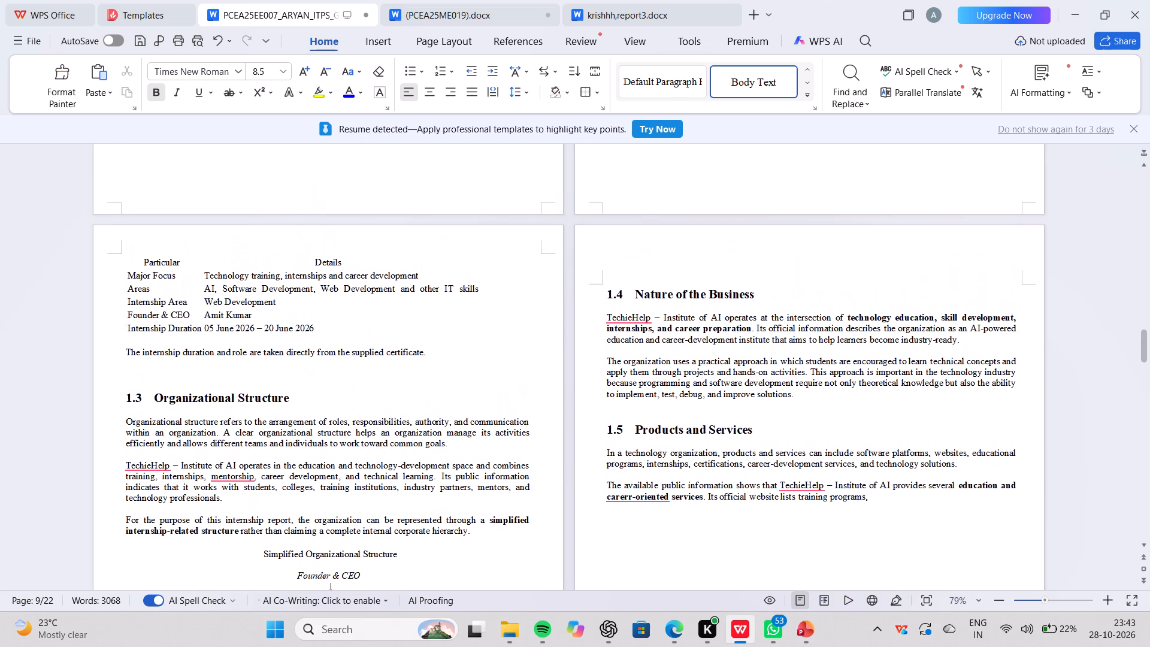
pyautogui.scroll(6, 463, 446)
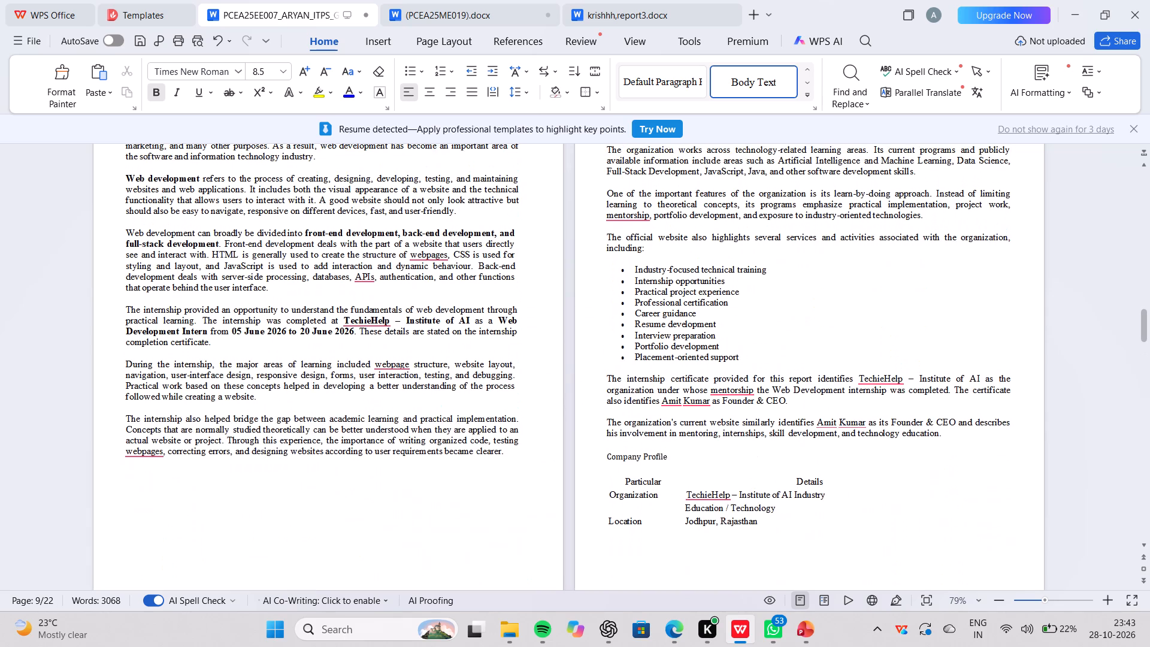
pyautogui.scroll(4, 463, 446)
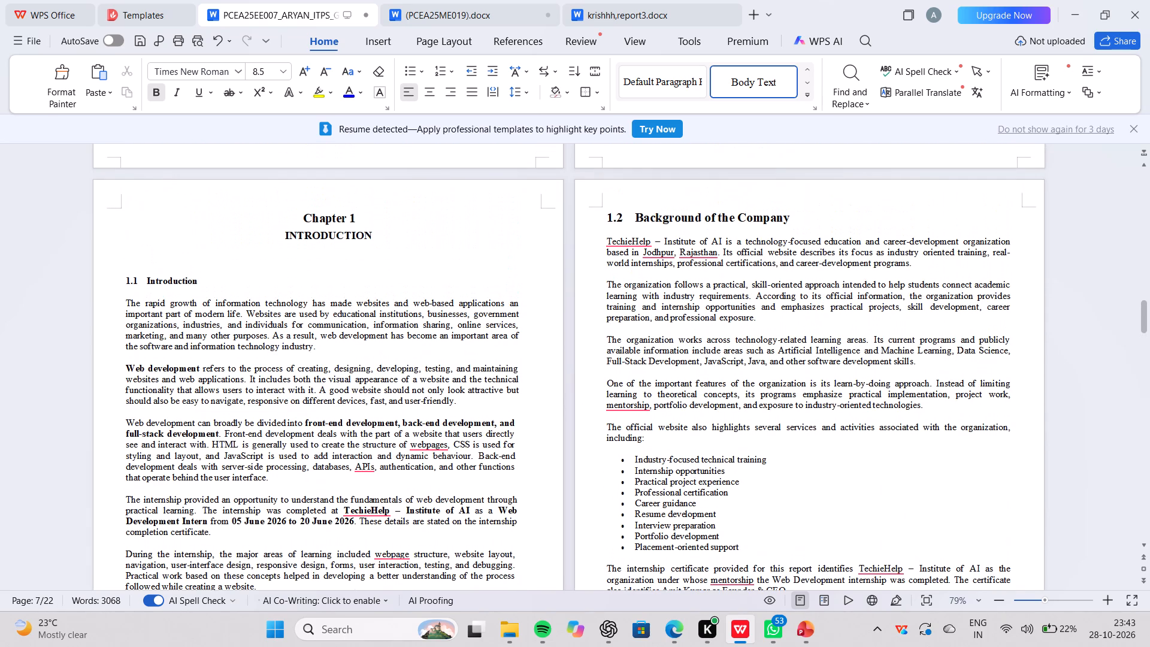
pyautogui.scroll(-1, 387, 399)
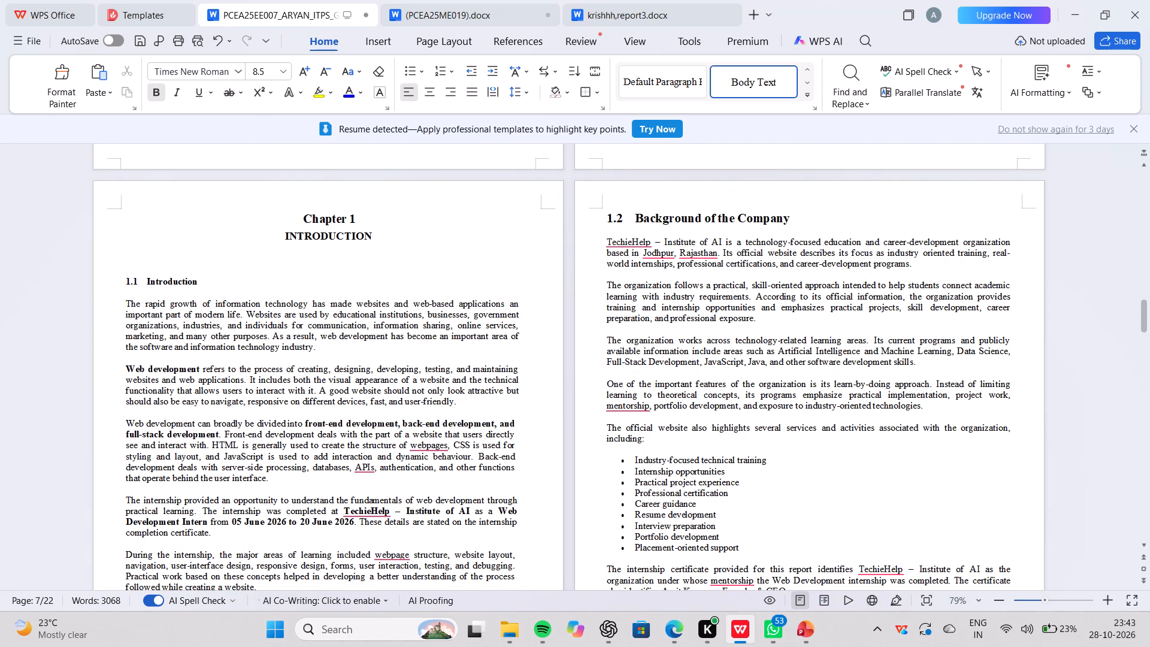
pyautogui.scroll(-1, 387, 399)
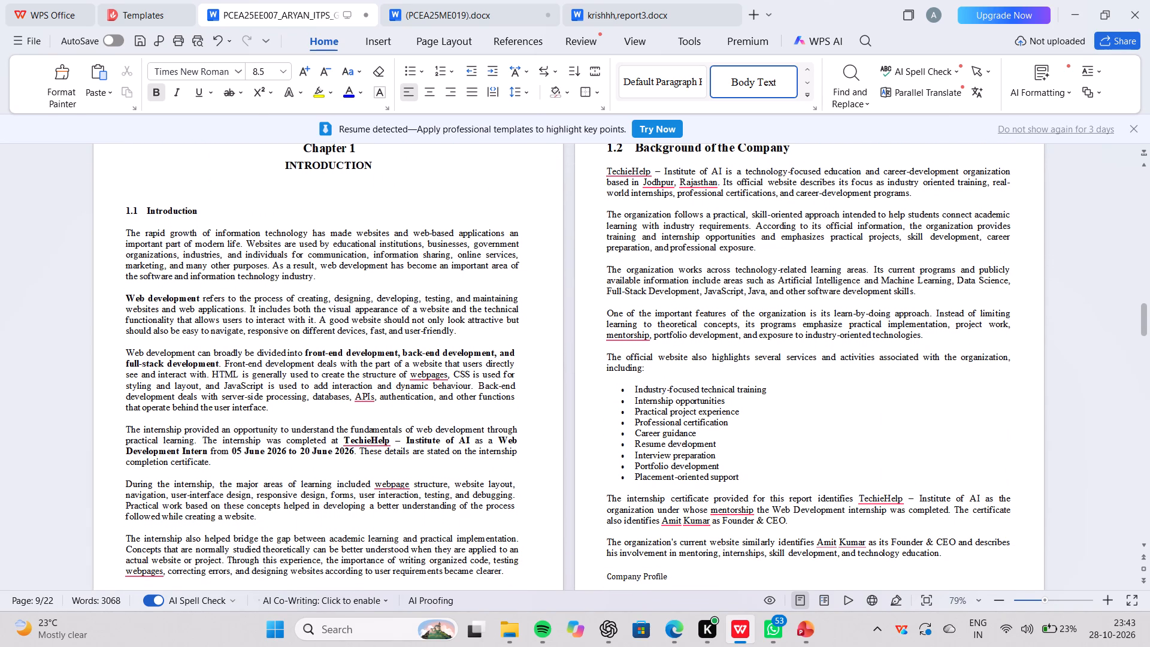
pyautogui.scroll(3, 387, 399)
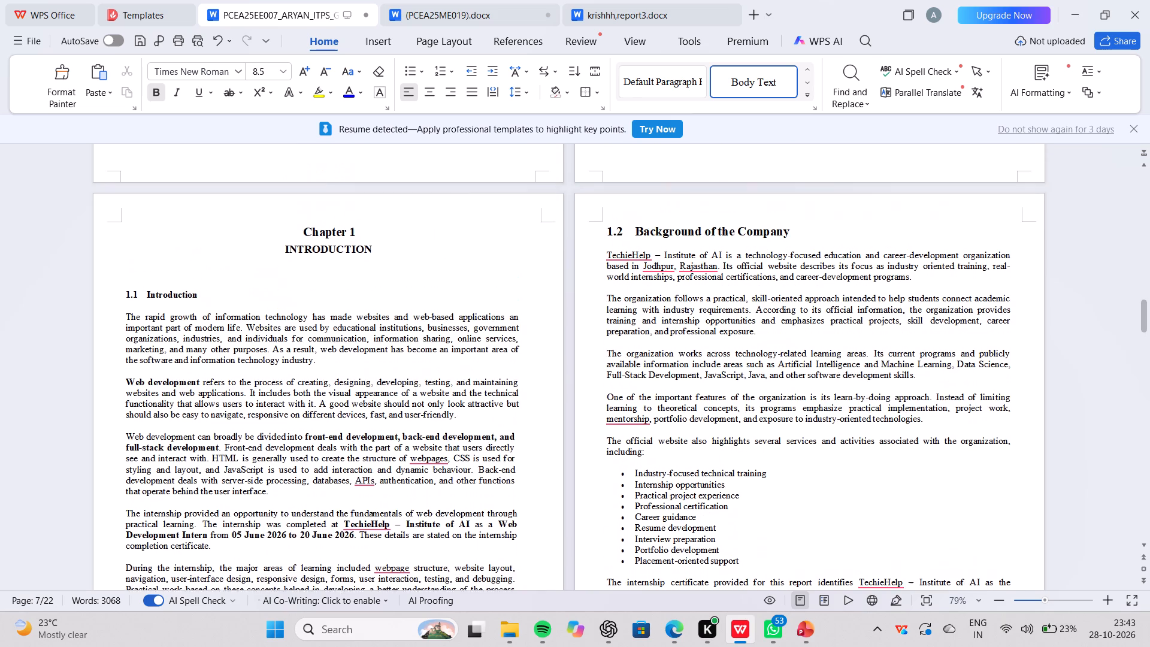
pyautogui.scroll(7, 387, 399)
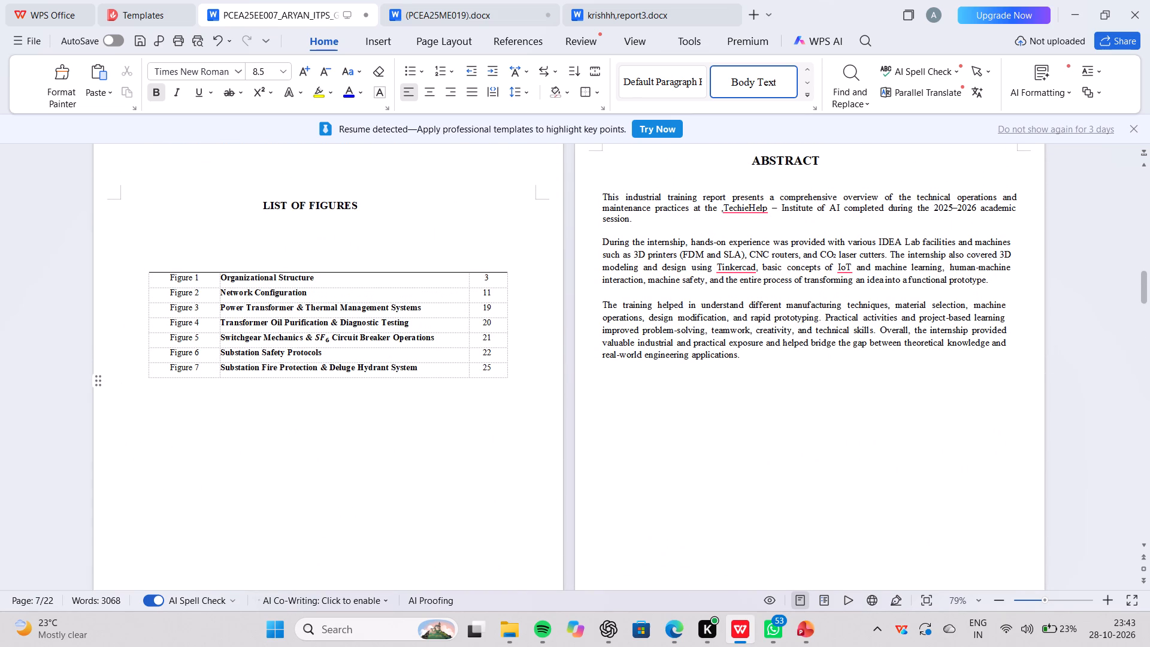
pyautogui.click(515, 8)
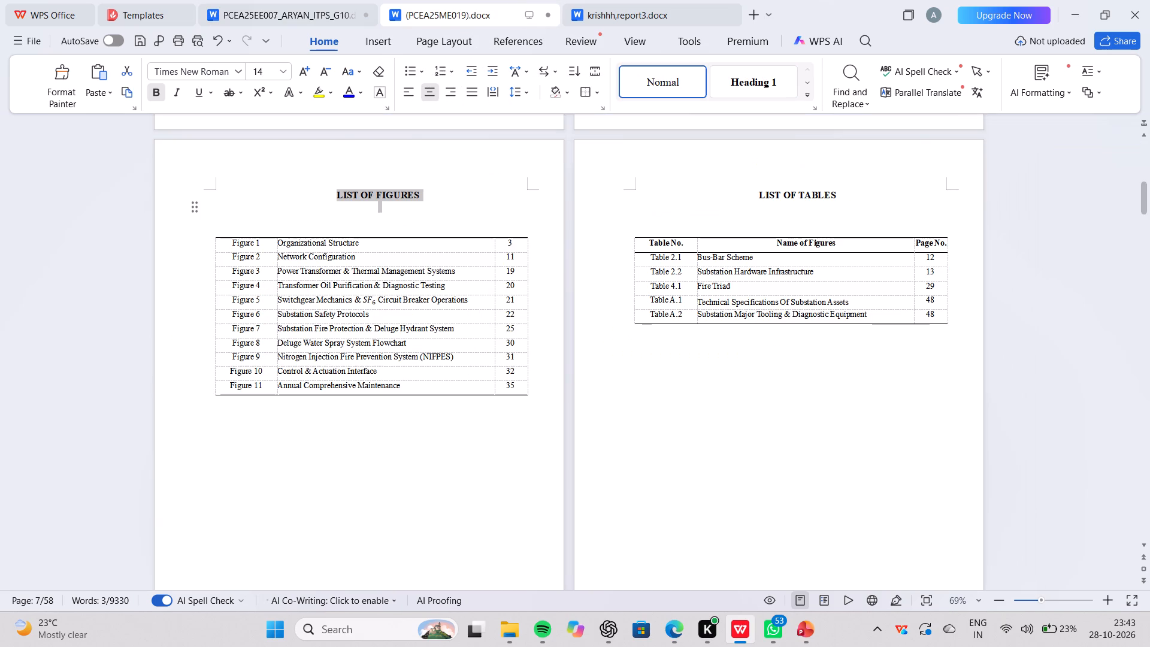
pyautogui.scroll(-6, 577, 338)
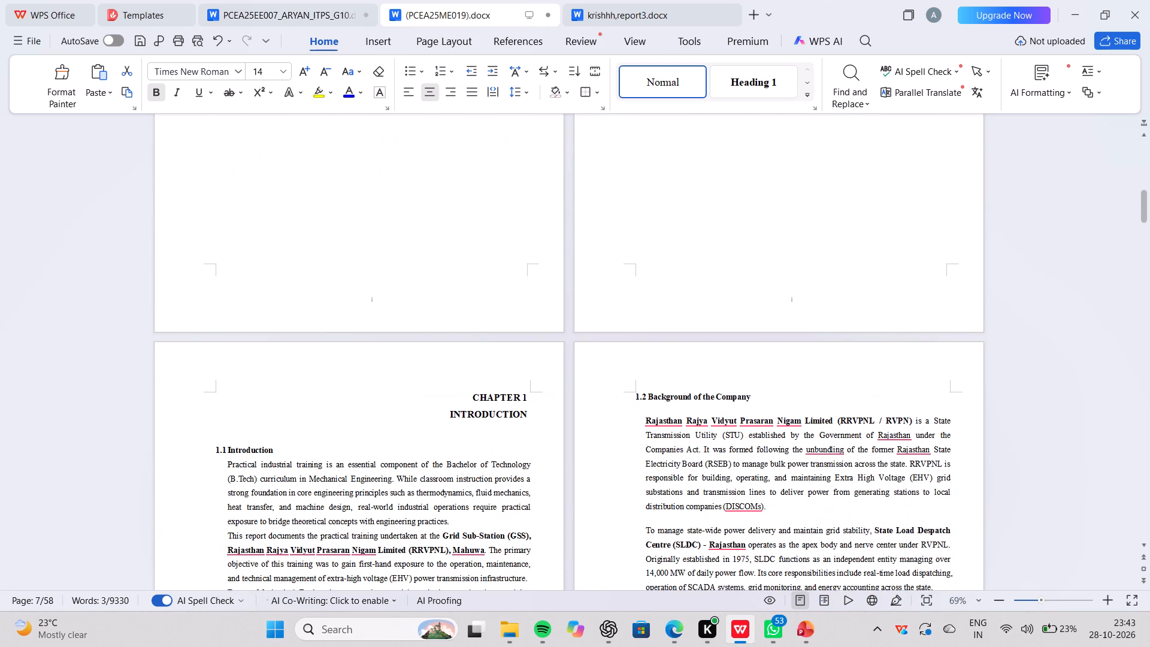
pyautogui.scroll(-6, 577, 338)
pyautogui.scroll(2, 577, 338)
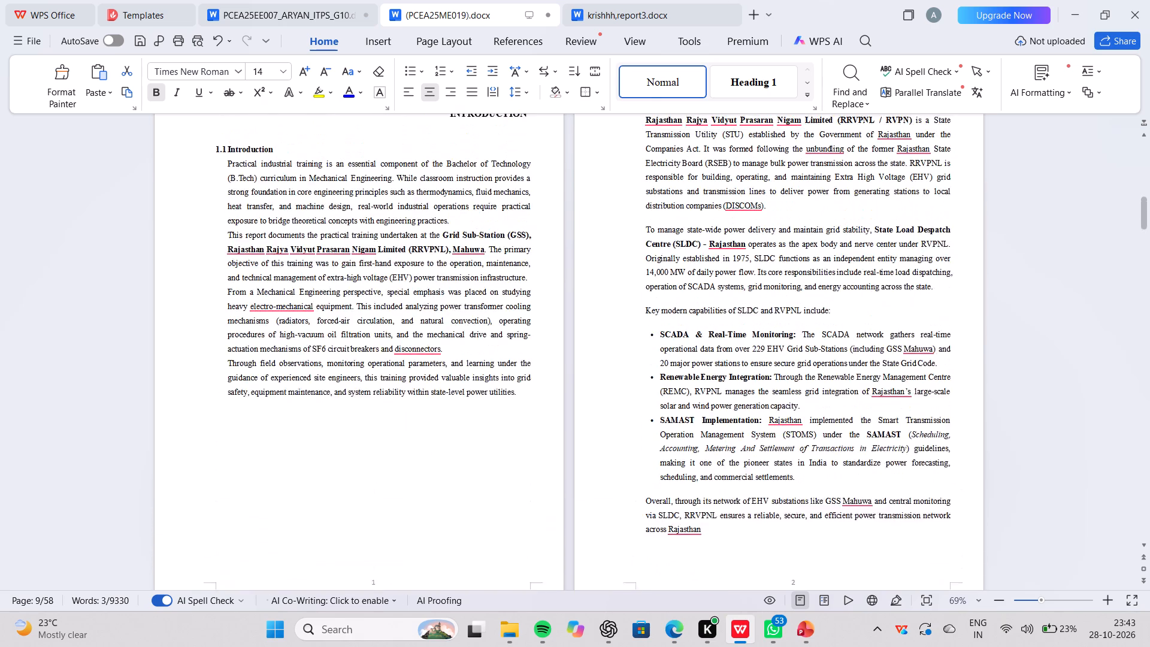
pyautogui.scroll(6, 577, 338)
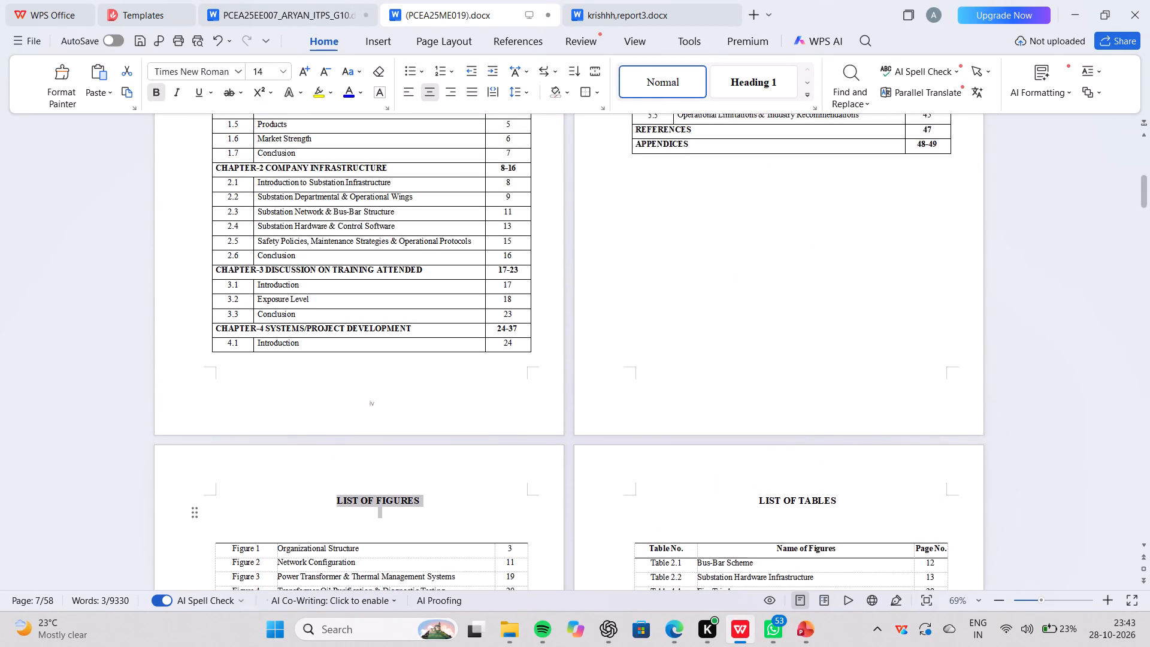
pyautogui.scroll(4, 577, 338)
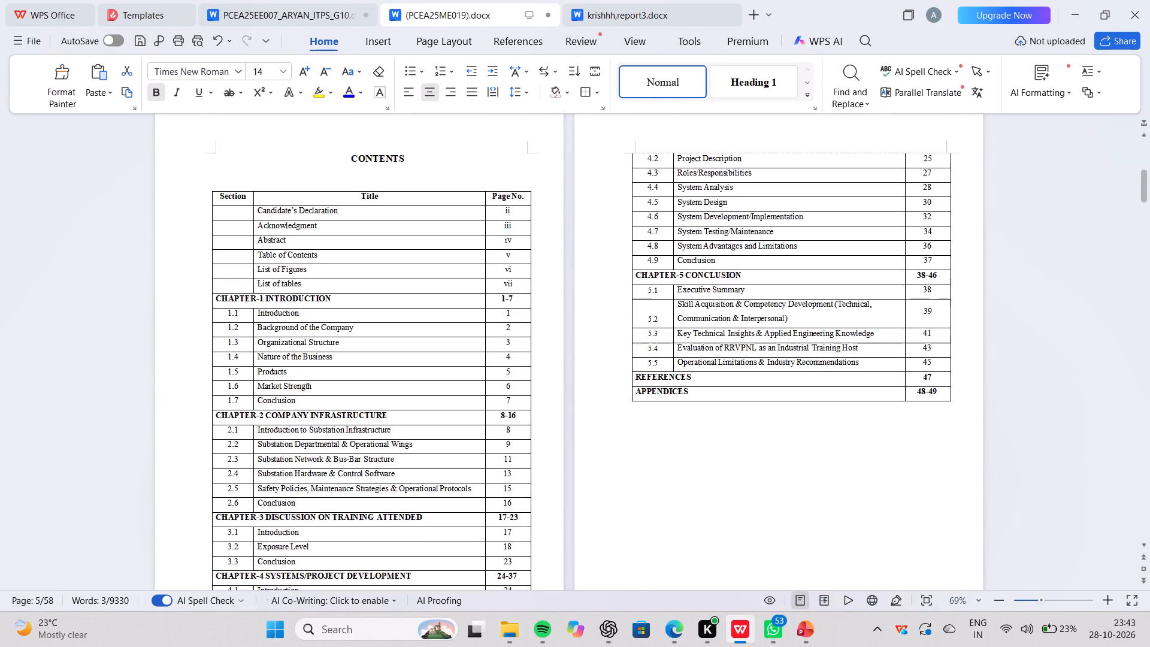
pyautogui.scroll(1, 577, 338)
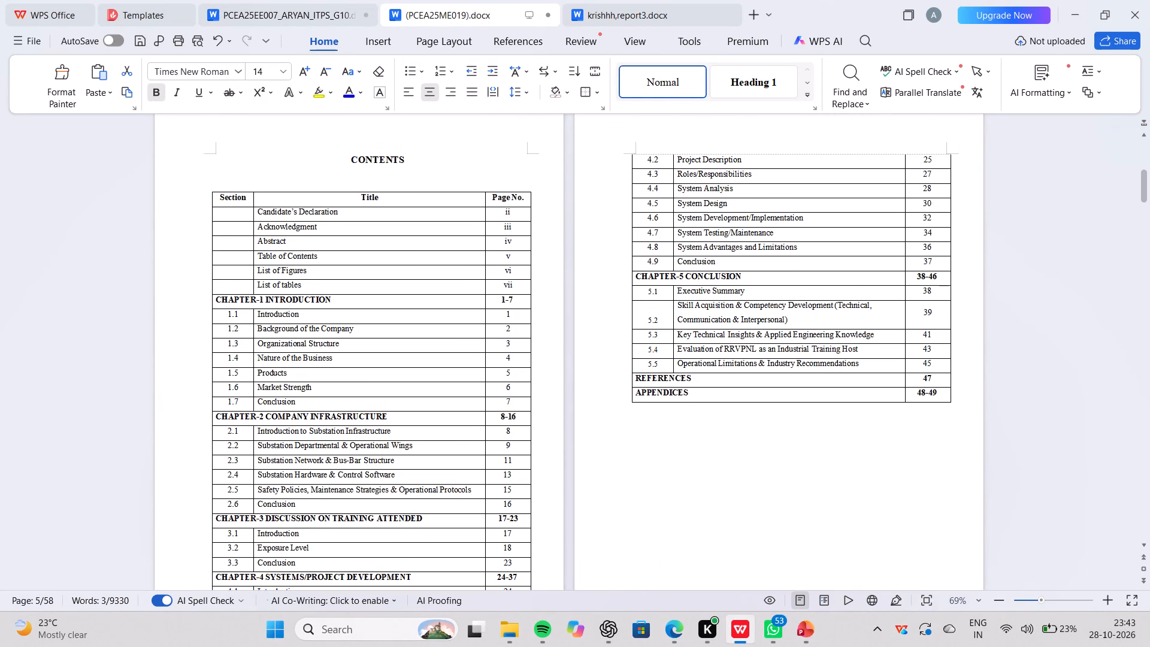
pyautogui.scroll(4, 577, 338)
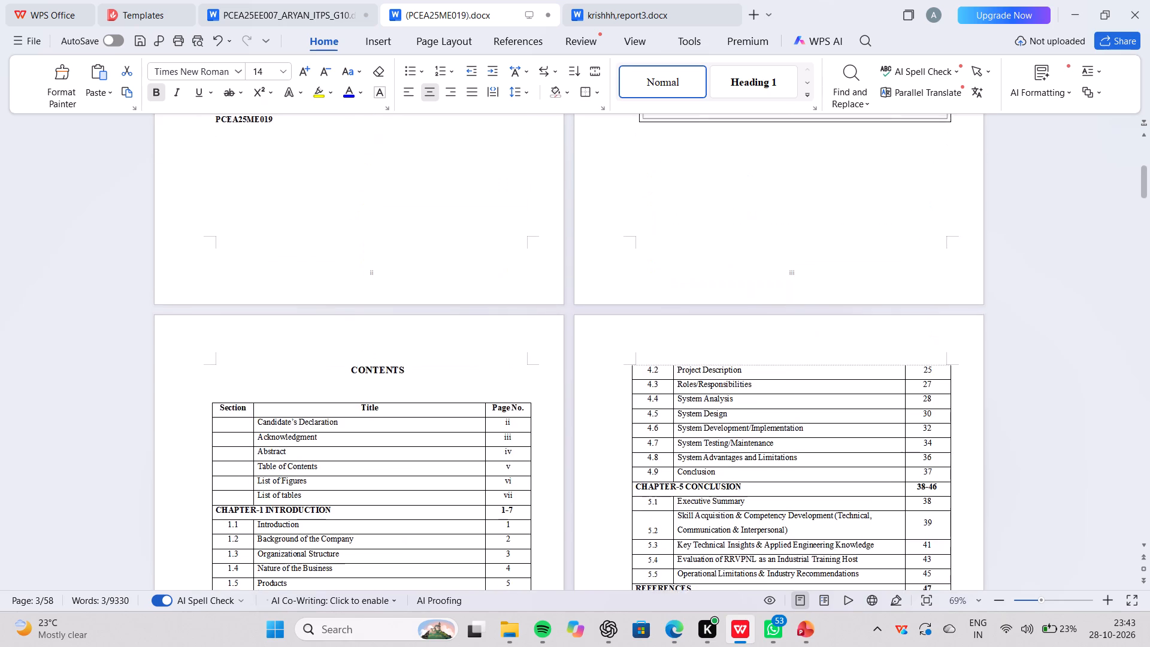
pyautogui.scroll(3, 577, 338)
pyautogui.scroll(-2, 577, 338)
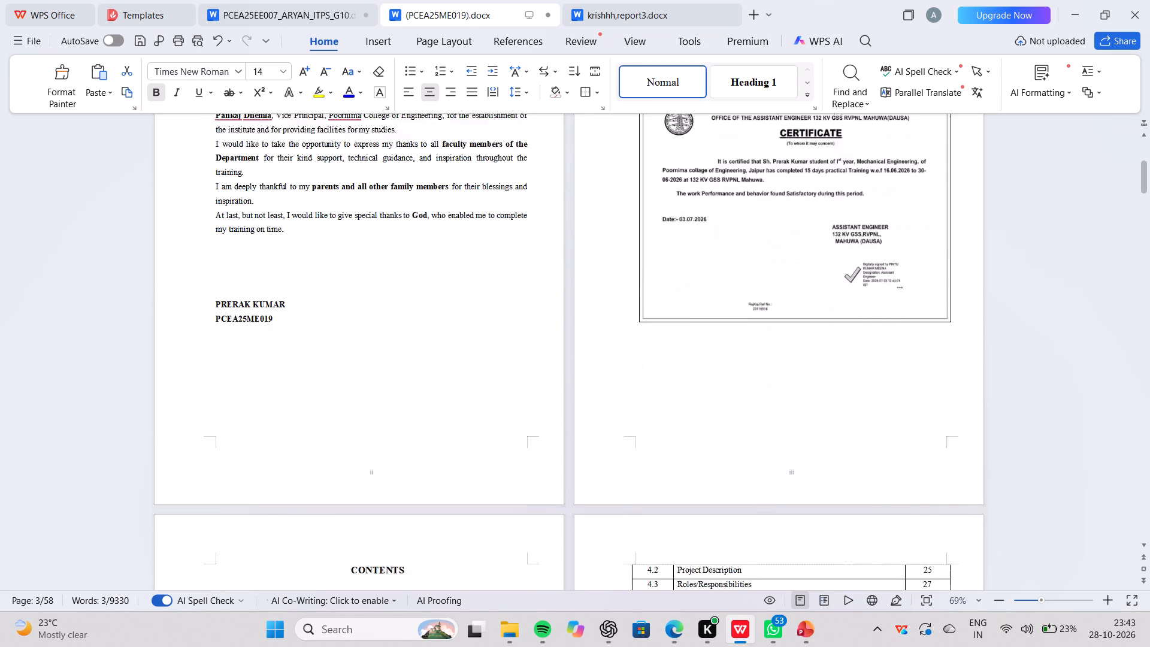
pyautogui.scroll(-4, 577, 338)
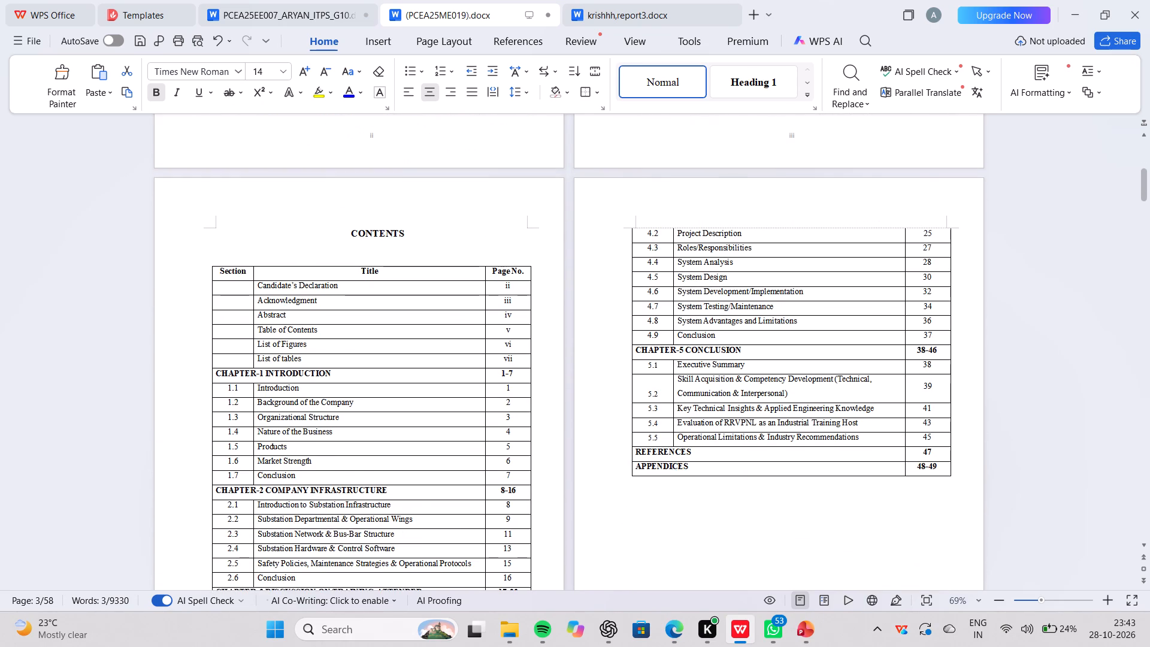
pyautogui.scroll(-5, 577, 338)
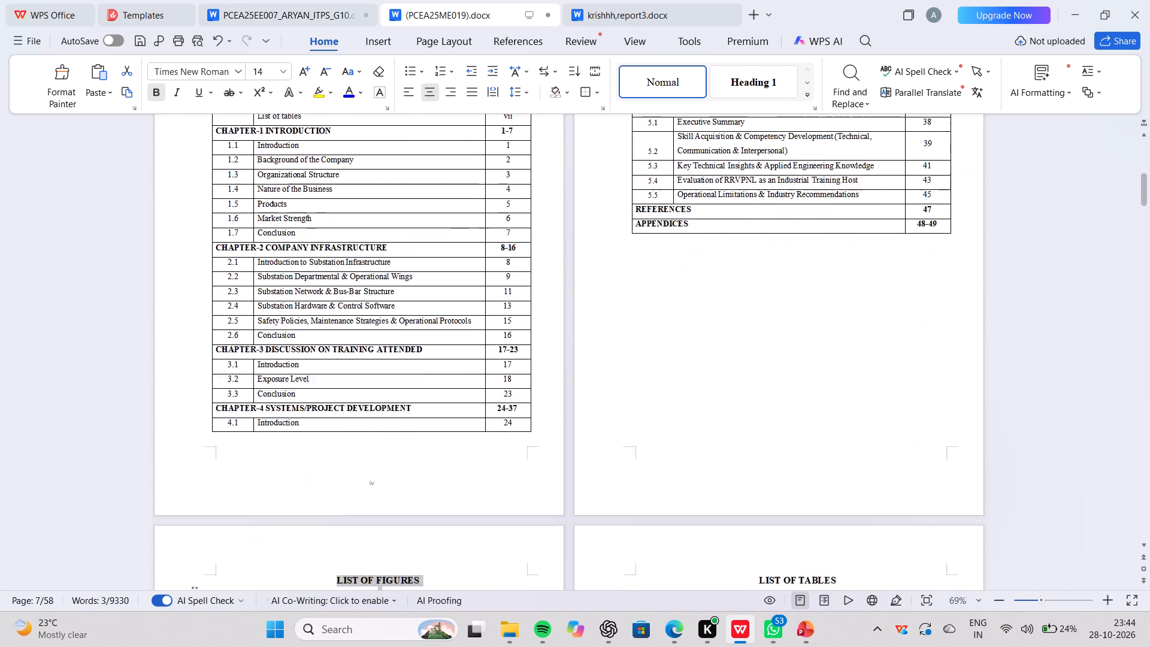
pyautogui.scroll(-2, 577, 338)
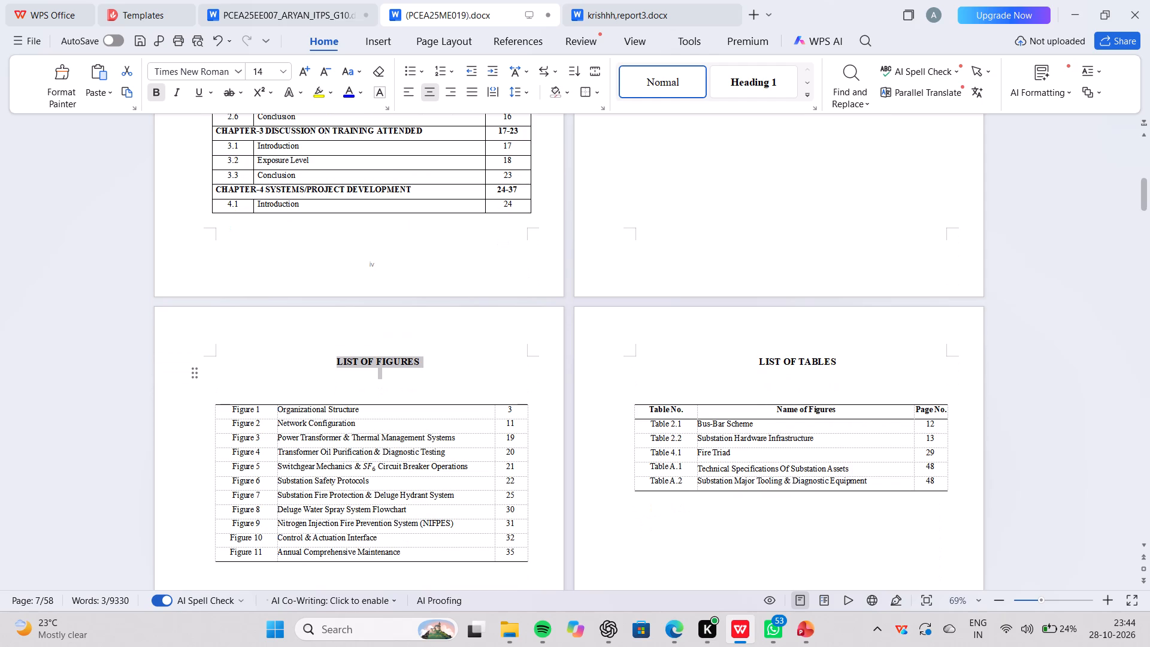
pyautogui.scroll(-5, 577, 338)
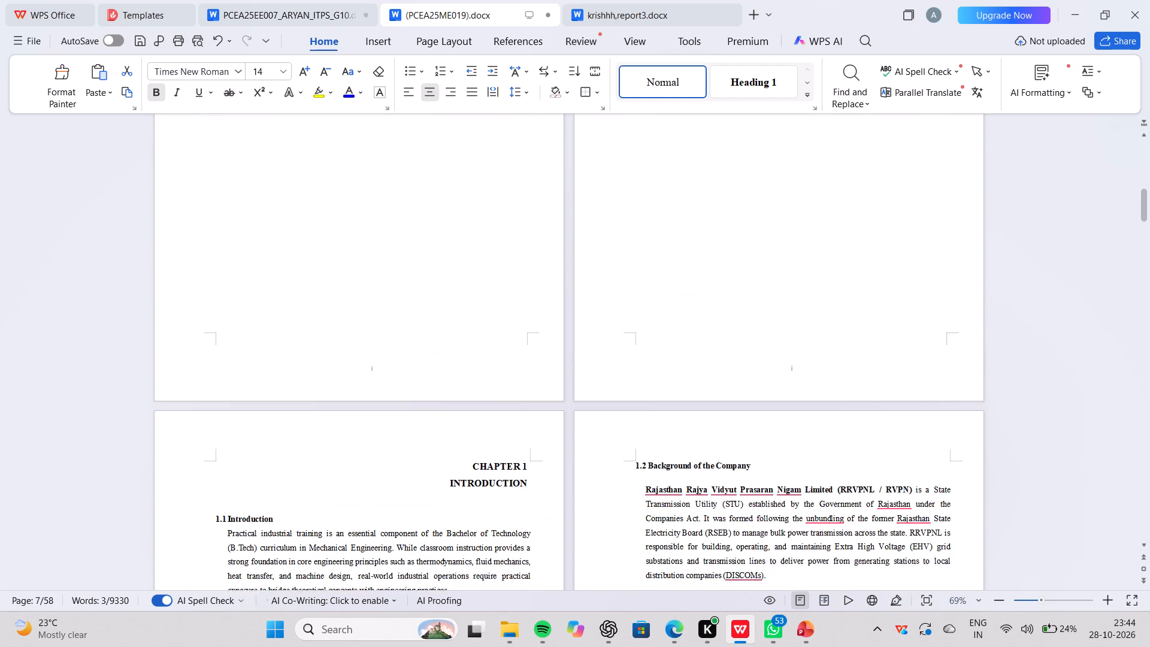
pyautogui.scroll(-4, 577, 338)
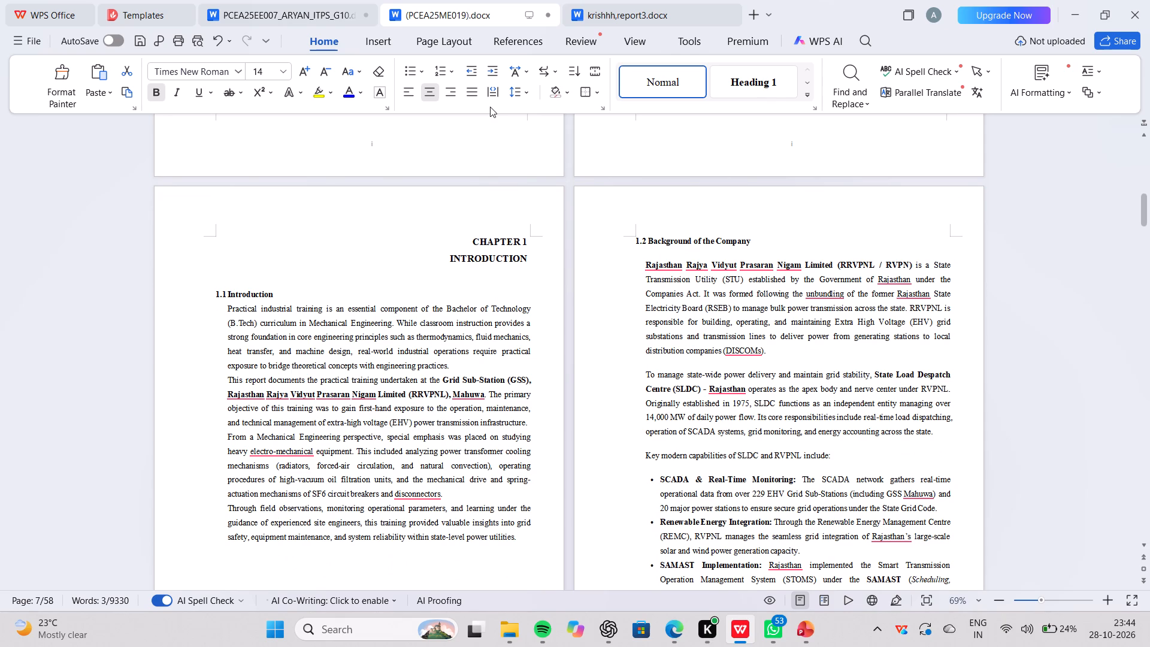
# Review the ITPS_G10 report's front pages, from the list of figures back through the contents table and acknowledgement to the certificates.
pyautogui.click(323, 1)
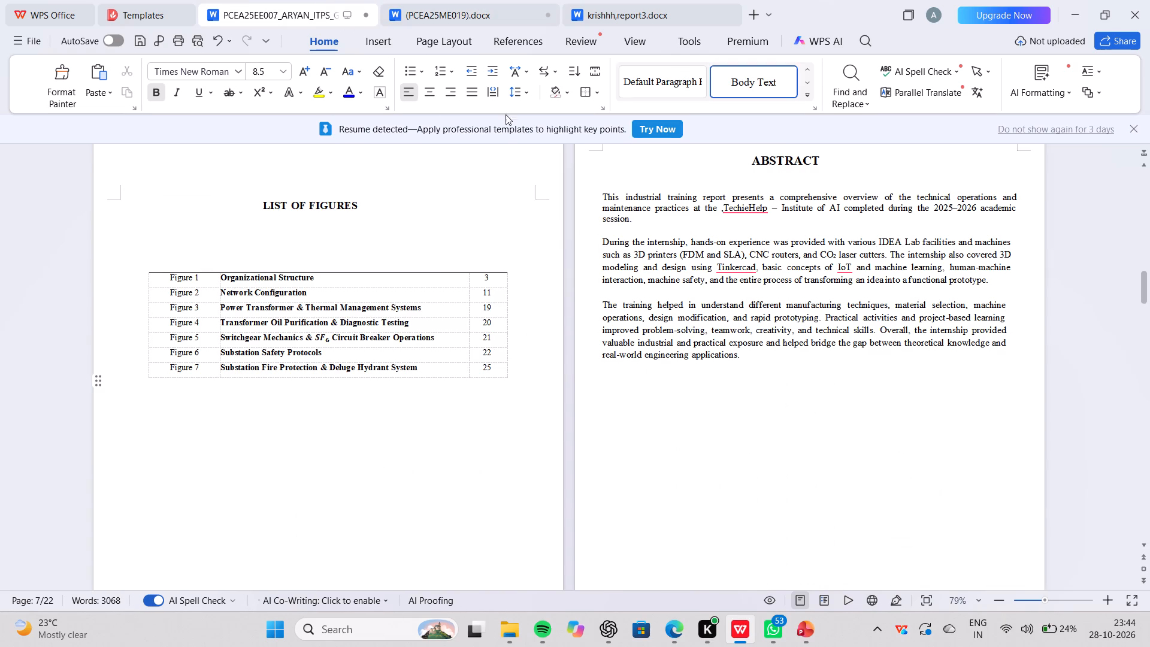
pyautogui.scroll(2, 679, 229)
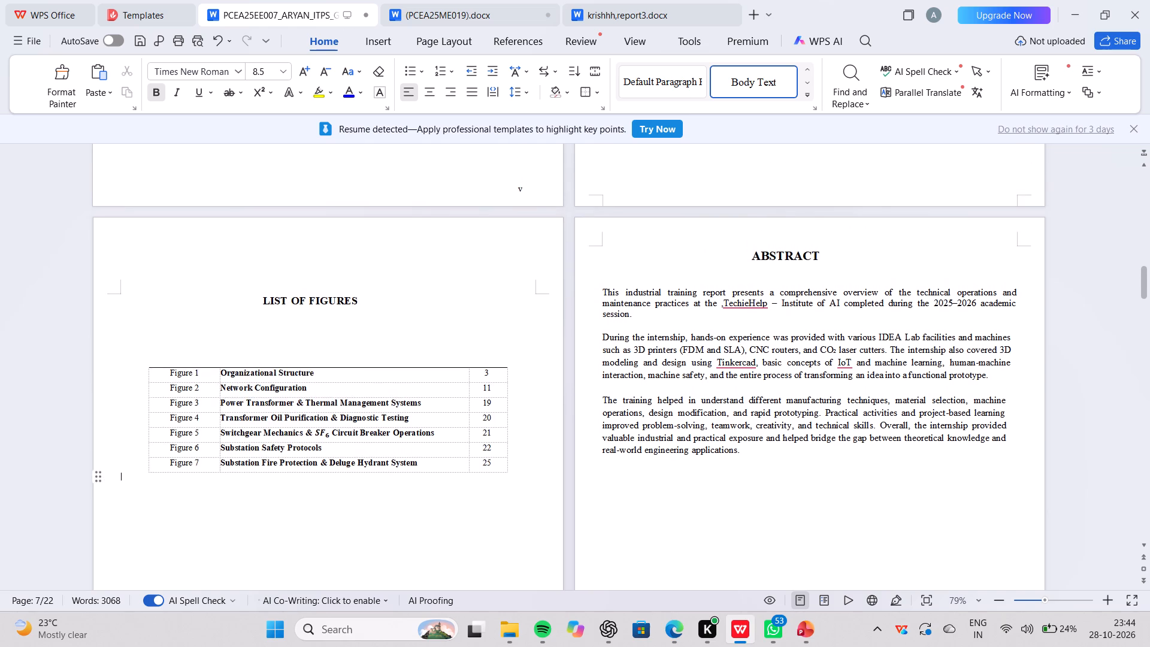
pyautogui.scroll(7, 679, 229)
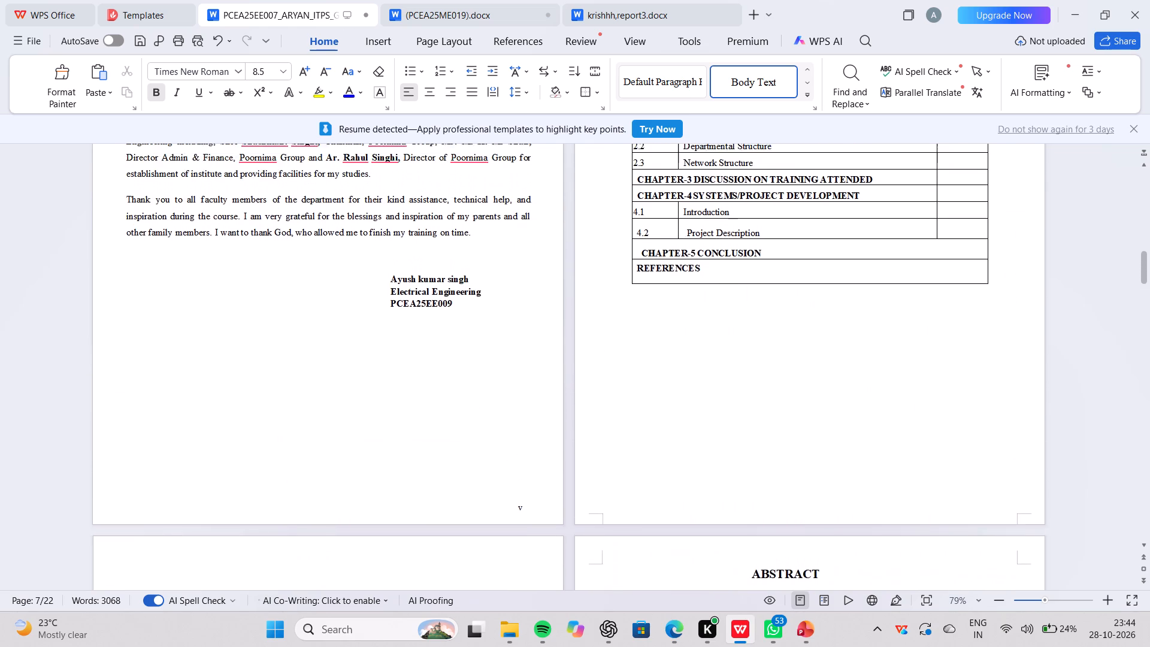
pyautogui.scroll(3, 679, 229)
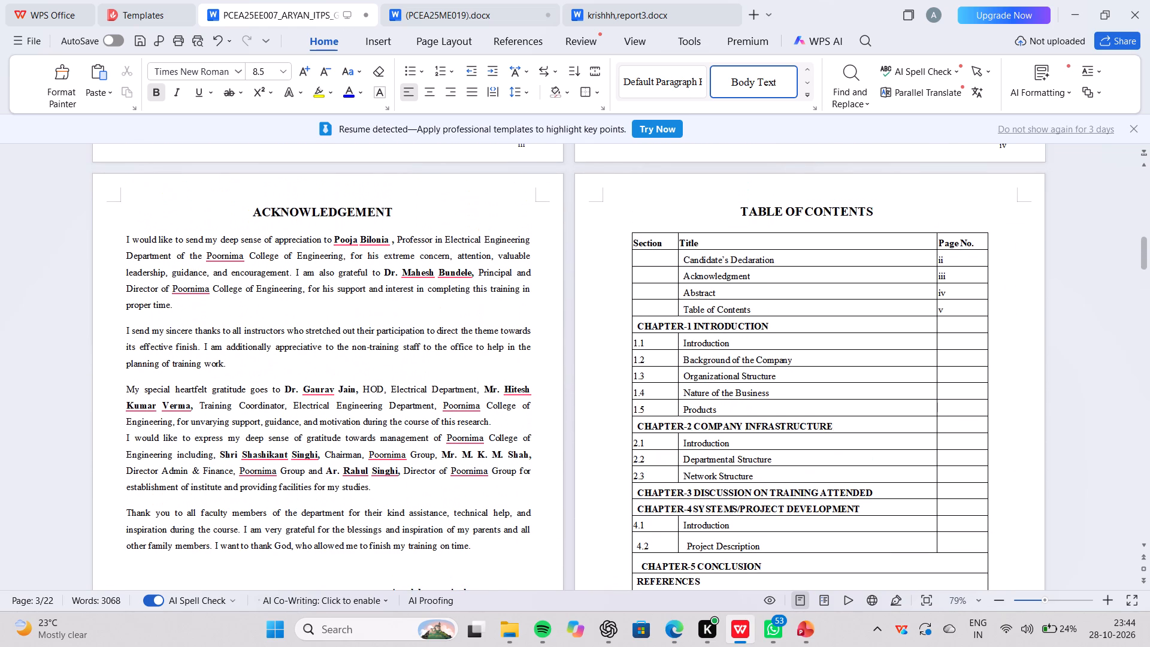
pyautogui.scroll(-2, 679, 229)
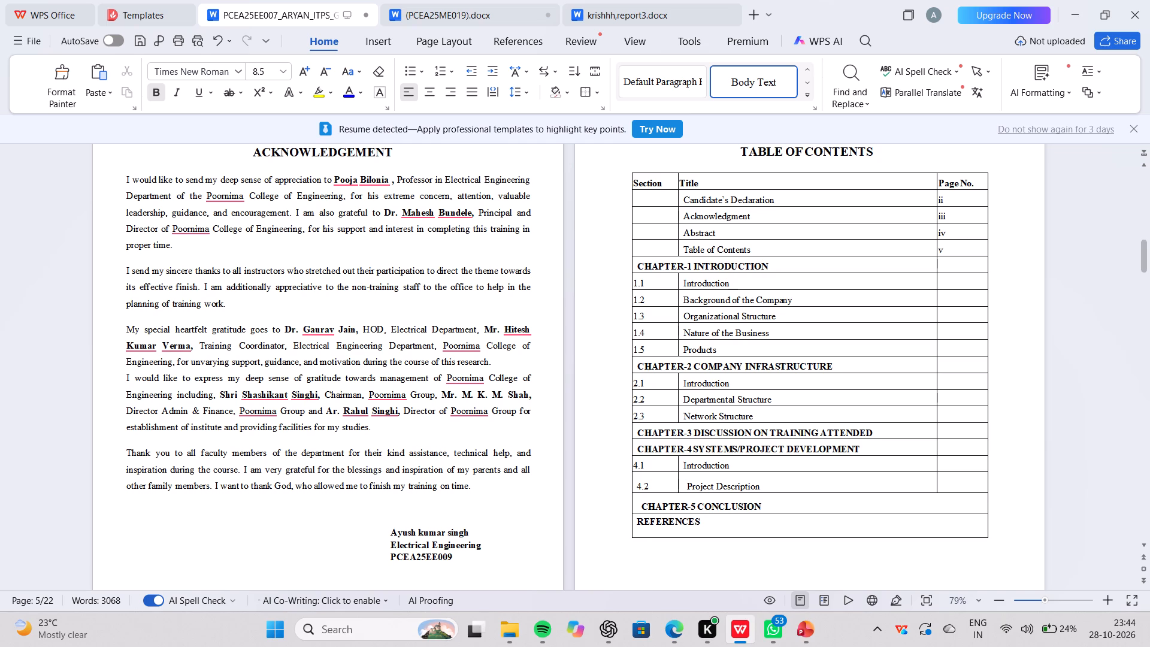
pyautogui.scroll(2, 679, 229)
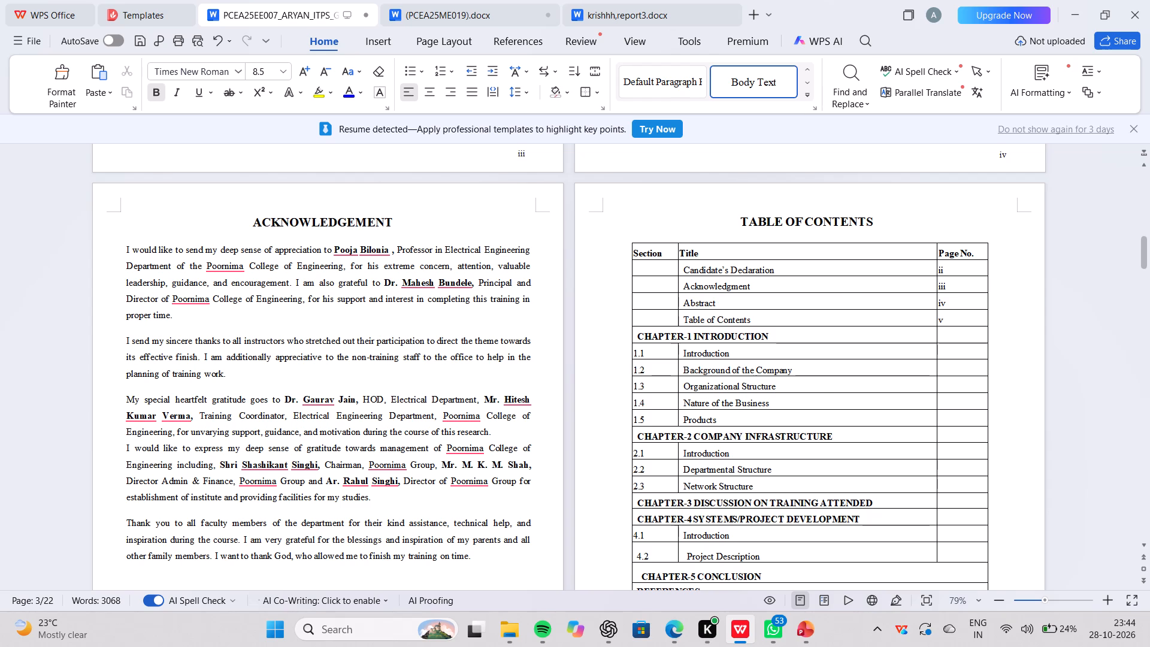
pyautogui.scroll(7, 679, 229)
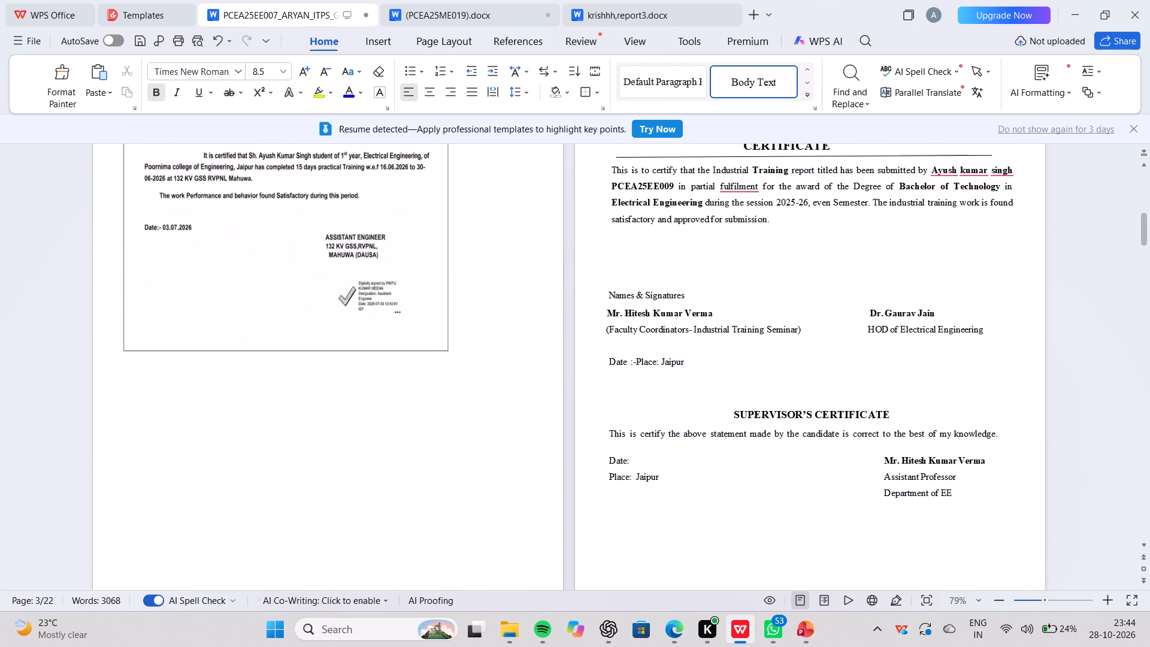
pyautogui.scroll(2, 679, 229)
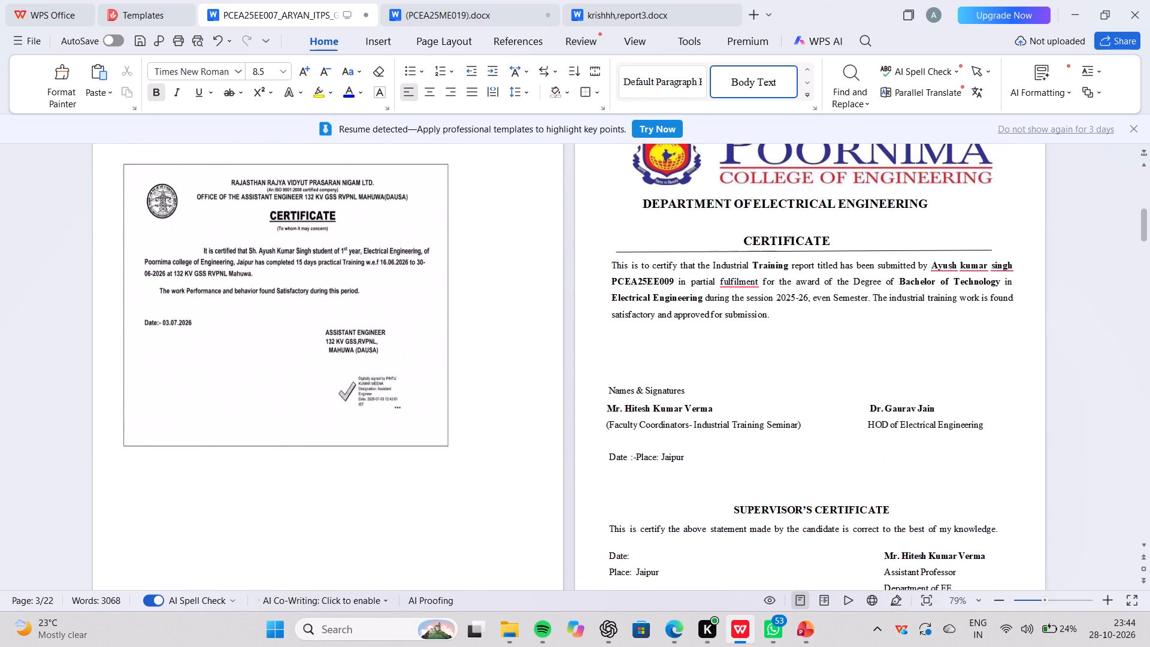
pyautogui.scroll(-7, 679, 229)
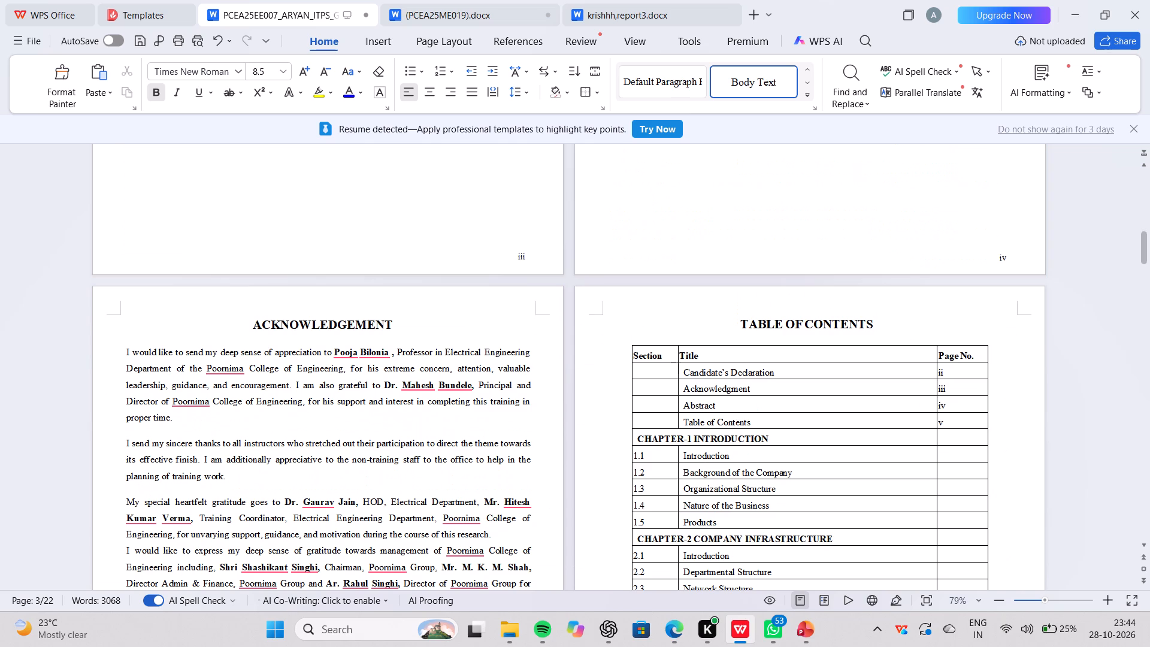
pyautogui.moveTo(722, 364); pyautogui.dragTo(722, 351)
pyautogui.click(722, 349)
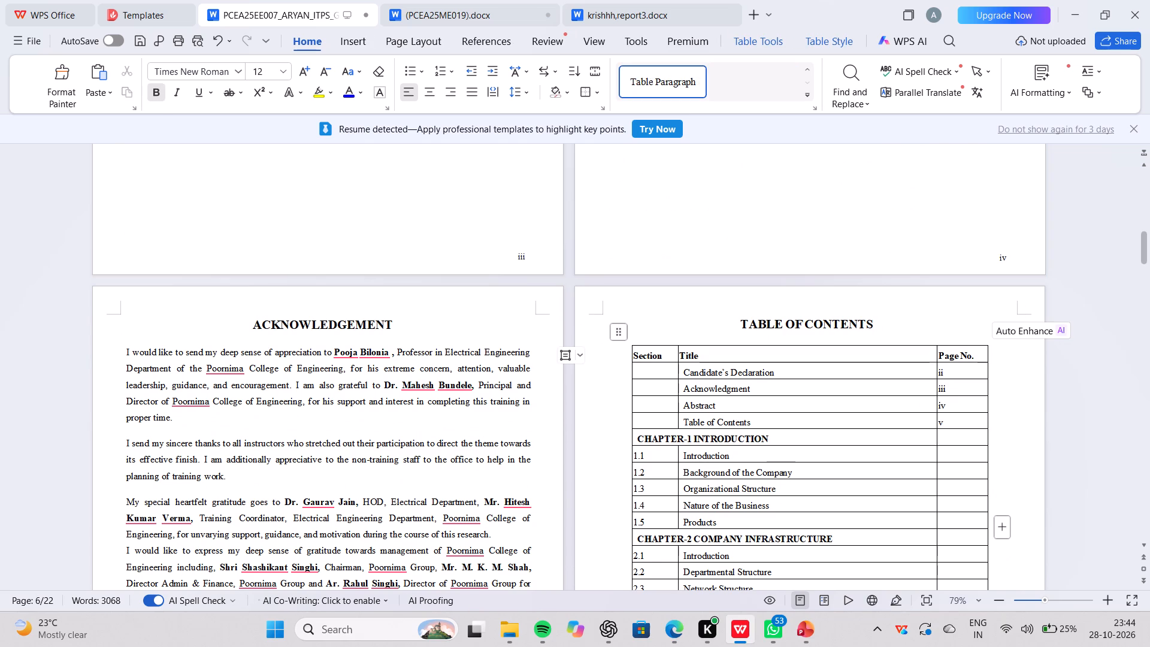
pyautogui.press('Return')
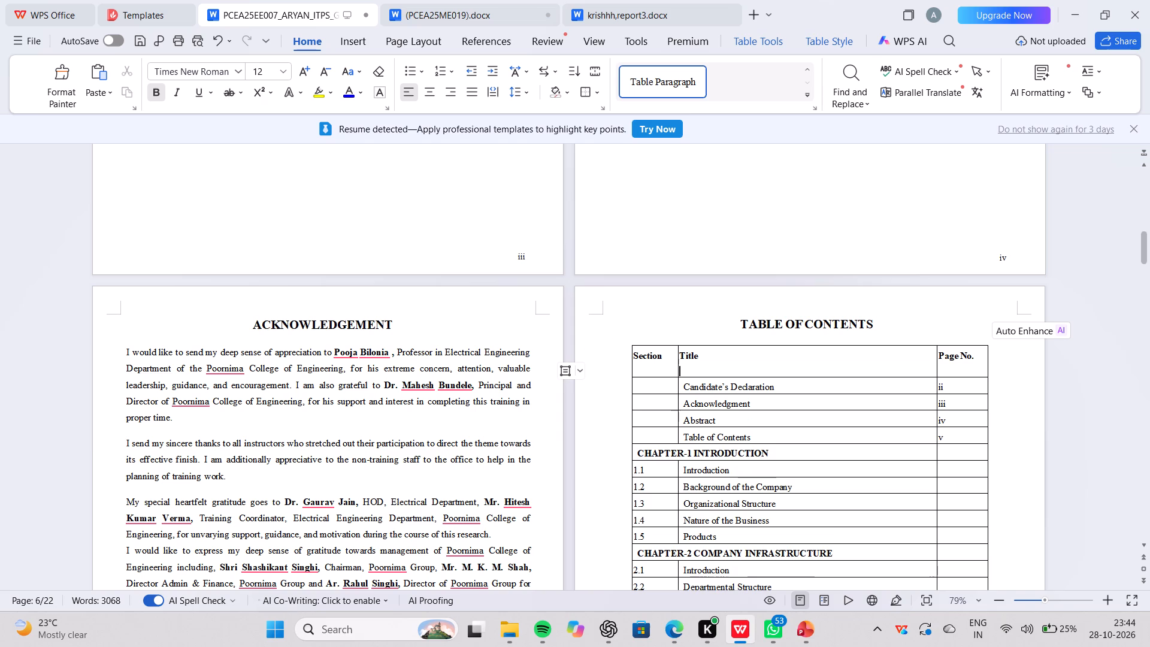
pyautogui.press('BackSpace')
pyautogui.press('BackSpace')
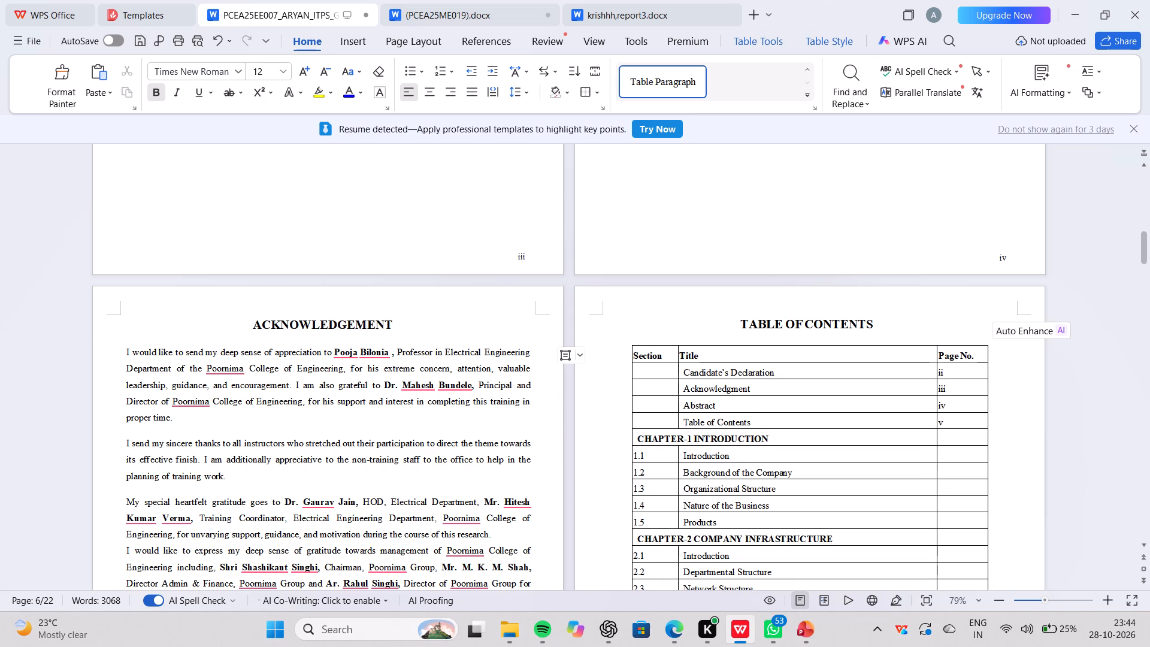
# Check the cover page and declaration of the ITPS_G10 report.
pyautogui.click(504, 5)
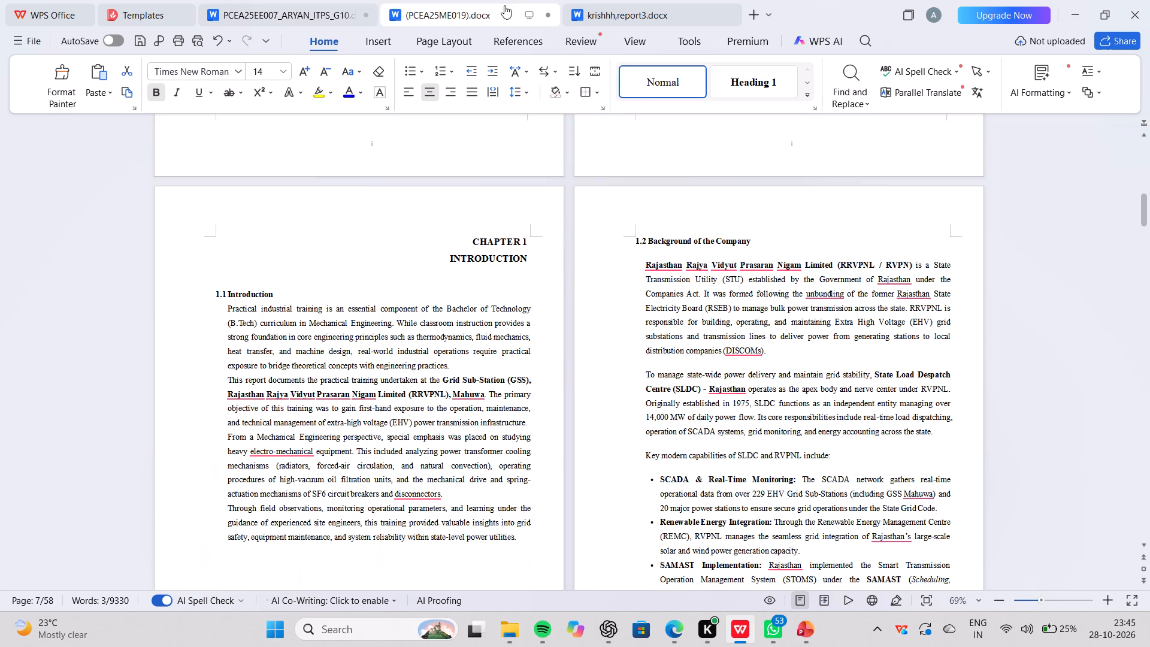
pyautogui.click(326, 17)
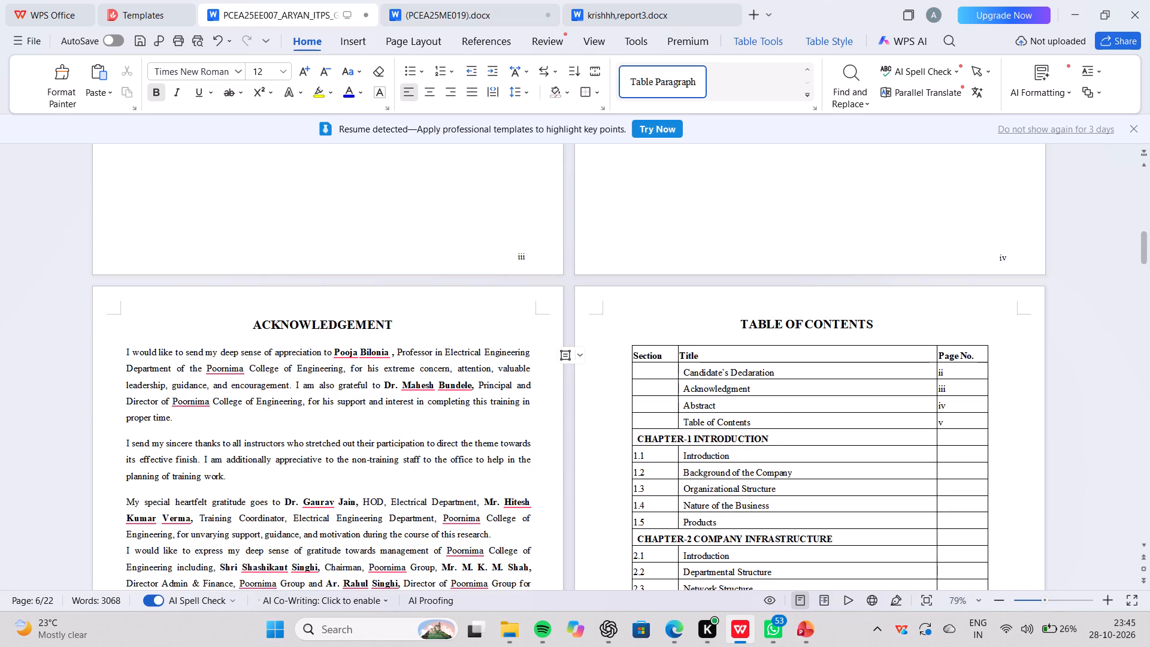
pyautogui.scroll(11, 456, 262)
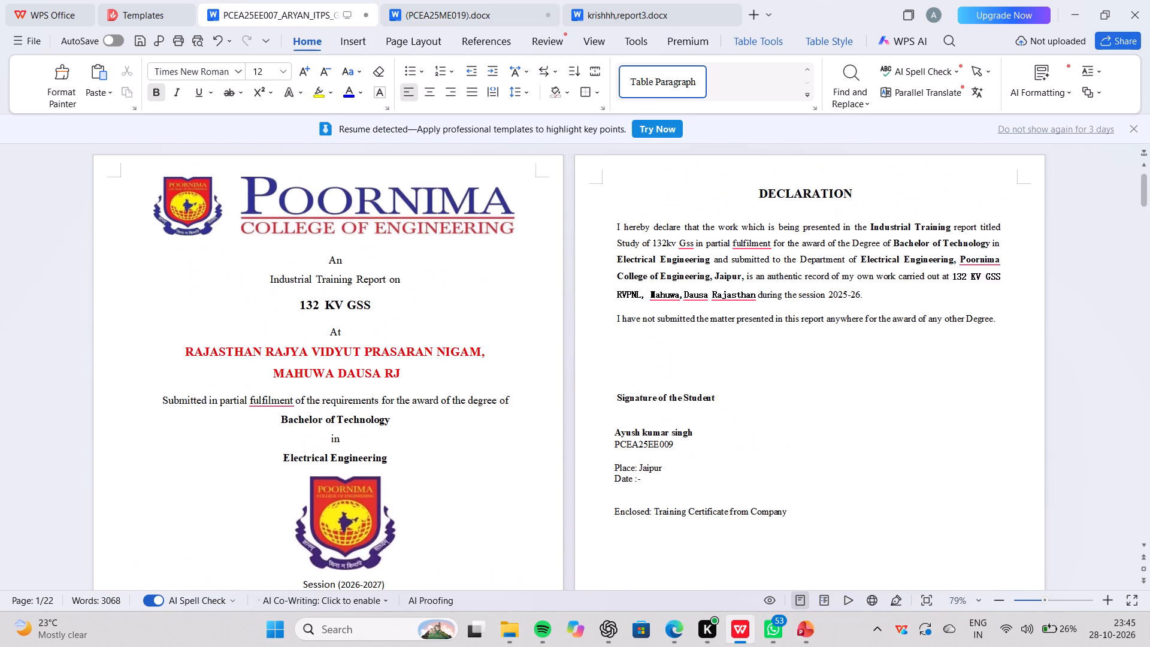
pyautogui.scroll(-1, 456, 262)
pyautogui.scroll(2, 456, 262)
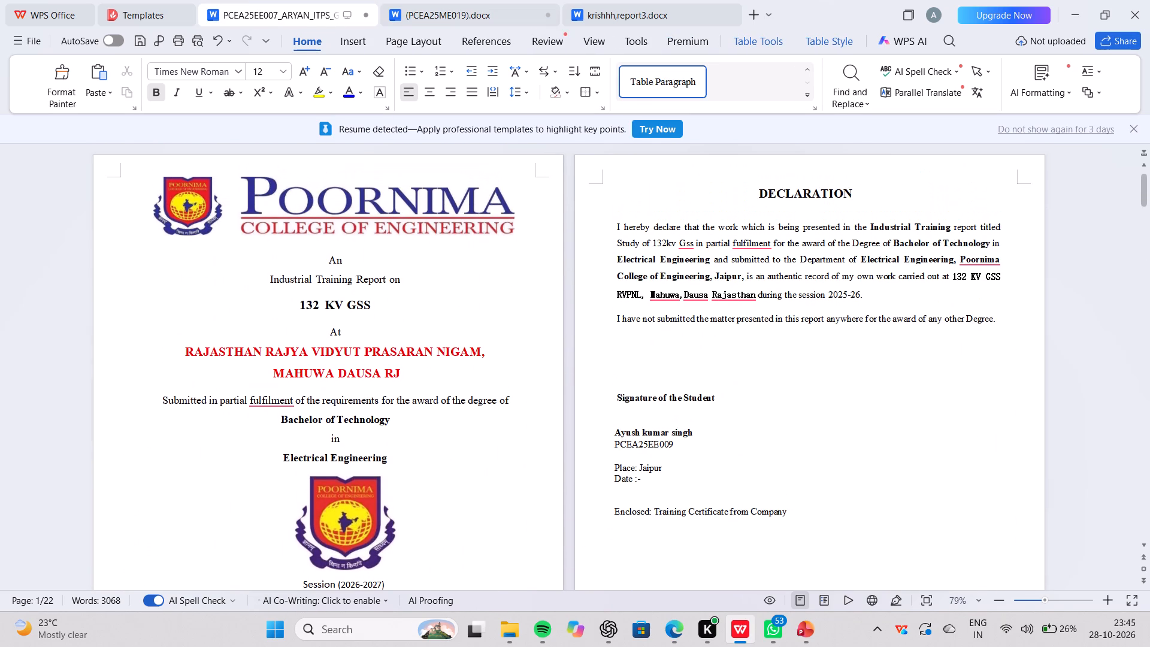
pyautogui.moveTo(122, 172); pyautogui.dragTo(255, 276)
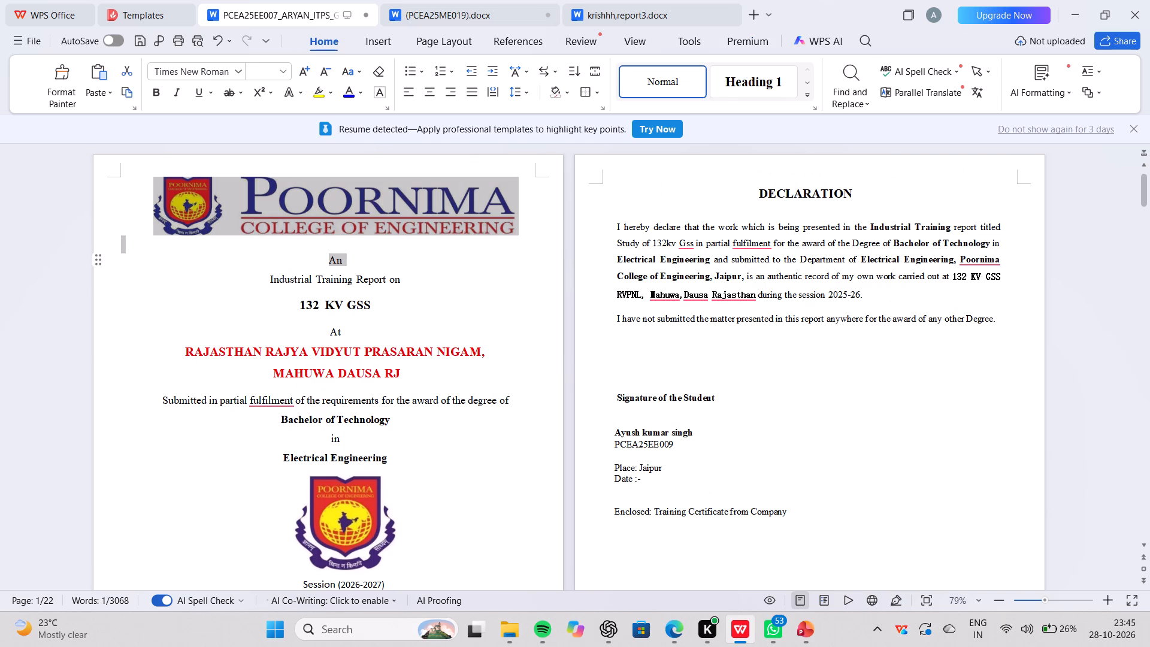
pyautogui.moveTo(255, 276); pyautogui.dragTo(543, 564)
pyautogui.click(558, 353)
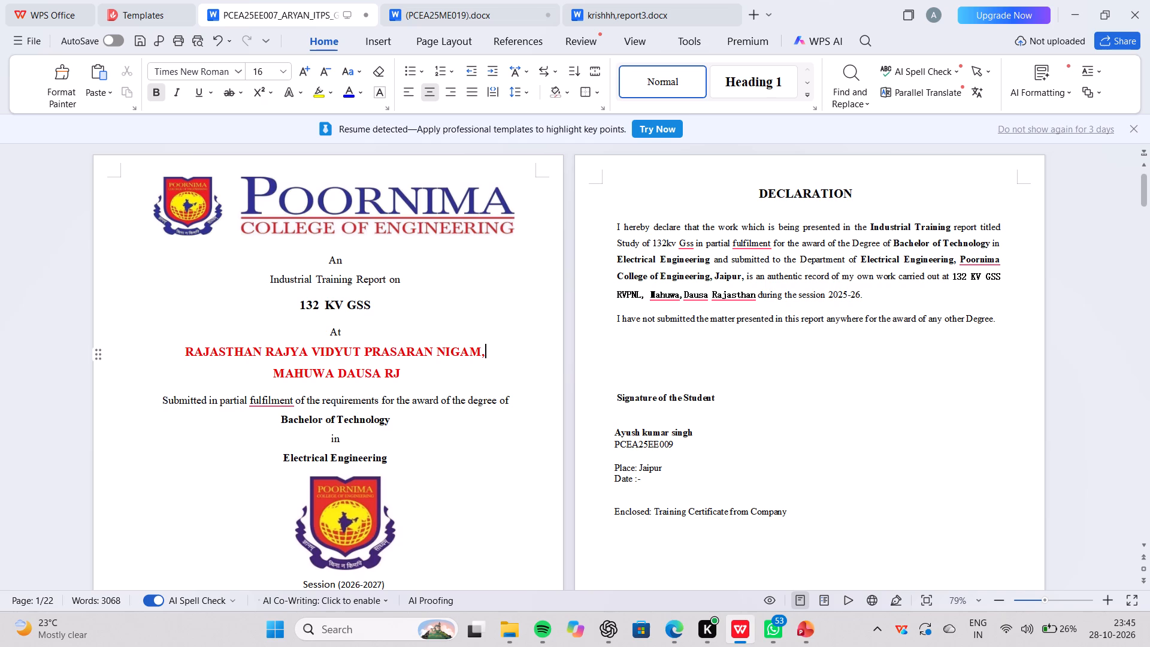
# Read through the ITPS_G10 report's certificate pages, acknowledgement and table of contents.
pyautogui.scroll(-5, 781, 239)
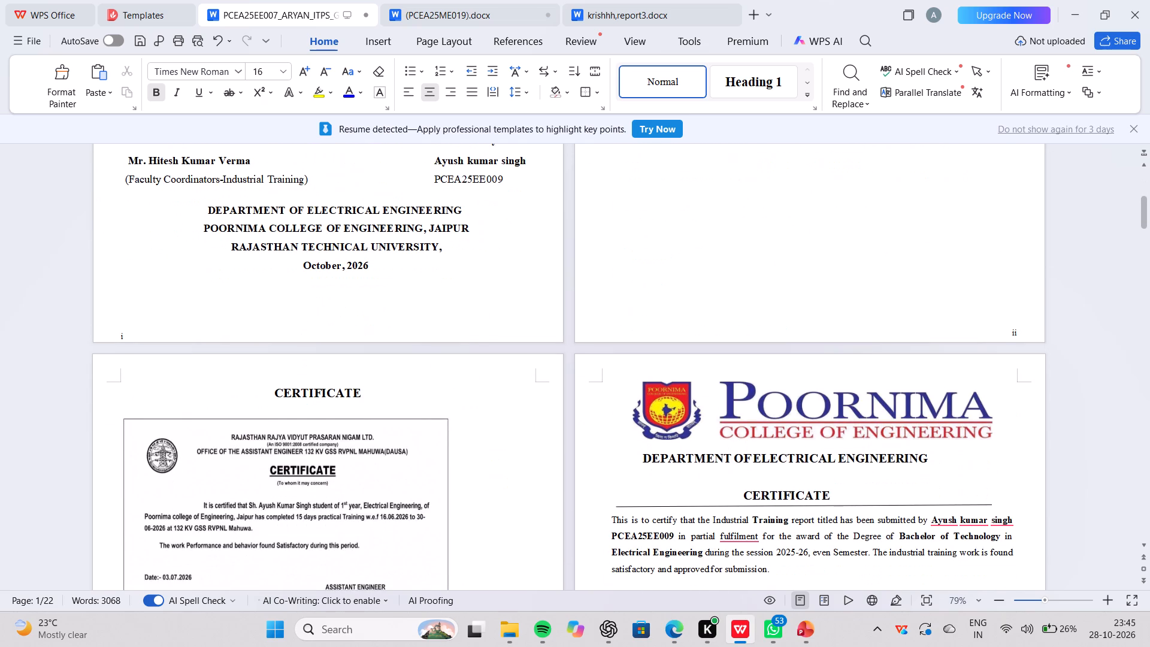
pyautogui.scroll(-5, 781, 239)
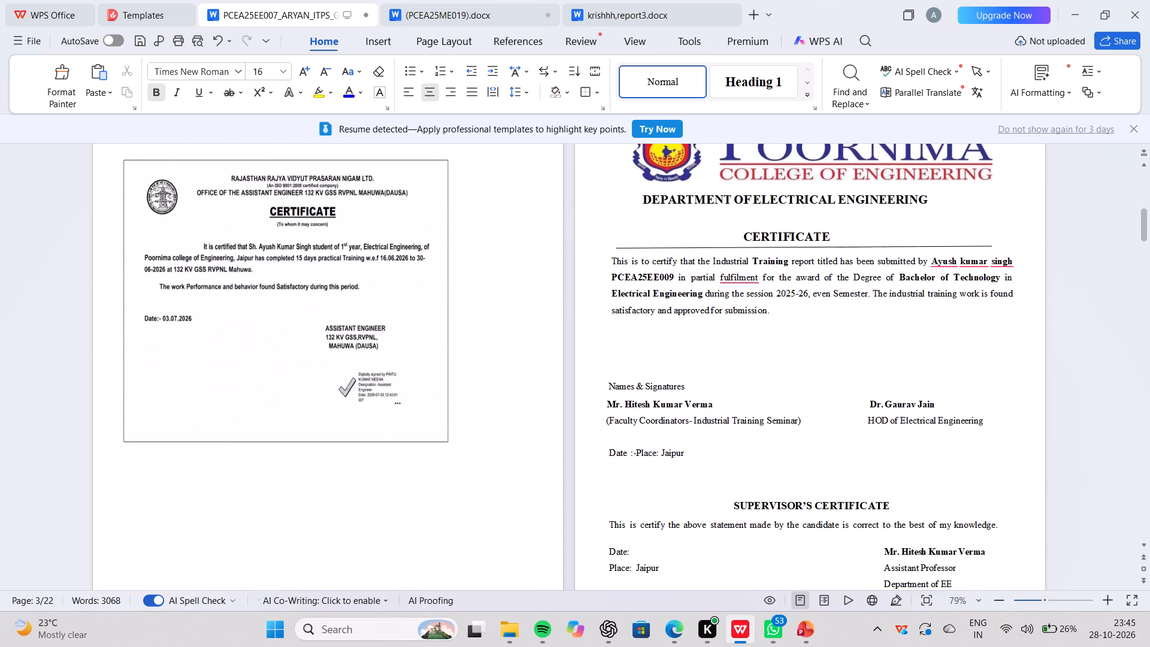
pyautogui.scroll(-5, 781, 239)
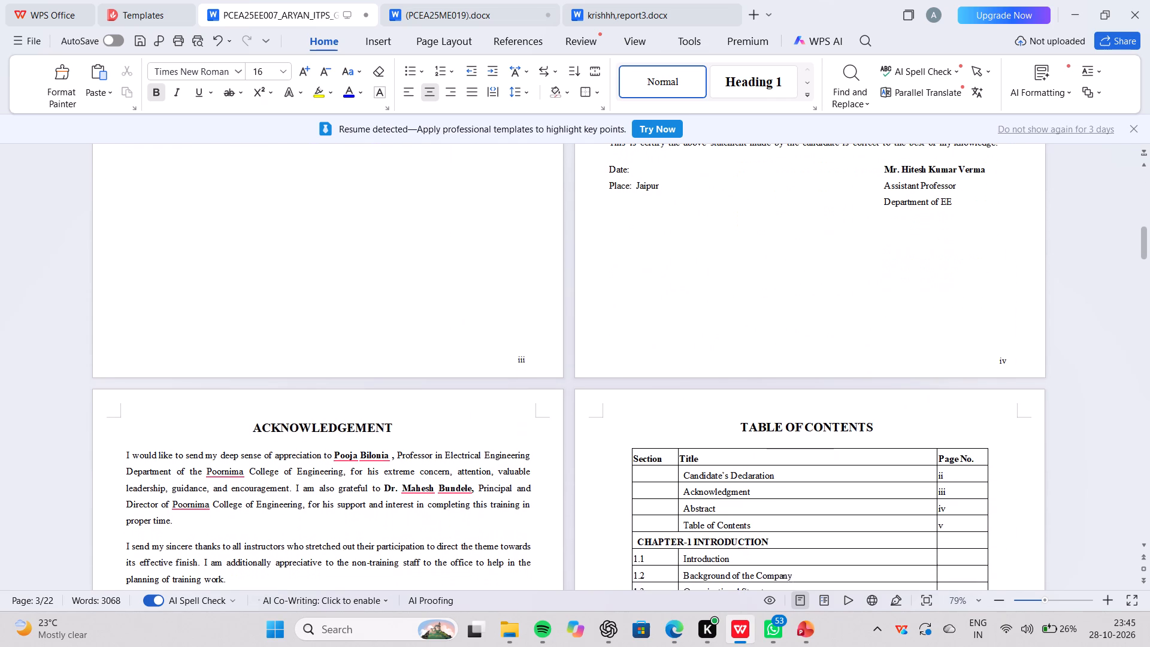
pyautogui.scroll(-2, 781, 239)
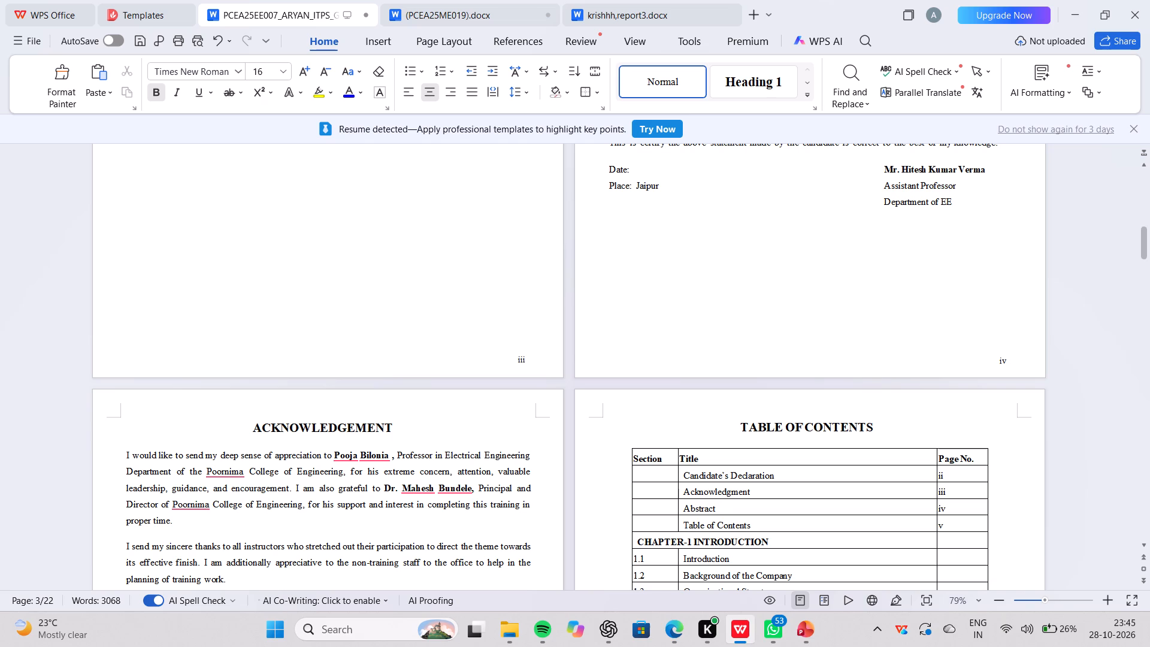
pyautogui.scroll(-4, 781, 239)
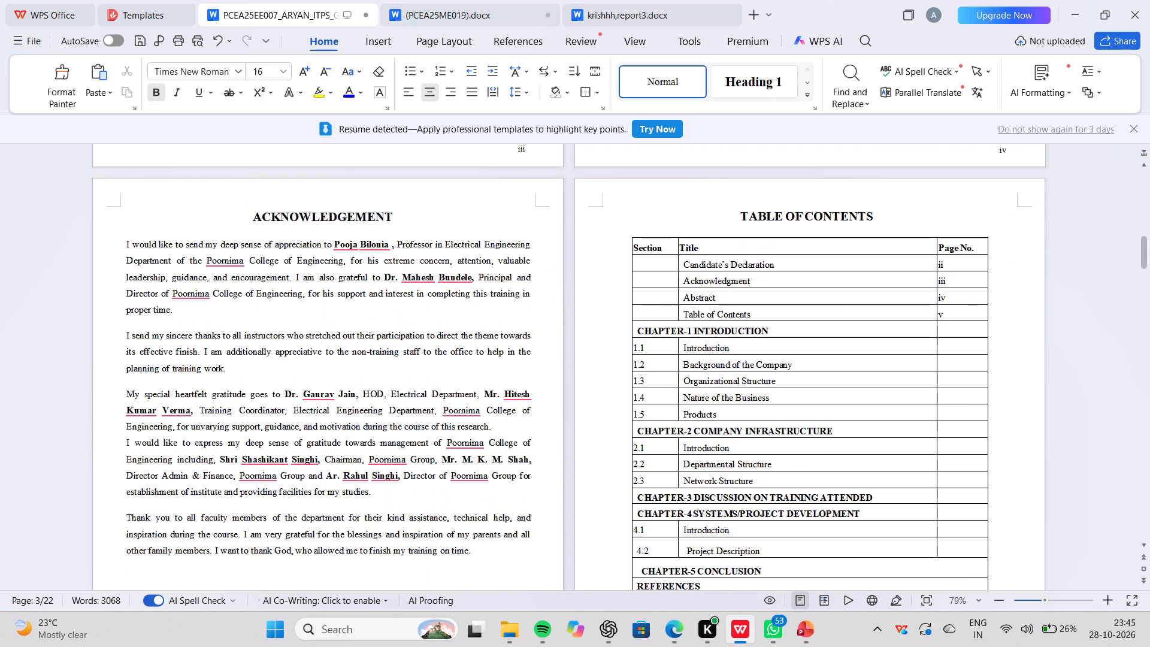
pyautogui.scroll(-2, 781, 239)
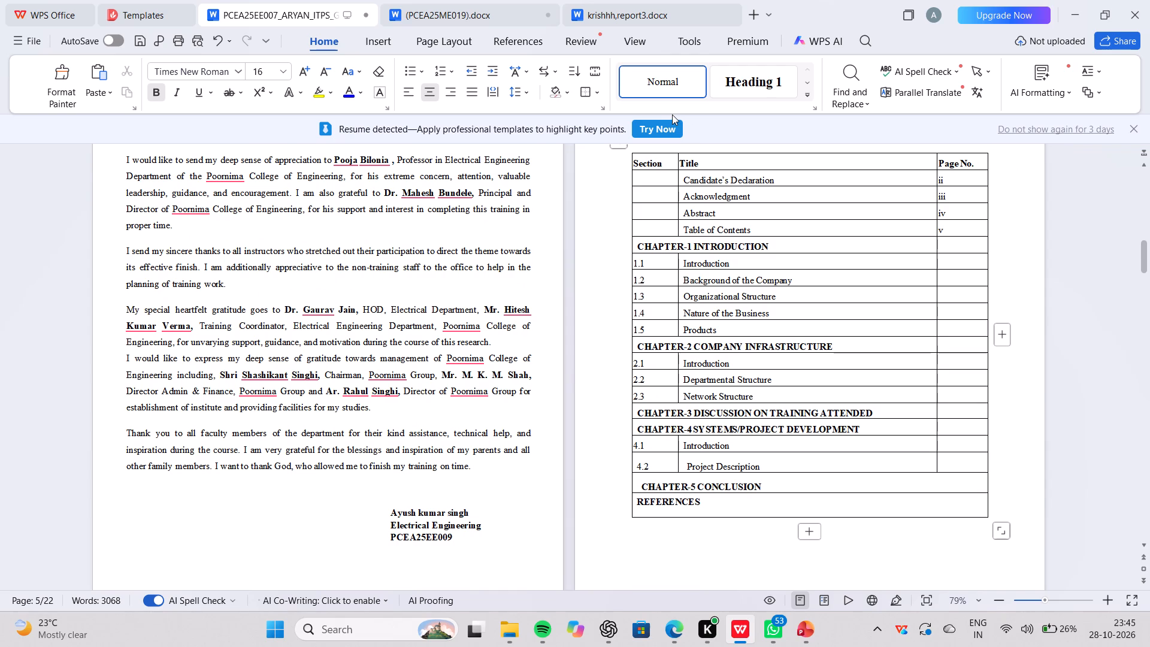
pyautogui.click(590, 206)
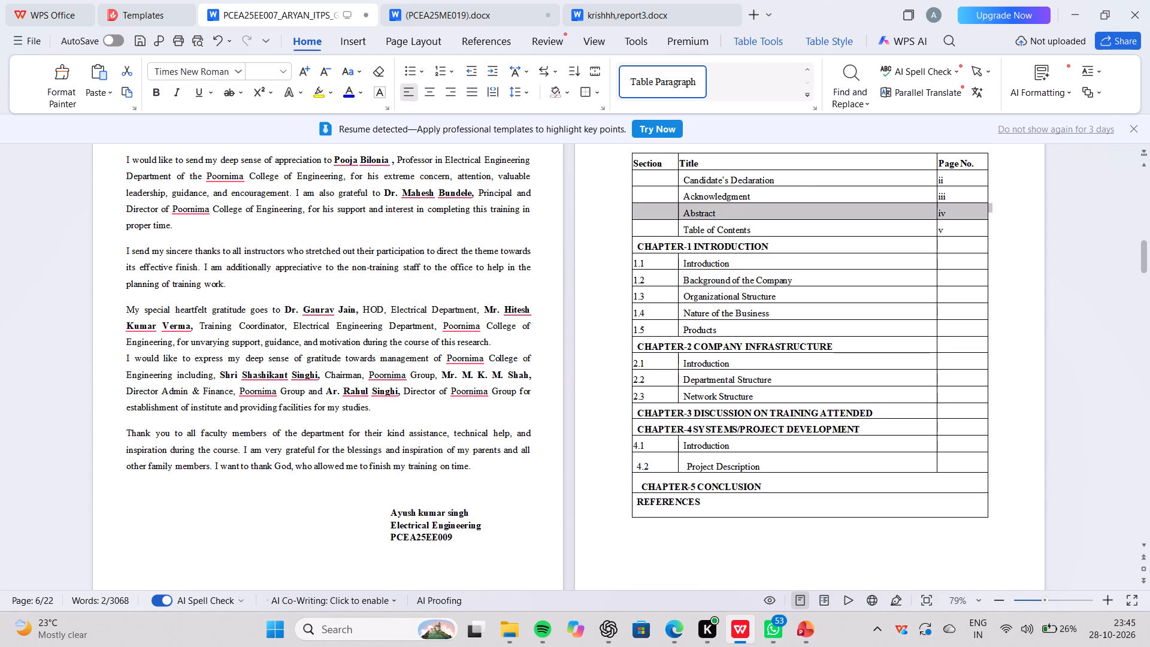
pyautogui.click(590, 206)
pyautogui.click(590, 204)
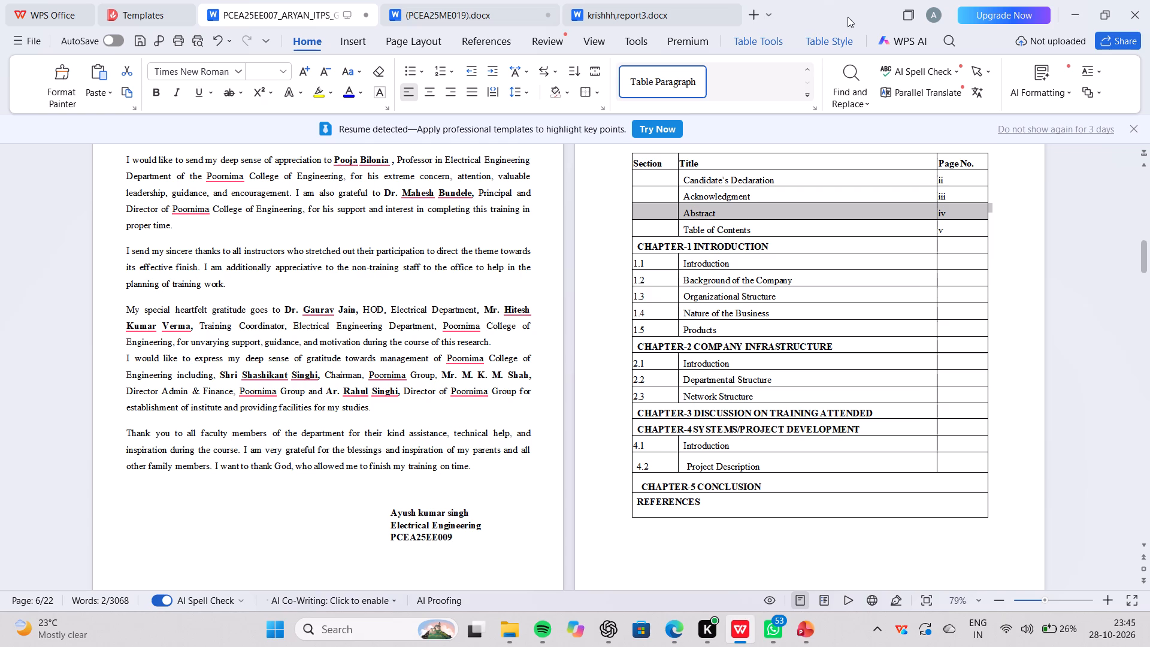
# Save the modified ITPS_G10 report and copy its .docx file for sending.
pyautogui.click(1121, 45)
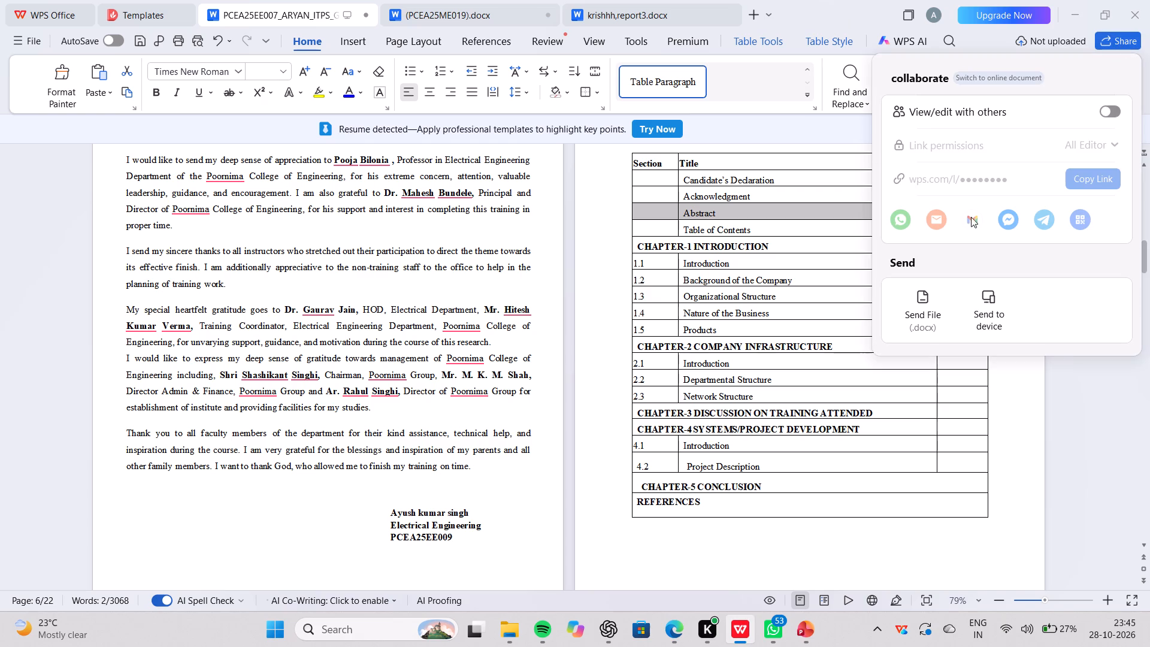
pyautogui.click(918, 307)
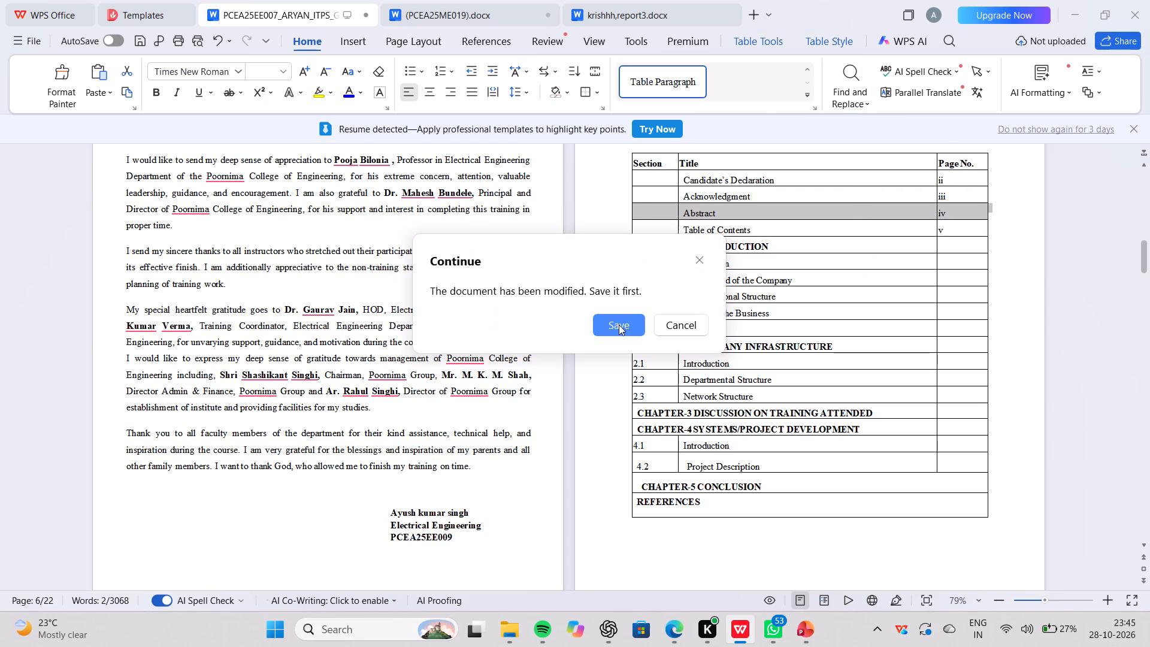
pyautogui.click(613, 326)
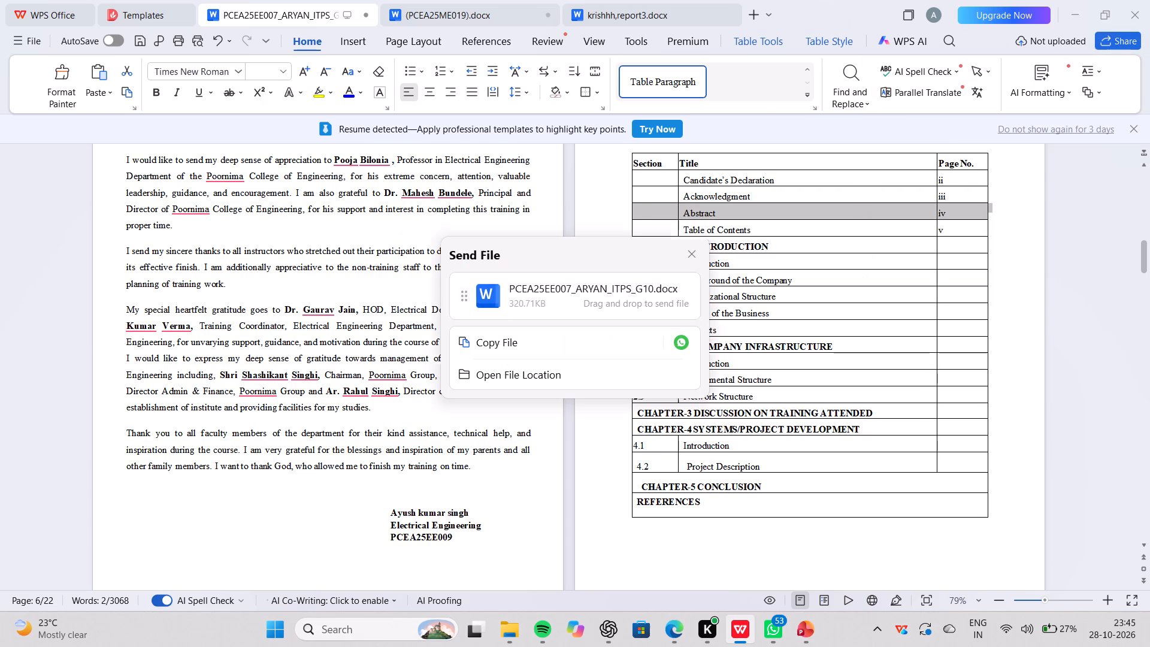
pyautogui.click(525, 349)
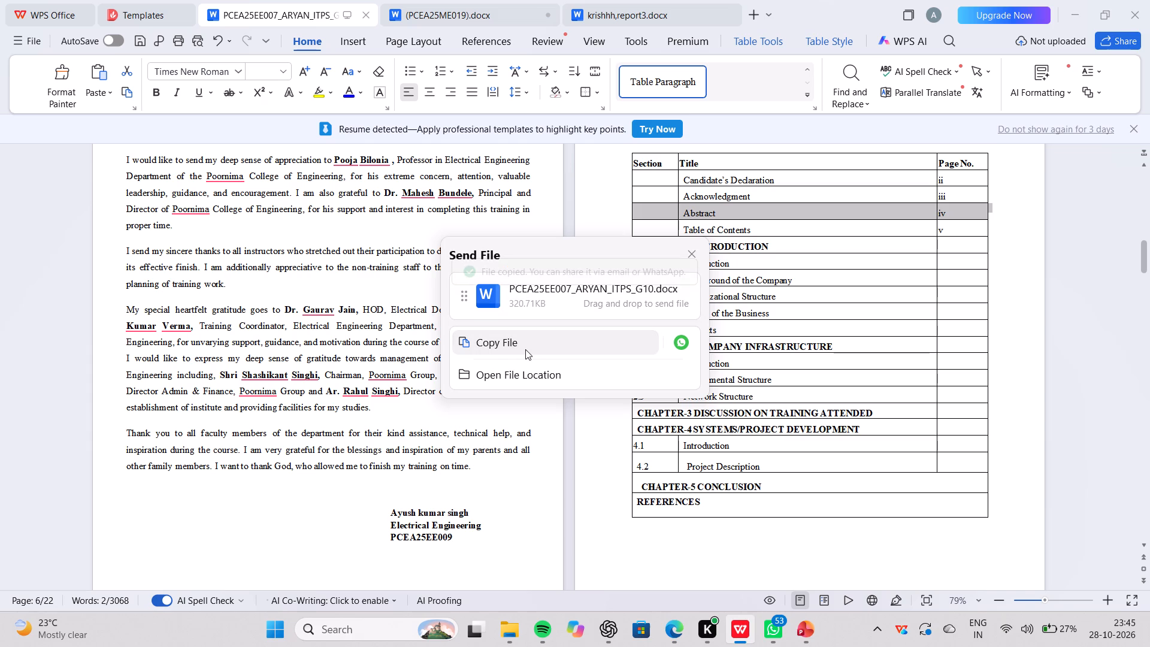
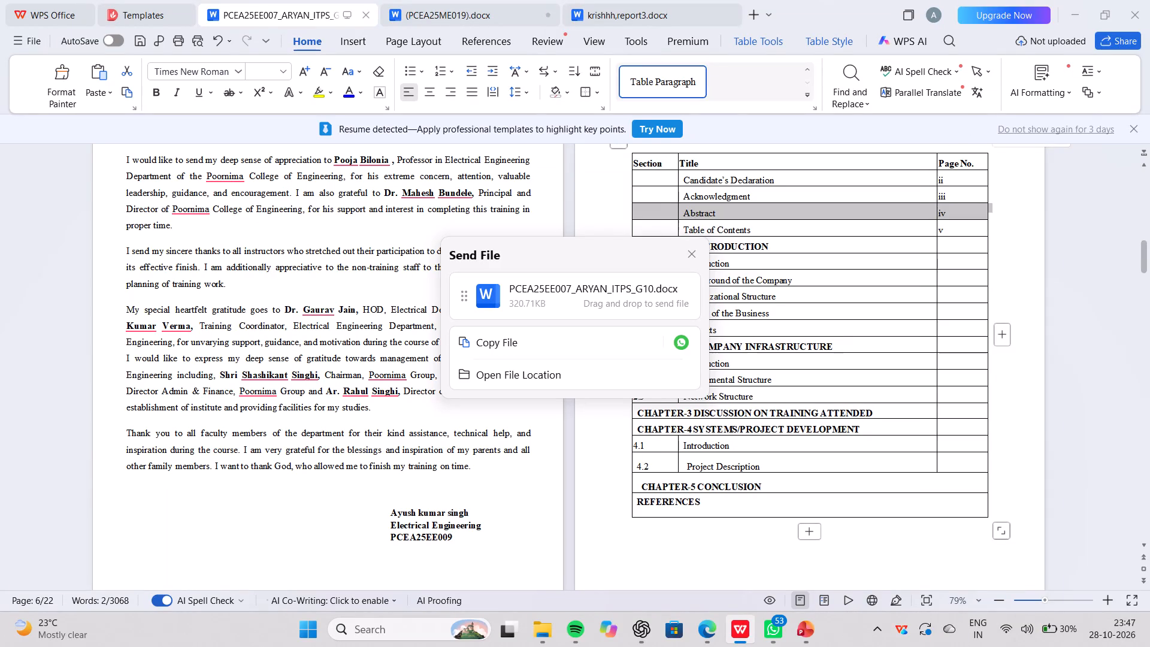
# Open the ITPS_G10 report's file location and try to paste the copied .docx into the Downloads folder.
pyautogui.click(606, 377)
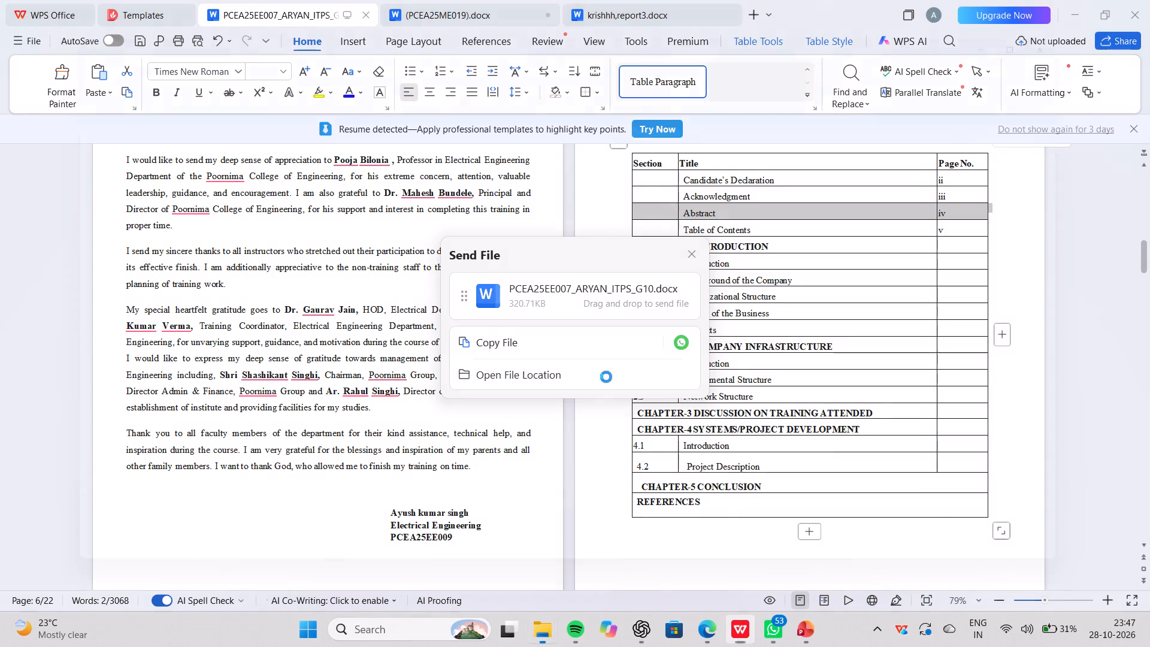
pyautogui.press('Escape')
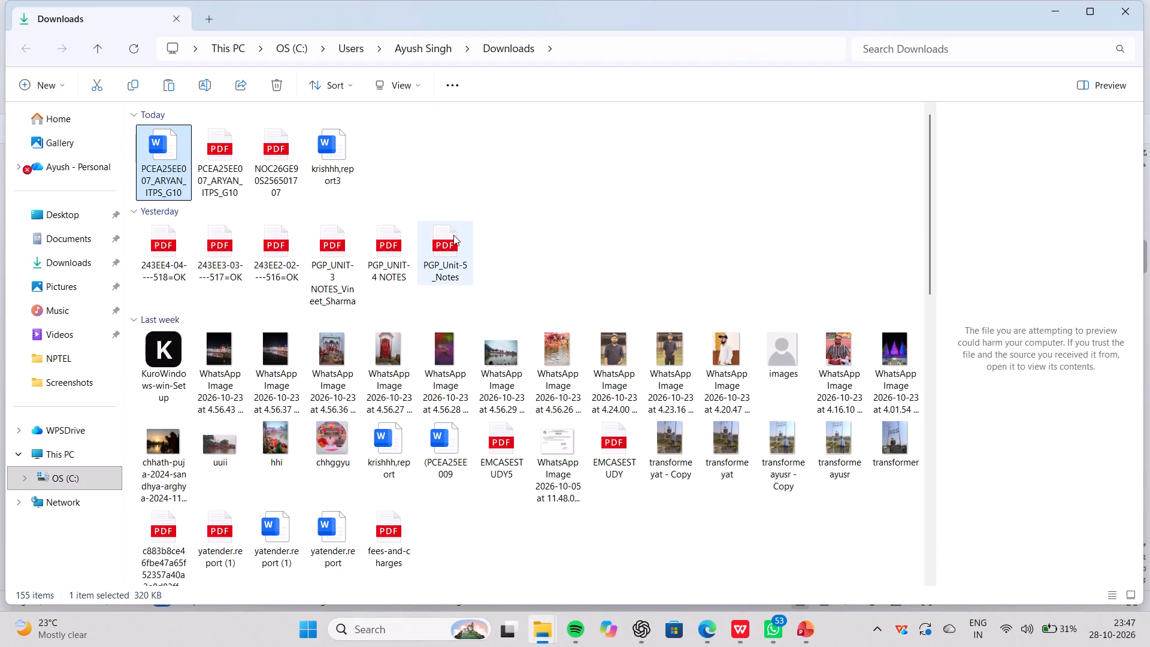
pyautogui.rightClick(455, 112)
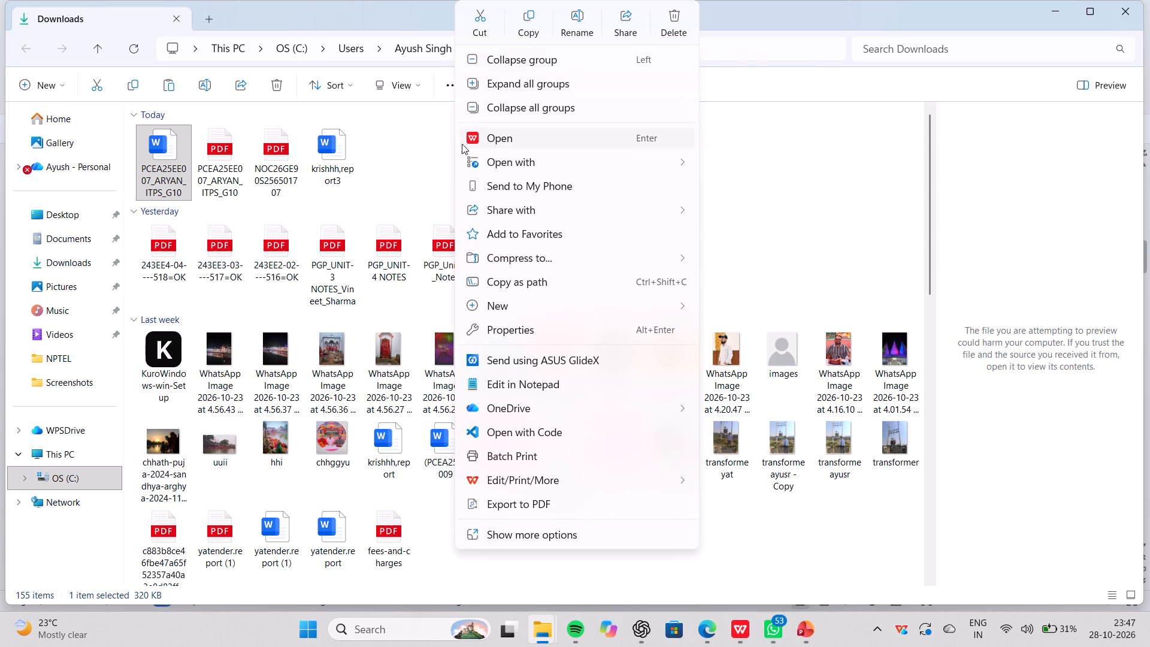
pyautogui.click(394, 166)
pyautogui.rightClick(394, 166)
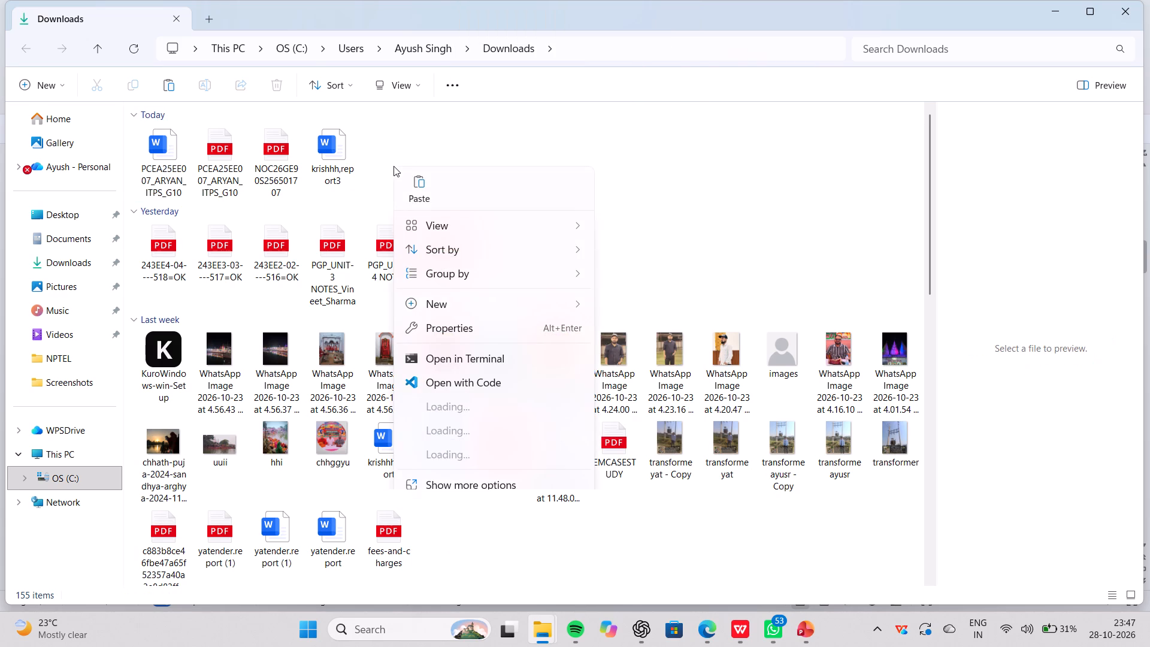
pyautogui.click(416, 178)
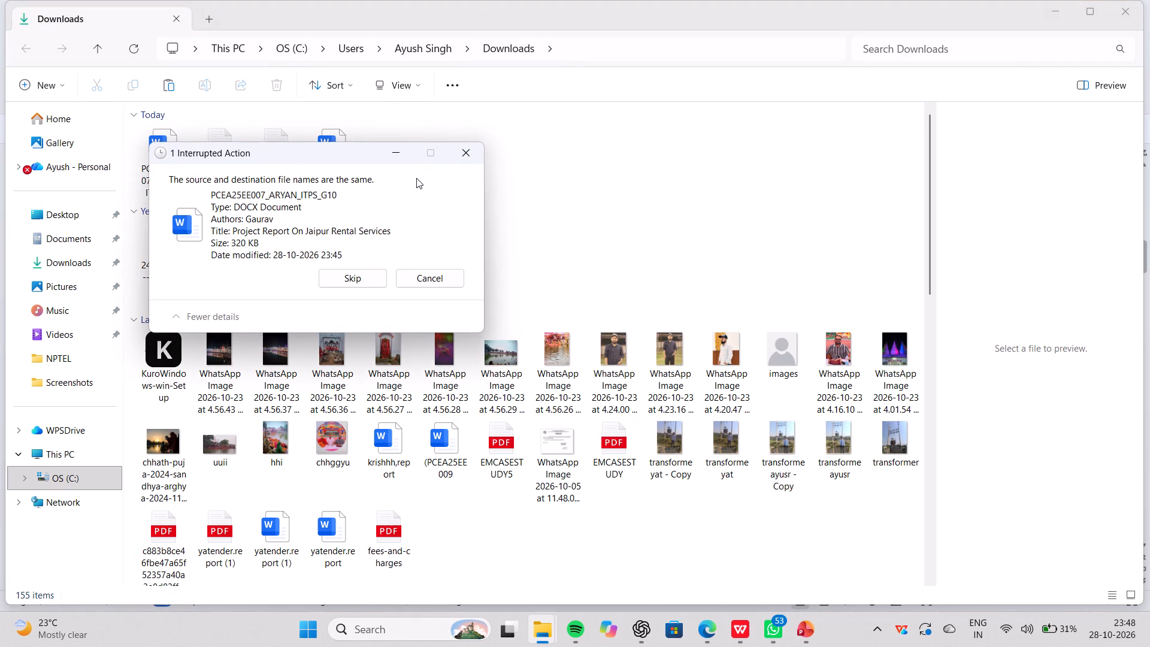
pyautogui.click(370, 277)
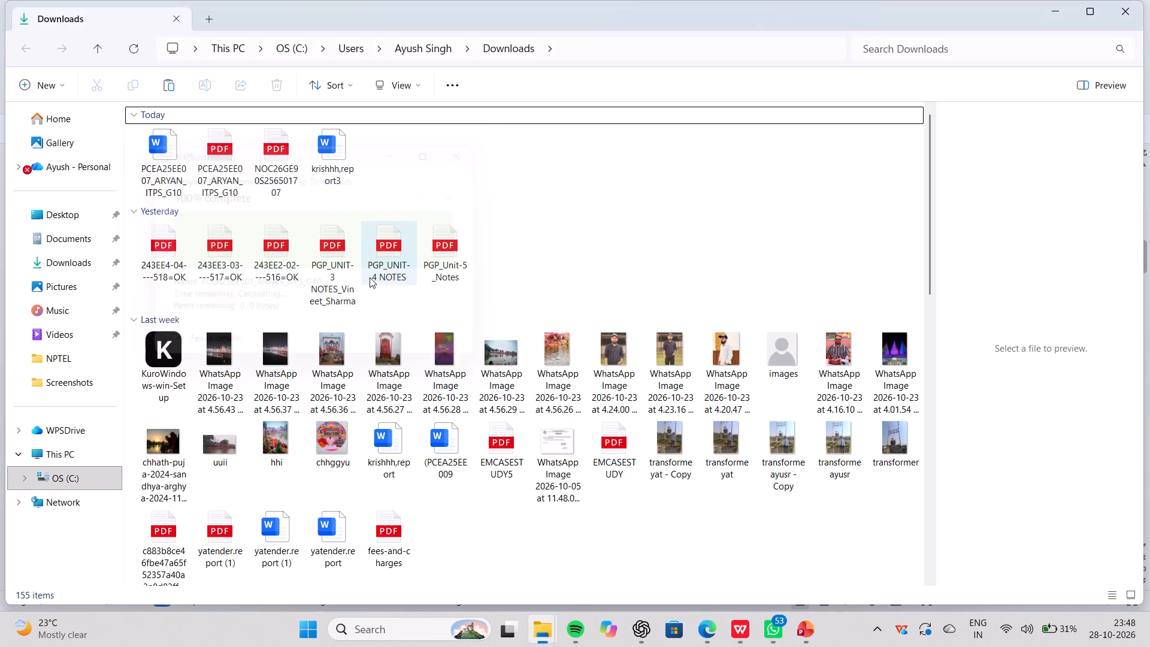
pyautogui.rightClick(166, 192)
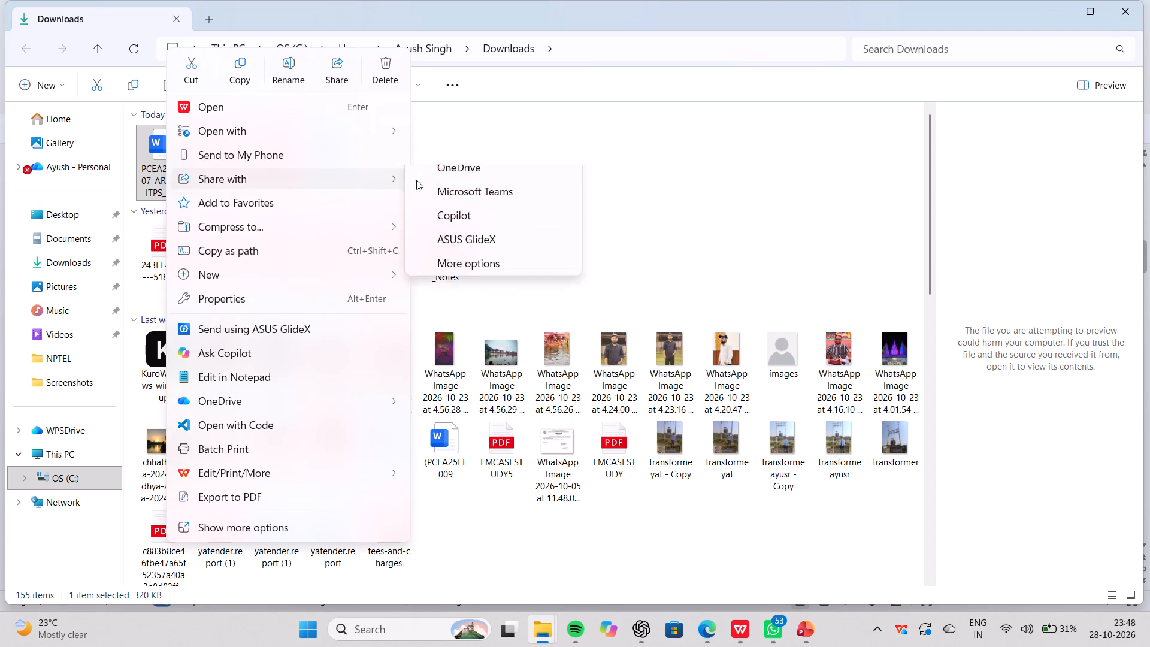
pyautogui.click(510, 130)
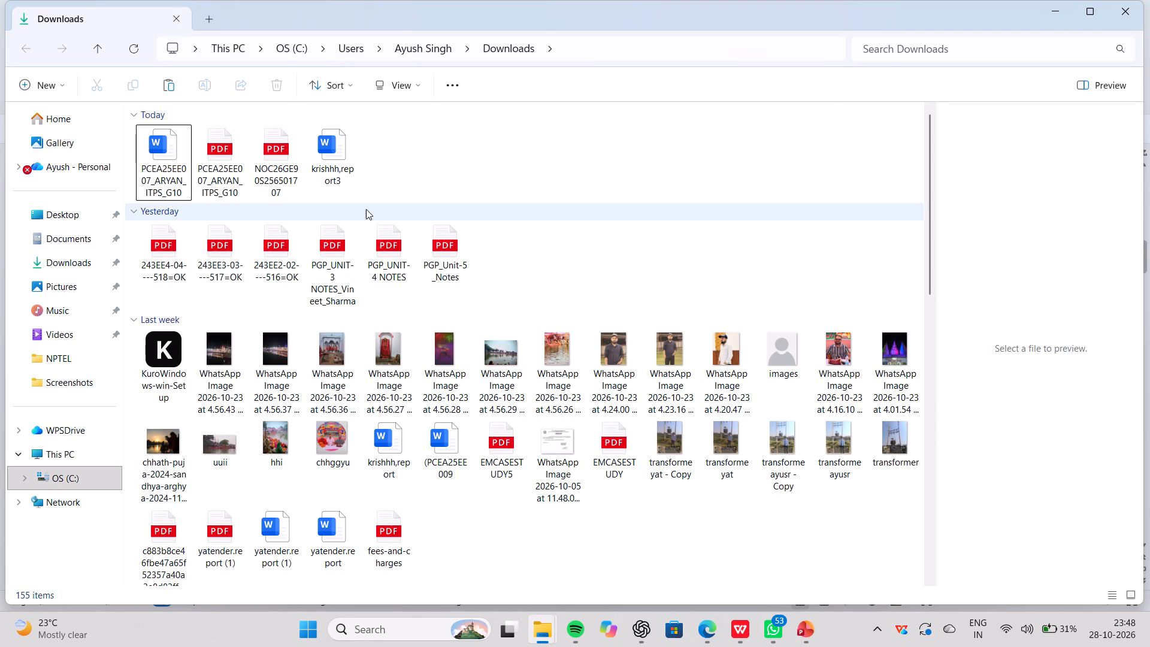
# Reopen the ITPS_G10 Word report from Downloads and look over its acknowledgement, contents table and certificate pages.
pyautogui.doubleClick(159, 166)
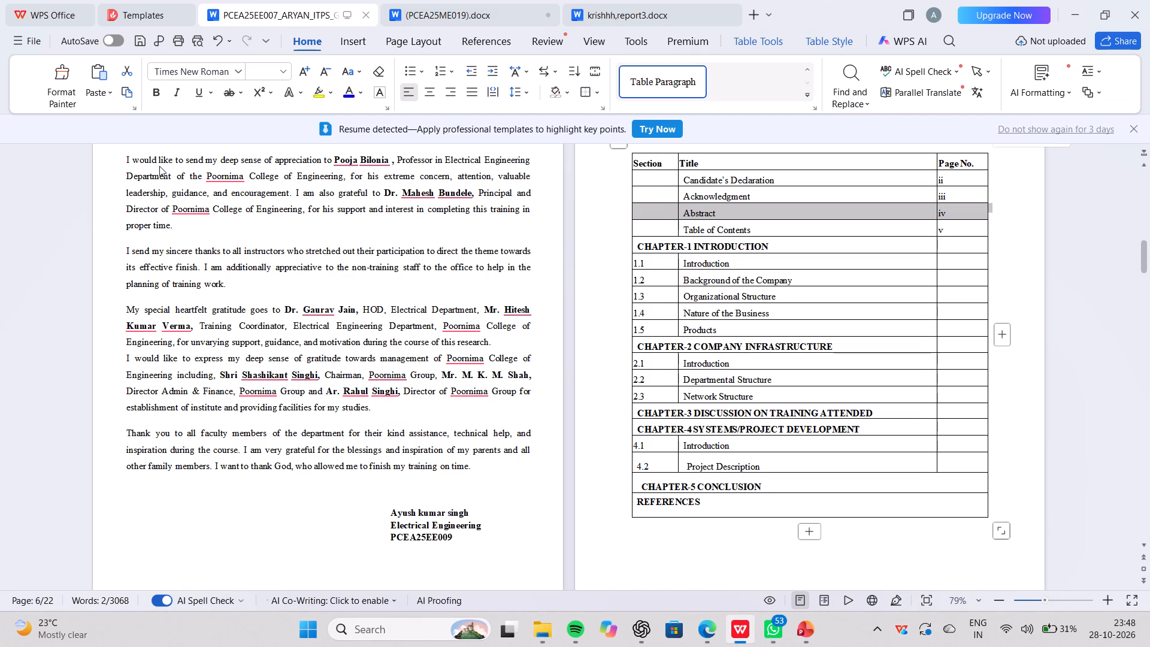
pyautogui.scroll(1, 295, 253)
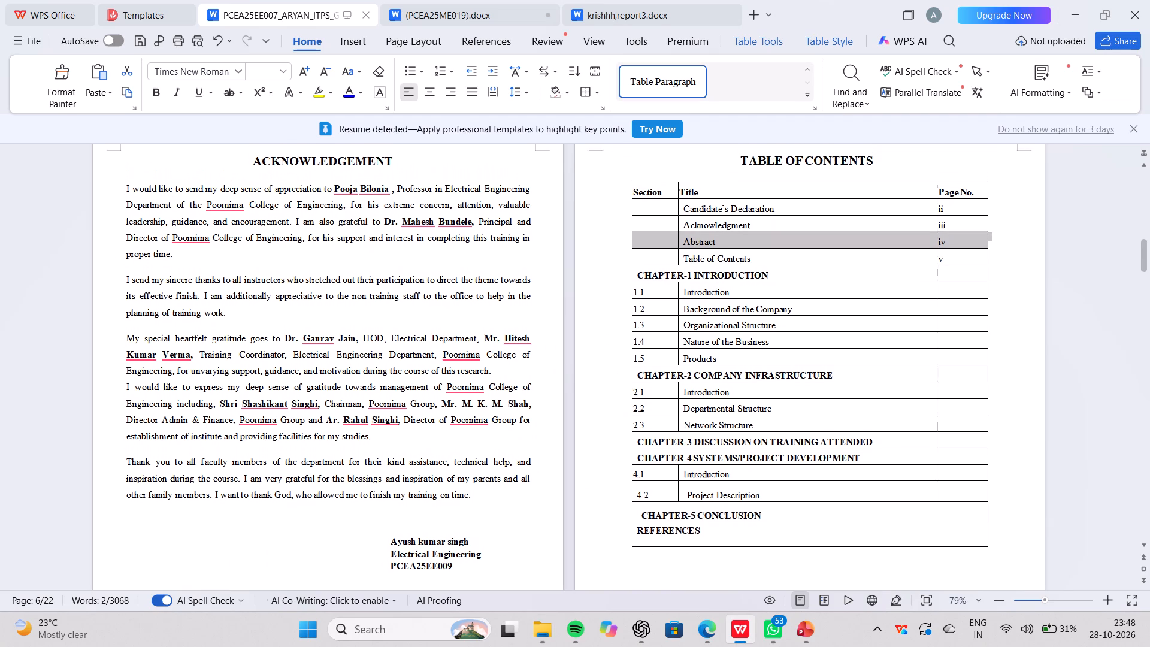
pyautogui.scroll(2, 295, 253)
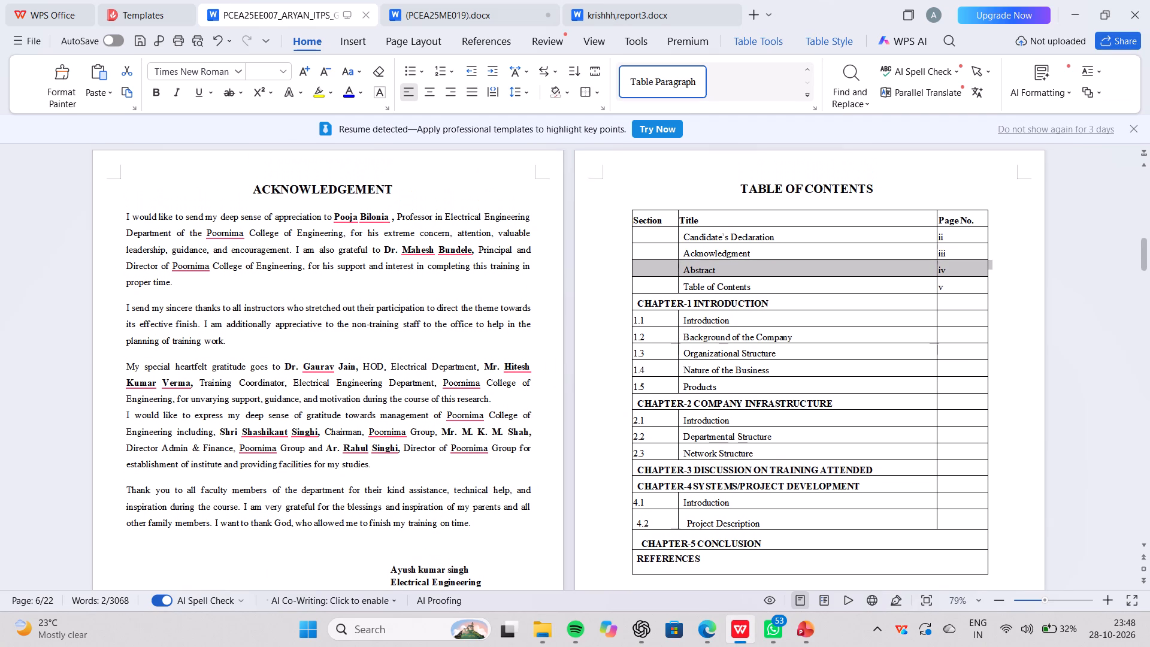
pyautogui.scroll(6, 295, 253)
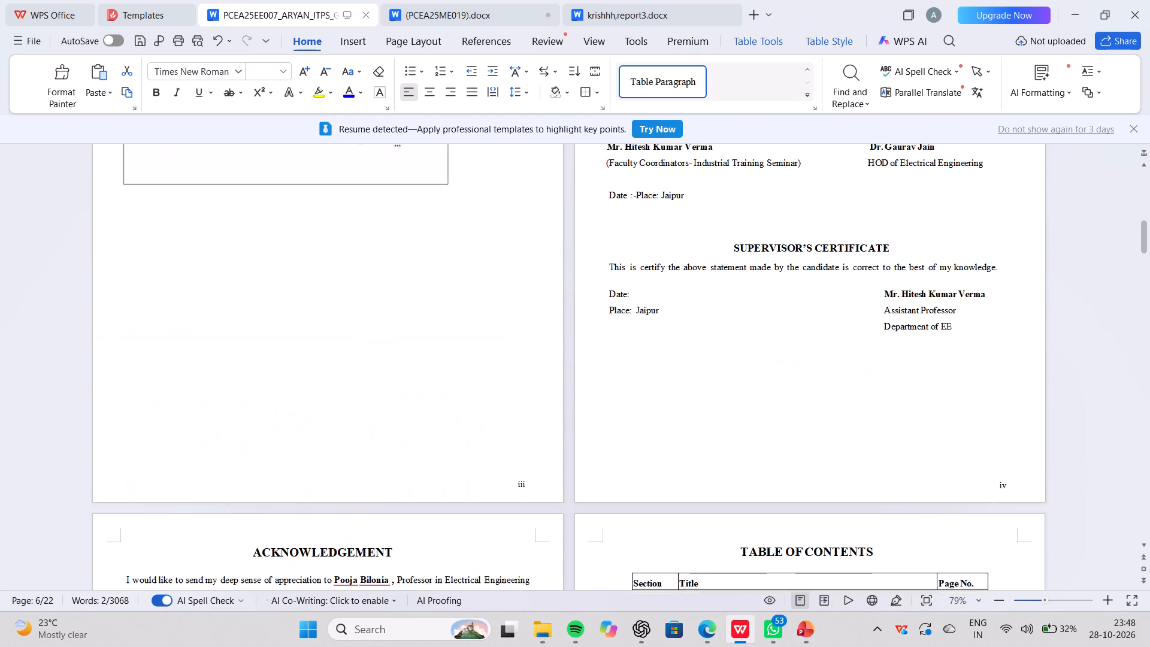
pyautogui.scroll(3, 295, 253)
pyautogui.scroll(-1, 295, 253)
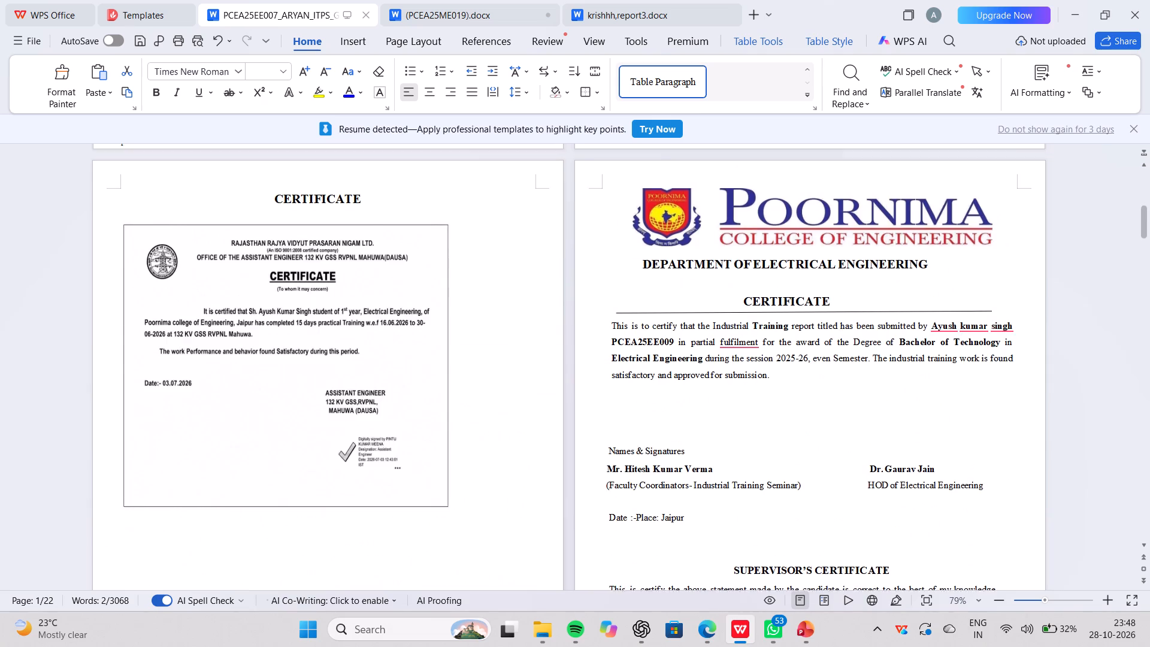
pyautogui.scroll(-1, 295, 253)
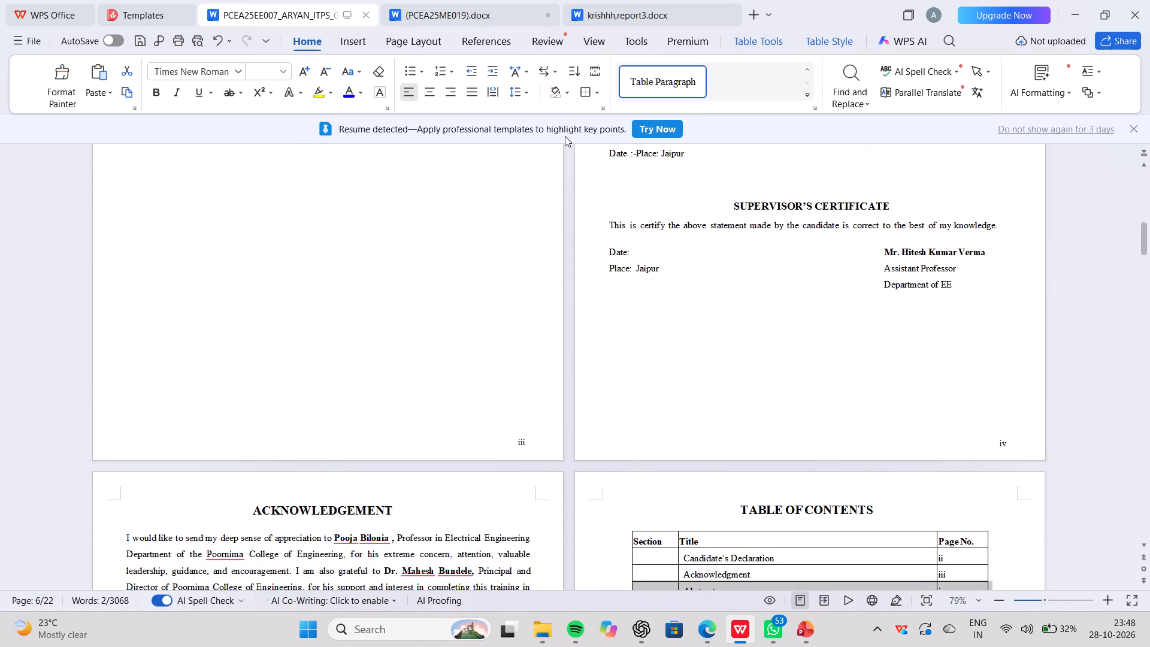
# Minimise the report, the Downloads folder and the browser windows.
pyautogui.click(1077, 11)
pyautogui.click(1077, 11)
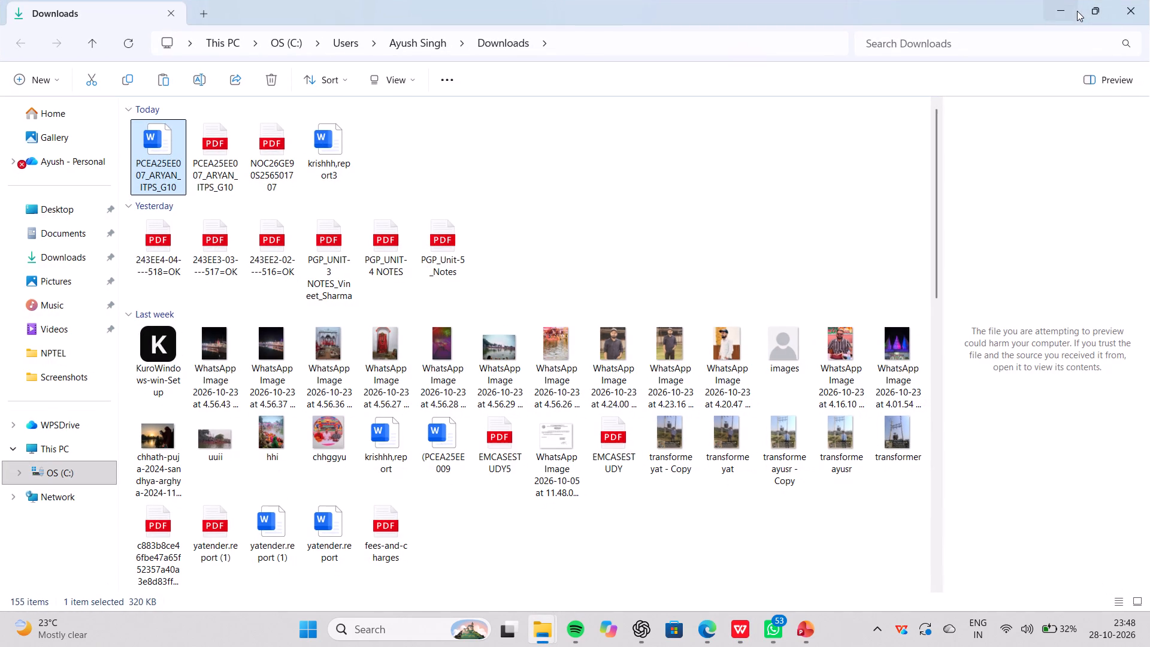
pyautogui.click(1051, 13)
pyautogui.click(1051, 13)
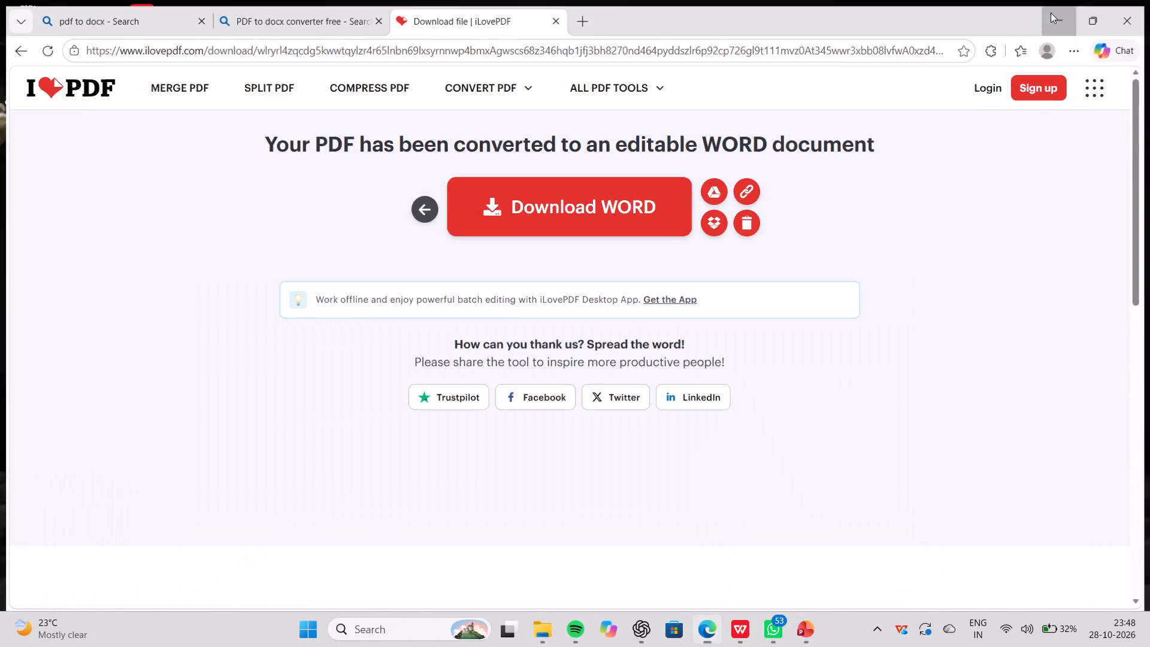
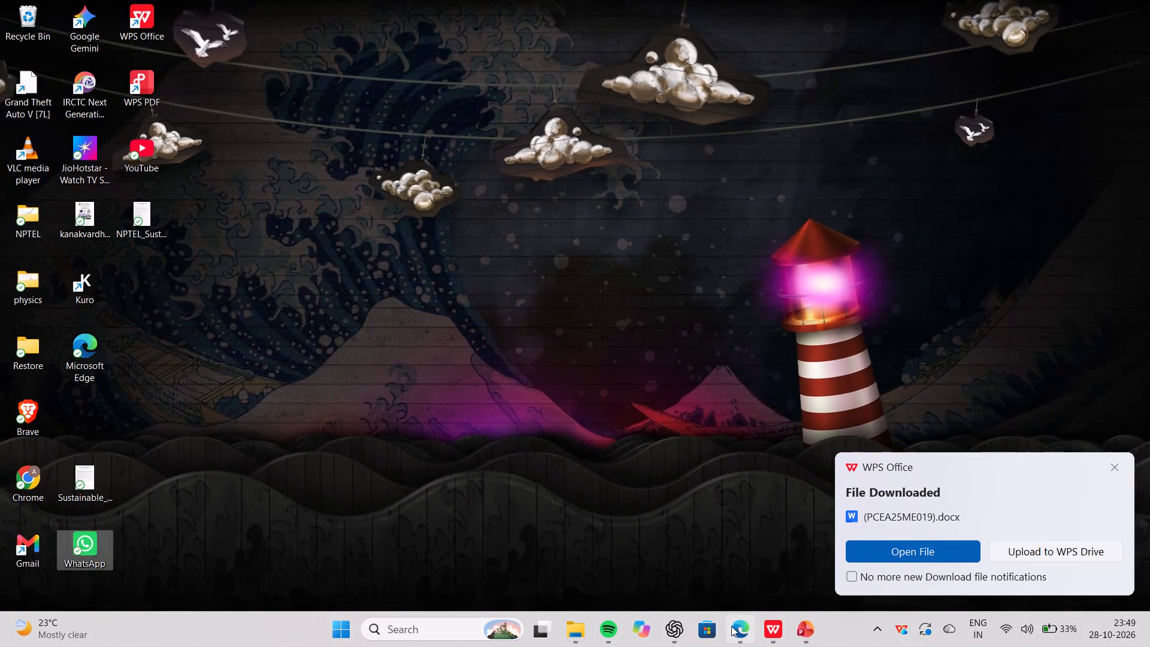
# Switch to the browser and look through iLovePDF's home page, Merge PDF tool and Convert PDF tools.
pyautogui.click(733, 628)
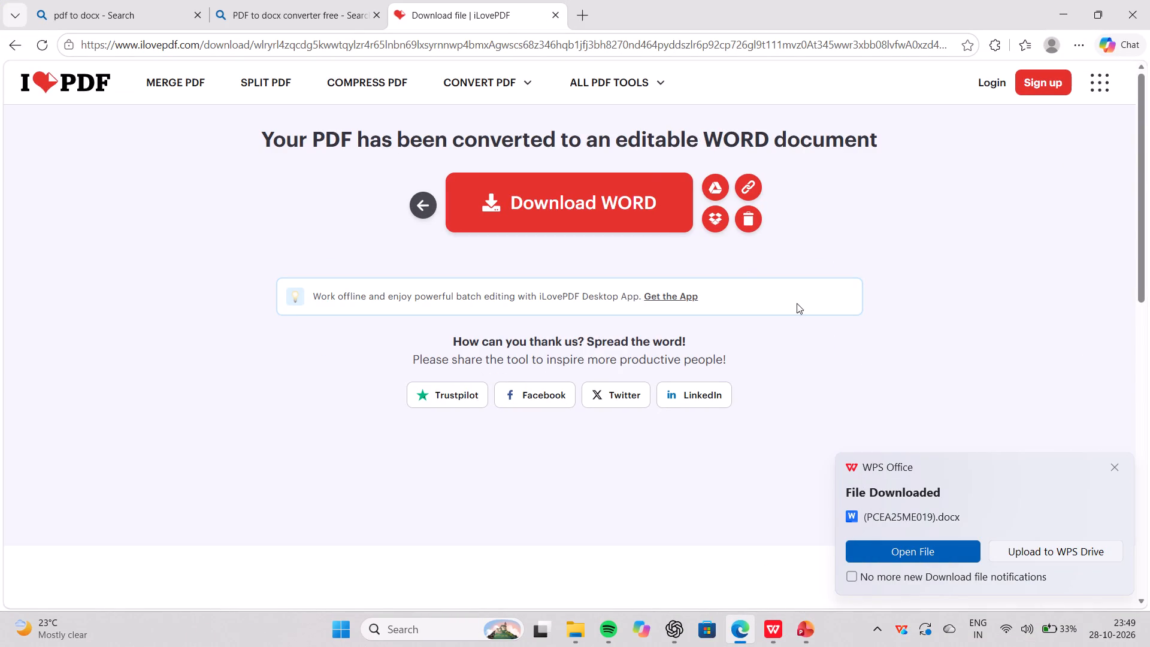
pyautogui.click(74, 84)
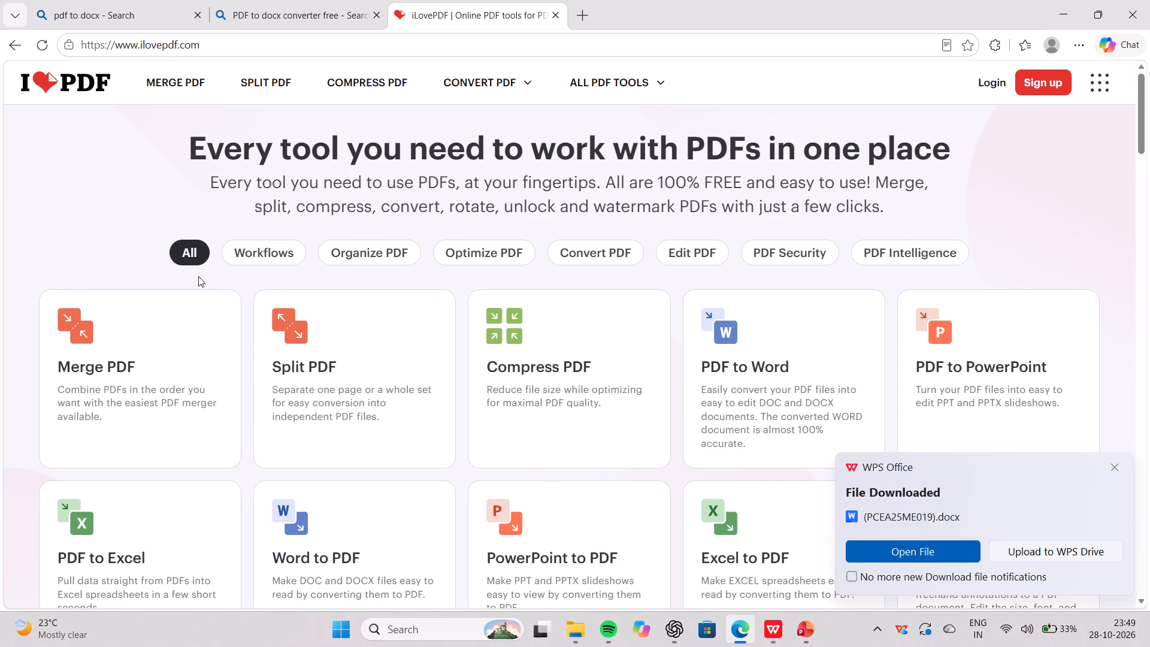
pyautogui.click(150, 367)
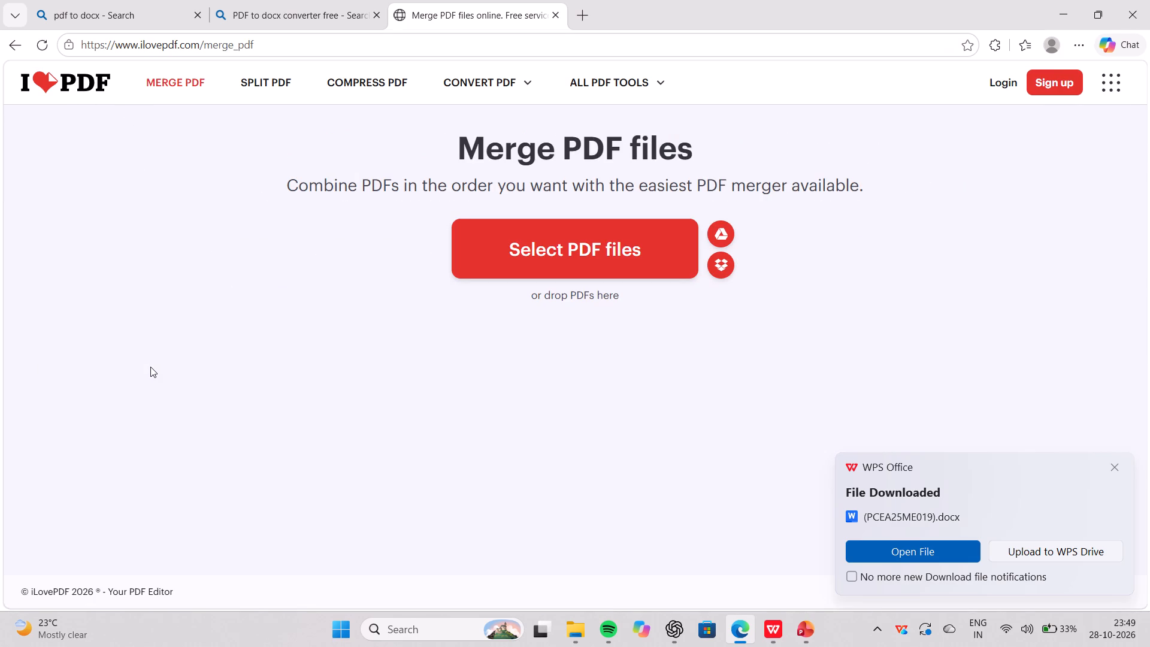
pyautogui.click(56, 83)
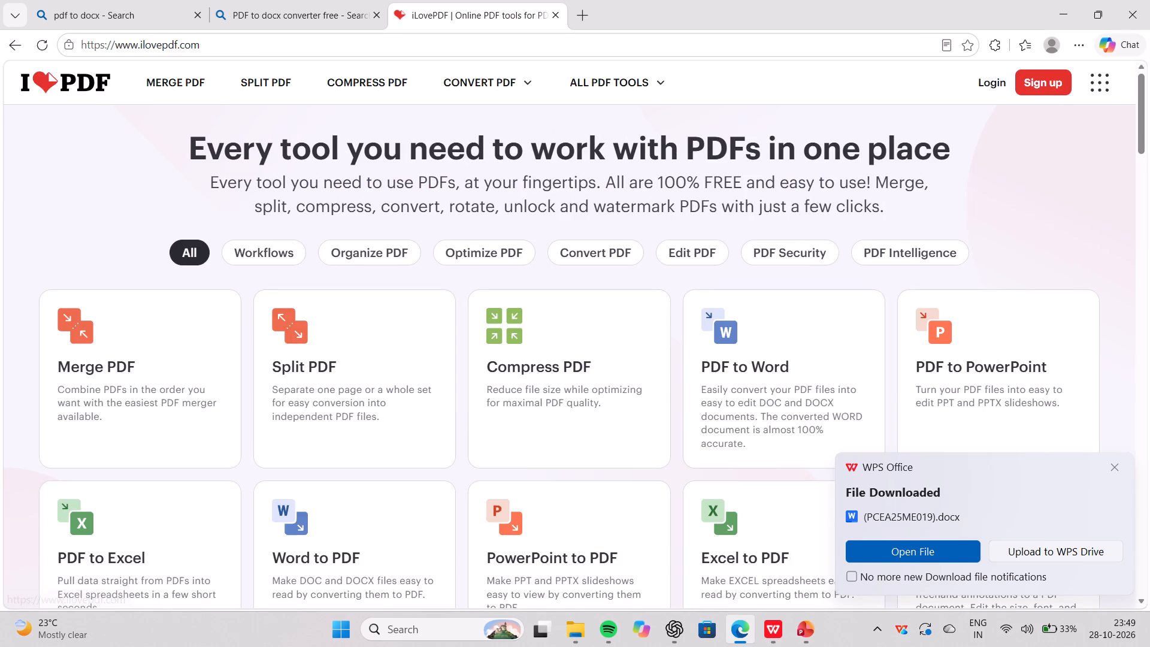
pyautogui.click(561, 259)
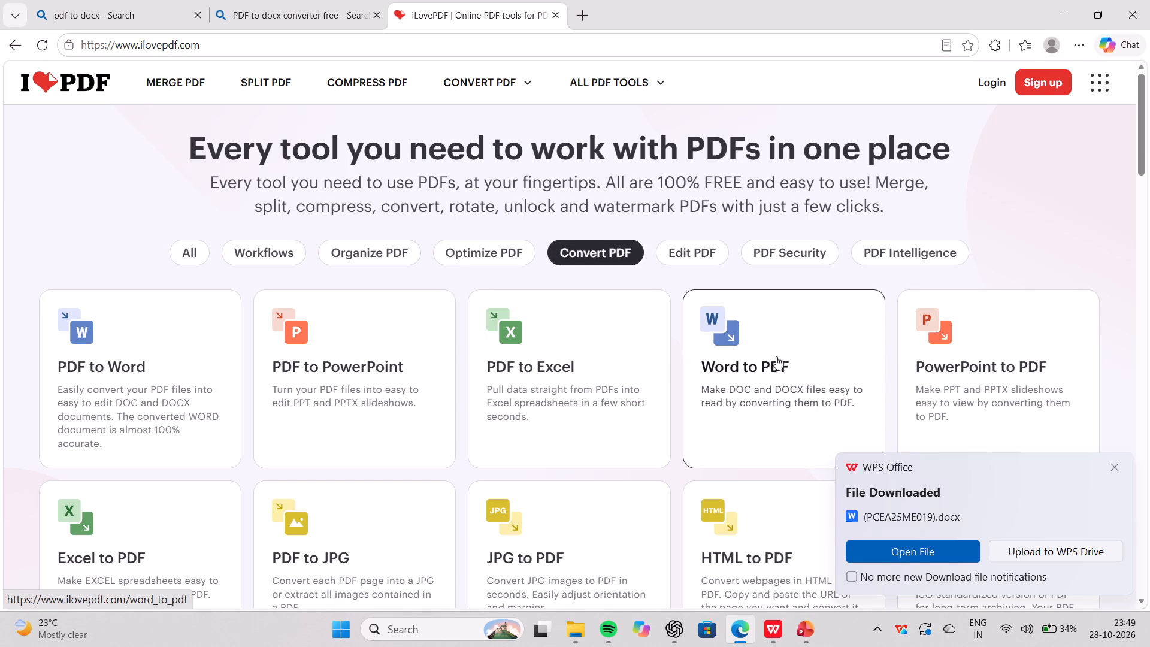
pyautogui.scroll(-2, 429, 395)
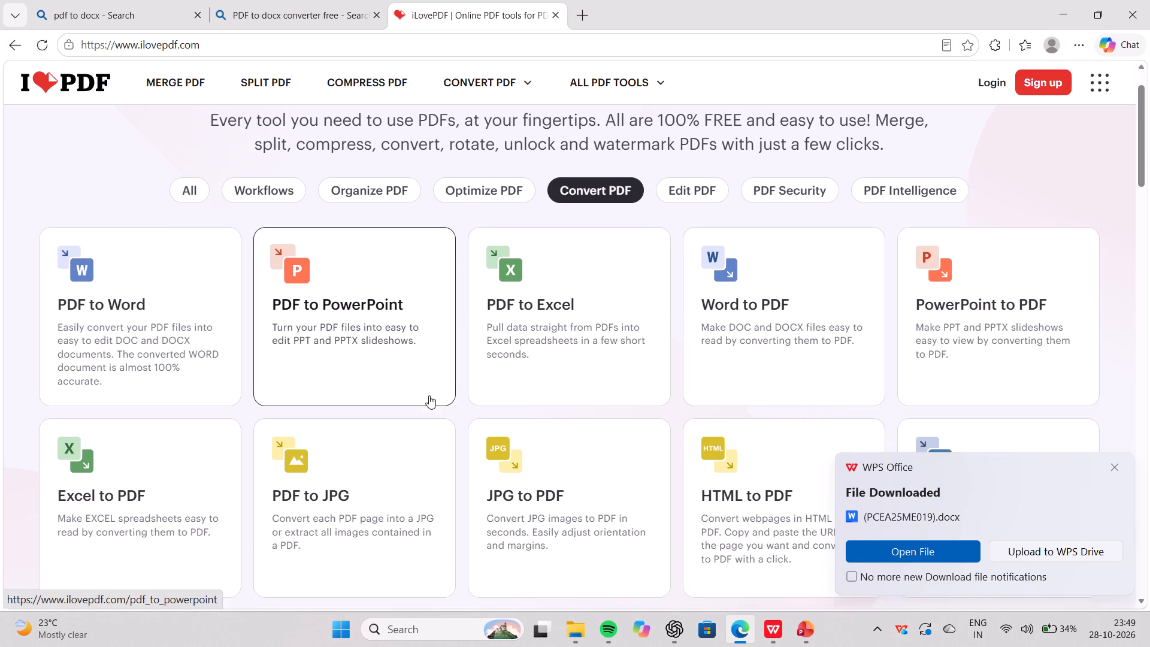
pyautogui.scroll(-2, 429, 395)
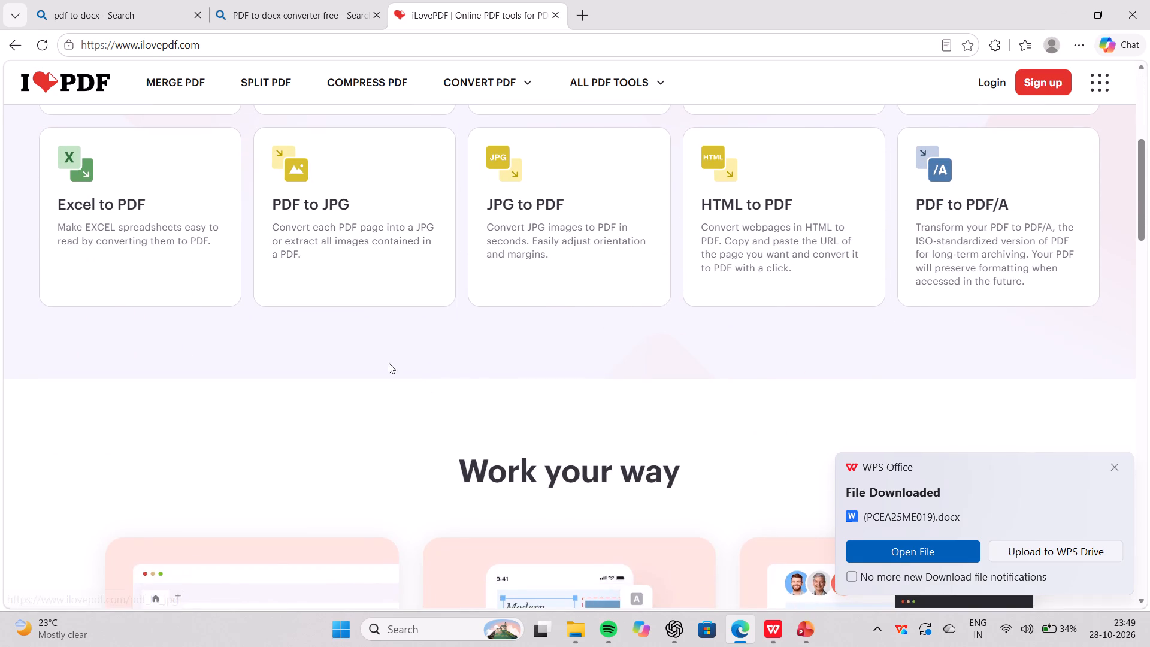
pyautogui.click(7, 40)
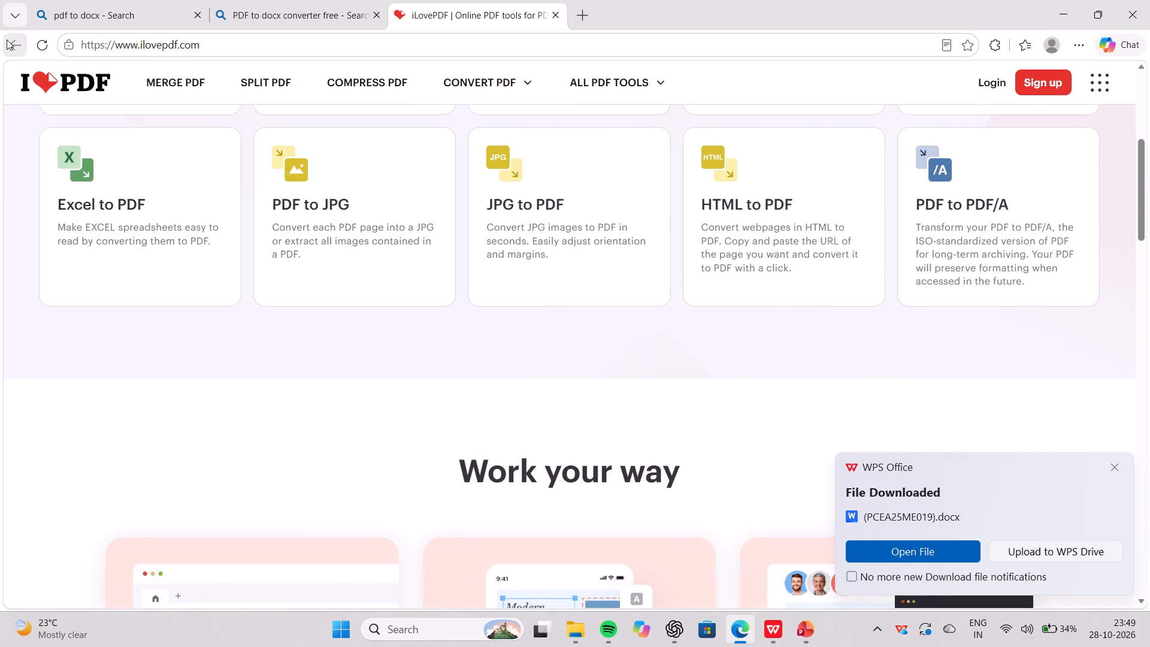
pyautogui.click(7, 40)
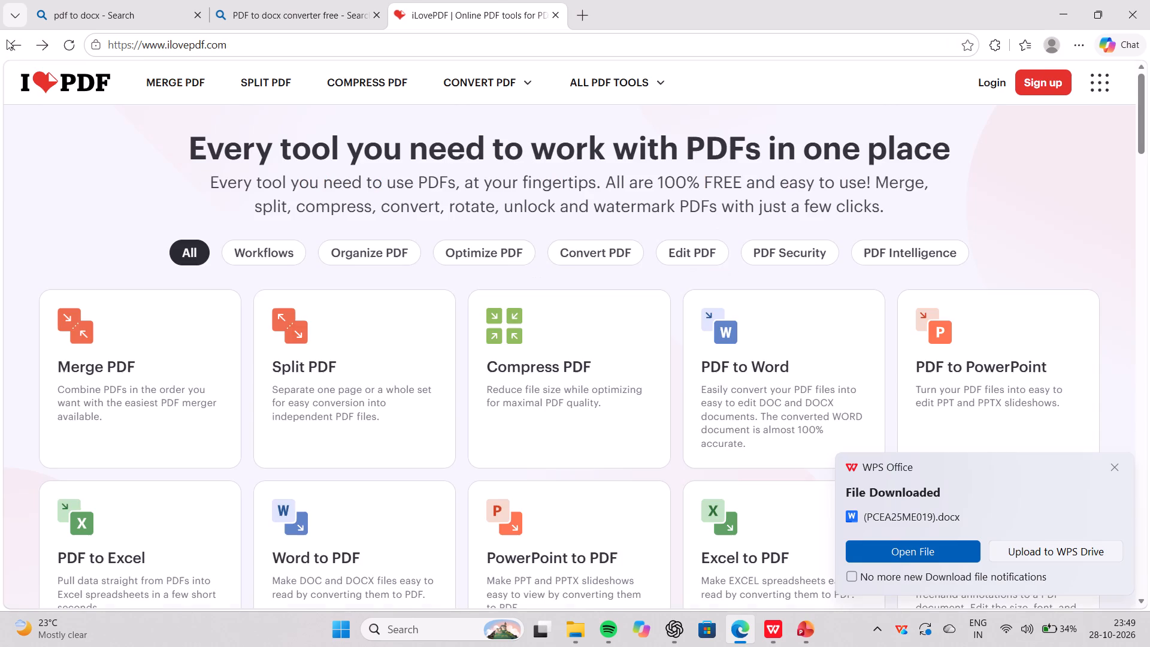
pyautogui.click(7, 40)
pyautogui.click(7, 40)
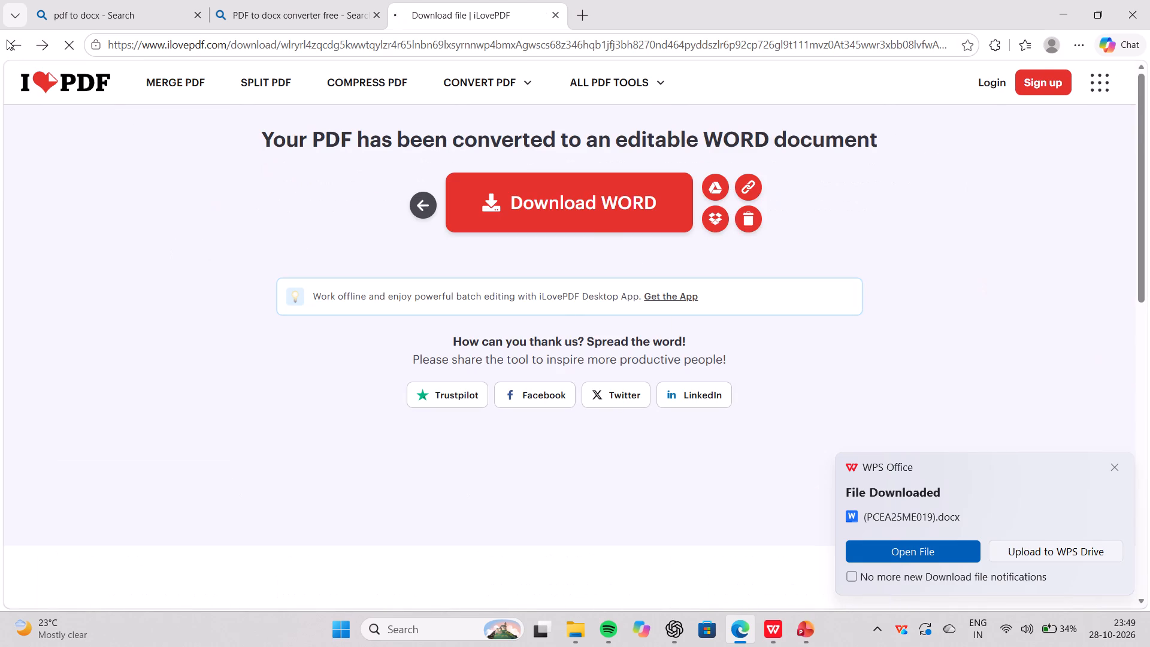
# Search the web for "docx to pdf converter free" and open iLovePDF's Word to PDF converter.
pyautogui.click(238, 8)
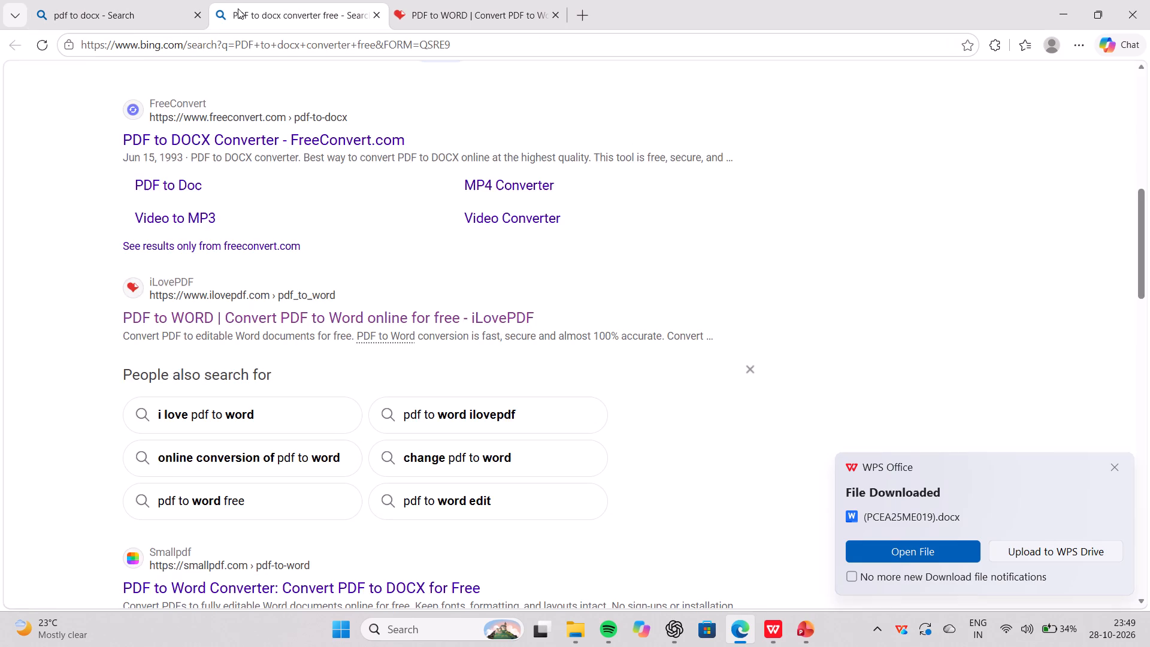
pyautogui.scroll(3, 246, 156)
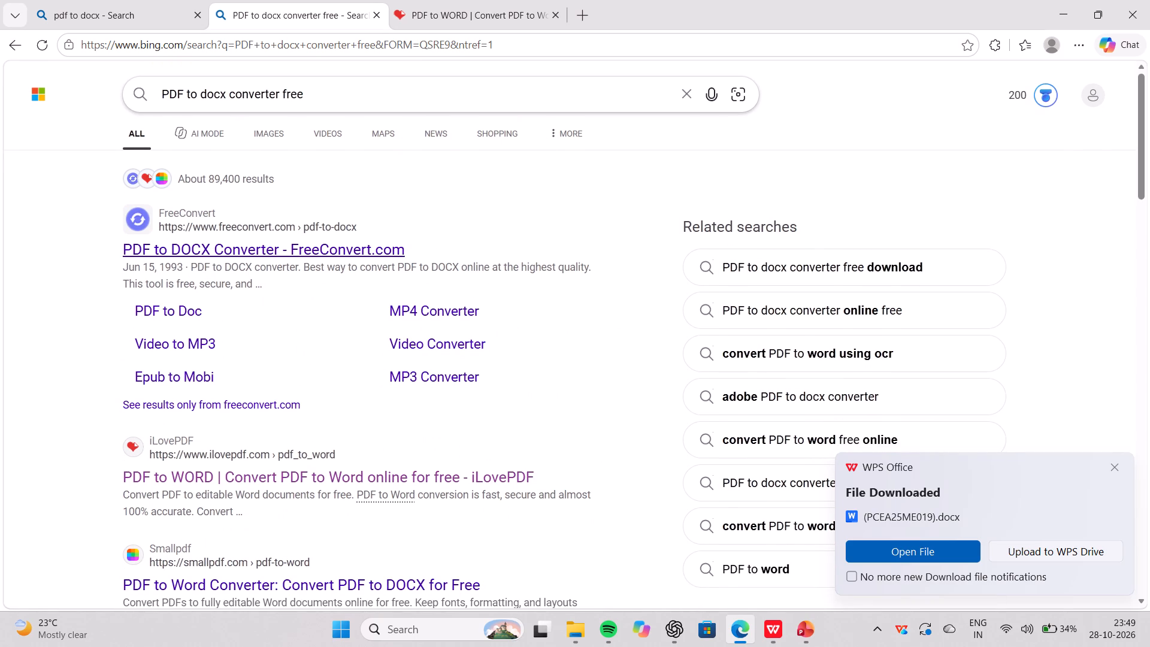
pyautogui.click(195, 92)
pyautogui.press('BackSpace')
pyautogui.press('BackSpace')
pyautogui.press('BackSpace')
pyautogui.press('BackSpace')
pyautogui.press('BackSpace')
pyautogui.press('BackSpace')
pyautogui.press('BackSpace')
pyautogui.press('BackSpace')
pyautogui.press('BackSpace')
pyautogui.press('BackSpace')
pyautogui.press('BackSpace')
pyautogui.press('BackSpace')
pyautogui.press('BackSpace')
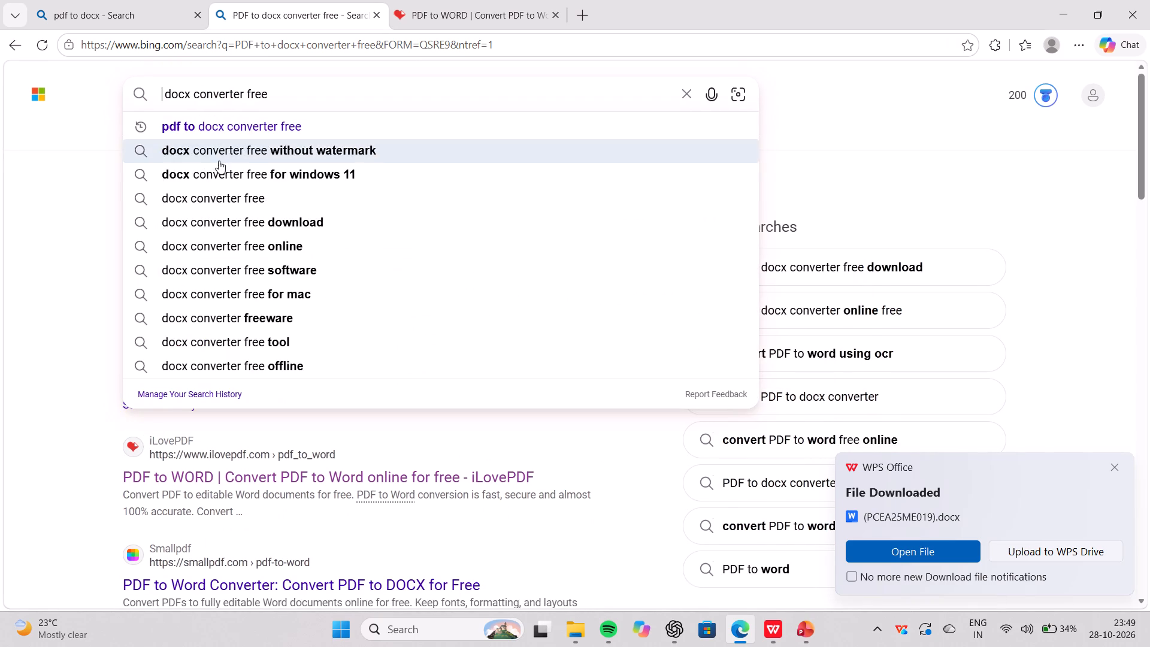
pyautogui.click(192, 98)
pyautogui.press('space')
pyautogui.write('to')
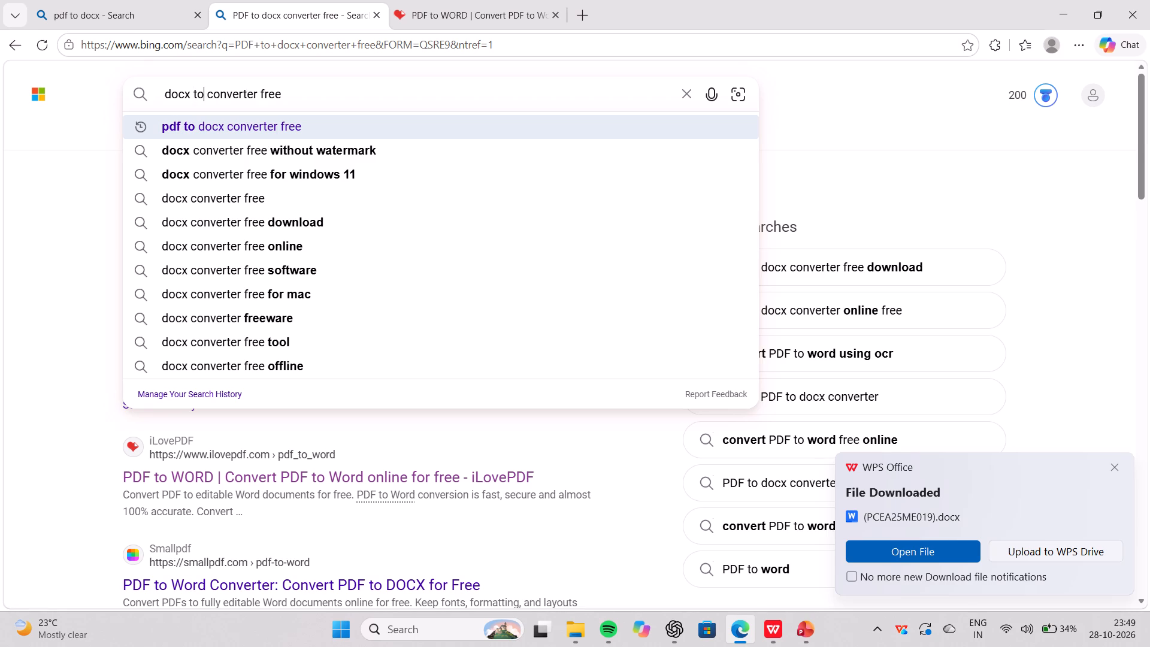
pyautogui.press('space')
pyautogui.write('pdf')
pyautogui.click(153, 129)
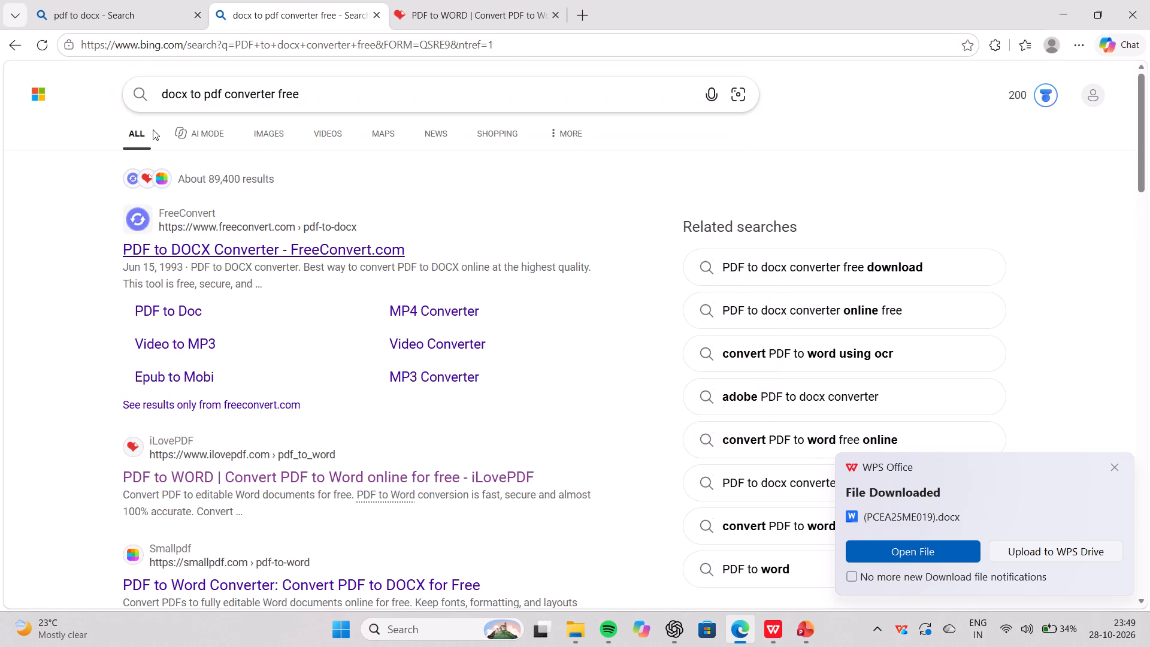
pyautogui.scroll(-5, 198, 271)
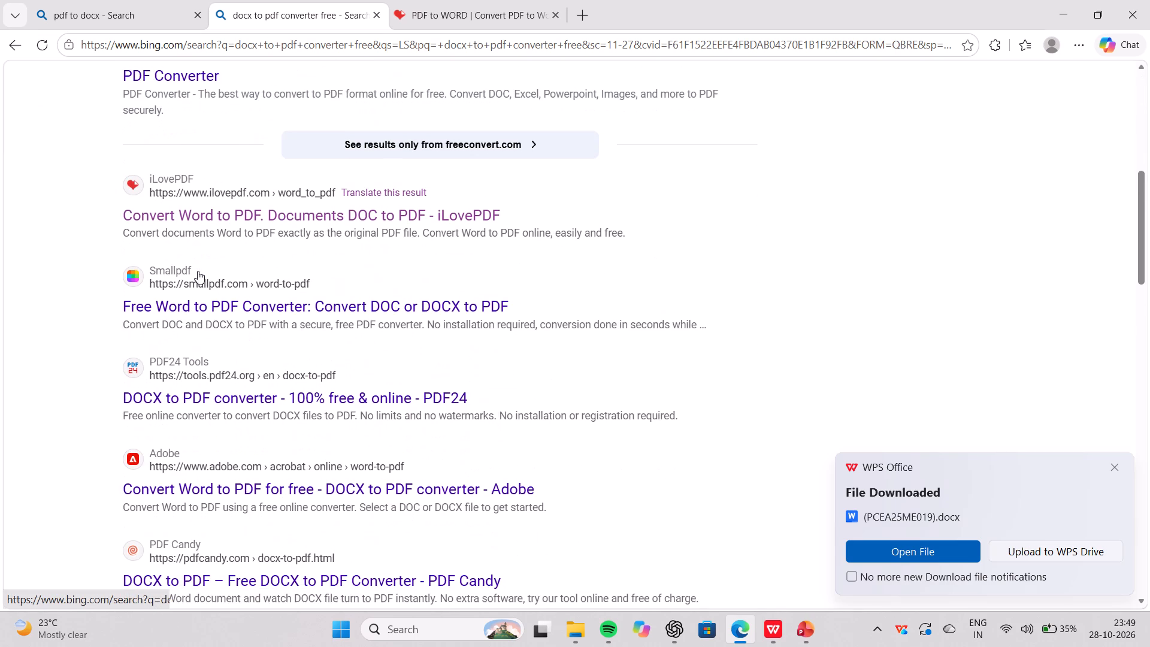
pyautogui.click(228, 172)
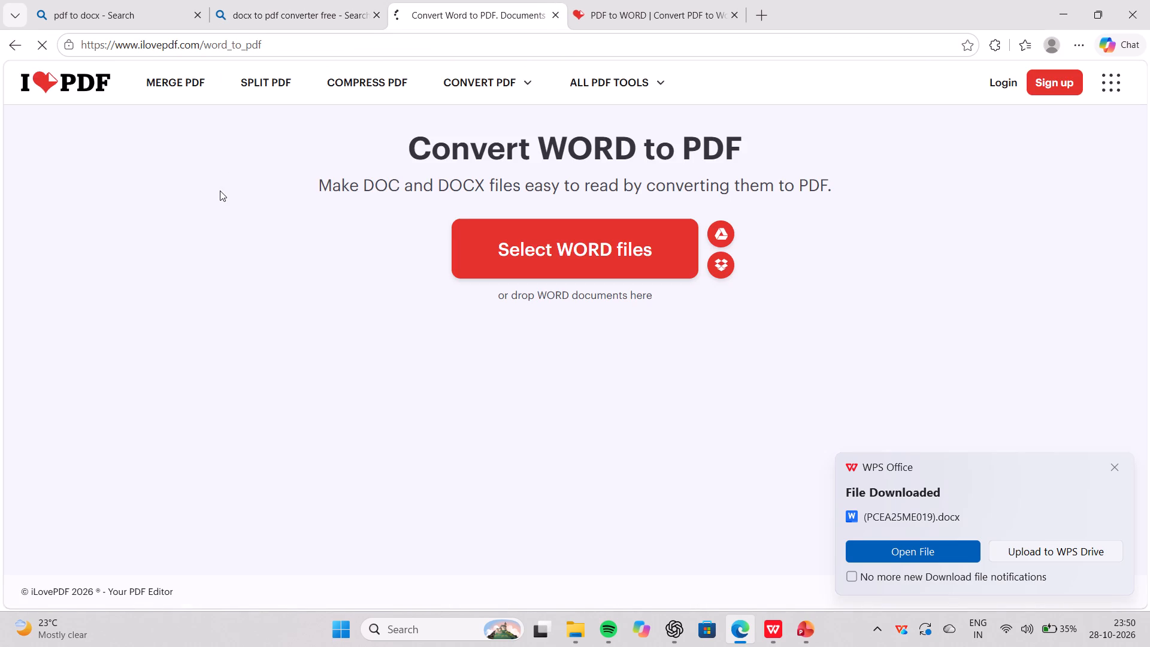
# Convert the ME019 Word report from Downloads to PDF and download the converted file.
pyautogui.click(451, 223)
pyautogui.click(449, 331)
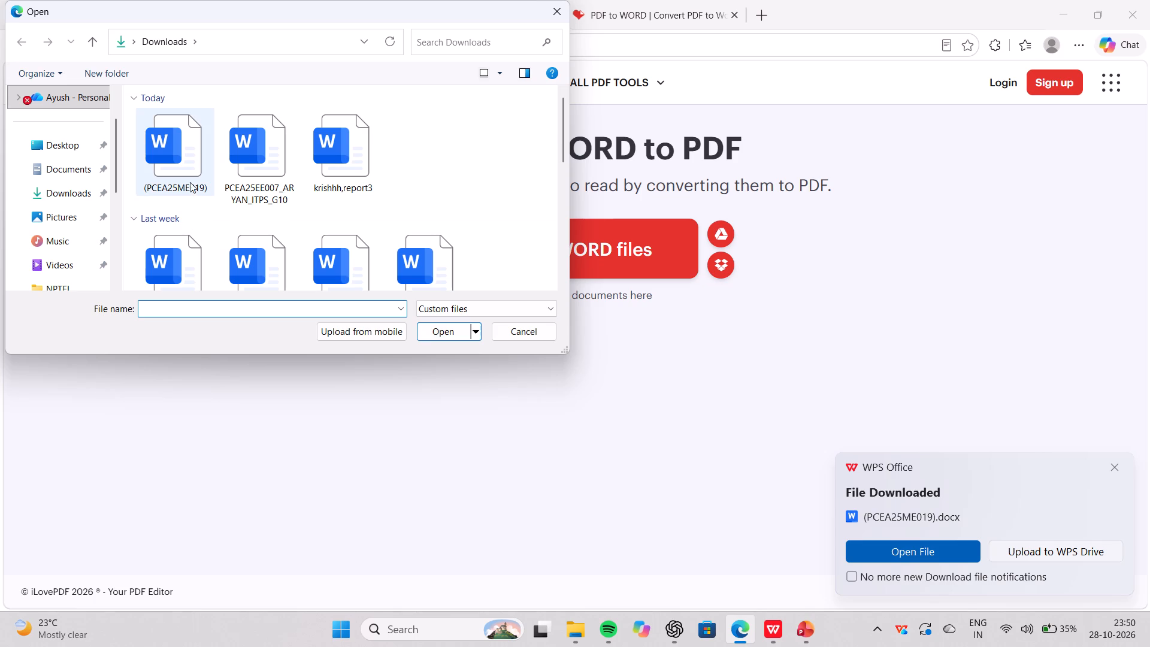
pyautogui.click(189, 176)
pyautogui.click(189, 176)
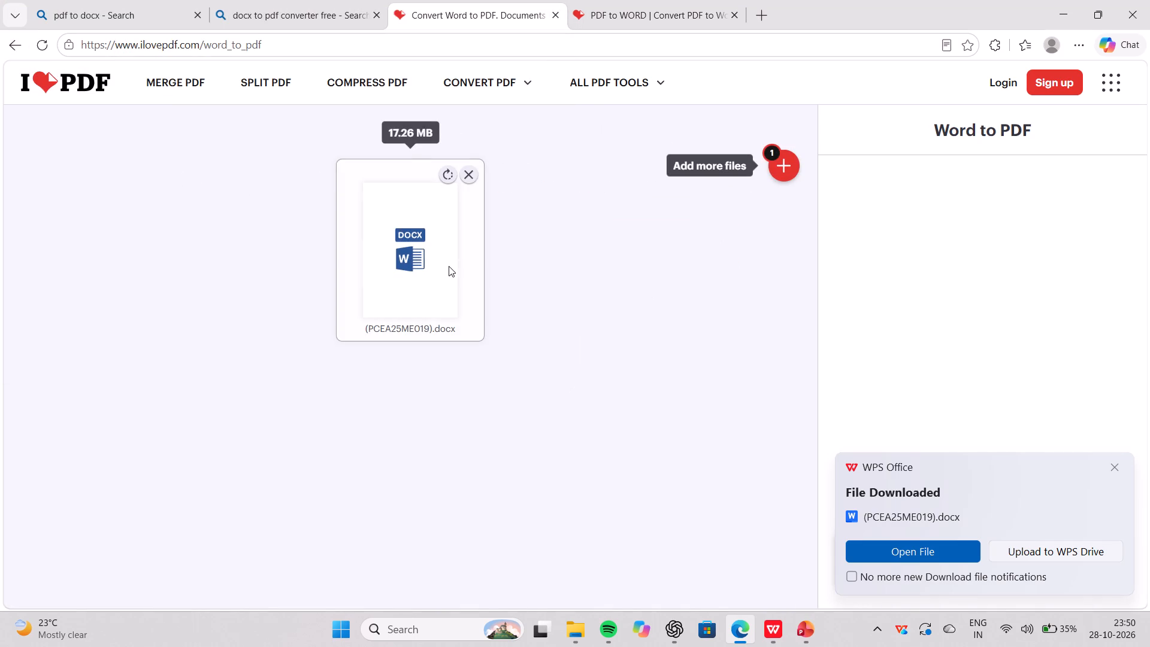
pyautogui.click(1114, 461)
pyautogui.click(1052, 552)
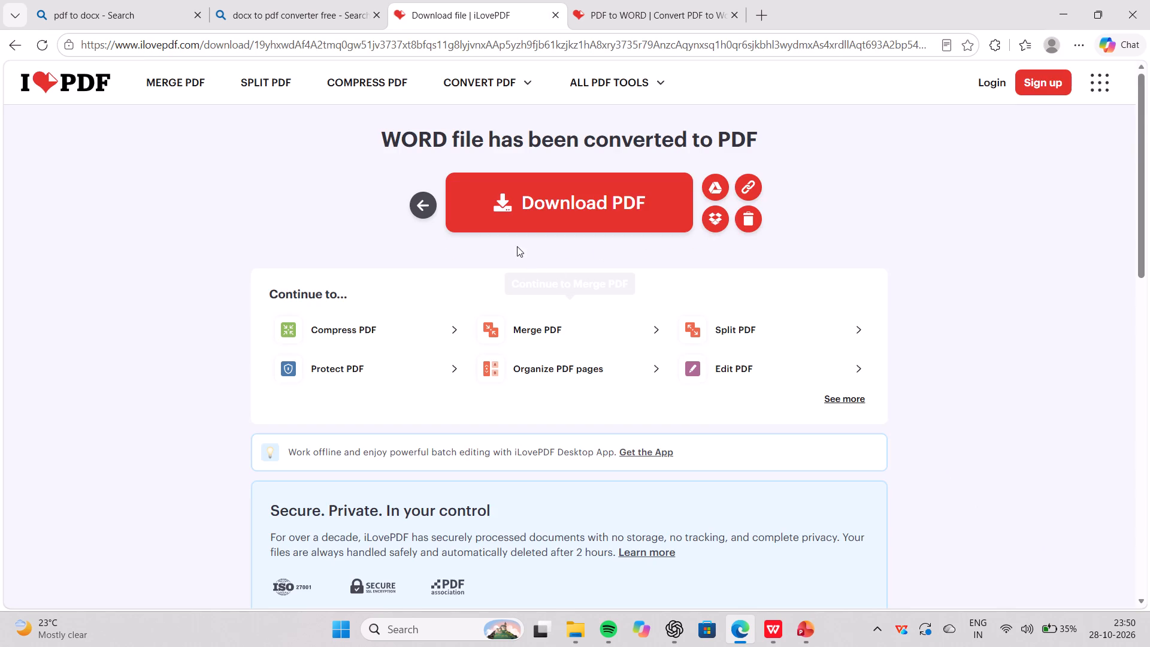
pyautogui.click(538, 205)
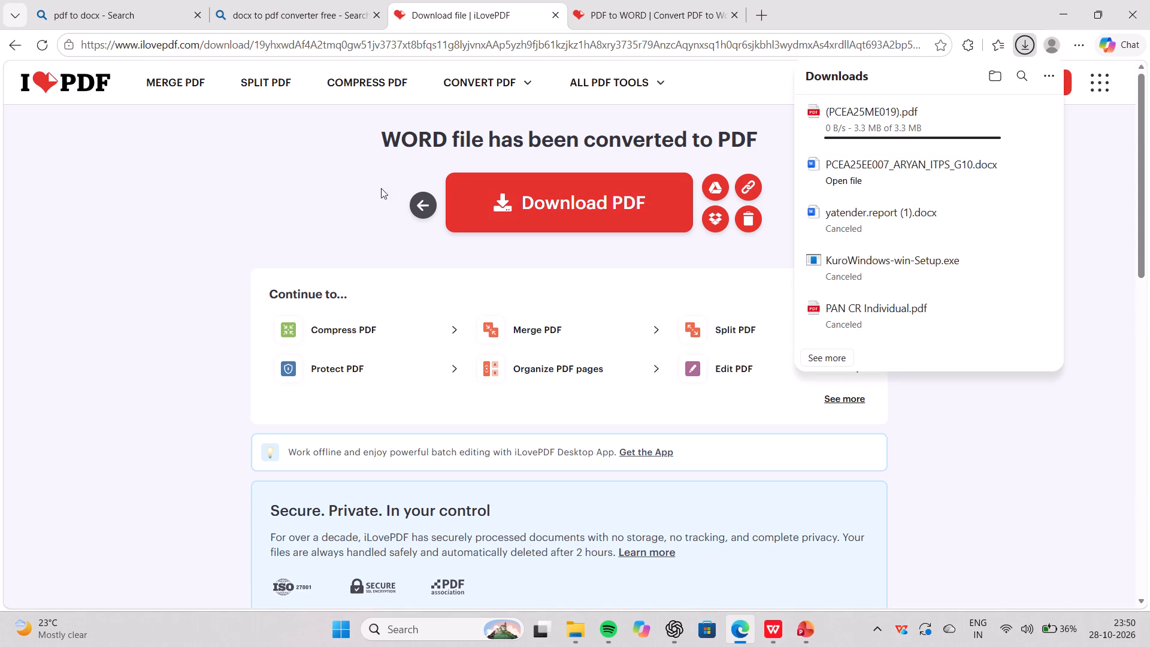
# Return to the Word to PDF converter, convert the ITPS_G10 Word report and download its PDF.
pyautogui.click(422, 201)
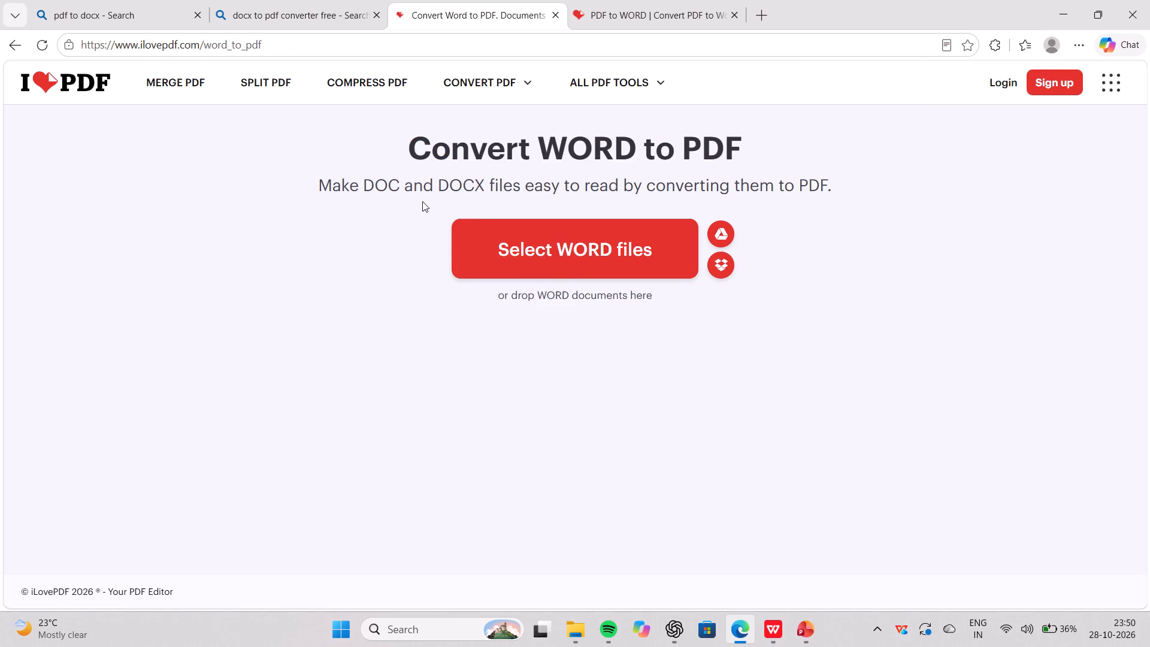
pyautogui.click(462, 230)
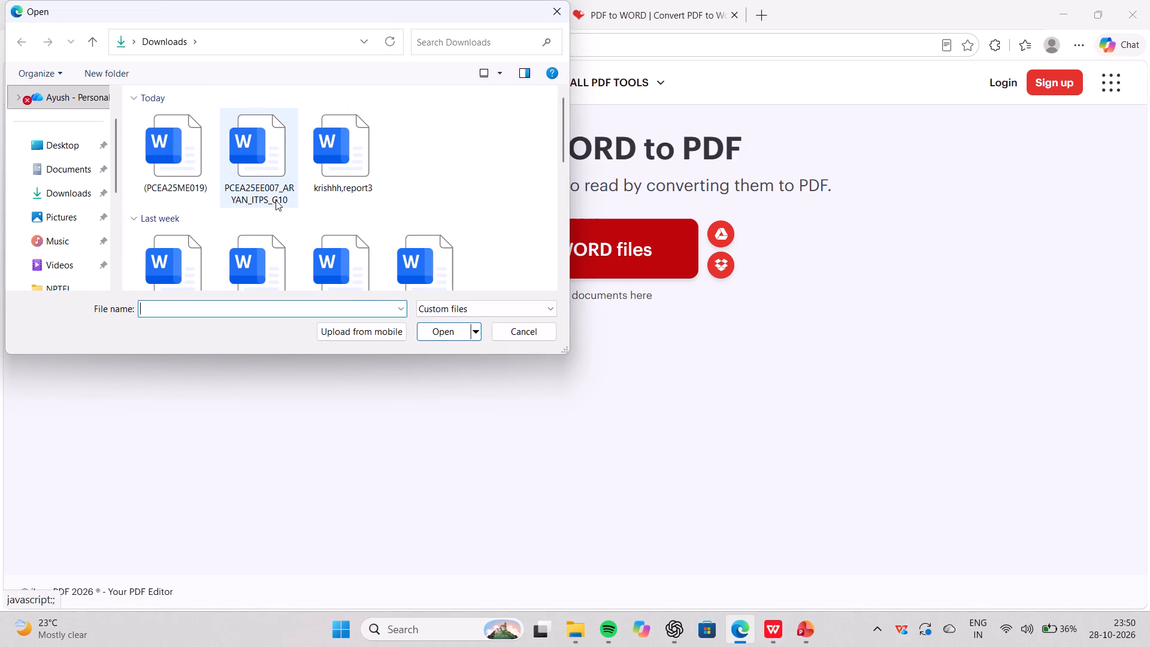
pyautogui.doubleClick(268, 178)
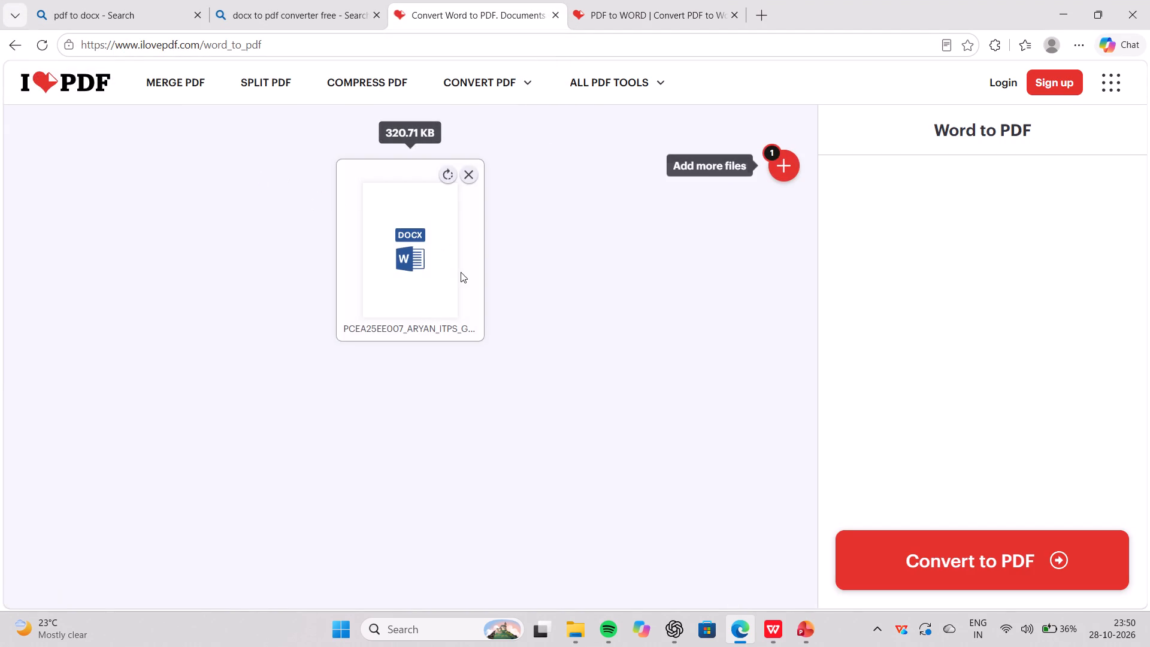
pyautogui.click(922, 556)
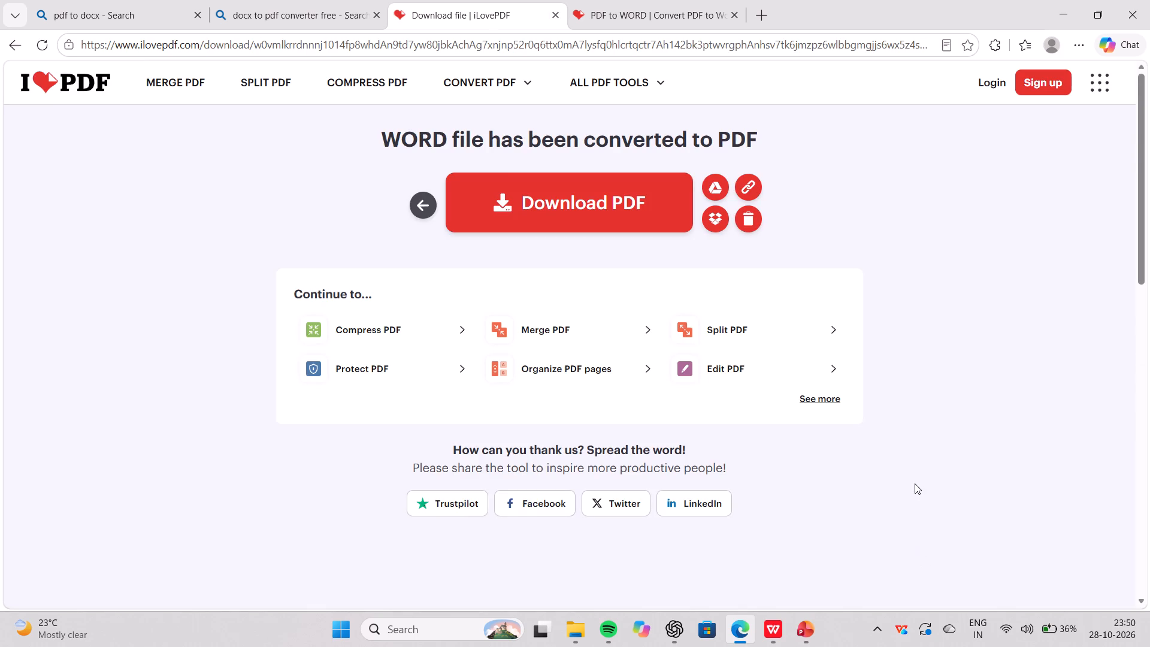
pyautogui.click(599, 217)
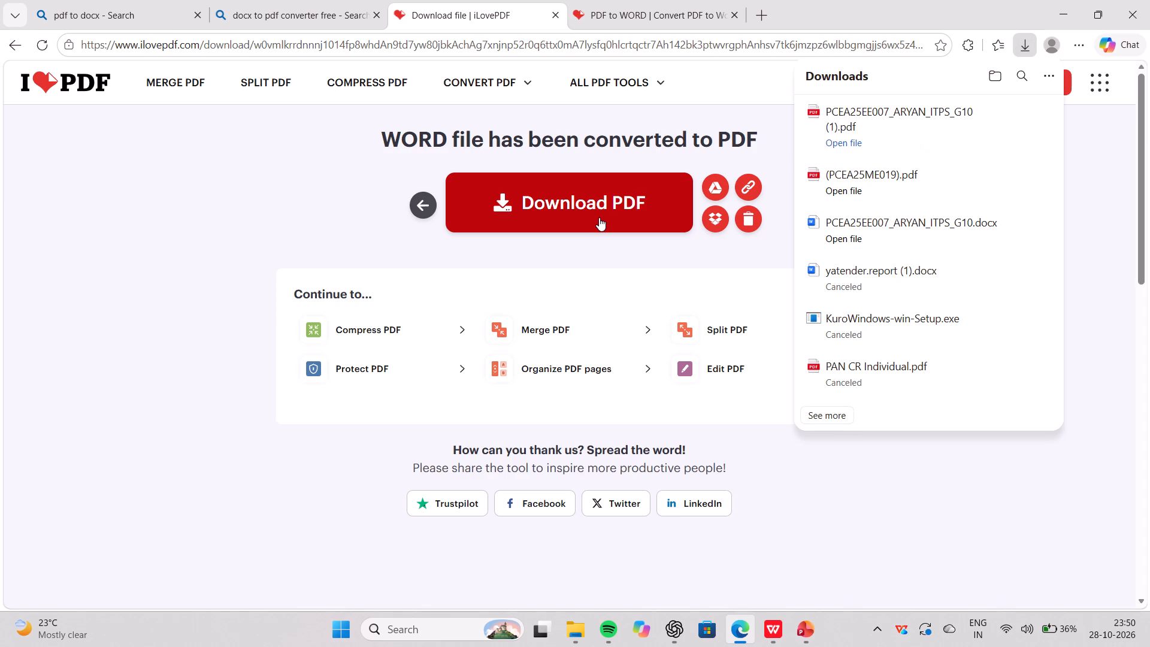
# Merge the converted ITPS_G10 PDF with the ME019 PDF from Downloads, keeping the ITPS_G10 report first.
pyautogui.click(572, 332)
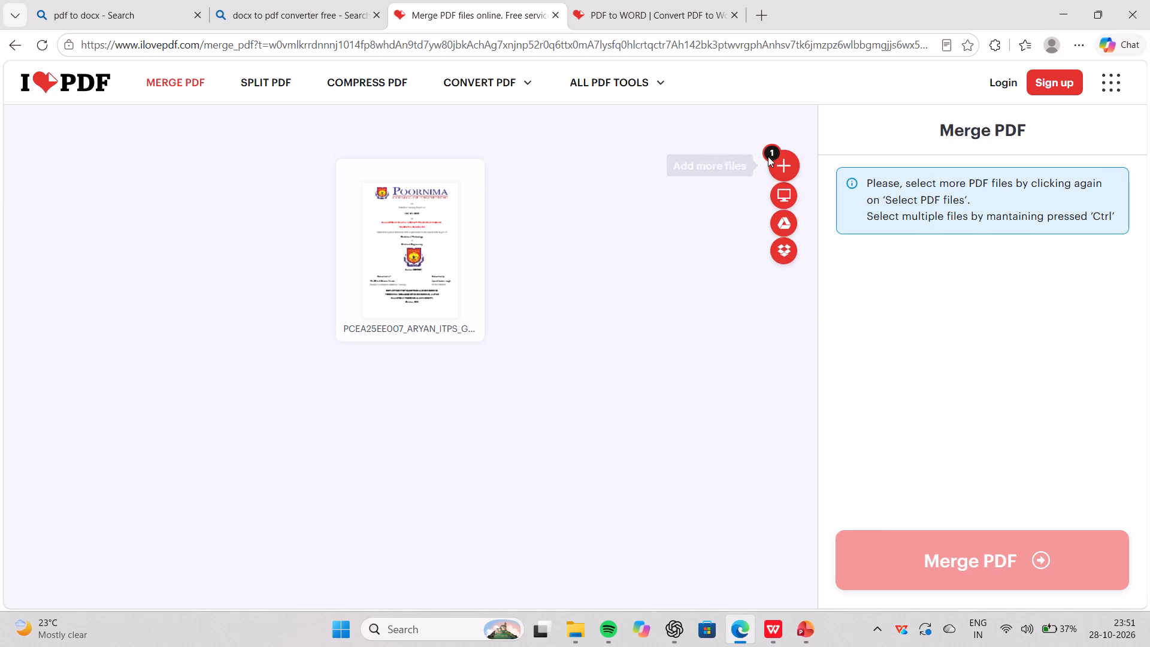
pyautogui.click(782, 164)
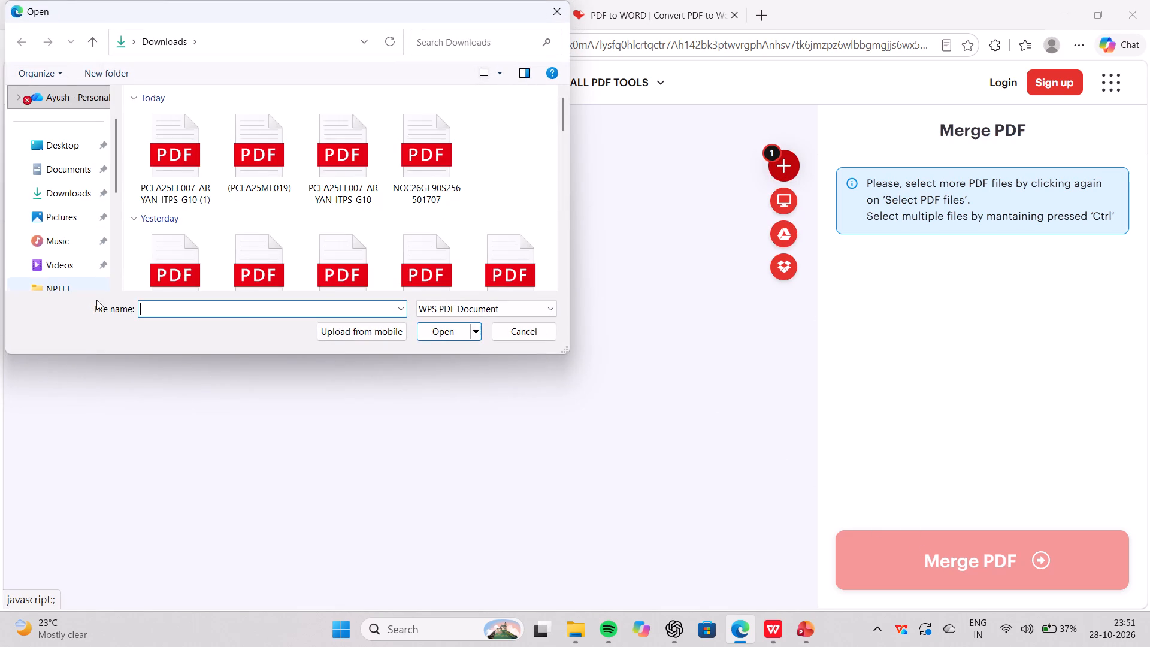
pyautogui.doubleClick(239, 144)
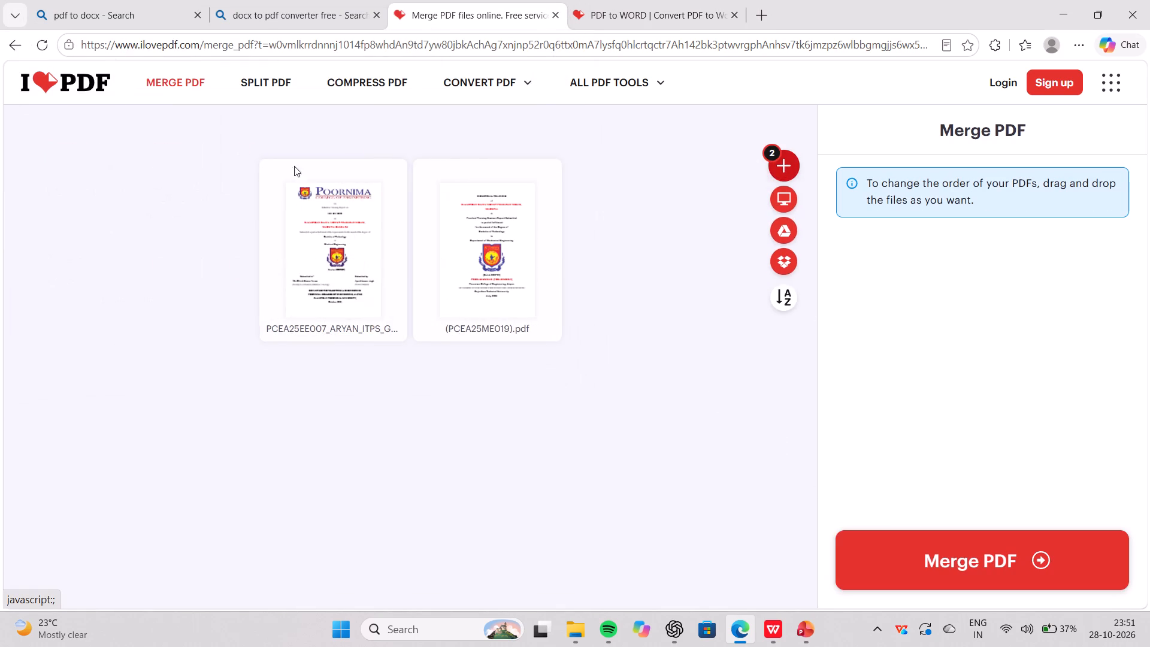
pyautogui.click(934, 553)
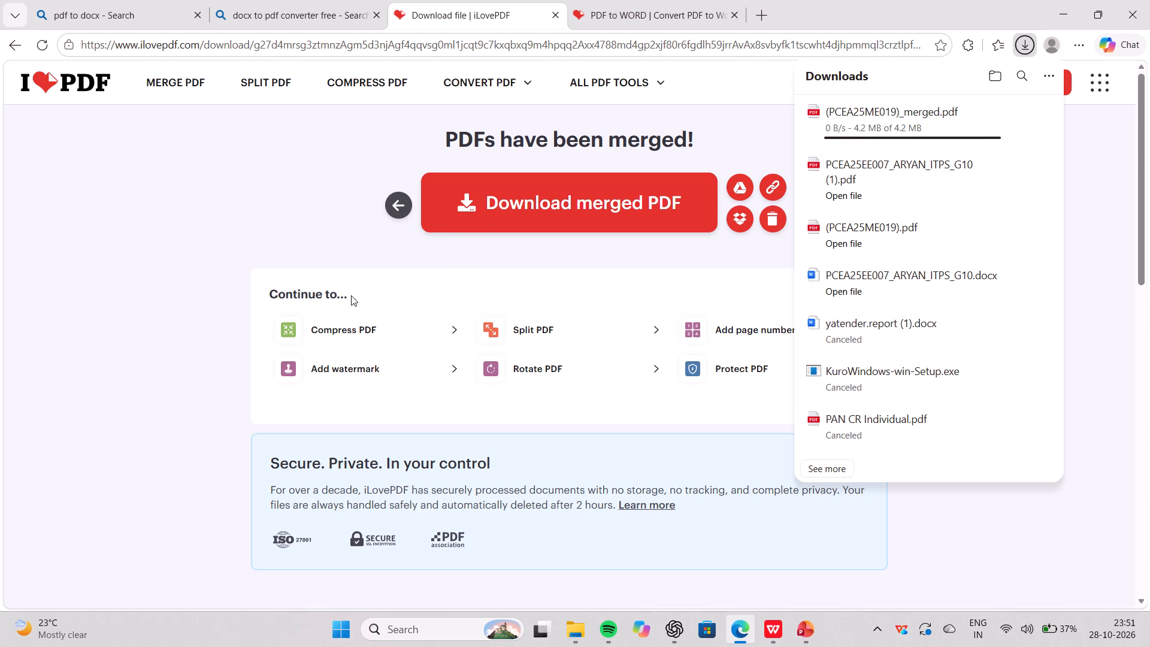
# Continue with the merged PDF in the Split PDF tool.
pyautogui.click(357, 322)
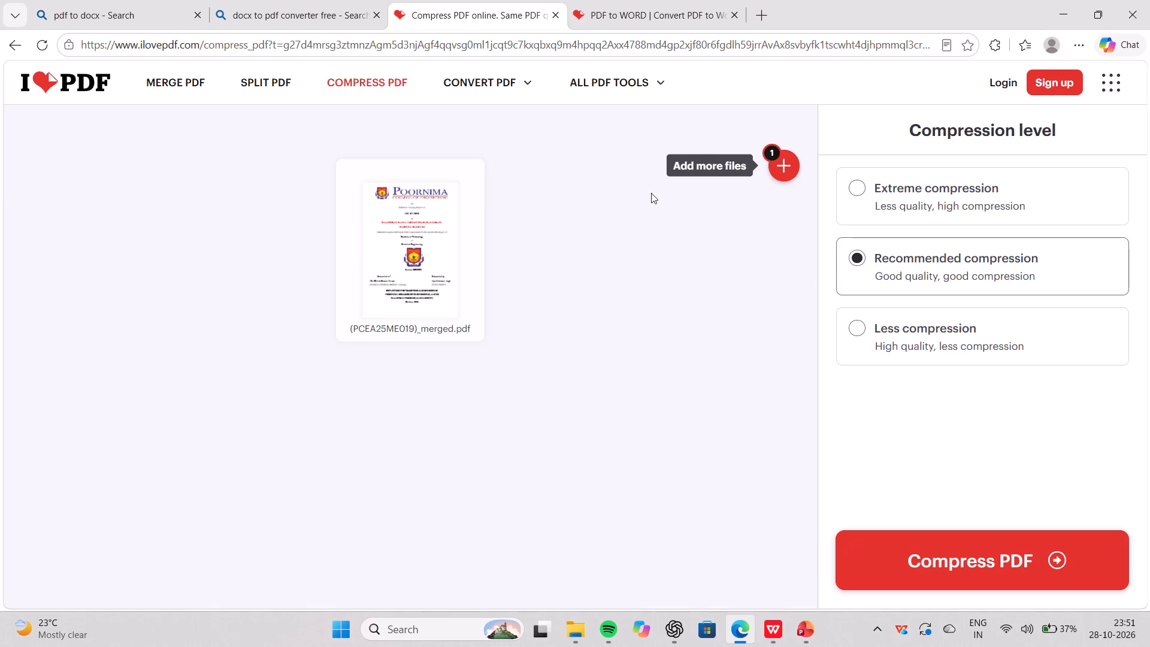
pyautogui.click(19, 51)
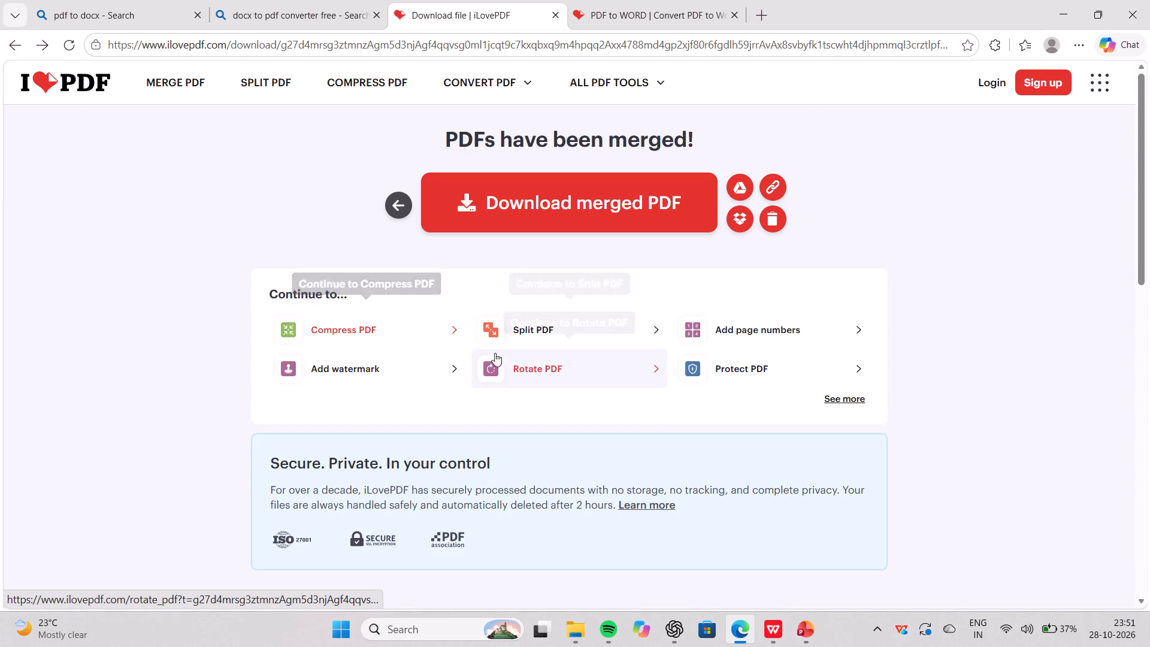
pyautogui.click(588, 337)
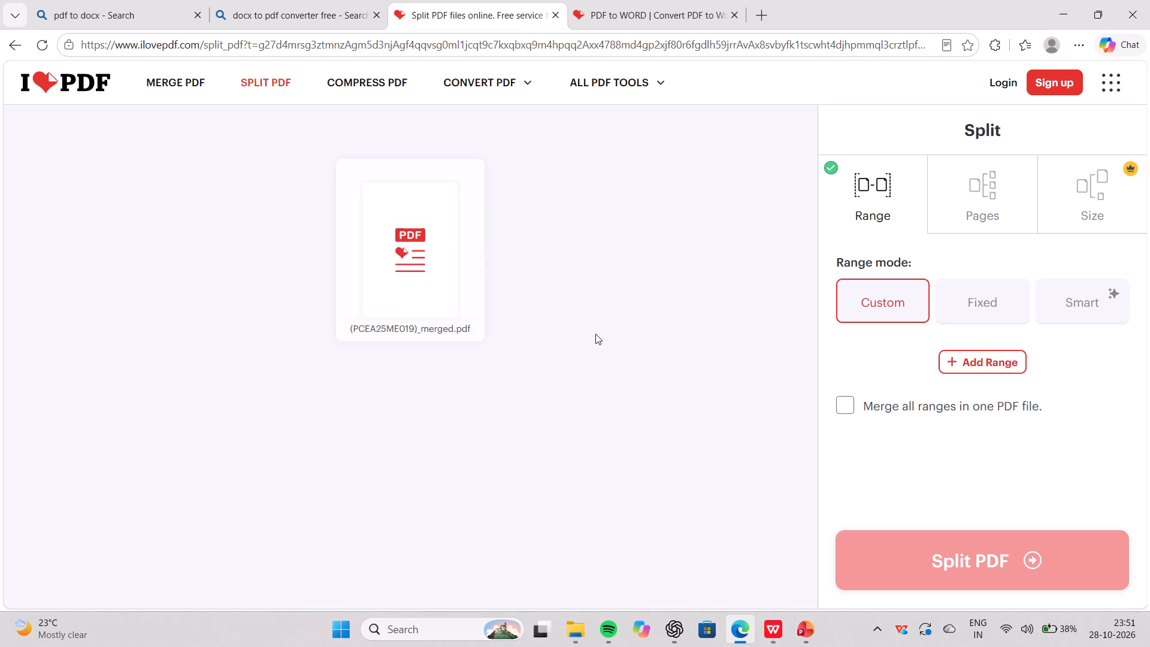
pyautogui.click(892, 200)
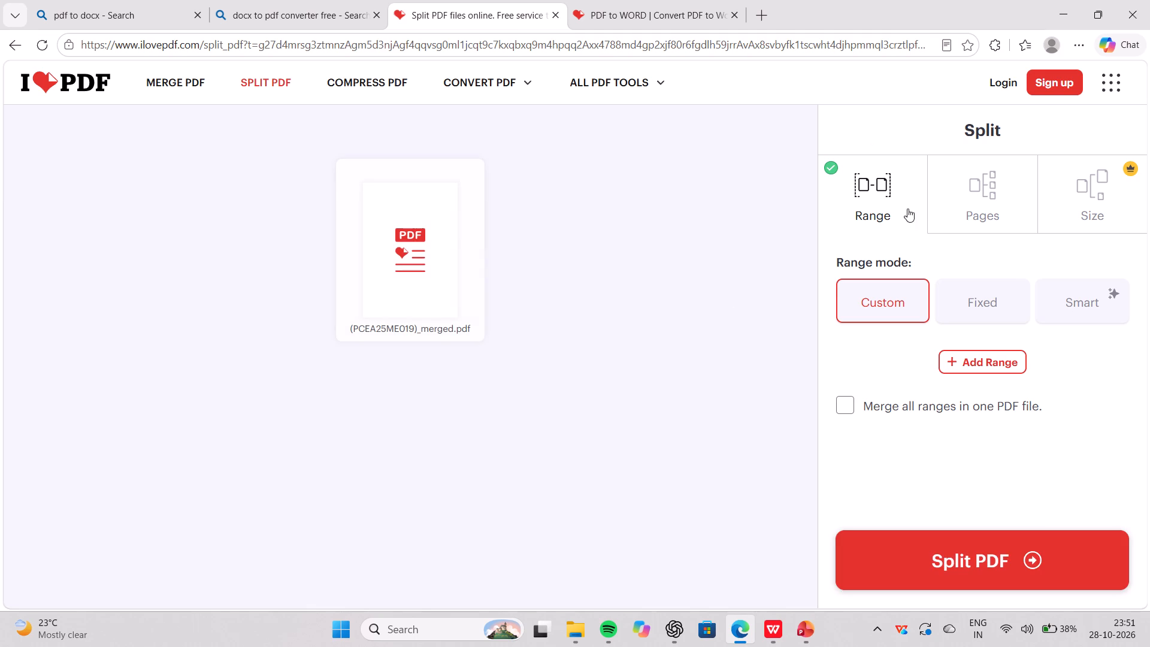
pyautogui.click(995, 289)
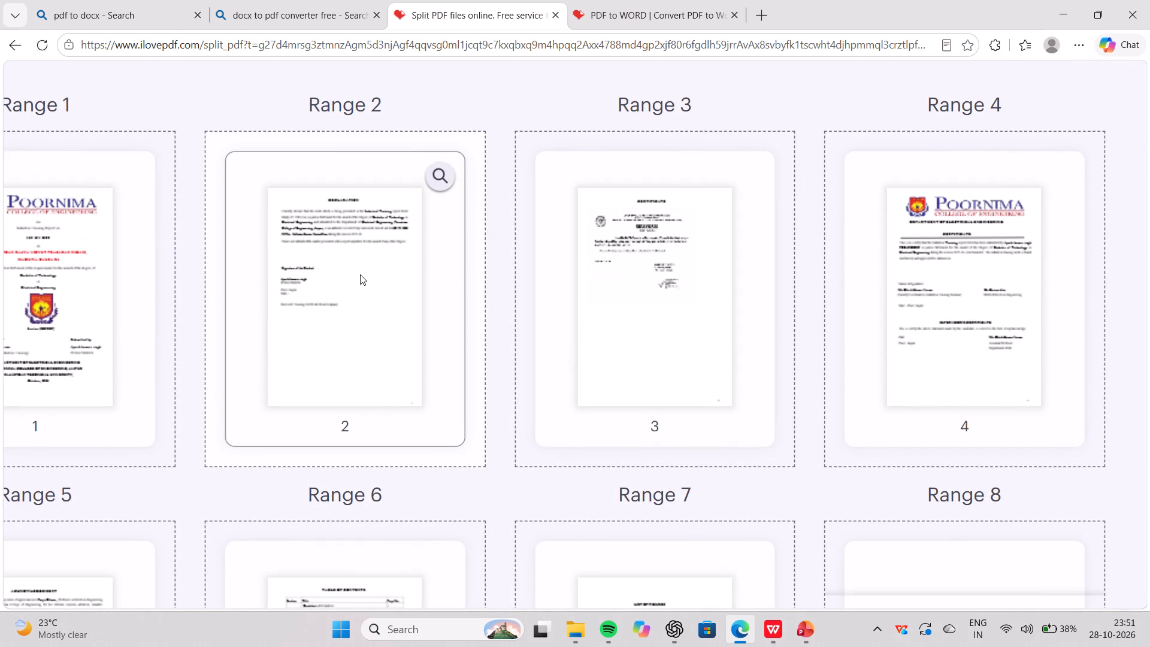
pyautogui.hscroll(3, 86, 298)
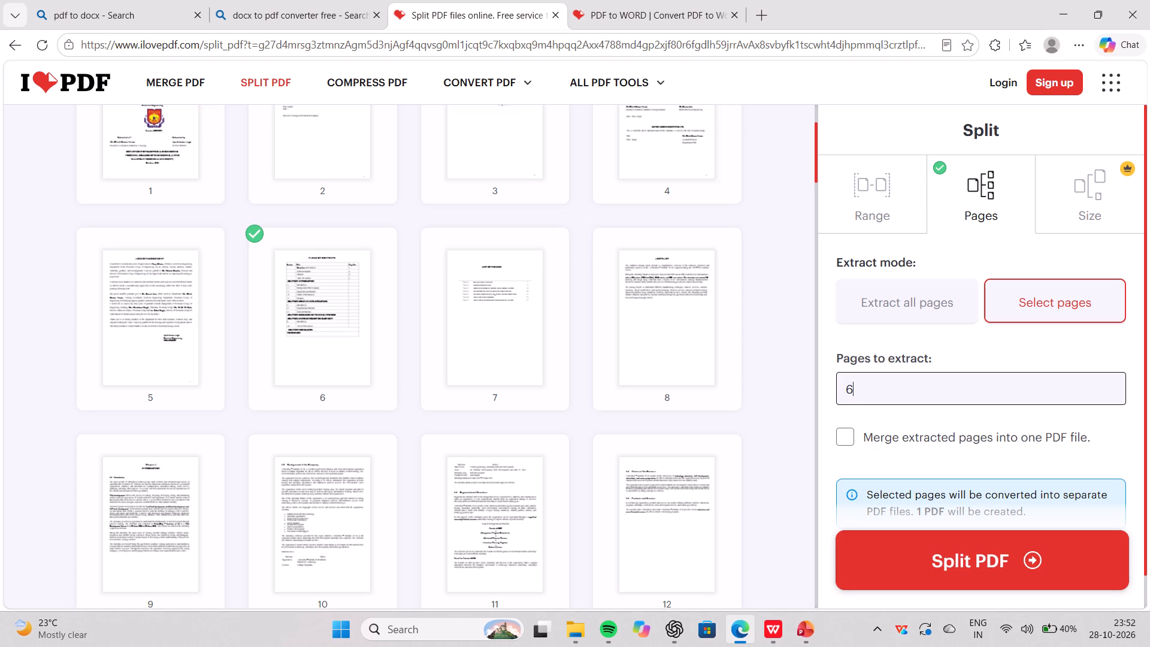
pyautogui.press('-')
pyautogui.scroll(-3, 856, 377)
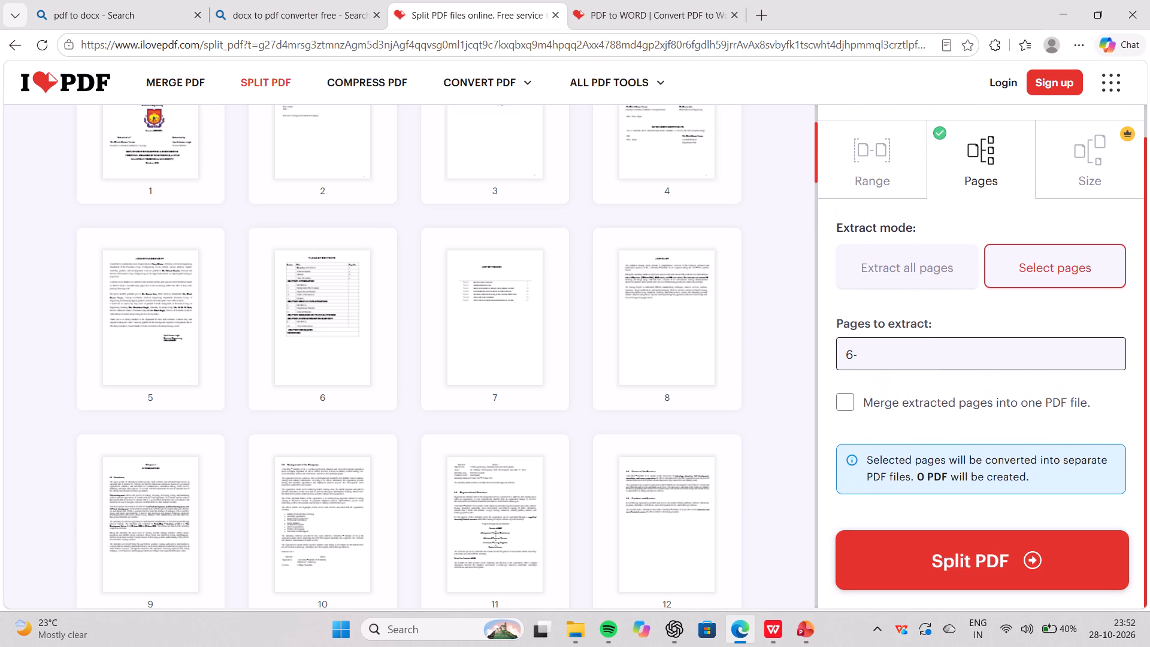
pyautogui.click(348, 320)
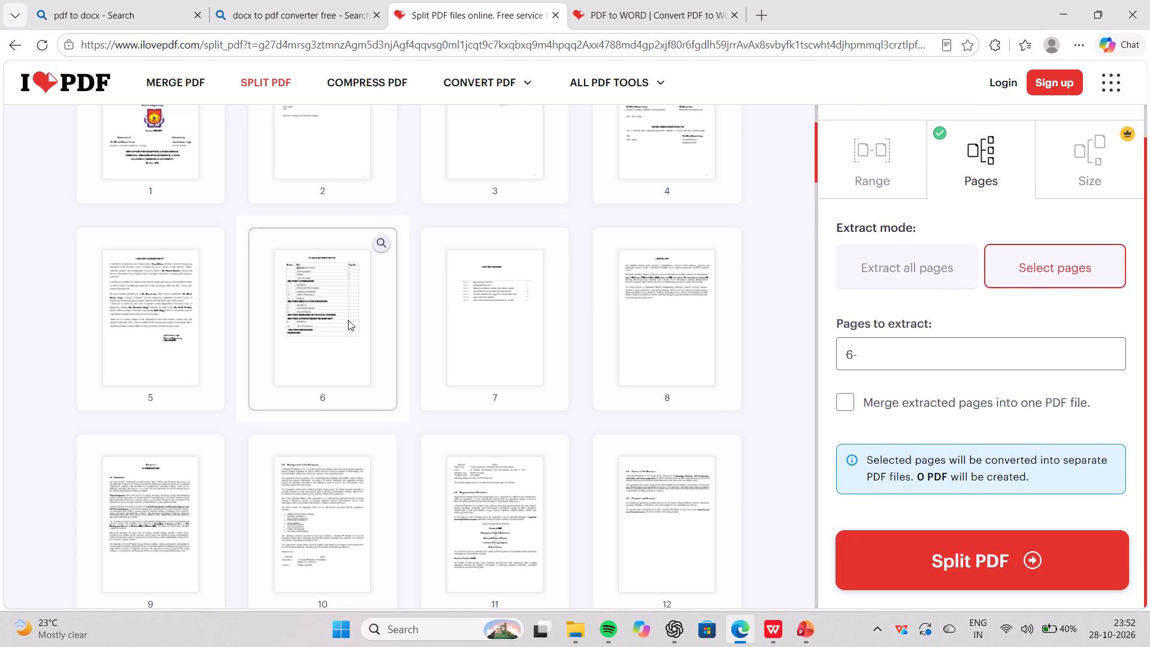
pyautogui.scroll(-7, 526, 457)
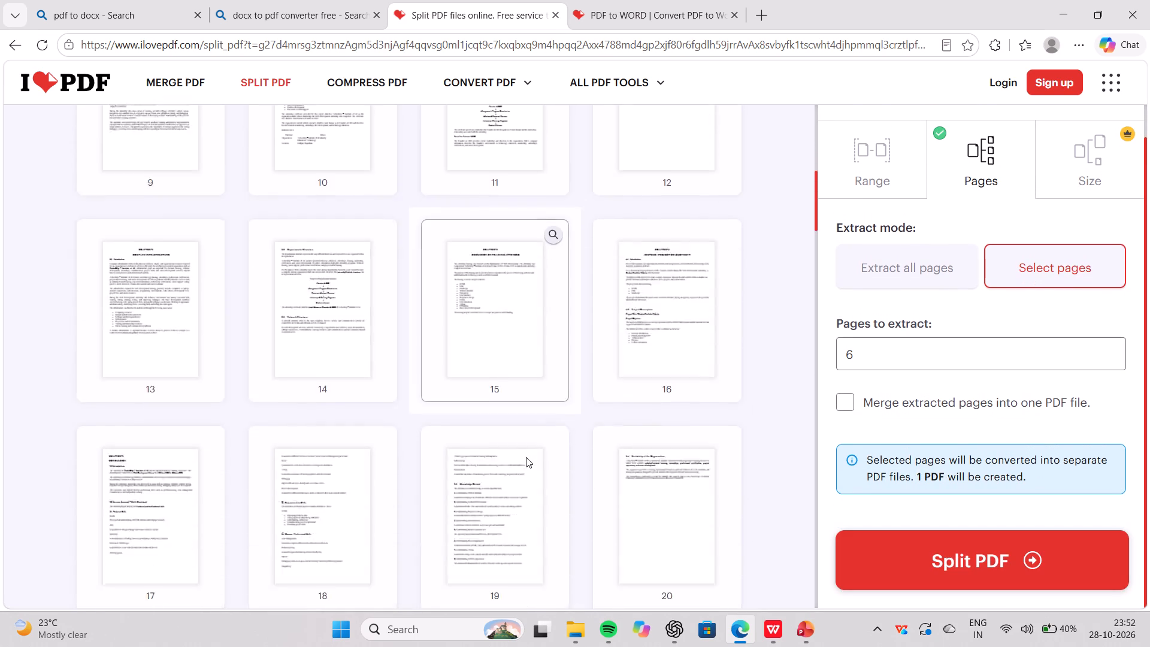
pyautogui.scroll(-2, 526, 457)
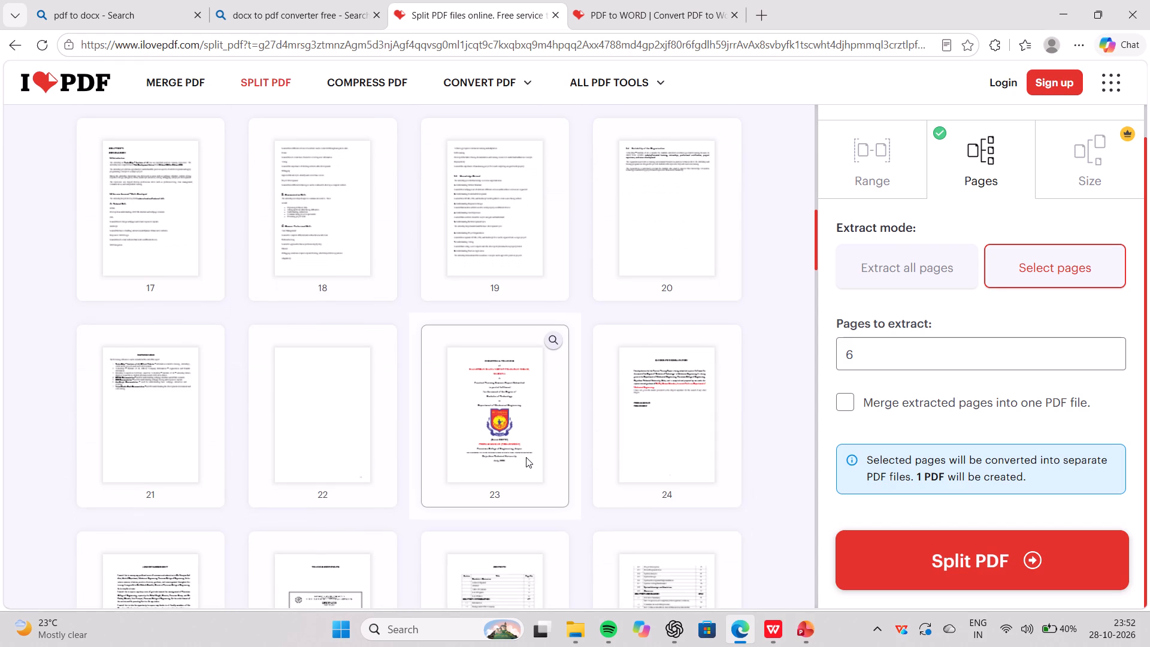
pyautogui.scroll(-2, 526, 457)
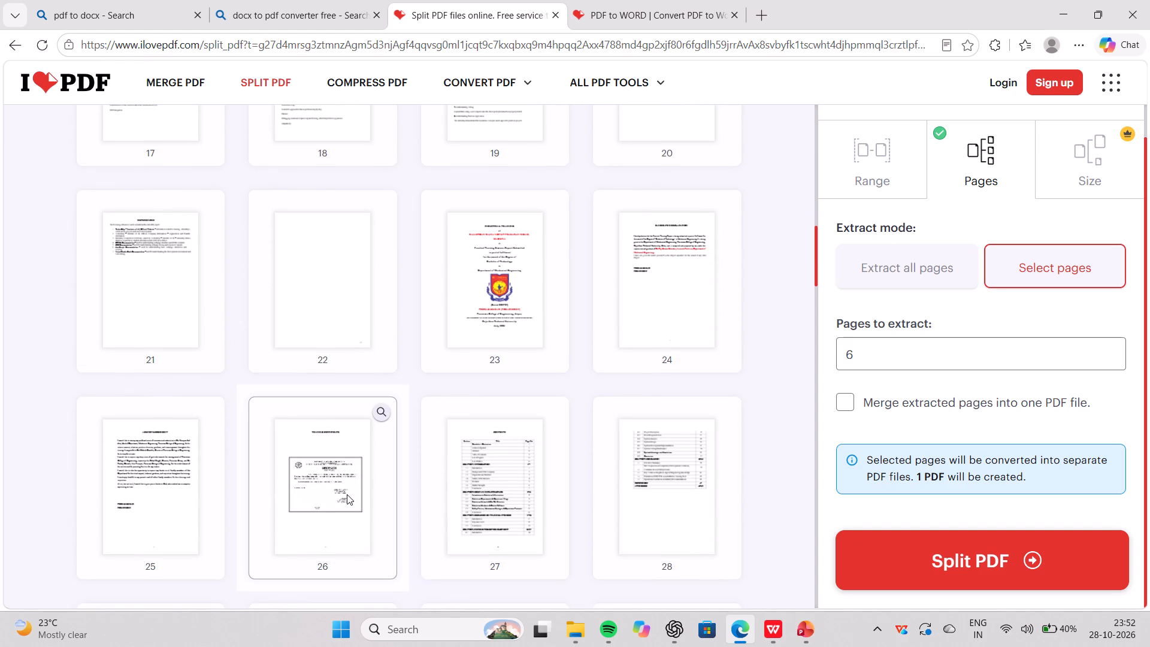
pyautogui.click(346, 494)
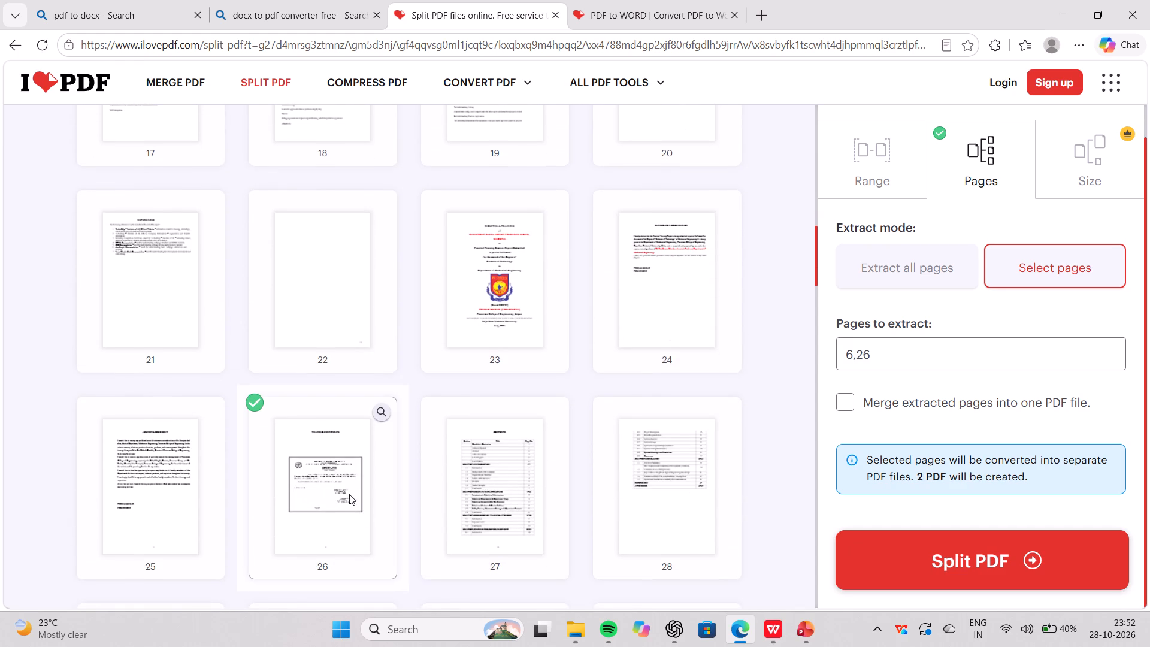
# Split out the selected pages as separate PDFs and download the result.
pyautogui.click(870, 547)
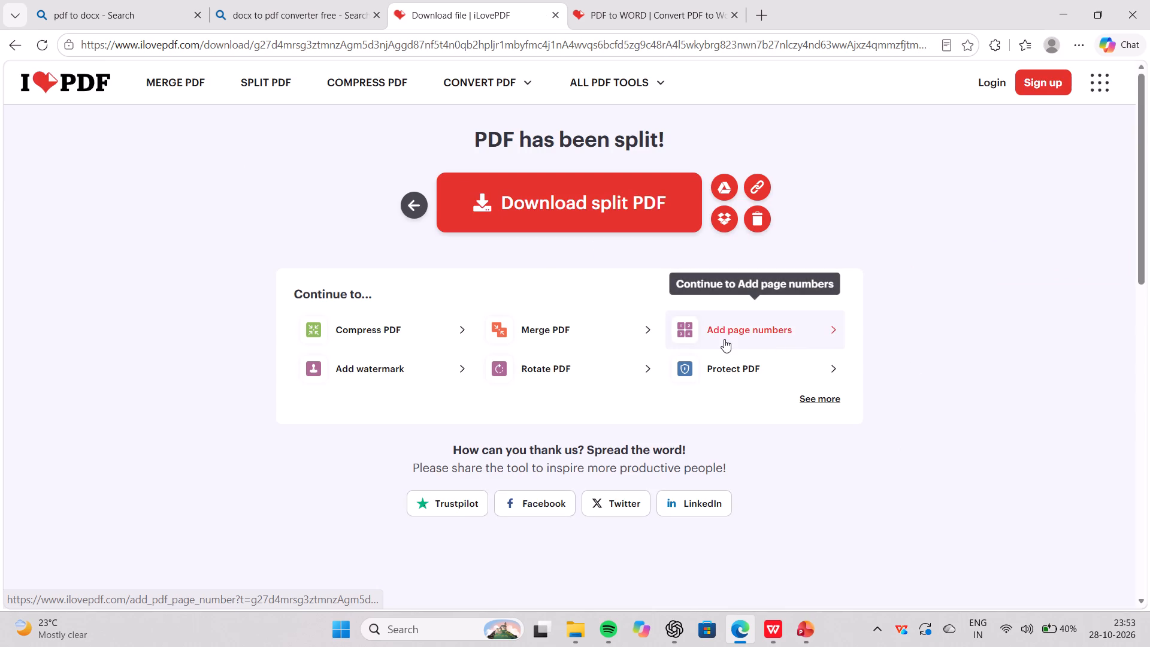
pyautogui.click(566, 195)
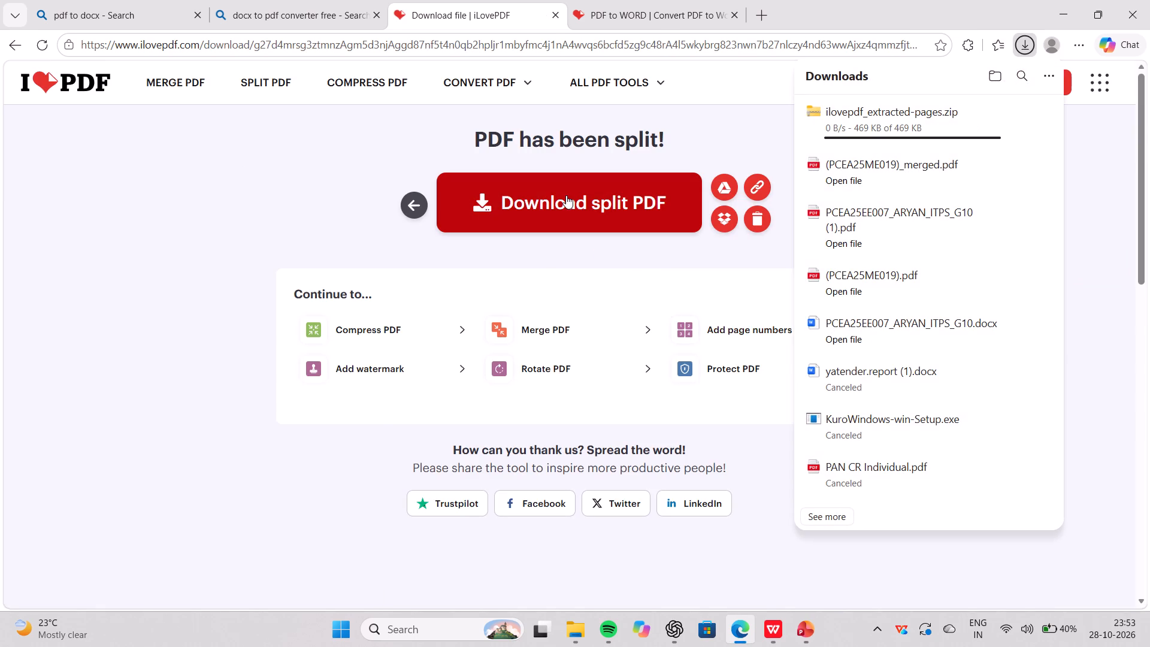
# Open the downloaded extracted-pages archive and review the table of contents in the page 6 PDF.
pyautogui.click(852, 131)
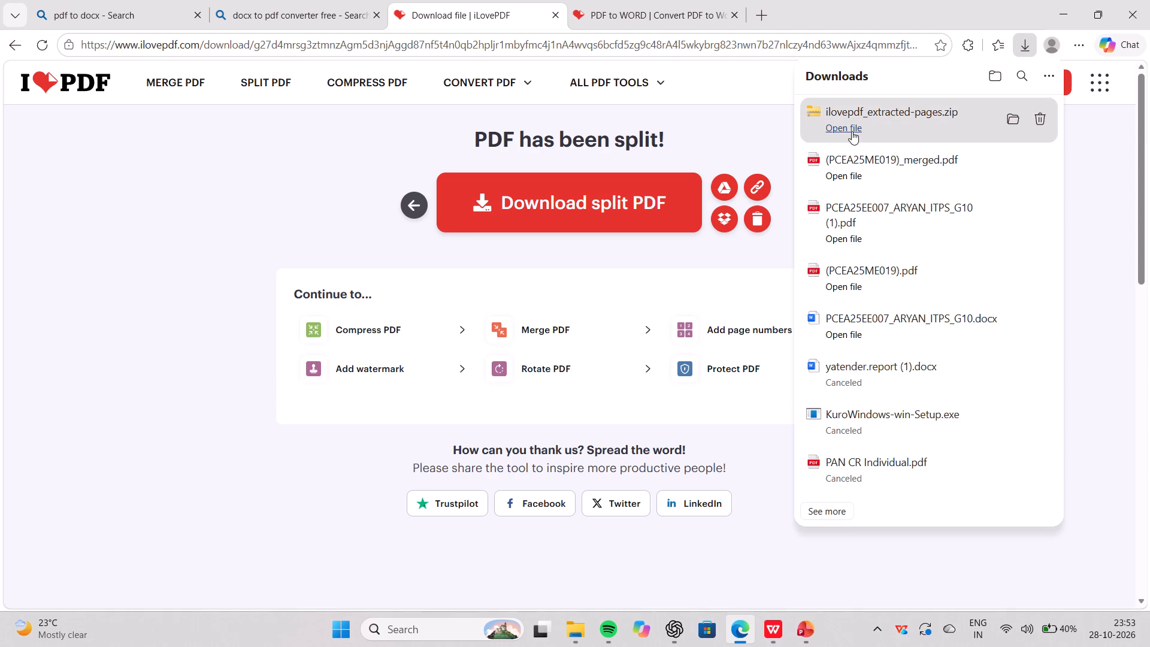
pyautogui.doubleClick(501, 190)
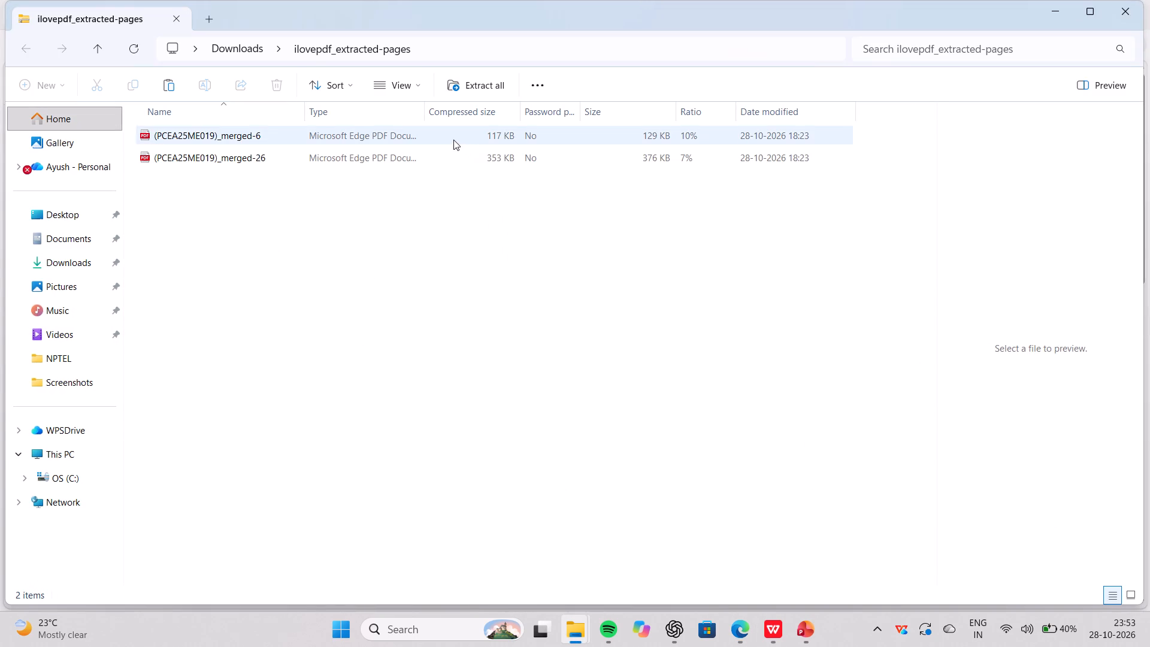
pyautogui.doubleClick(453, 139)
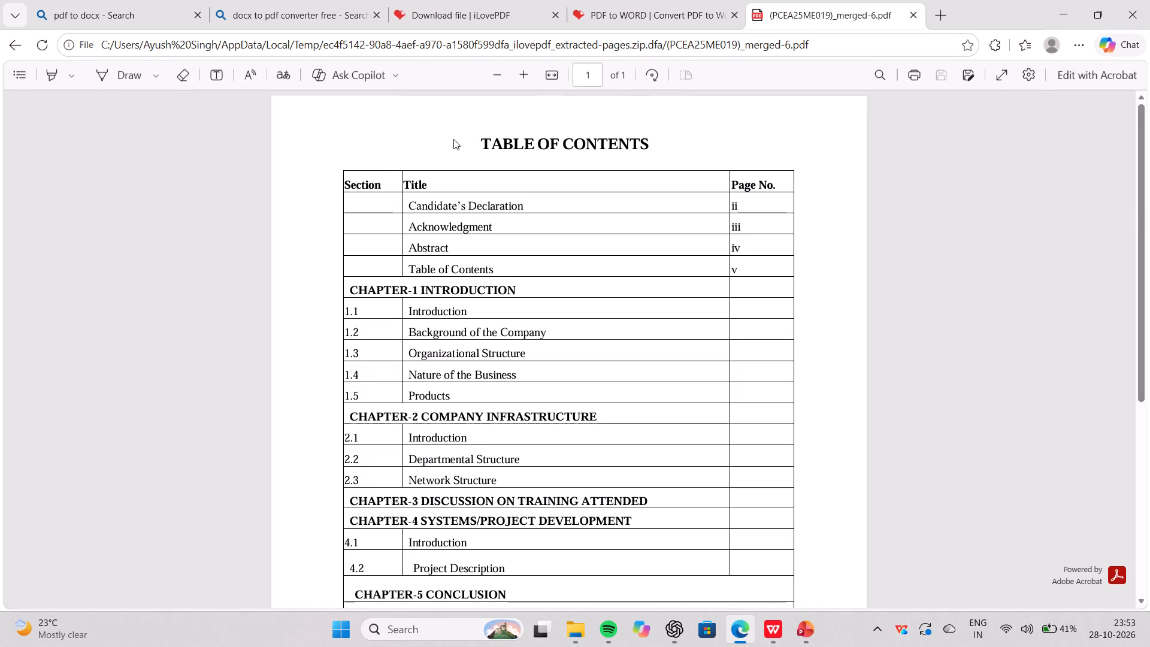
pyautogui.scroll(-1, 453, 139)
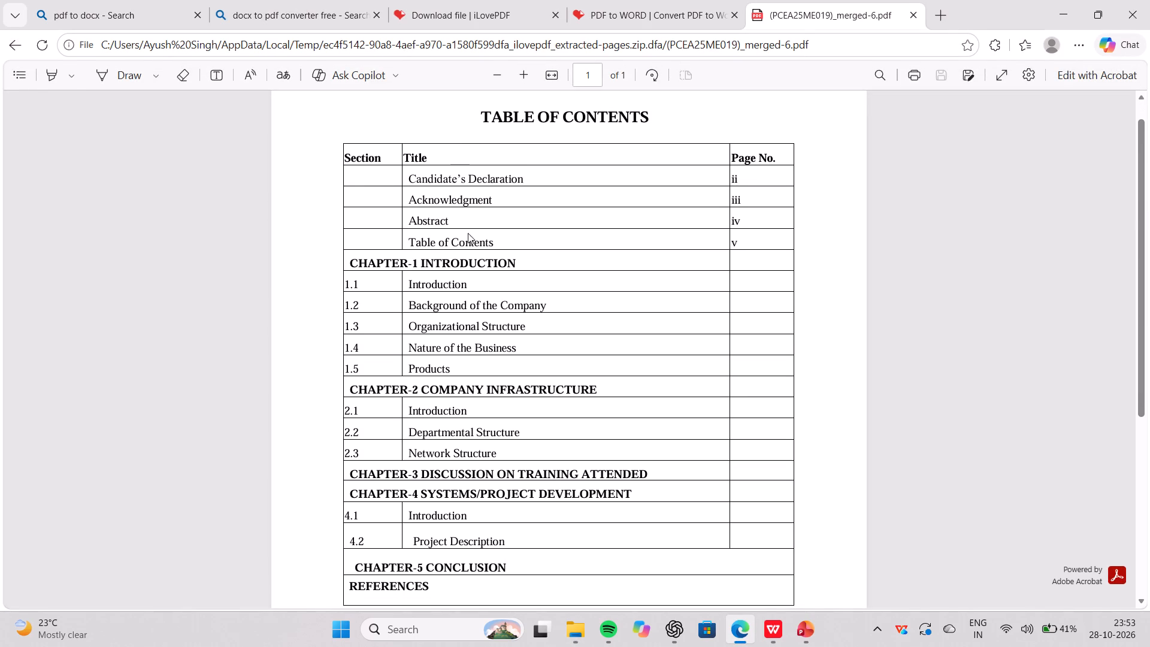
pyautogui.scroll(-5, 470, 243)
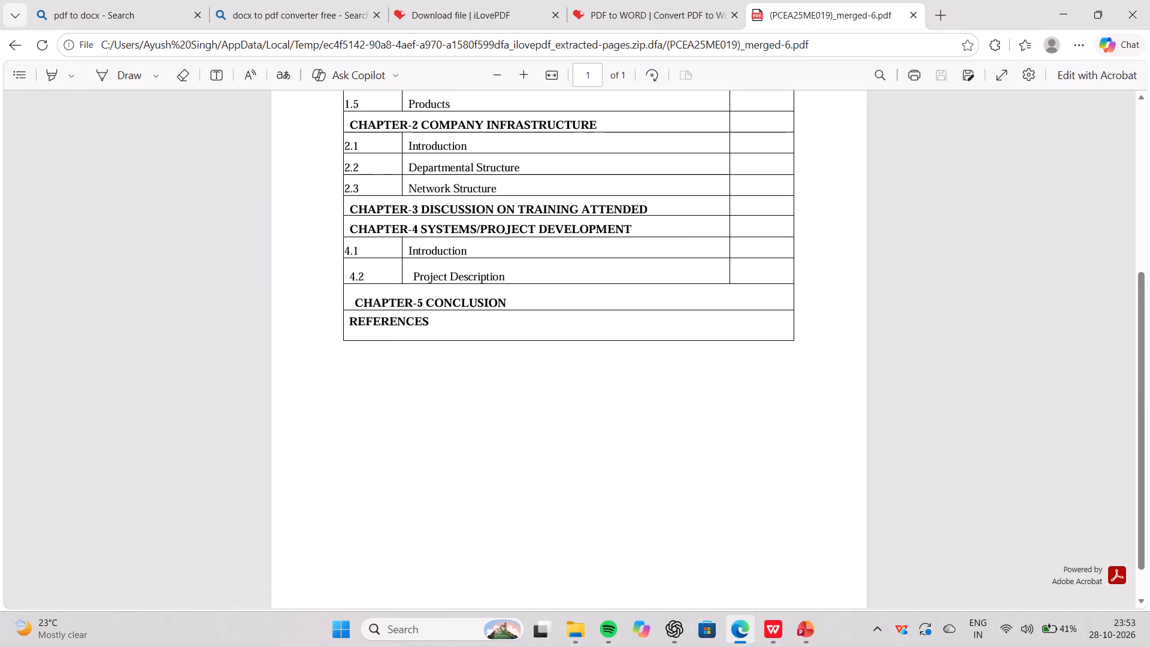
pyautogui.scroll(-1, 470, 243)
pyautogui.scroll(10, 470, 243)
pyautogui.scroll(-5, 470, 243)
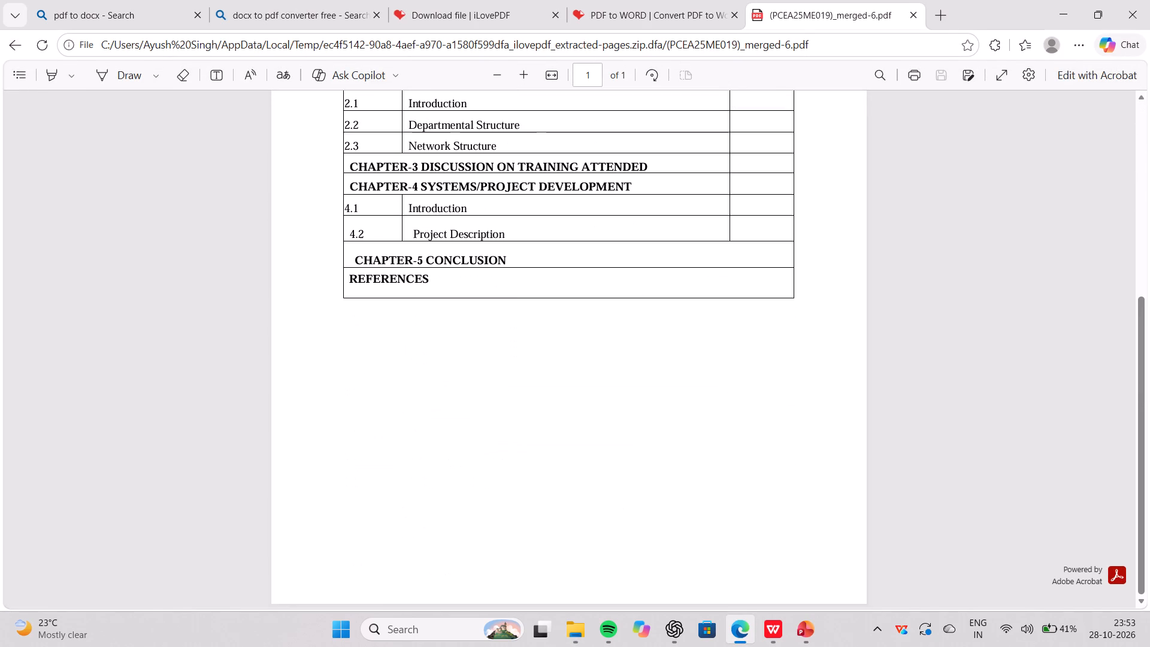
pyautogui.scroll(4, 470, 243)
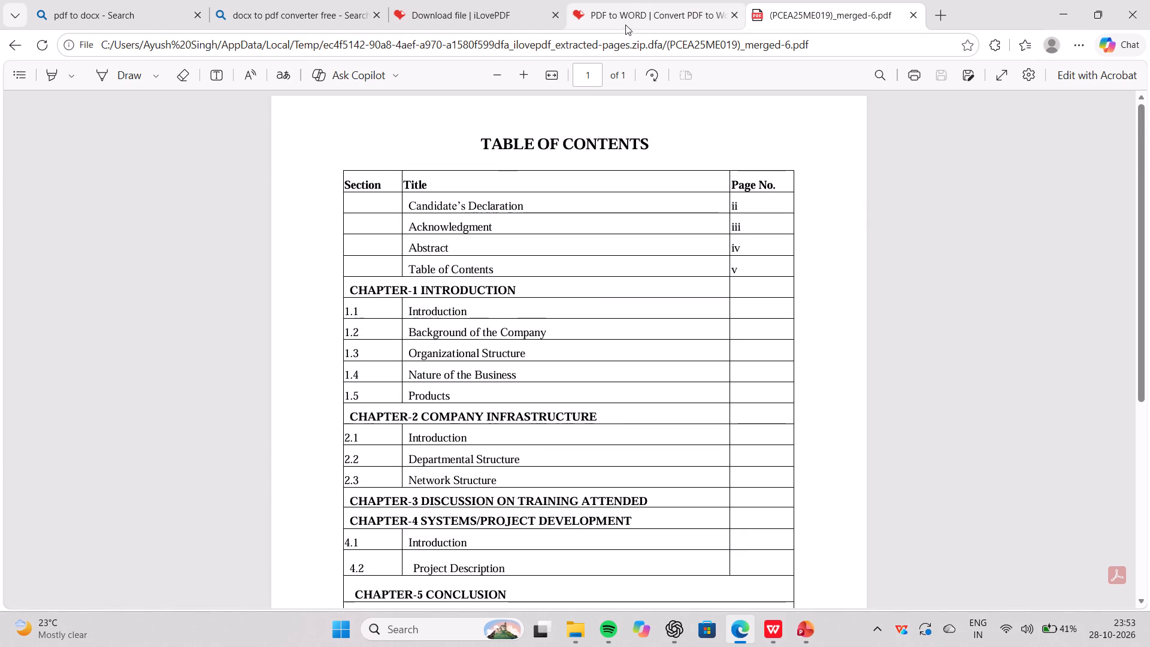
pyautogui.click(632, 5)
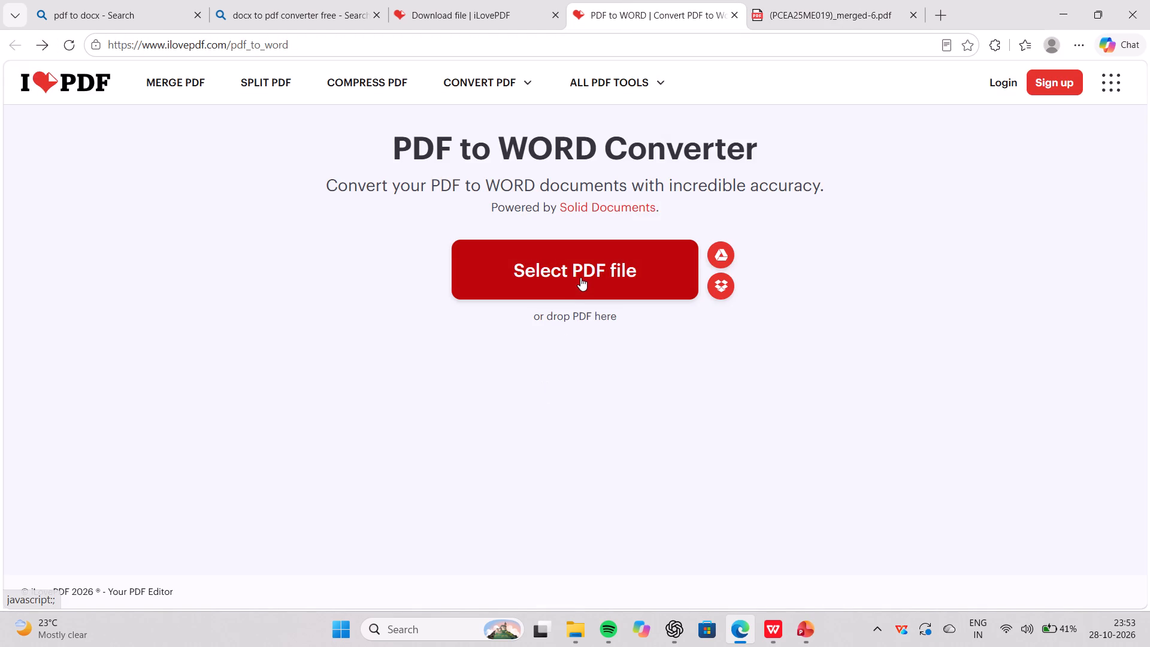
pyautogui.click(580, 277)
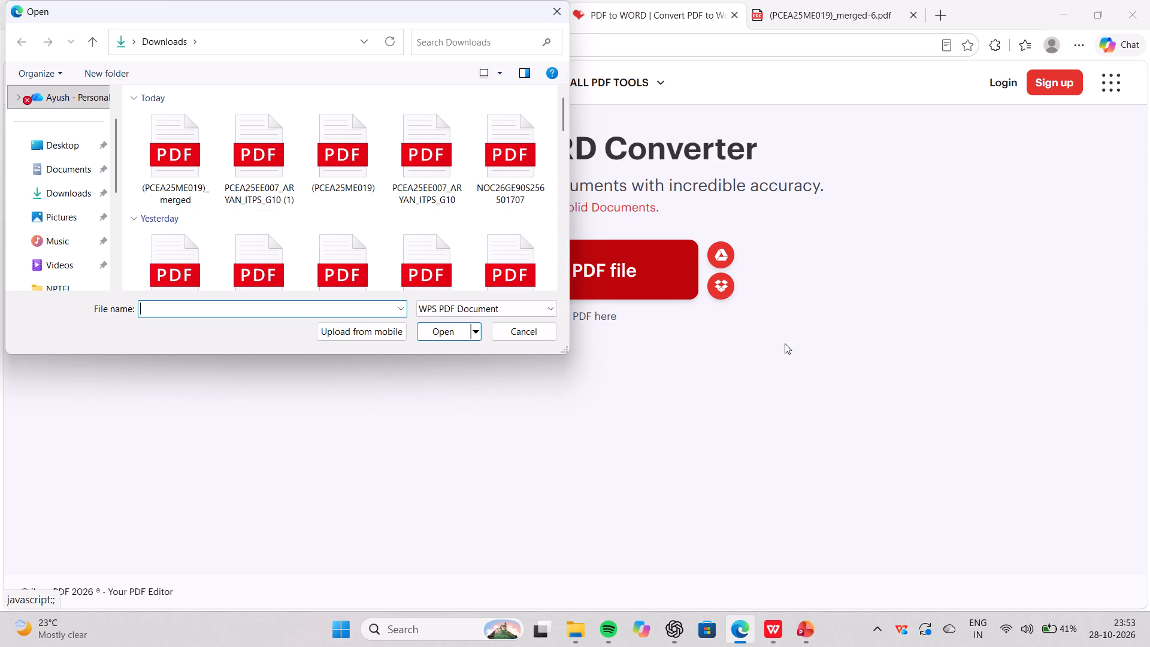
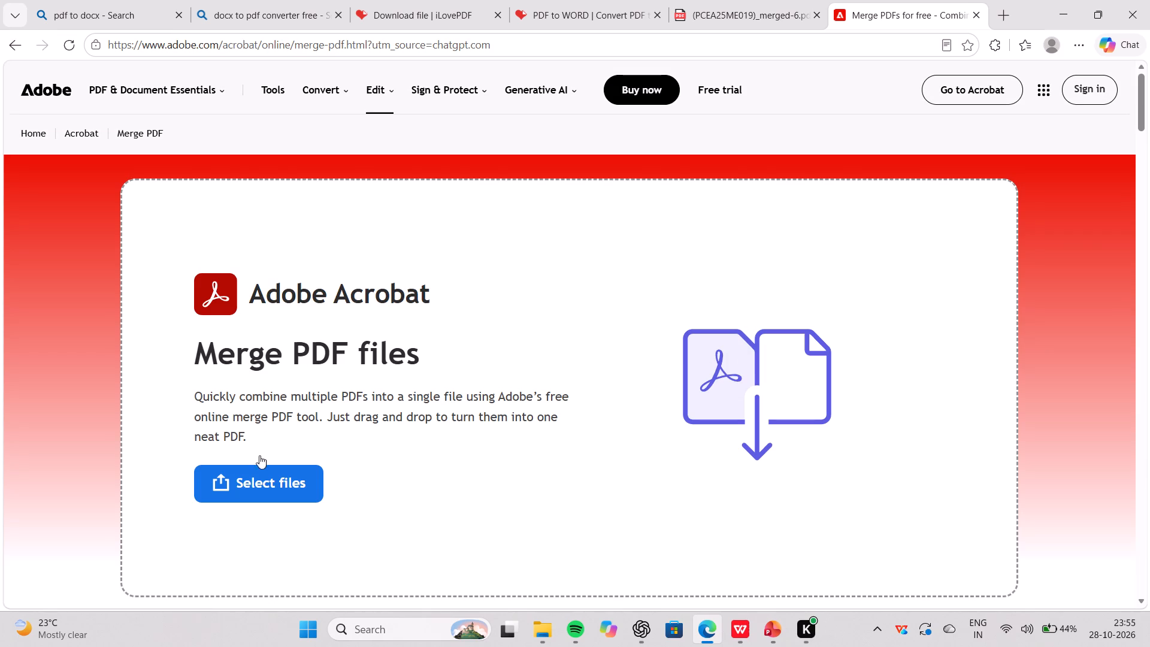
# Upload the ME019 report PDF from Downloads to Adobe's Merge PDF files tool.
pyautogui.click(255, 485)
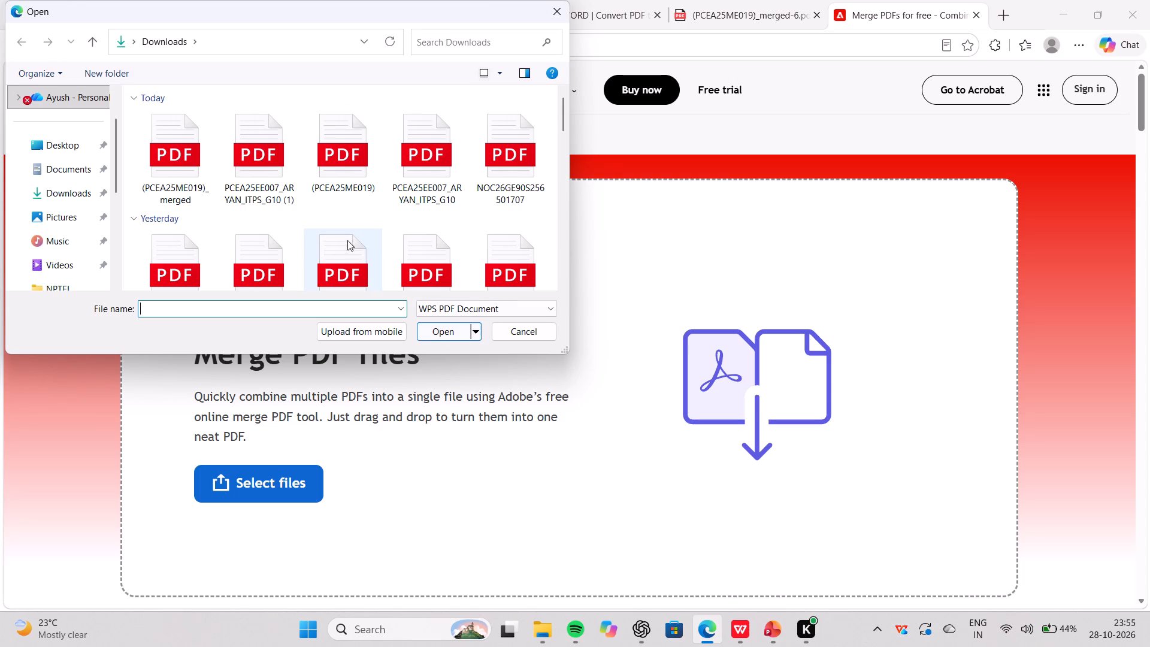
pyautogui.click(319, 182)
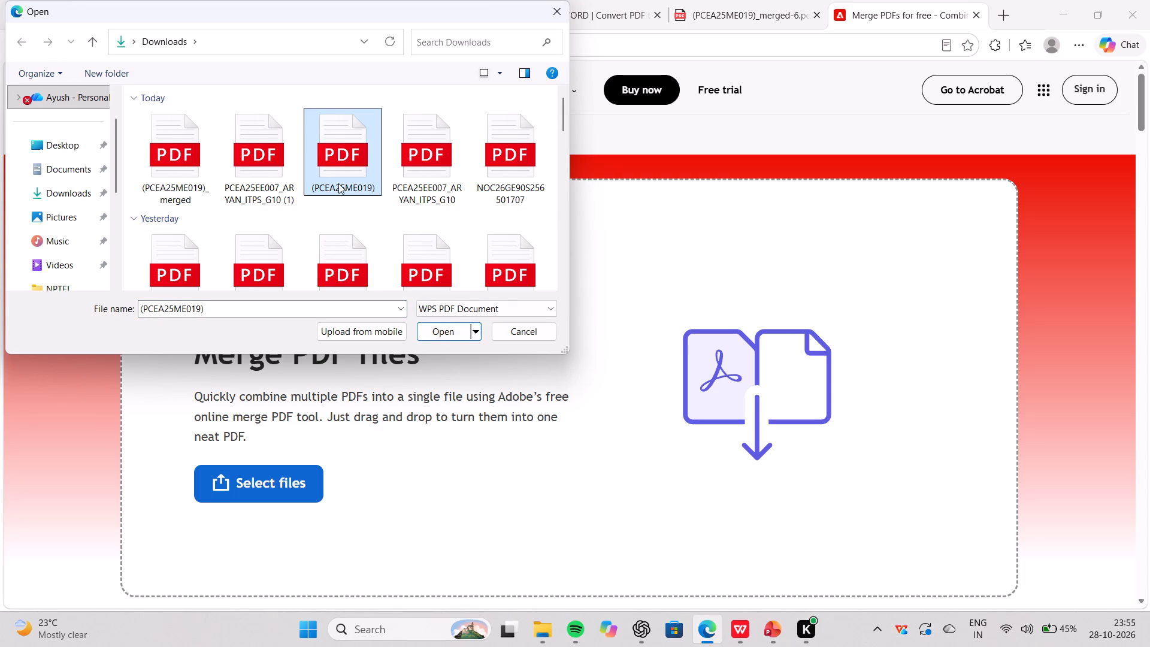
pyautogui.click(405, 176)
pyautogui.moveTo(346, 179); pyautogui.dragTo(429, 332)
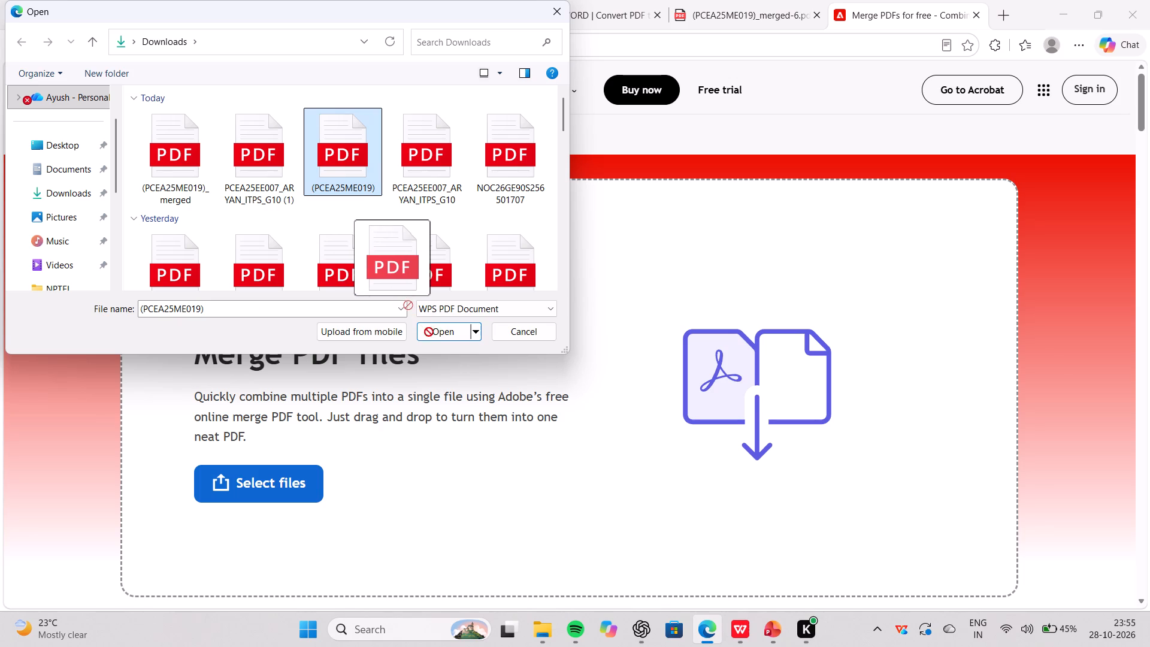
pyautogui.moveTo(429, 332); pyautogui.dragTo(435, 337)
pyautogui.click(435, 337)
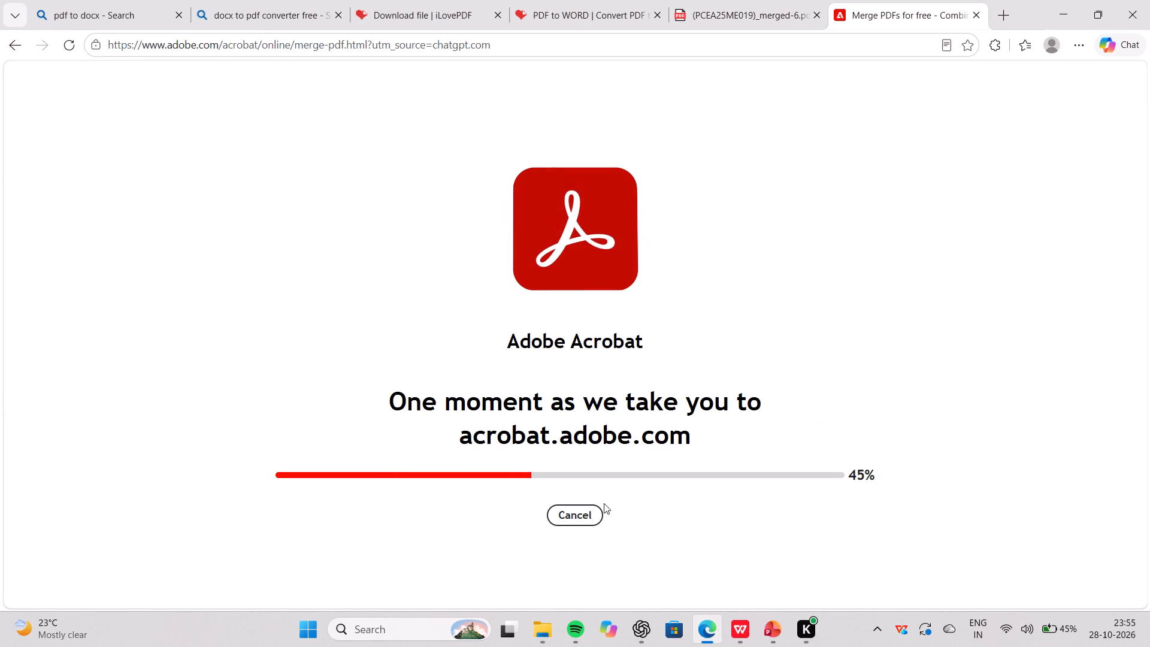
pyautogui.scroll(-1, 543, 560)
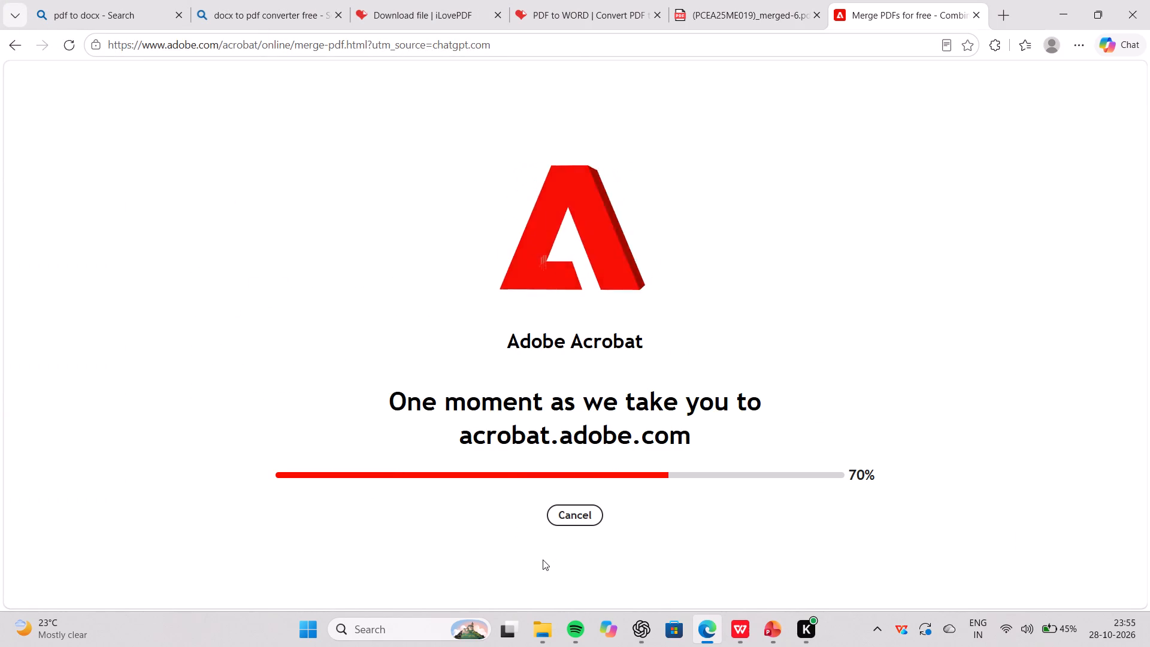
pyautogui.scroll(-1, 543, 560)
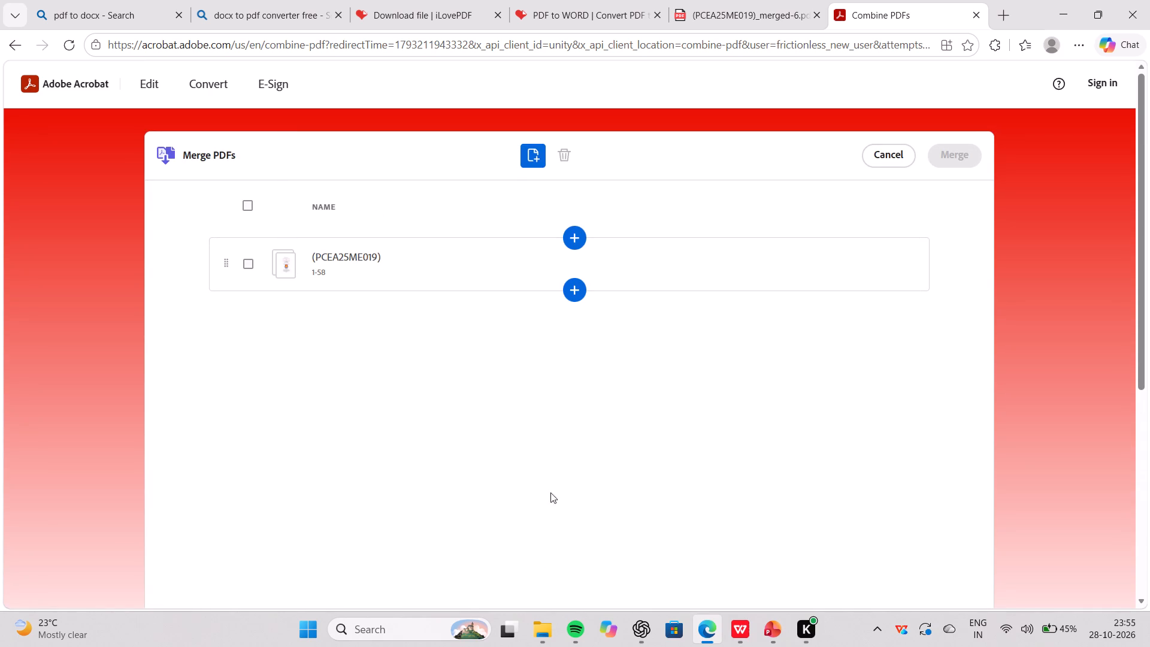
# Add the EE007 ITPS_G10 (1) PDF from Downloads below the ME019 report in the merge list.
pyautogui.click(574, 292)
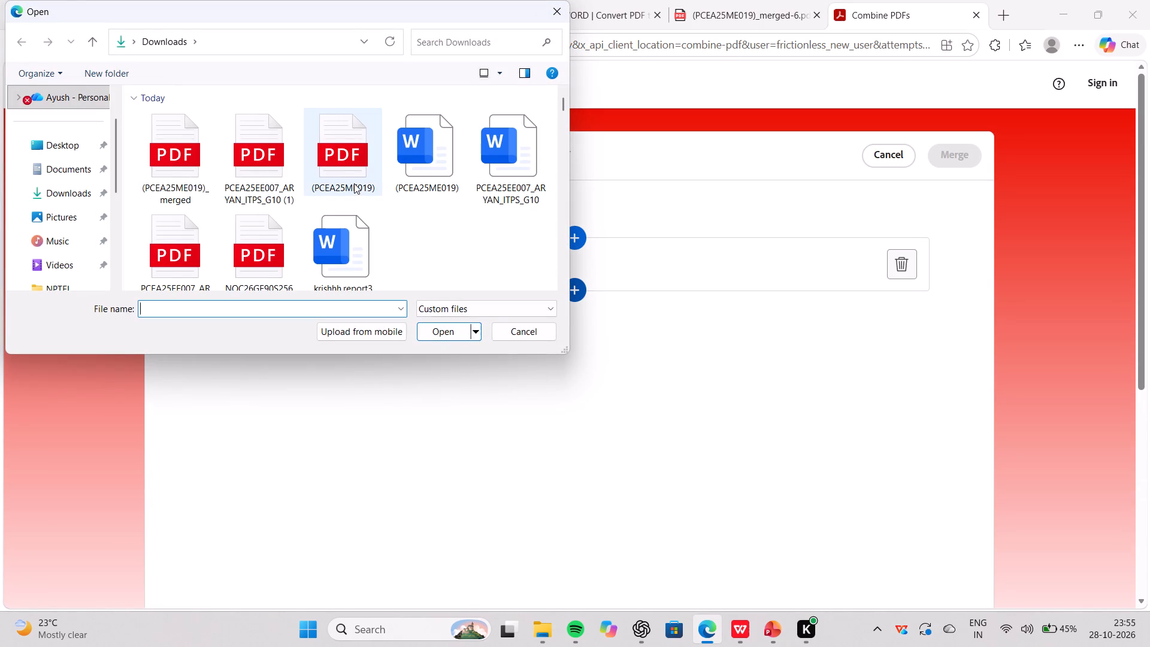
pyautogui.click(354, 183)
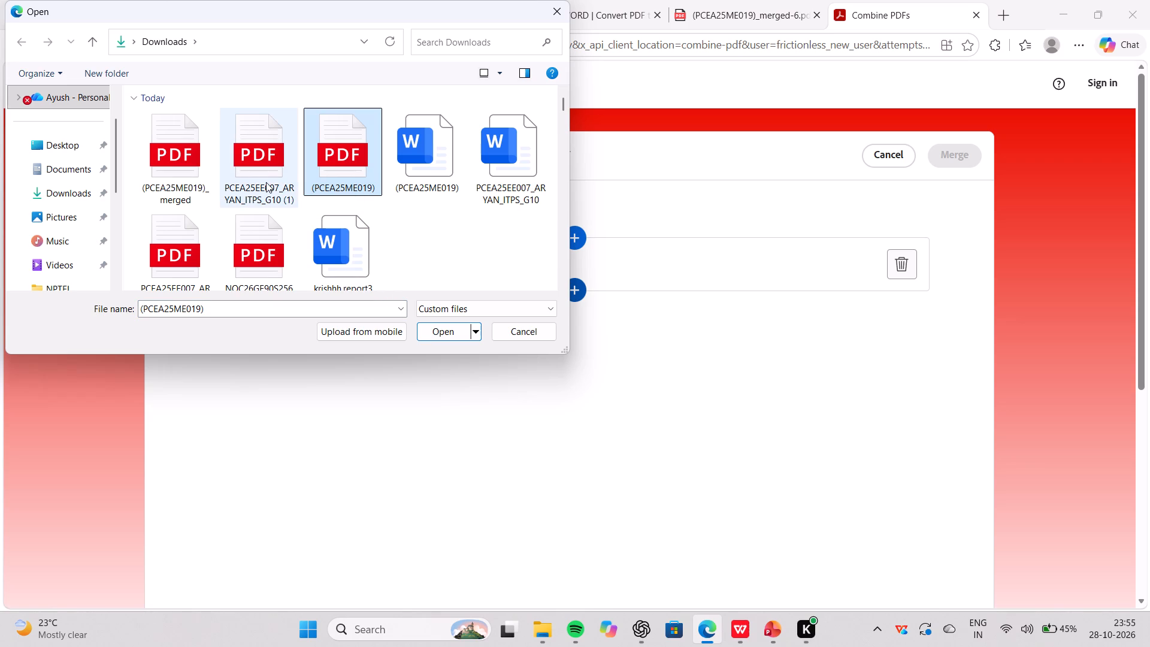
pyautogui.click(266, 182)
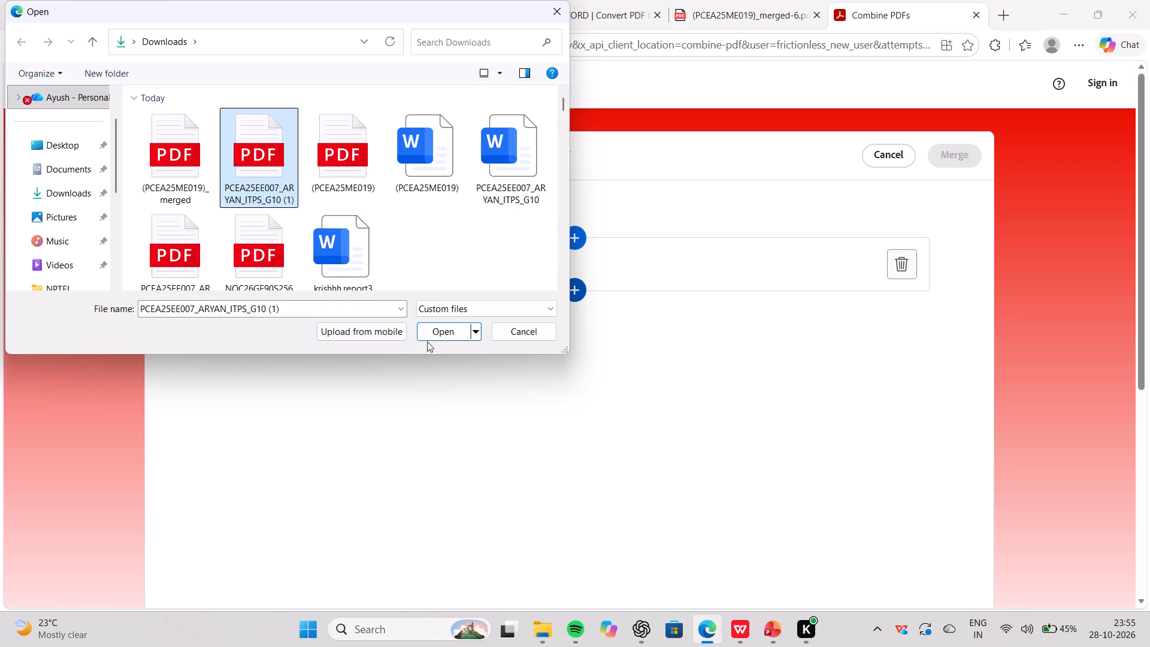
pyautogui.click(442, 331)
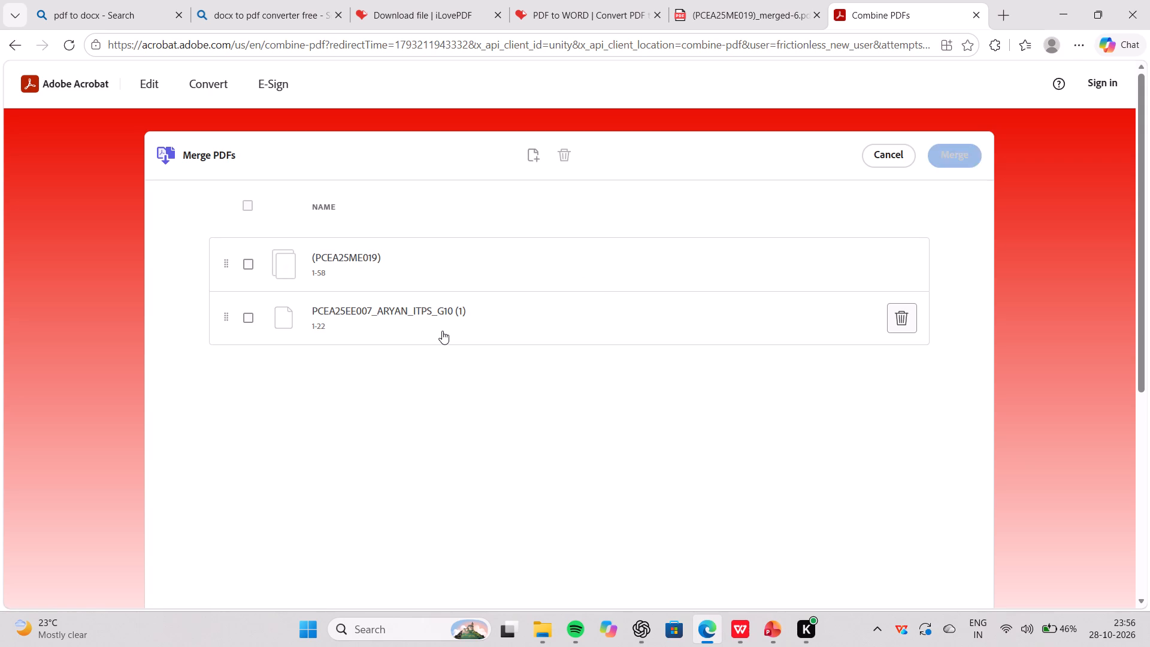
# Merge the two listed report PDFs into one file.
pyautogui.click(388, 261)
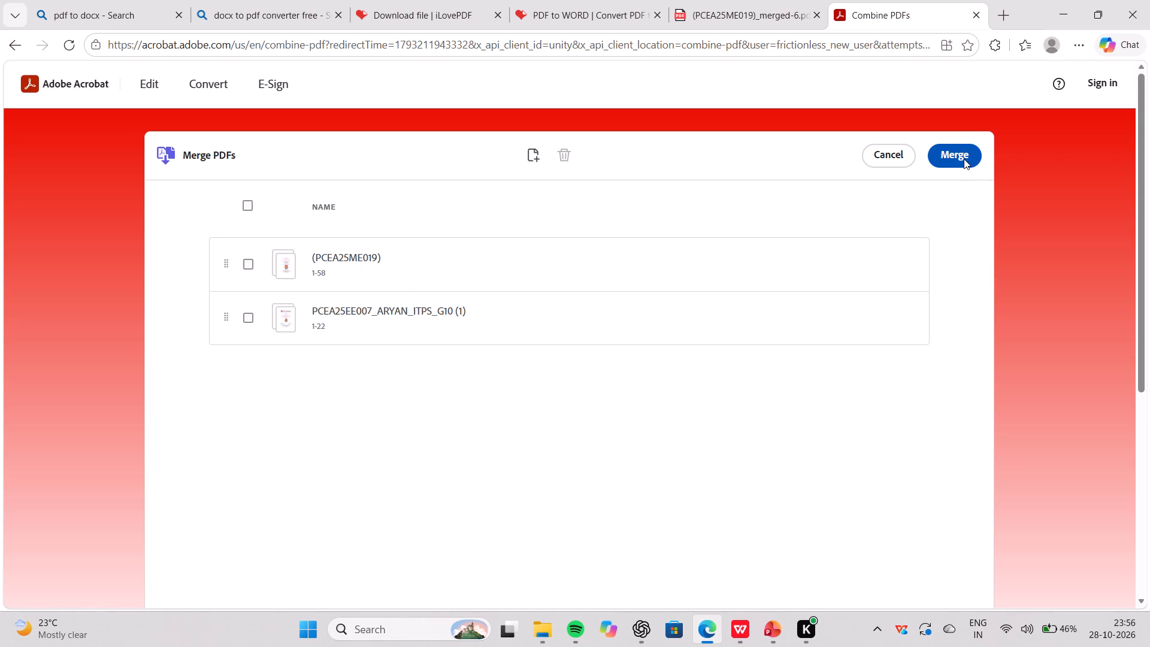
pyautogui.click(963, 157)
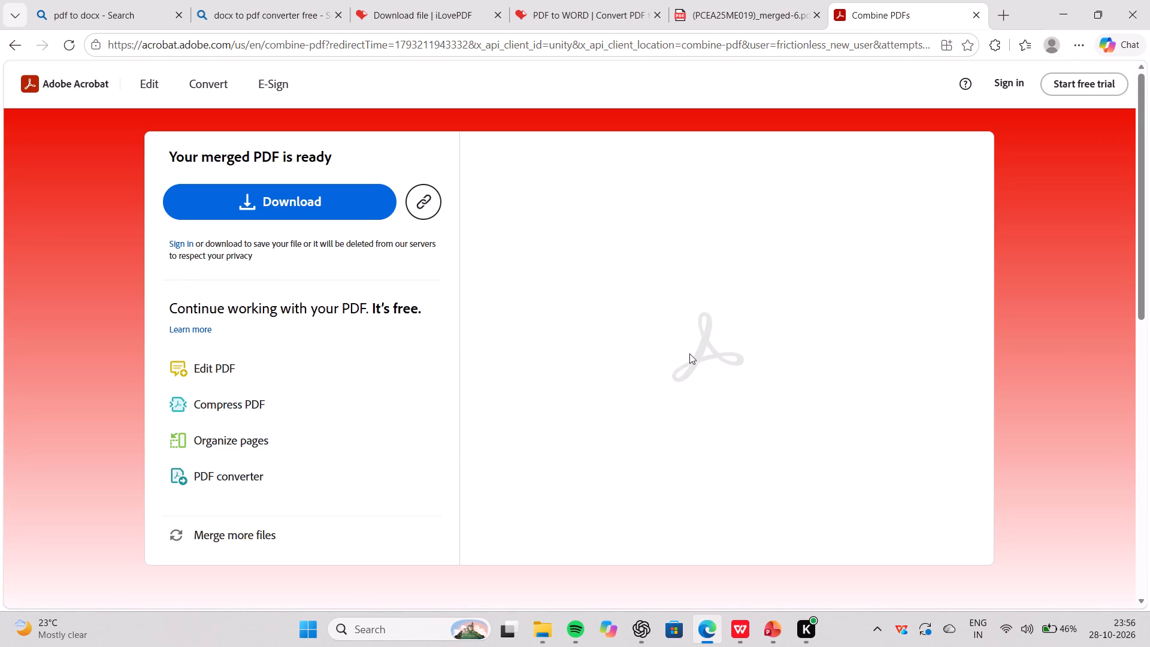
# Choose to edit the merged PDF and start signing in to Adobe with a Google account.
pyautogui.scroll(-1, 316, 427)
pyautogui.scroll(1, 300, 353)
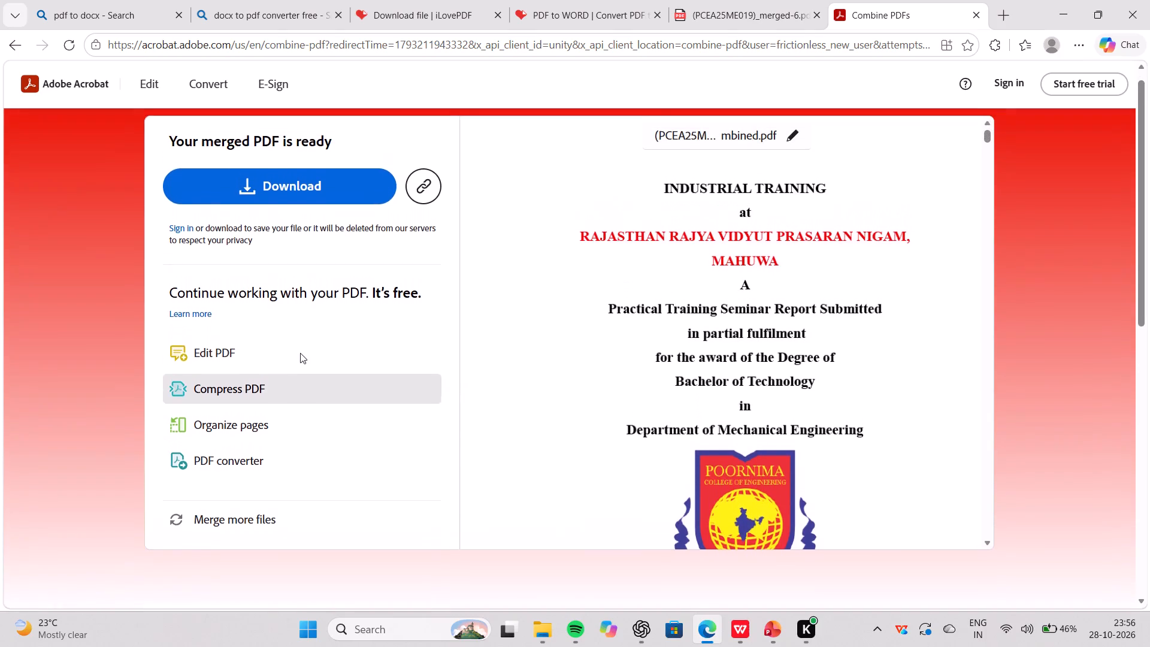
pyautogui.scroll(1, 300, 353)
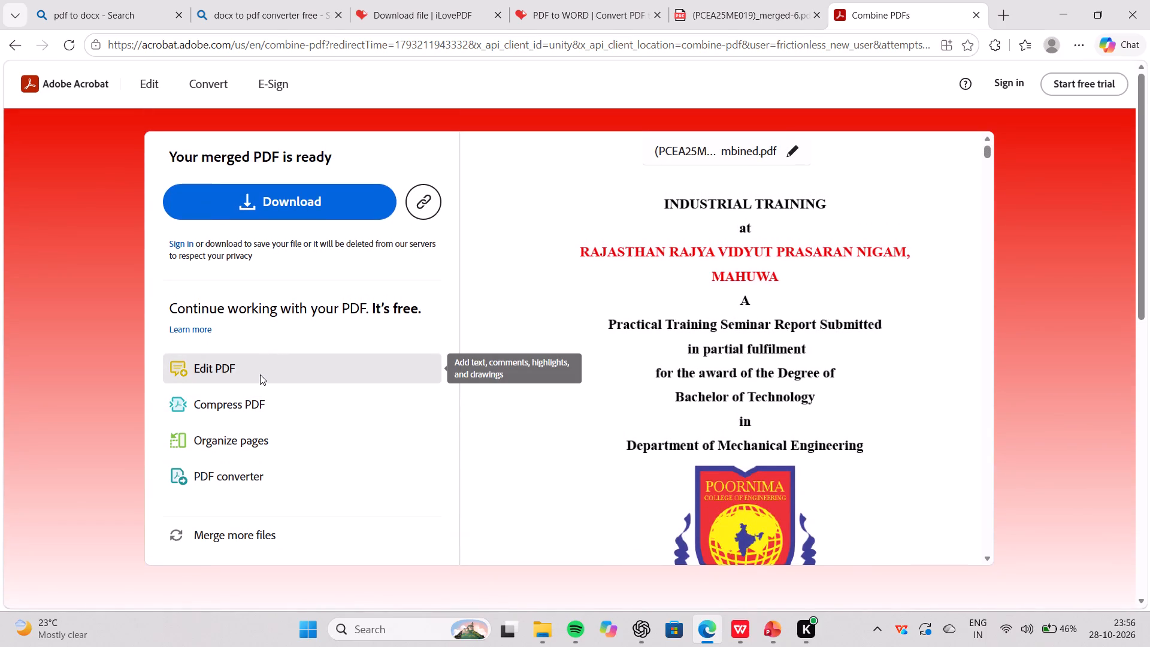
pyautogui.click(260, 374)
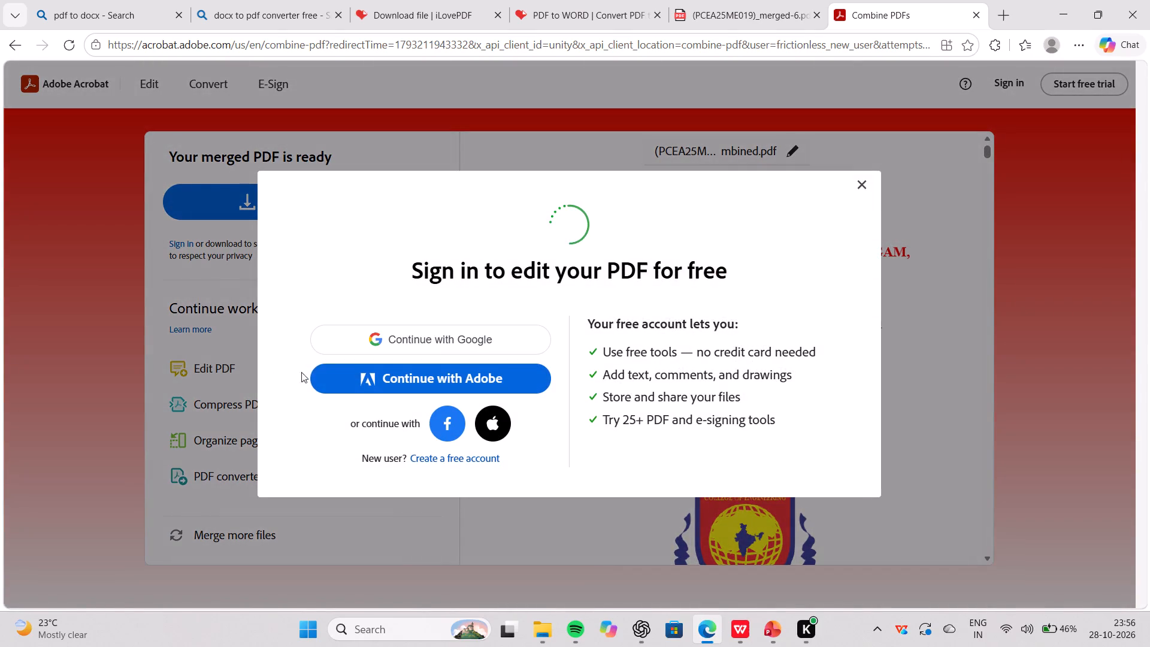
pyautogui.click(395, 341)
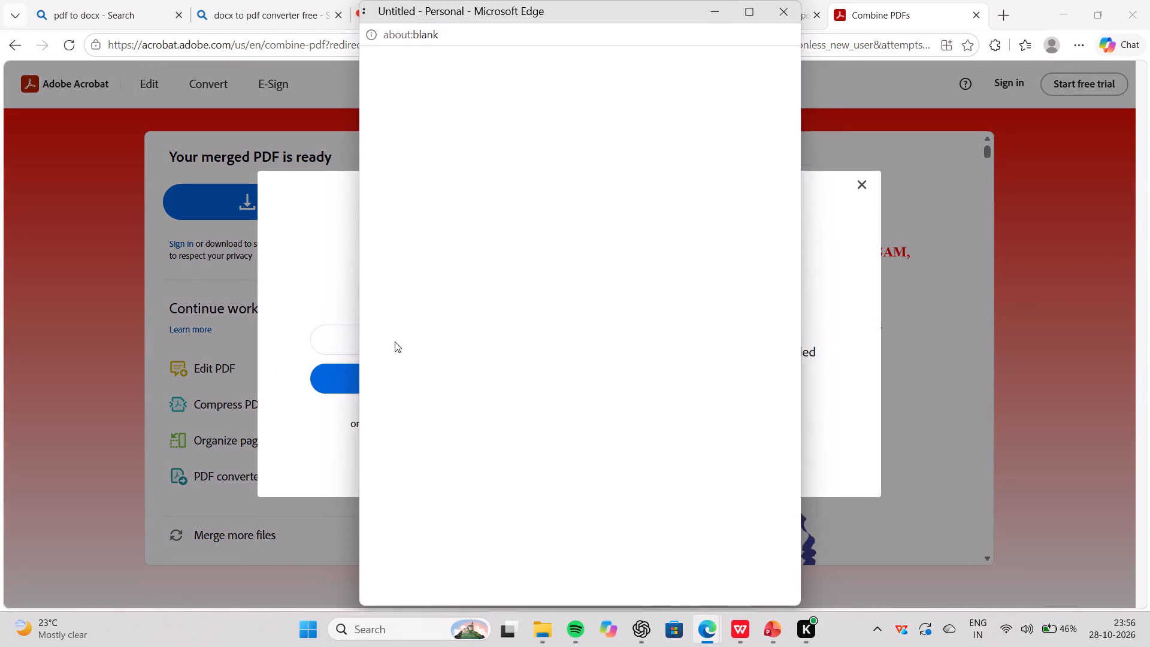
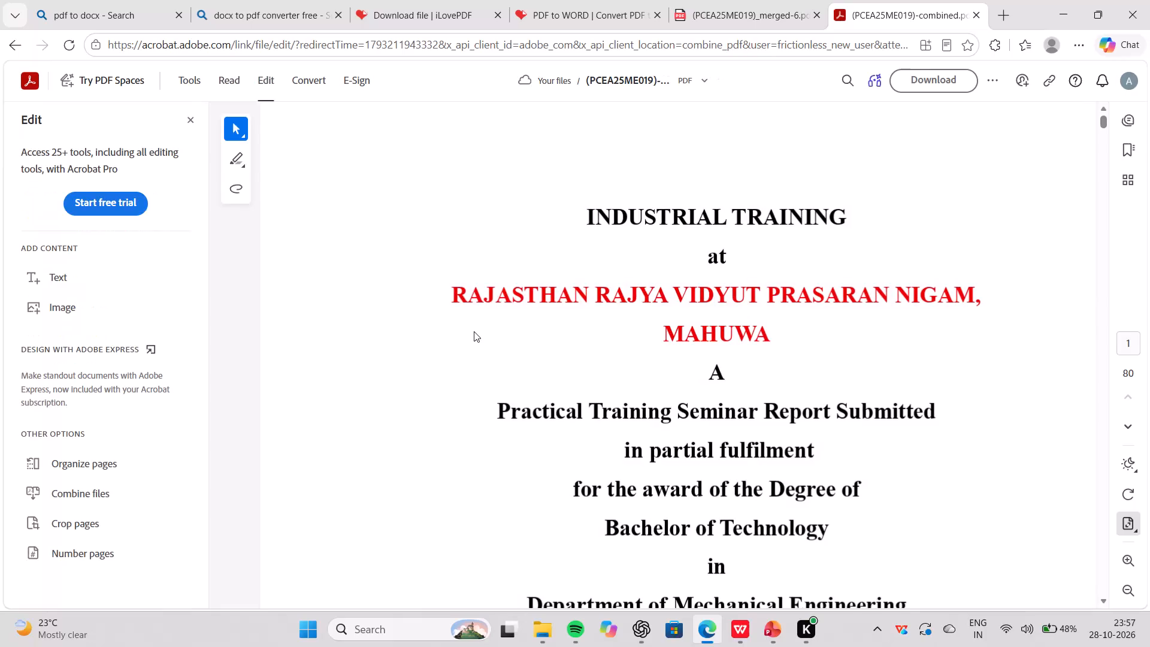
# Open the Crop pages tool for the combined PDF.
pyautogui.scroll(-1, 474, 331)
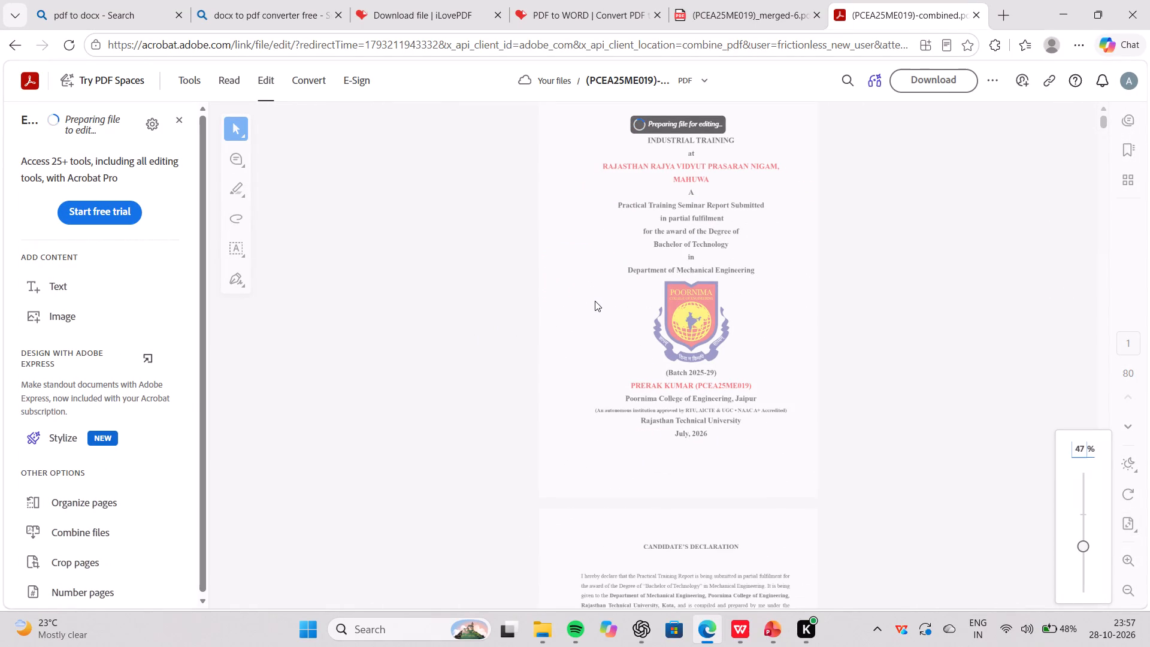
pyautogui.scroll(-1, 595, 301)
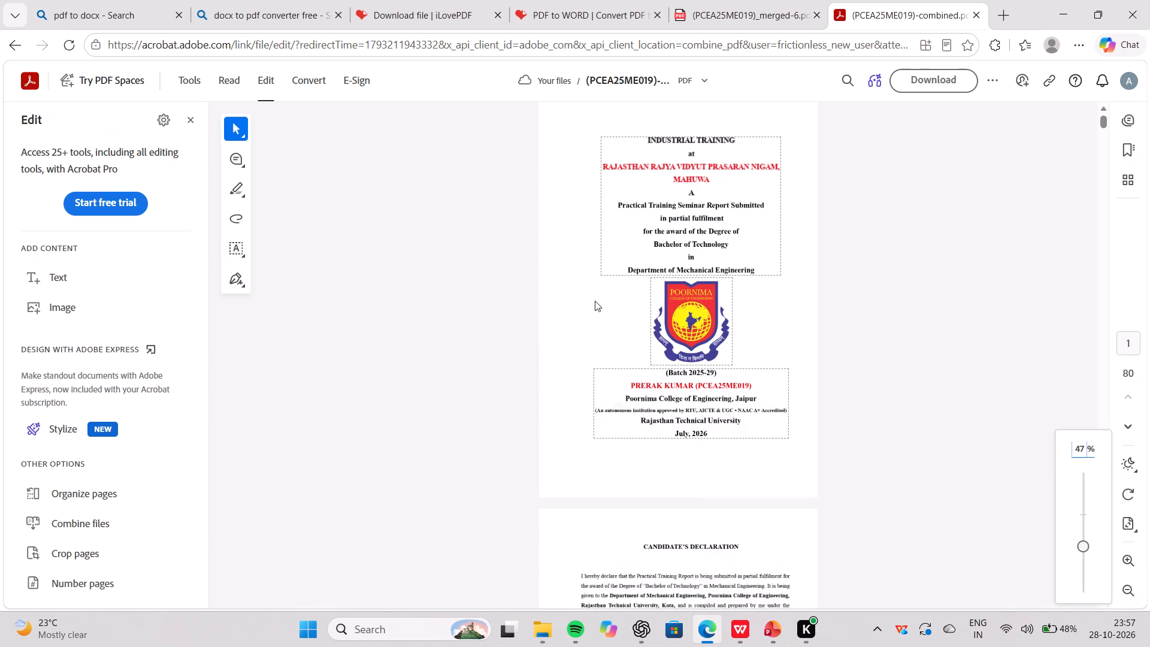
pyautogui.scroll(-1, 595, 301)
pyautogui.scroll(1, 595, 301)
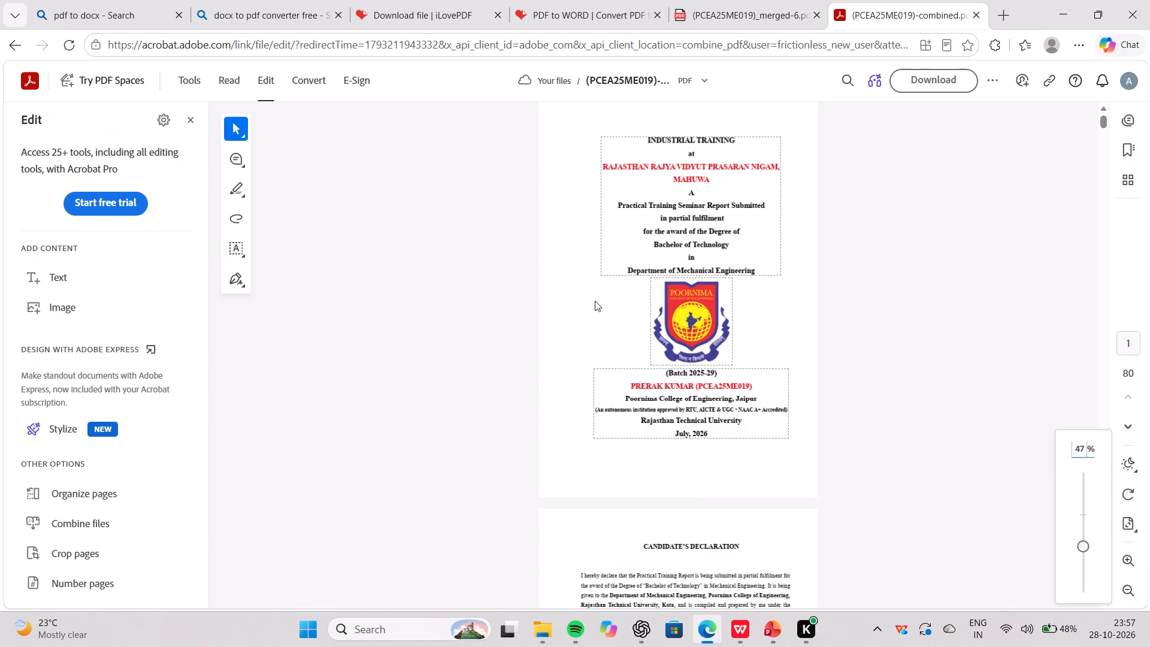
pyautogui.scroll(1, 595, 301)
pyautogui.click(444, 212)
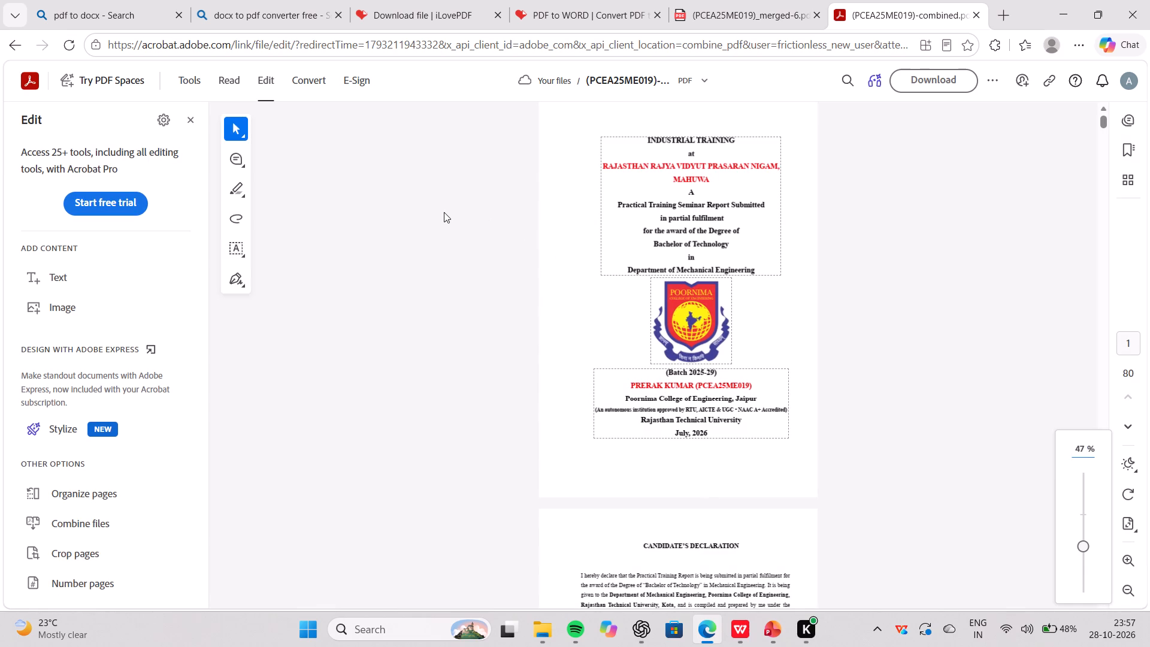
pyautogui.click(87, 560)
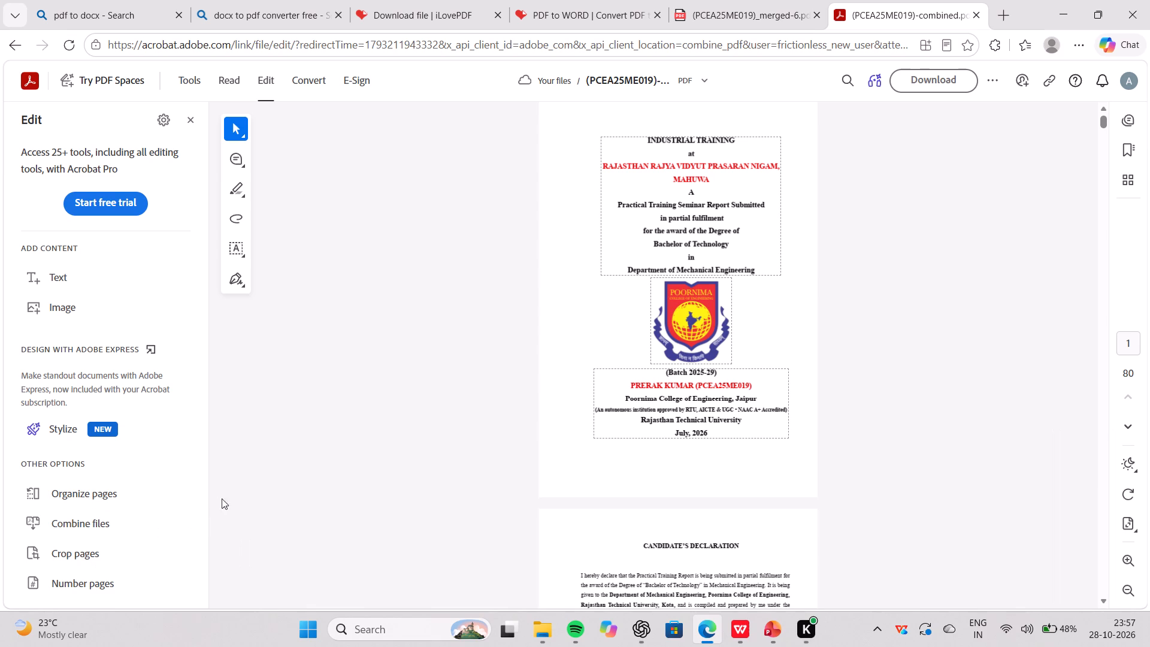
pyautogui.click(93, 551)
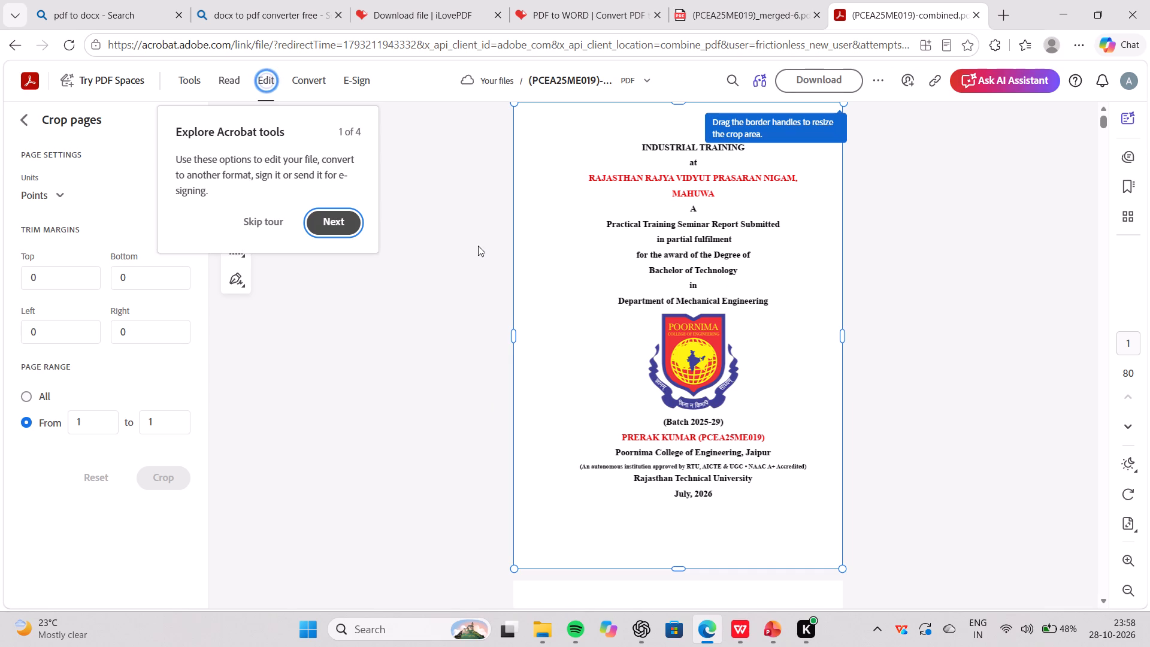
# Go through the four-part introductory tour and finish it.
pyautogui.click(339, 214)
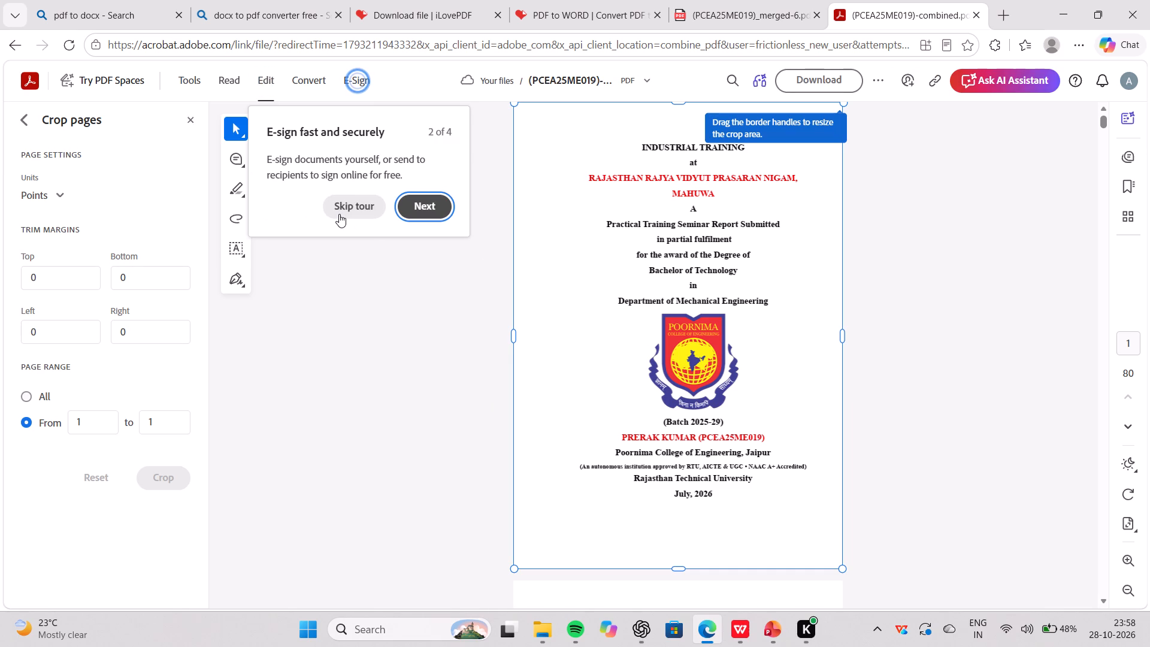
pyautogui.click(432, 212)
pyautogui.click(432, 212)
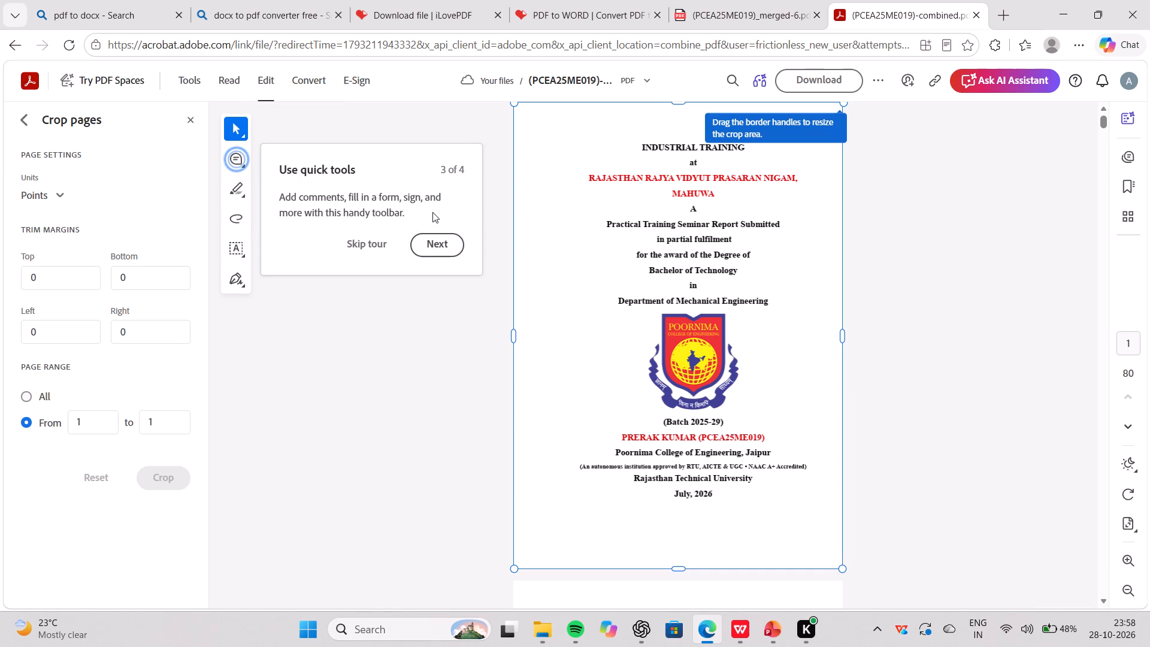
pyautogui.click(435, 234)
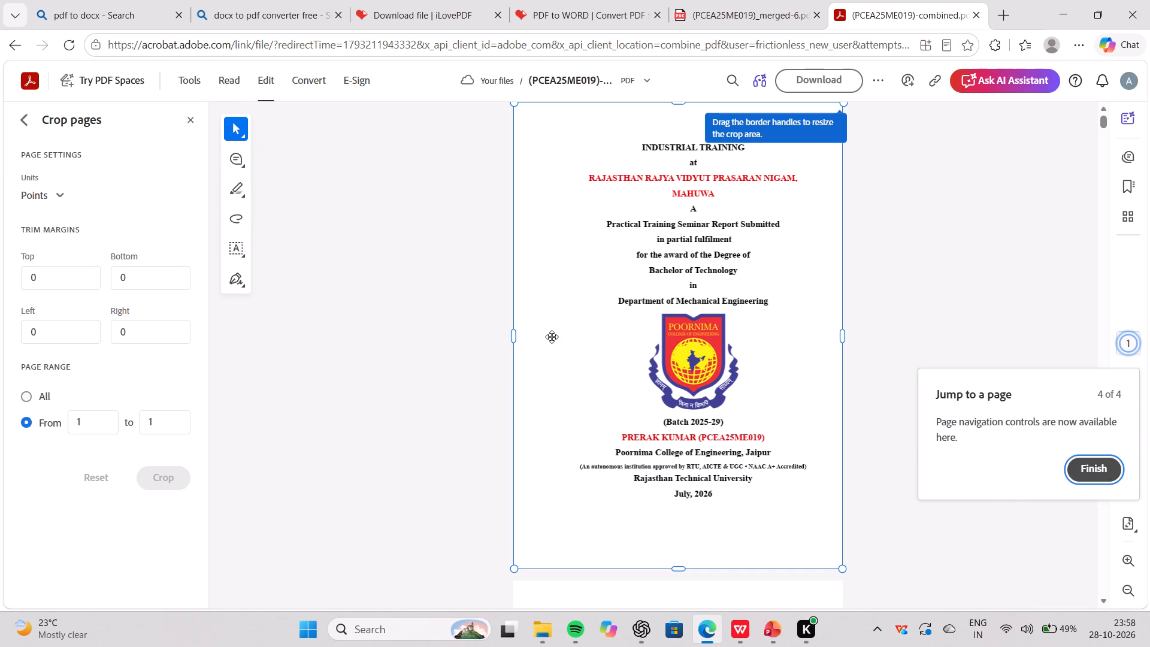
pyautogui.click(1091, 467)
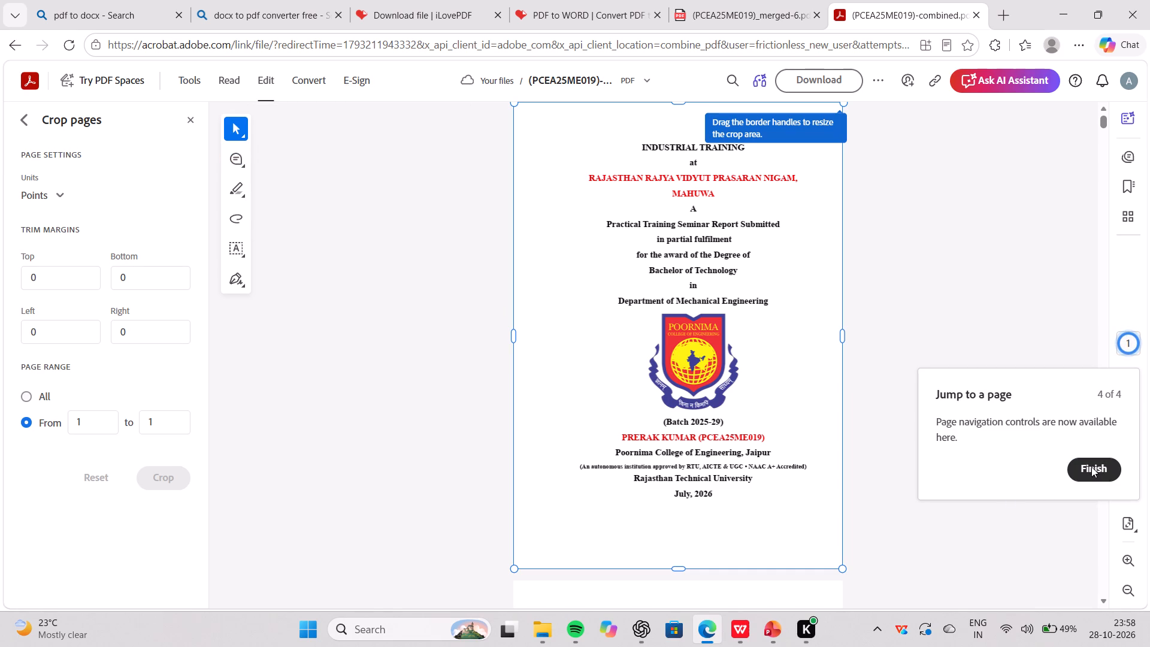
# Switch the combined PDF's page display to two-page view.
pyautogui.click(1139, 530)
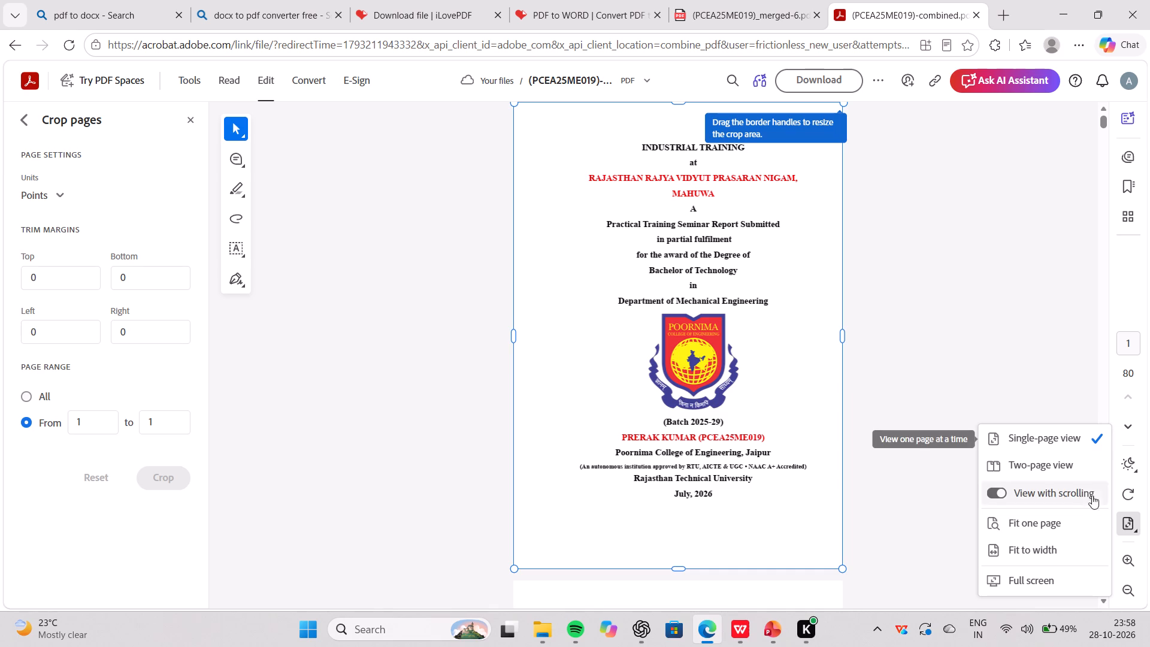
pyautogui.click(1062, 462)
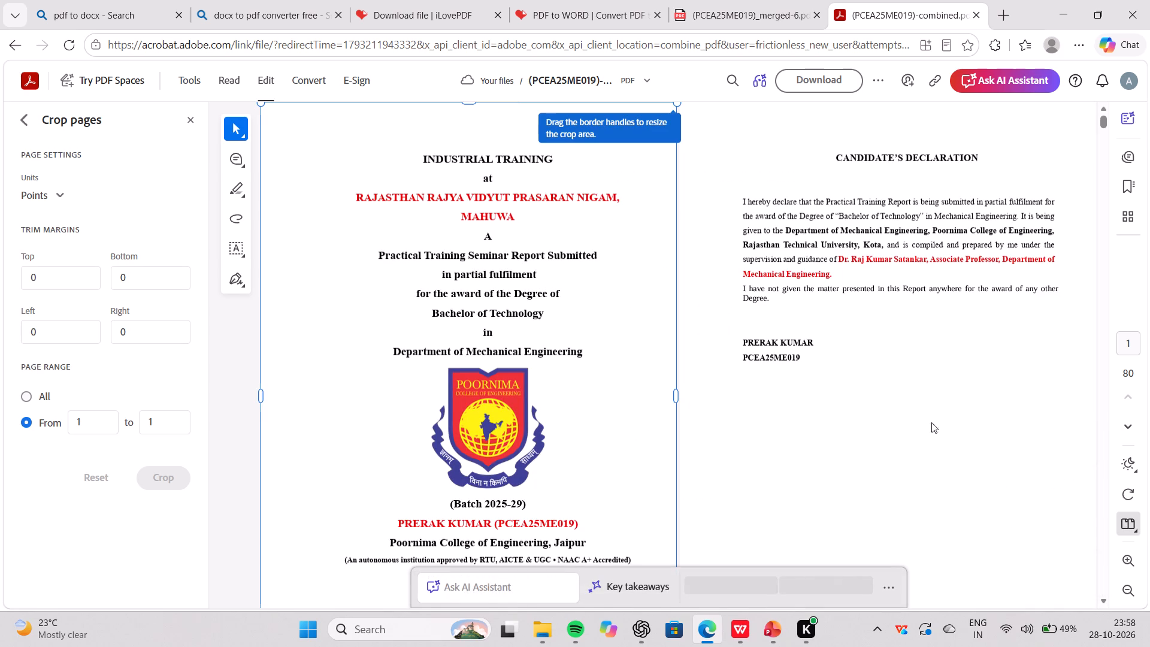
pyautogui.scroll(-3, 855, 373)
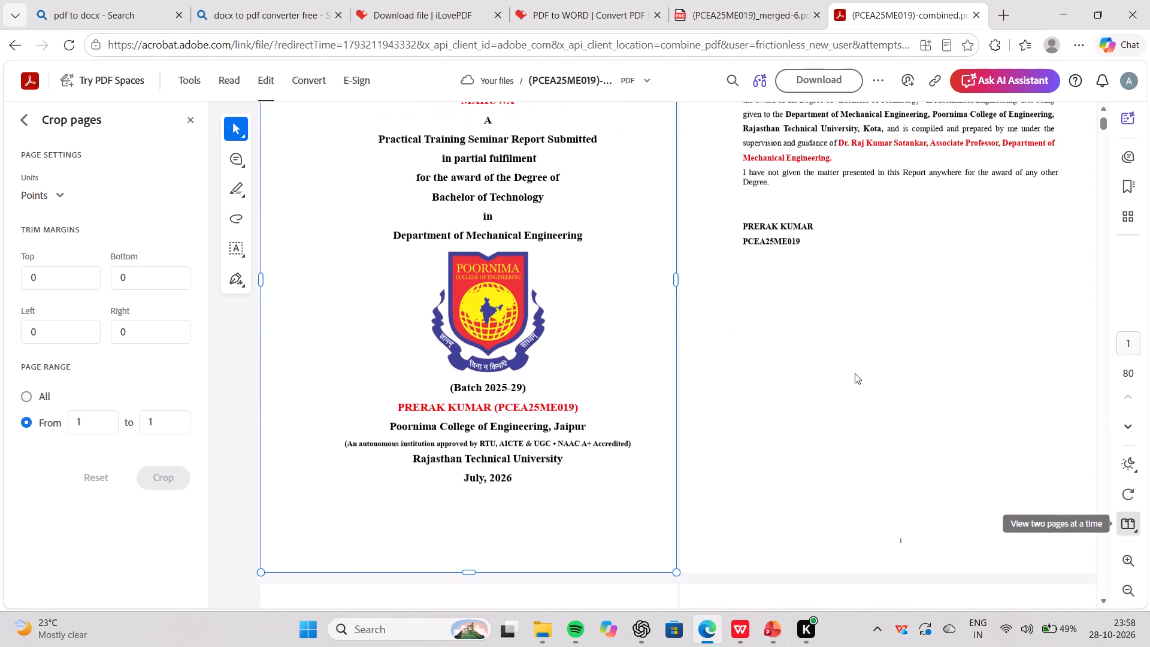
pyautogui.click(855, 373)
pyautogui.click(646, 326)
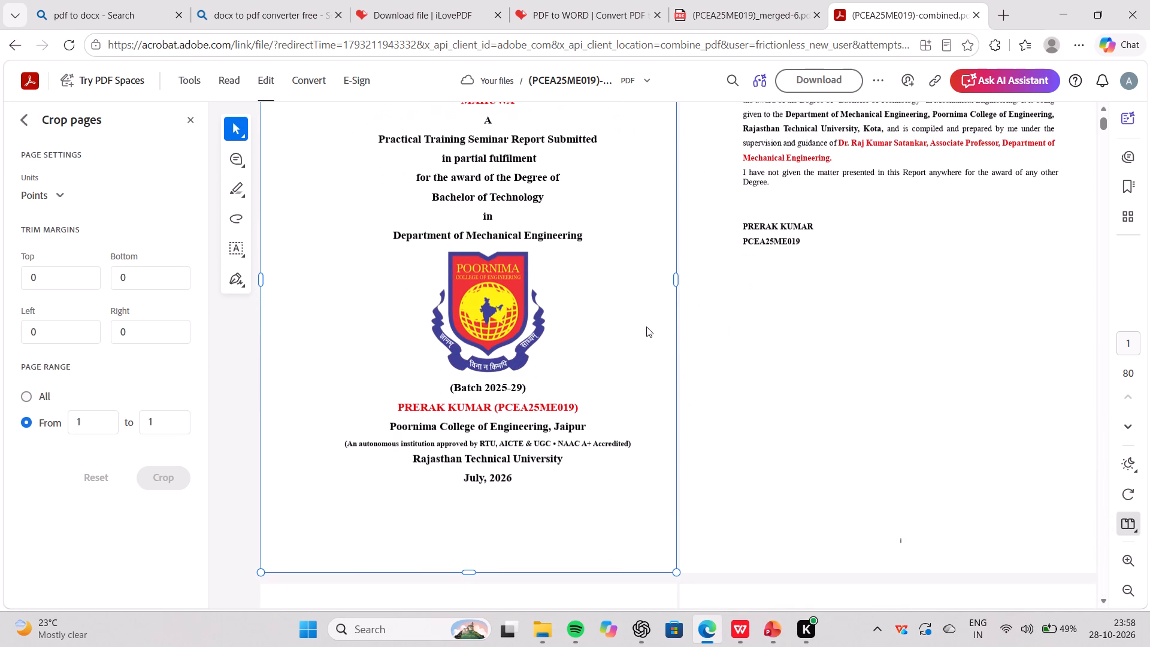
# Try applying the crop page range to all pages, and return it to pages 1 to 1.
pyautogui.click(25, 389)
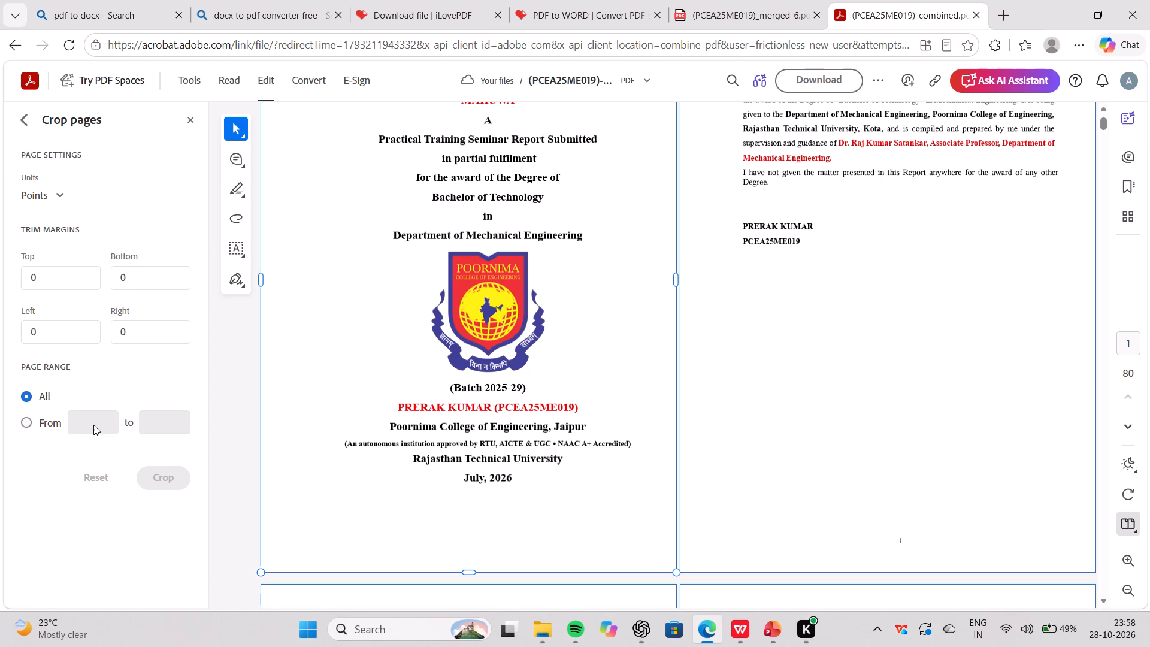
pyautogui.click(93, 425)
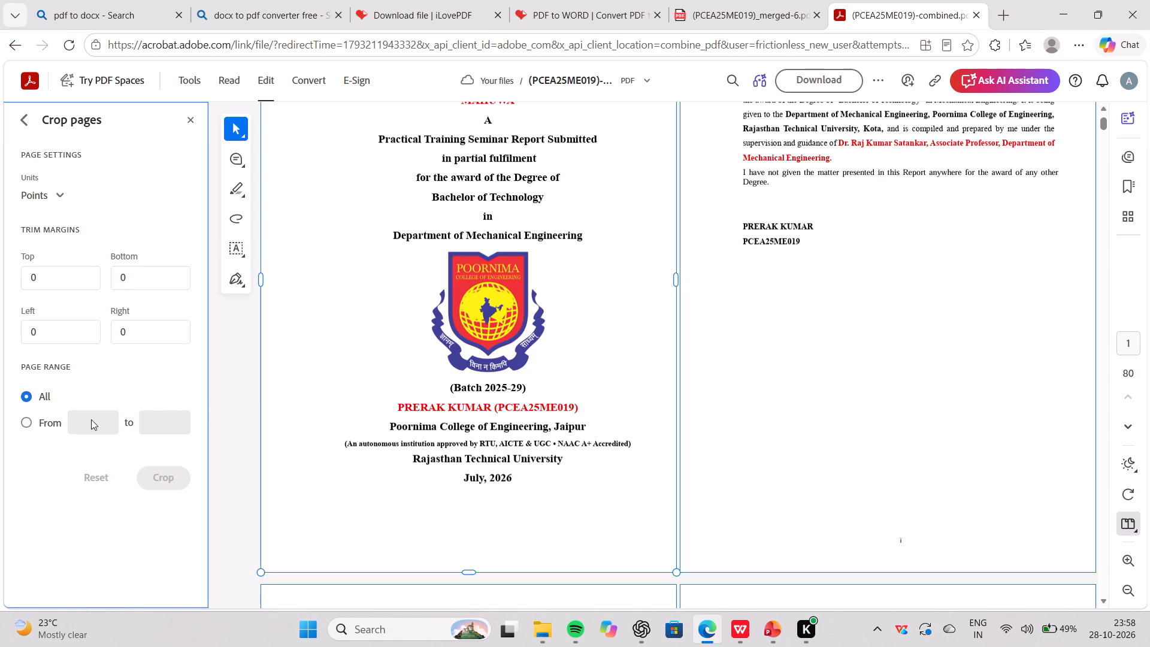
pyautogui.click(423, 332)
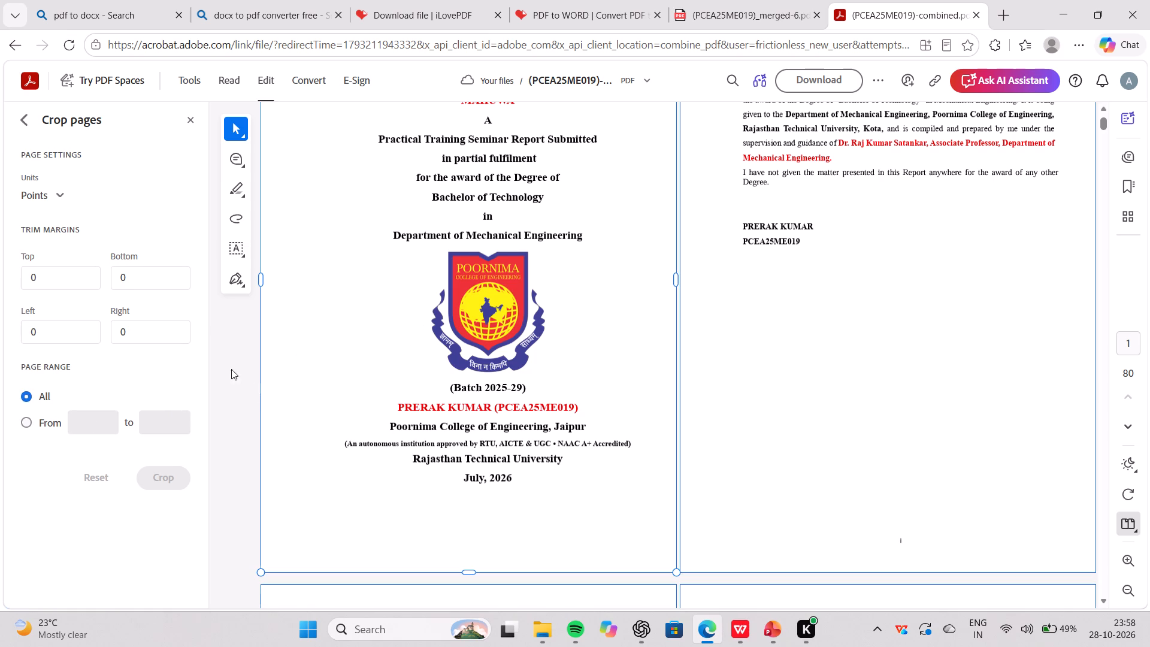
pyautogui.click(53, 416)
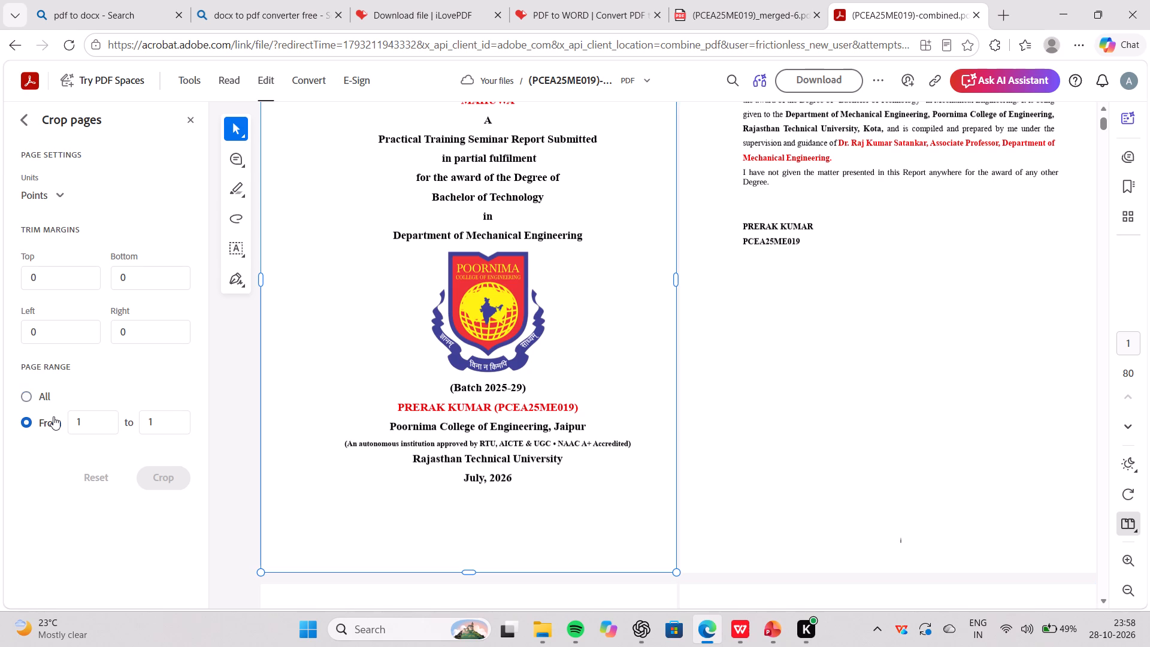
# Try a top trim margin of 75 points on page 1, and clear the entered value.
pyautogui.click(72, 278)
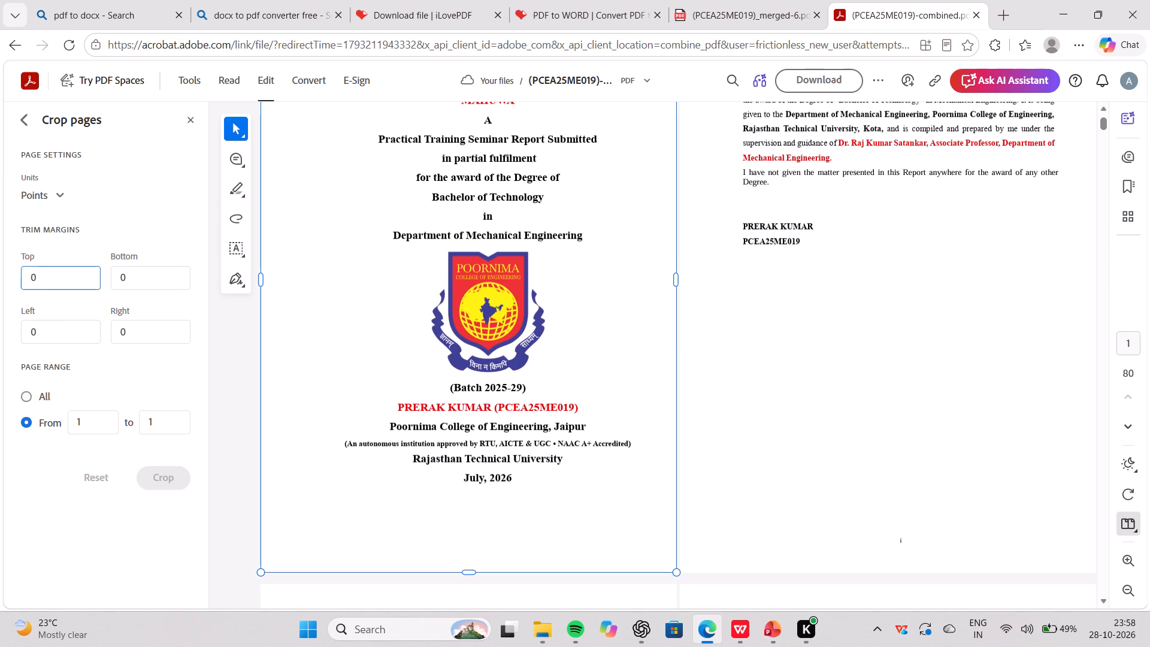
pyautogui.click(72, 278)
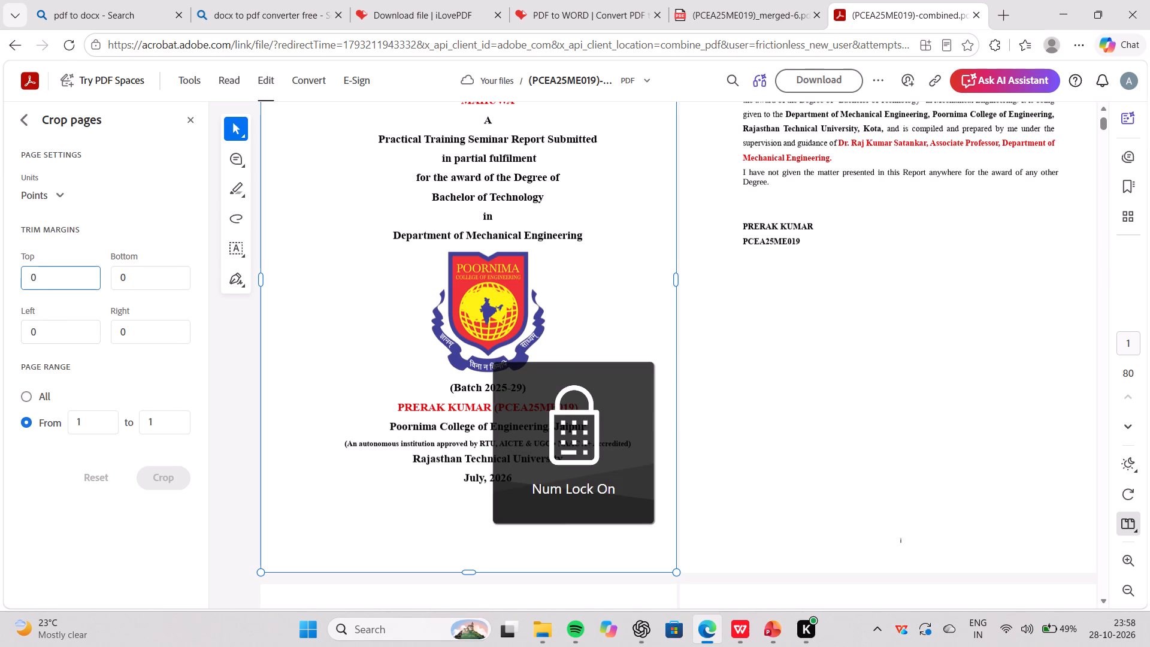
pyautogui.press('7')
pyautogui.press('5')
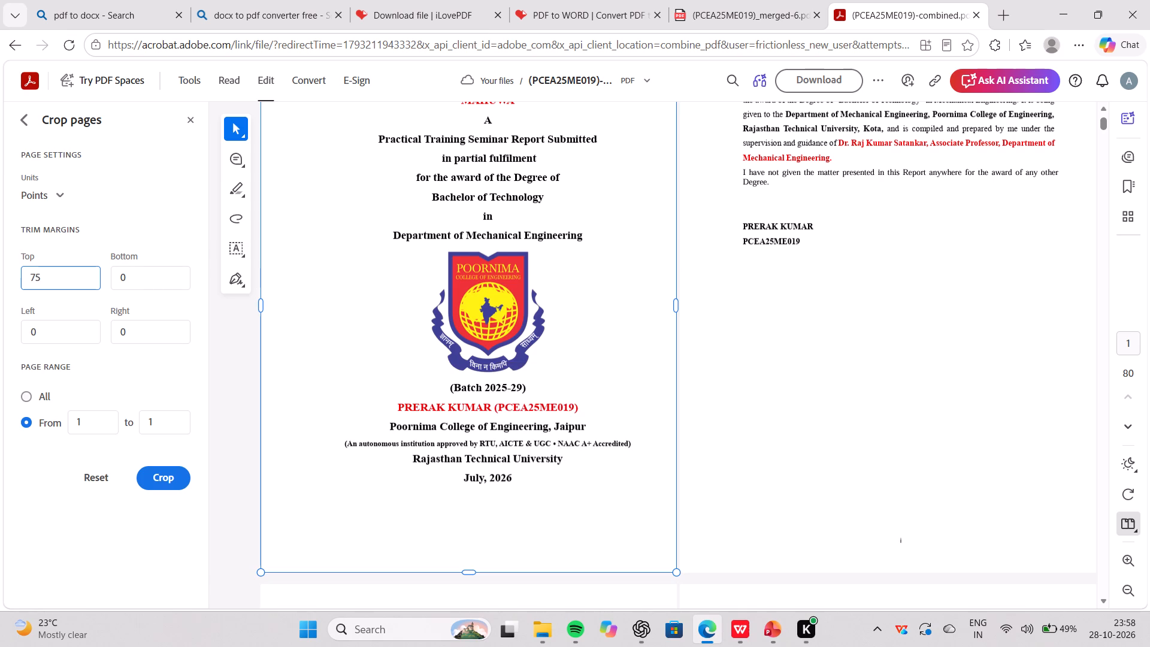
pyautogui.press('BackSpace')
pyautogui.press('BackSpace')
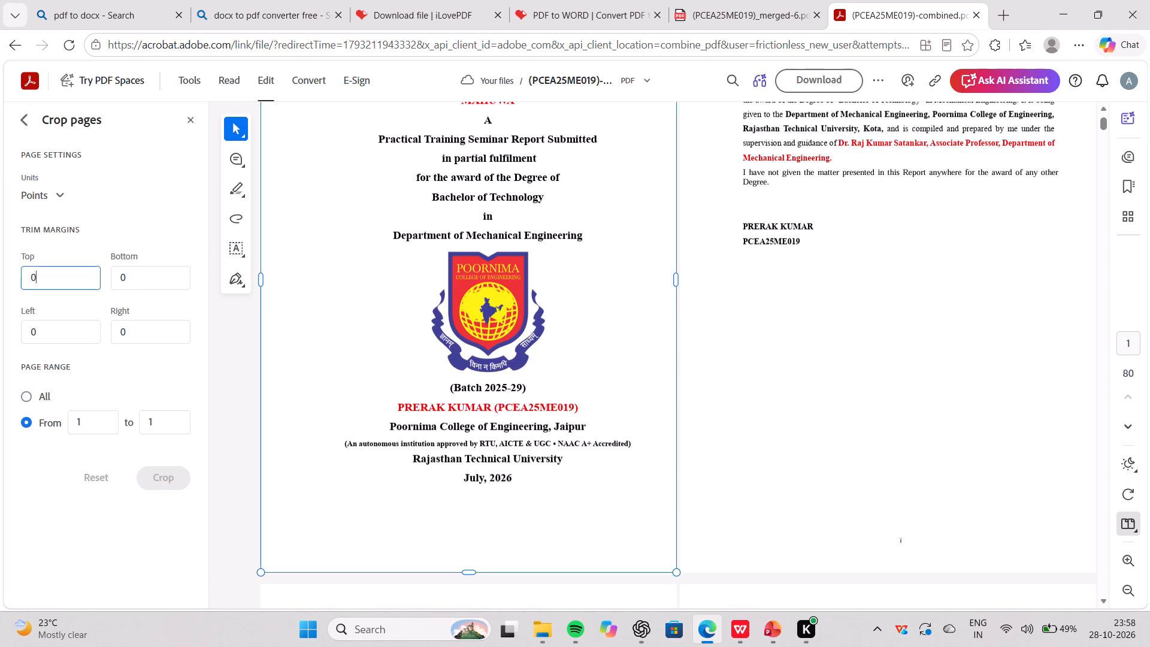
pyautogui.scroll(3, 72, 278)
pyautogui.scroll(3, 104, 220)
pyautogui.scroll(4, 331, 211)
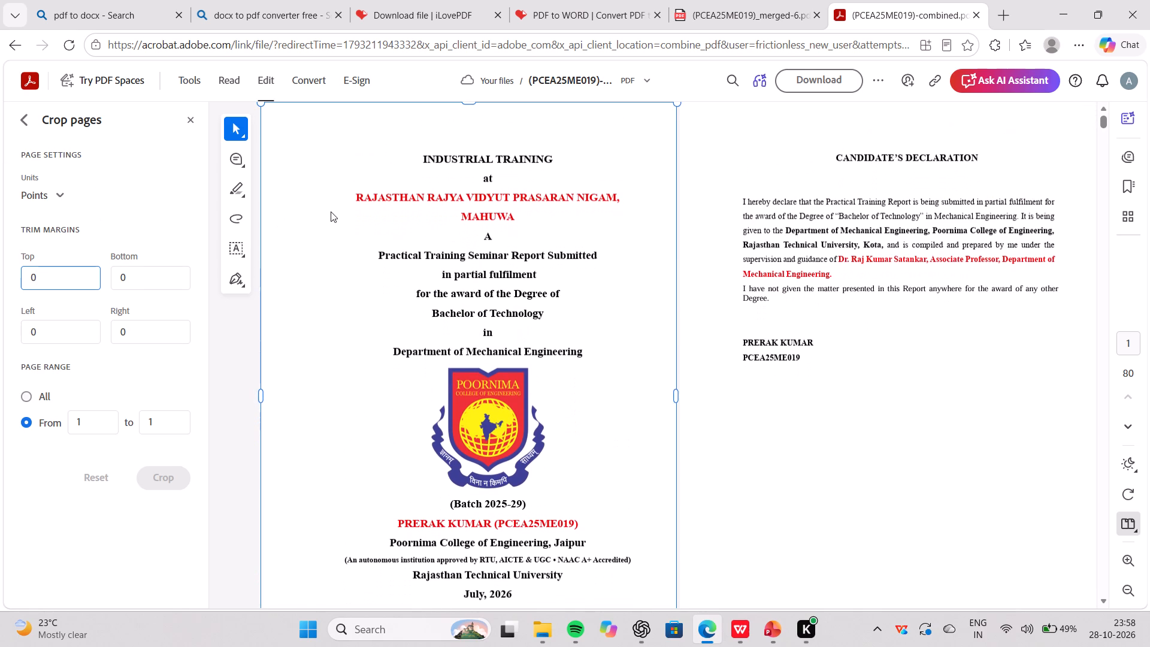
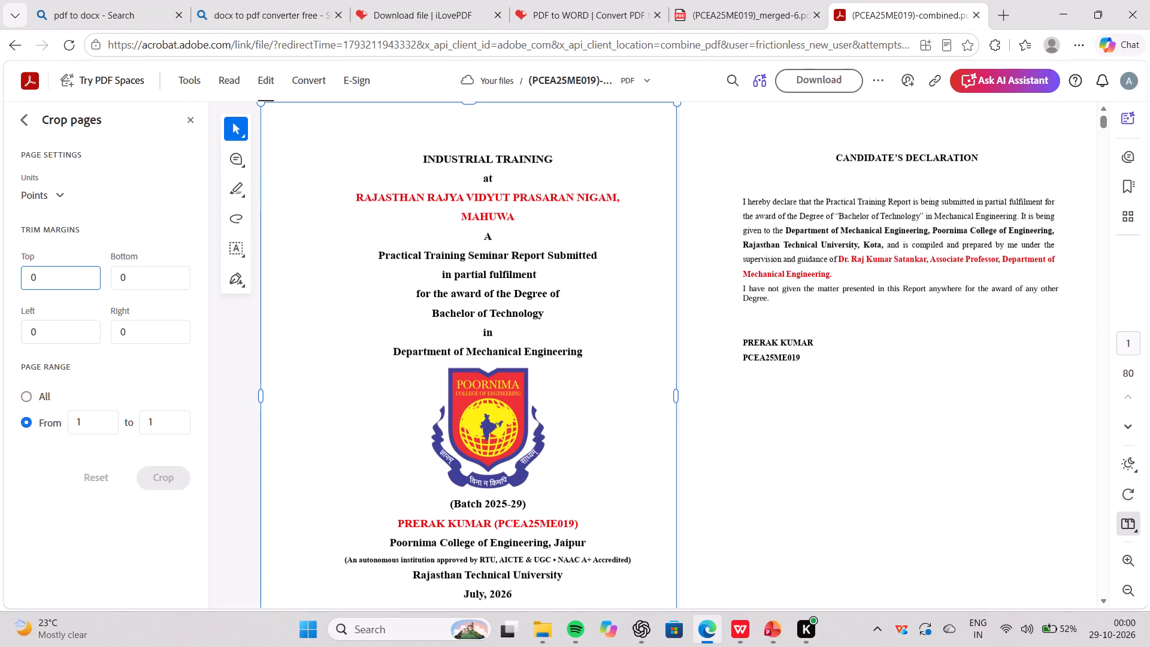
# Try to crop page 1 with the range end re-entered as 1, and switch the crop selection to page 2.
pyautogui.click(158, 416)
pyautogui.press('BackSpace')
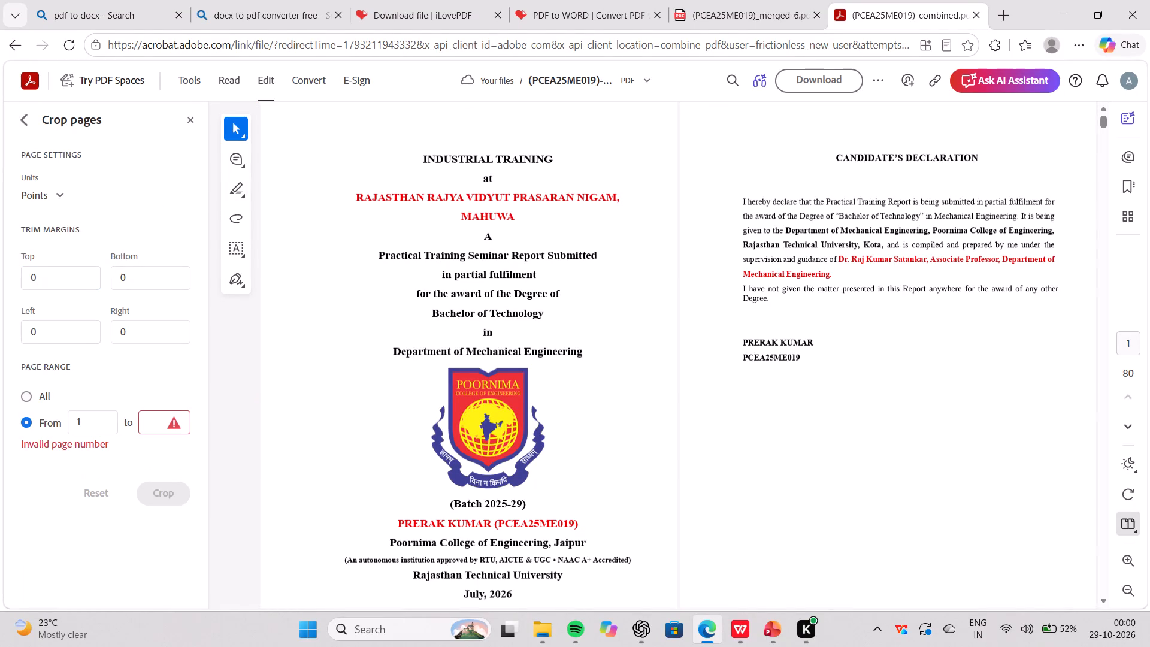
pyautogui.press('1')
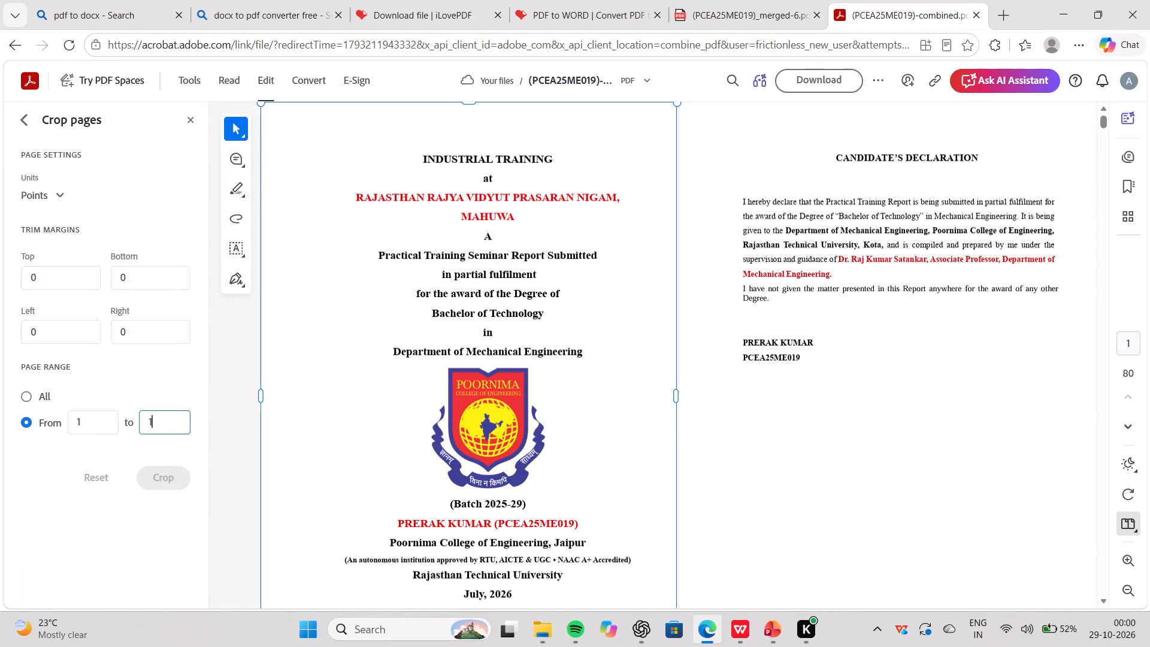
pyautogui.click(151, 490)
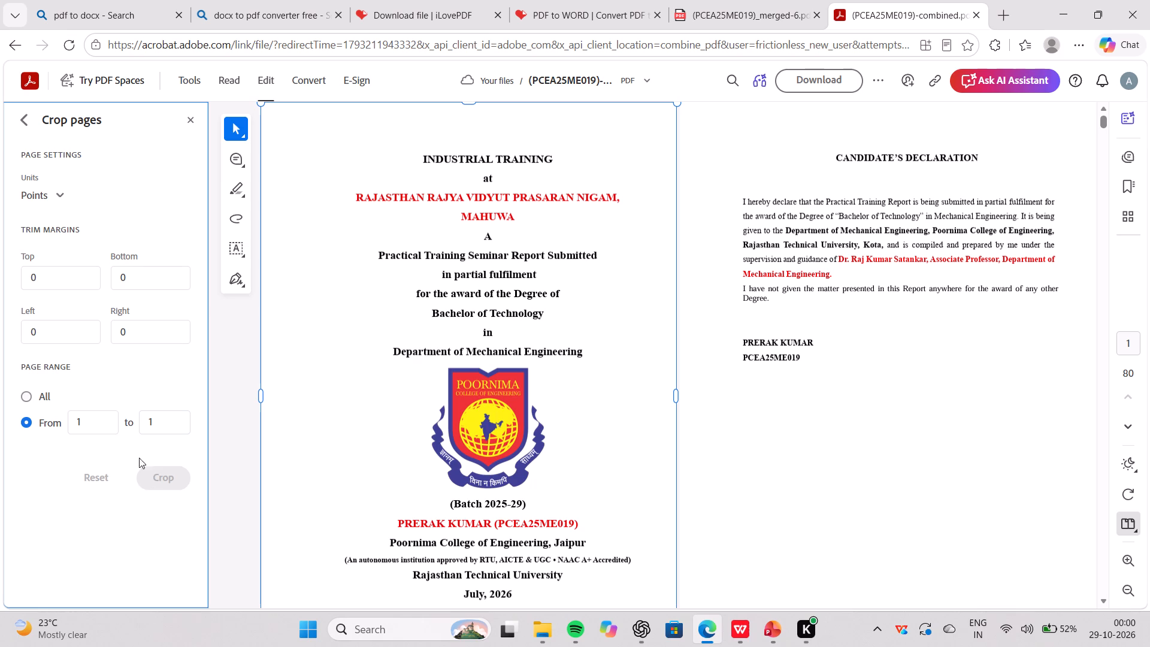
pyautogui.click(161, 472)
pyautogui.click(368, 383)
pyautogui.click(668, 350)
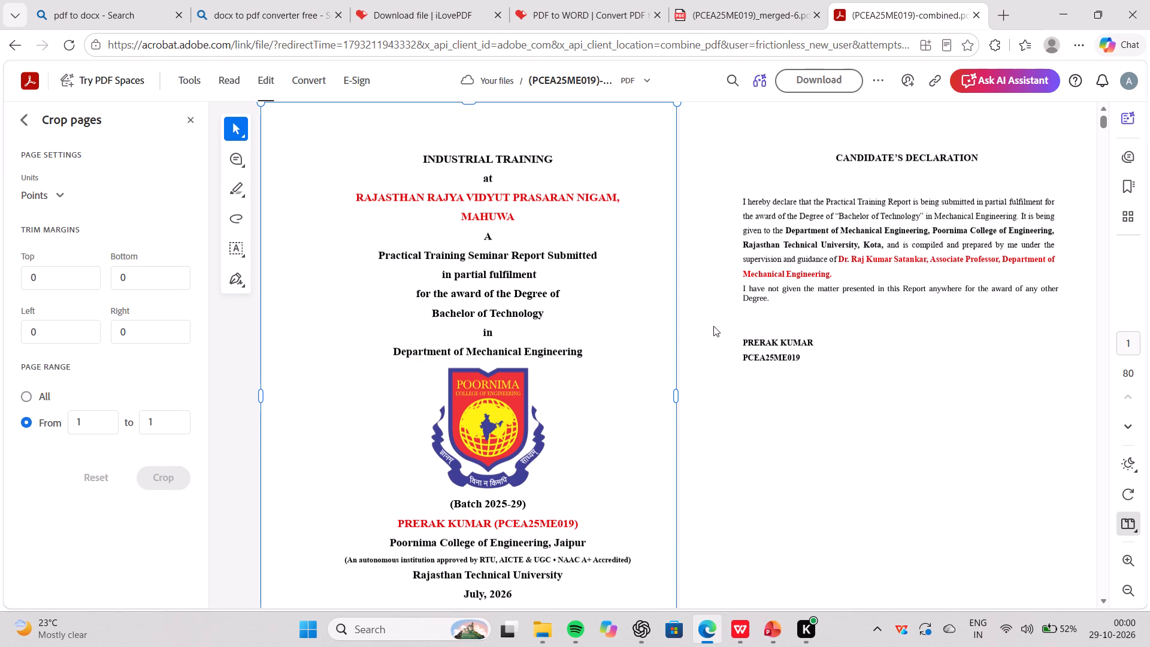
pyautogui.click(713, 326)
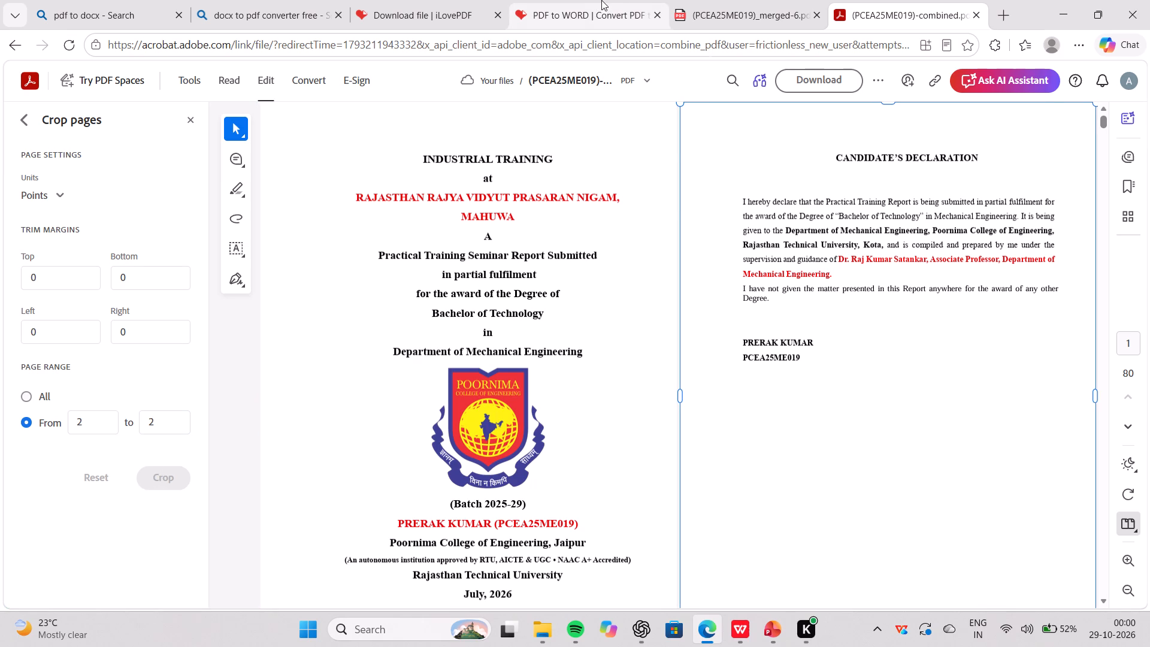
# Switch to iLovePDF's Remove pages tool and load the report PDF ending in "_merged" from Downloads.
pyautogui.click(597, 1)
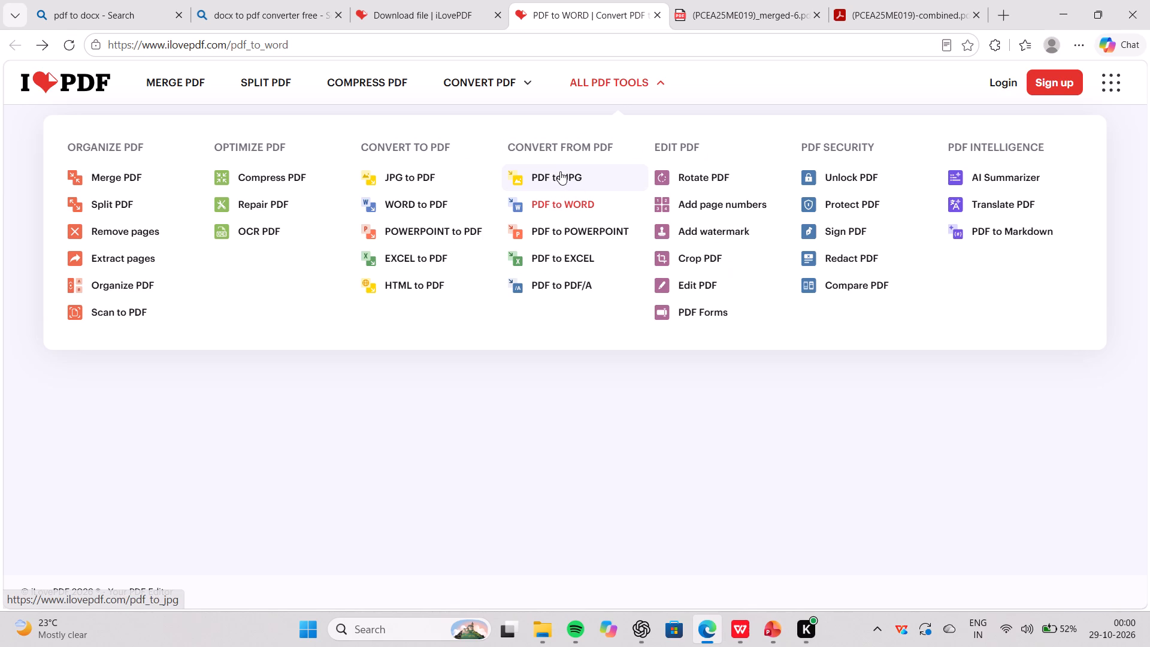
pyautogui.click(137, 238)
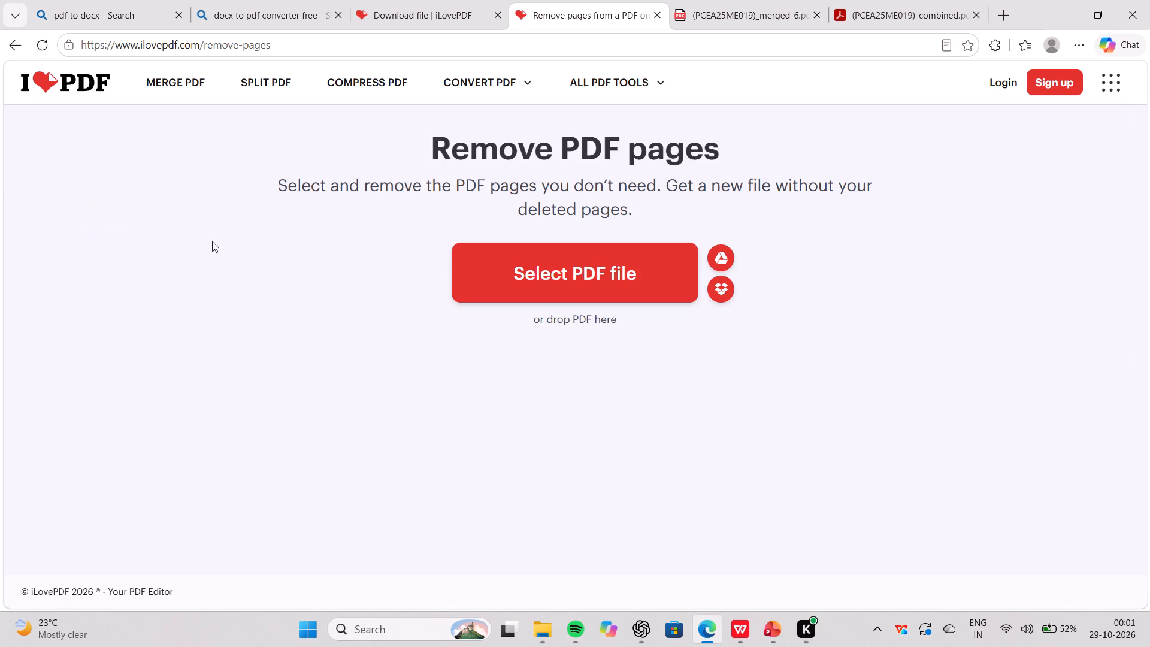
pyautogui.click(473, 267)
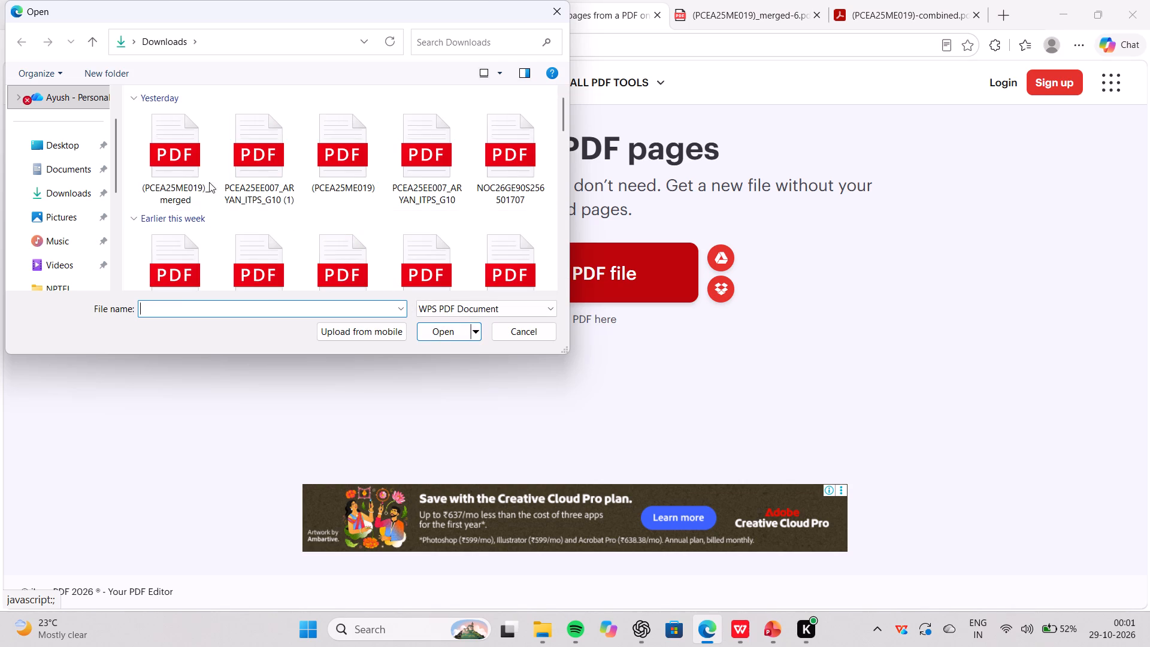
pyautogui.click(177, 164)
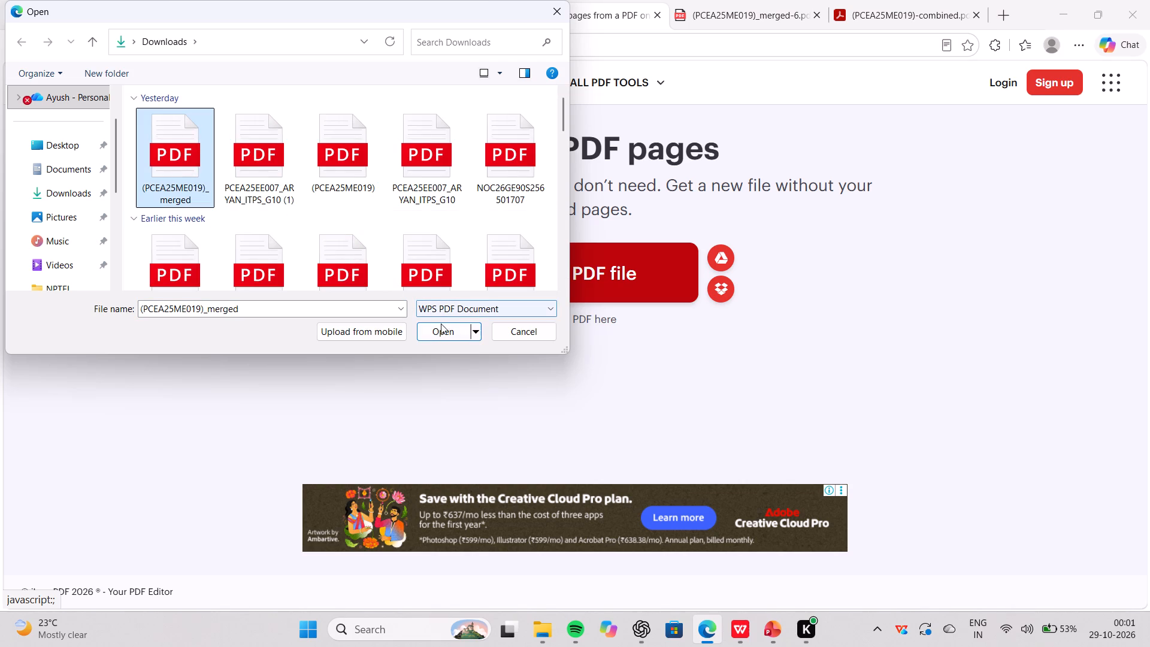
pyautogui.click(440, 326)
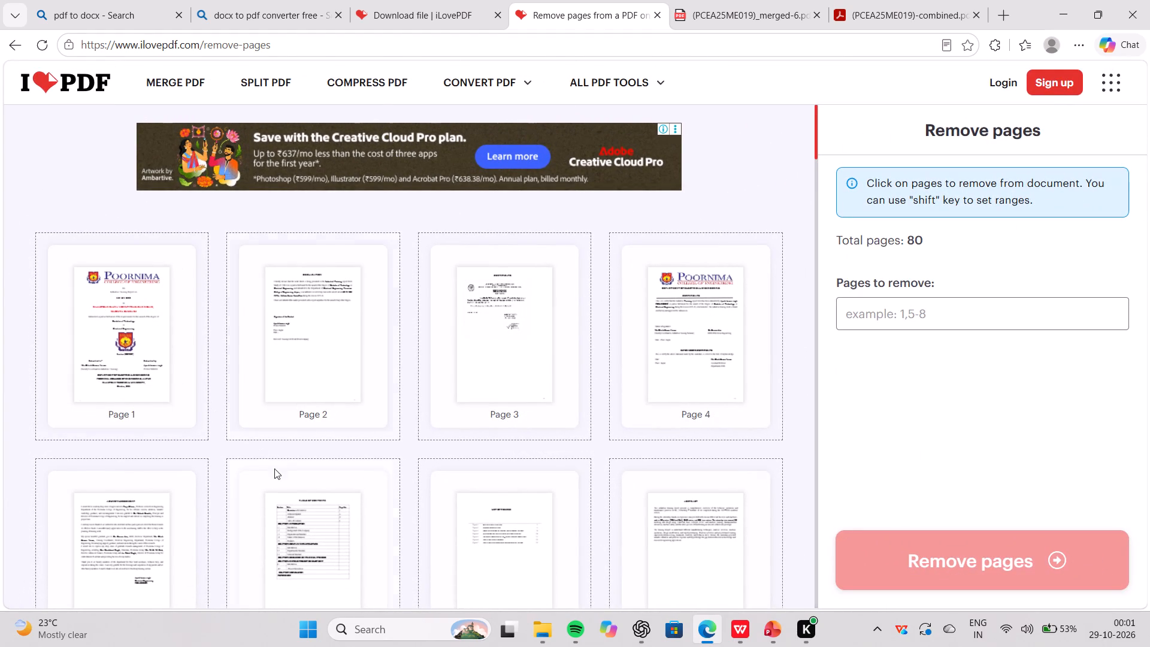
# Mark pages 6 to 12 of the merged report for removal.
pyautogui.scroll(-4, 288, 488)
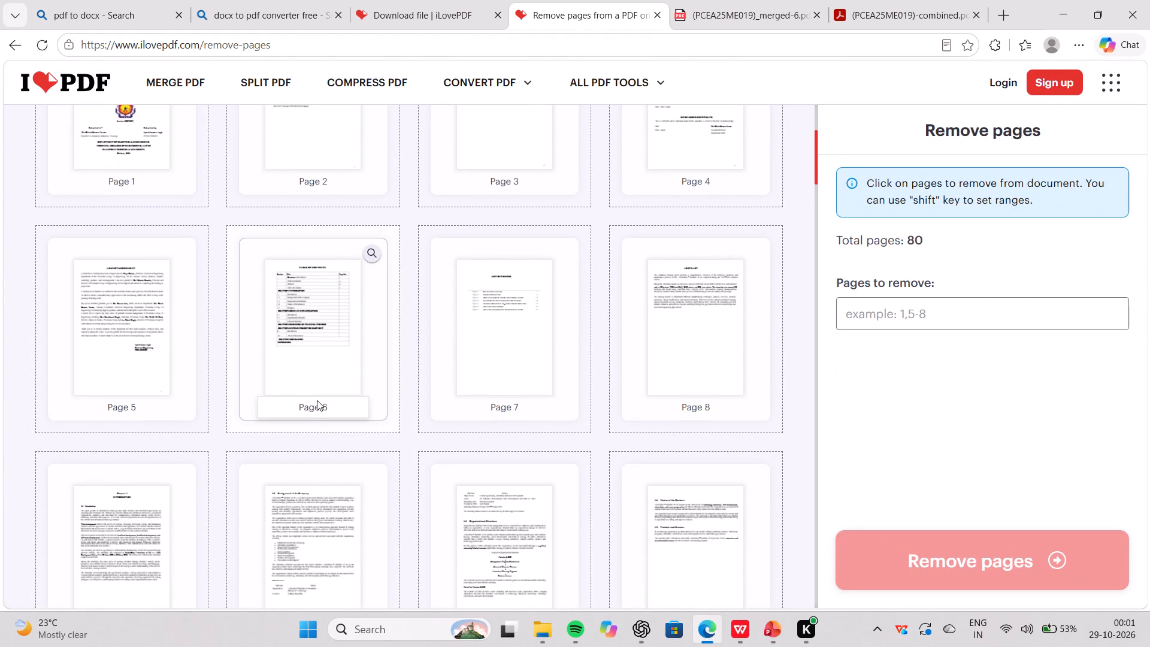
pyautogui.click(317, 400)
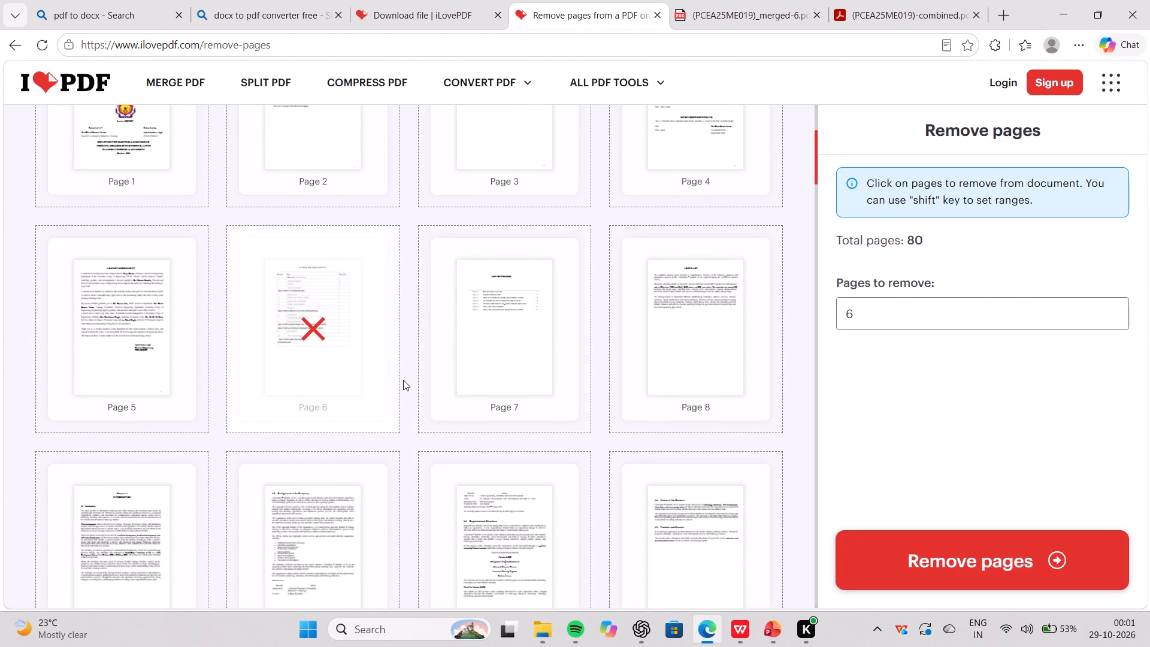
pyautogui.click(491, 368)
pyautogui.click(670, 362)
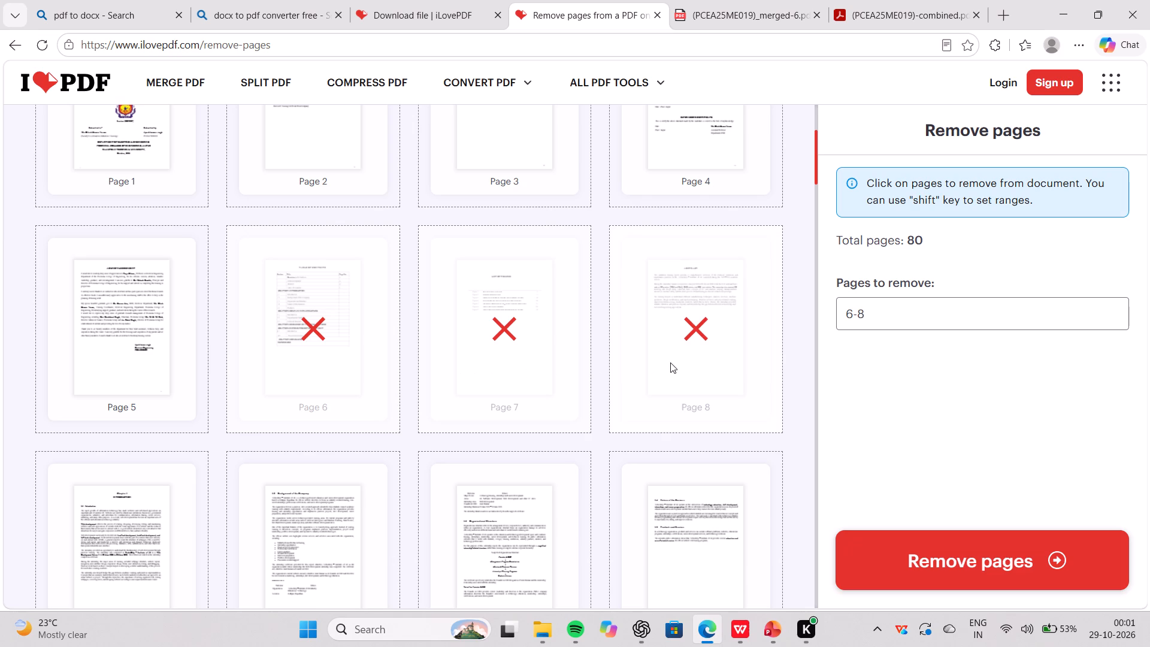
pyautogui.scroll(-3, 495, 378)
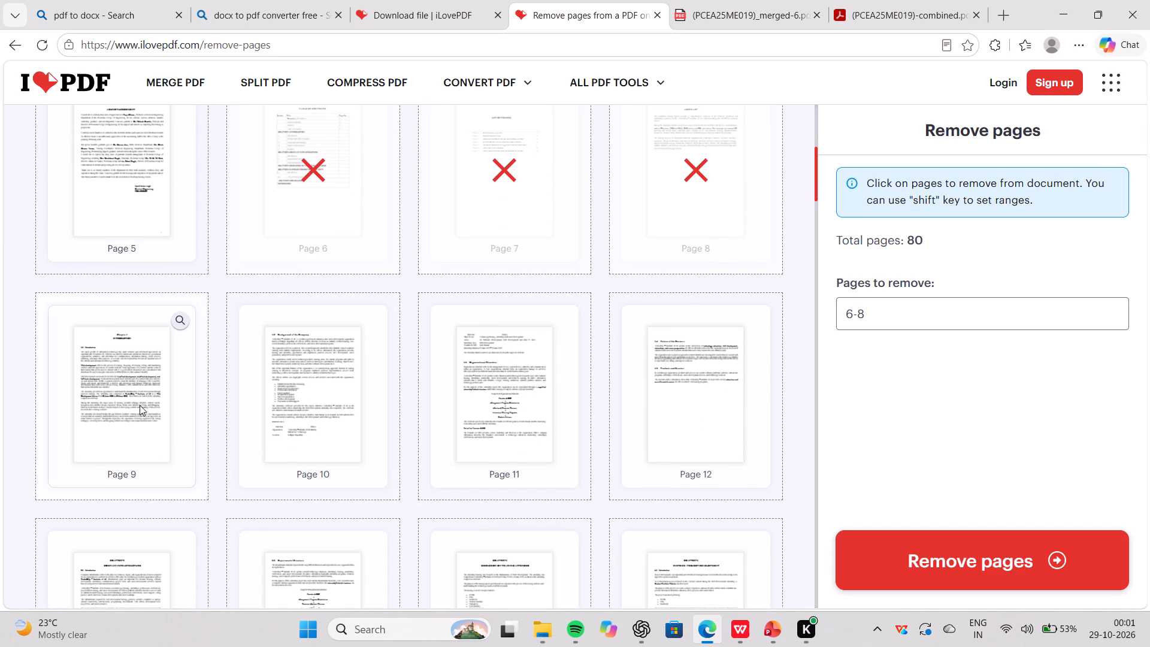
pyautogui.moveTo(117, 408); pyautogui.dragTo(277, 416)
pyautogui.click(162, 420)
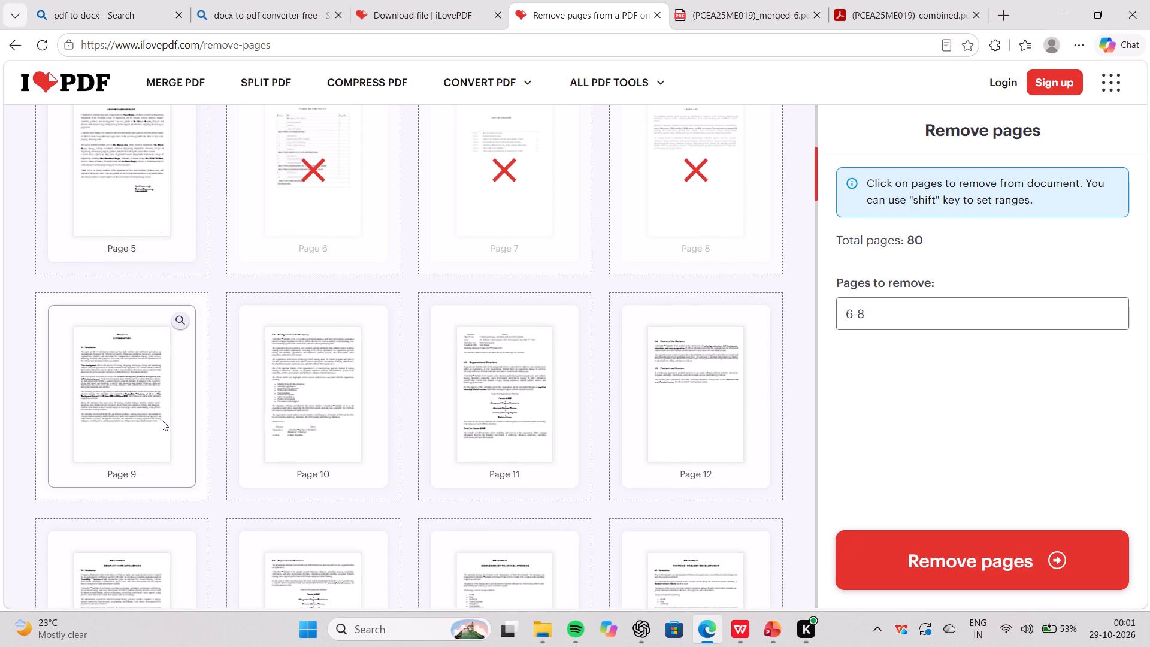
pyautogui.click(274, 422)
pyautogui.click(519, 421)
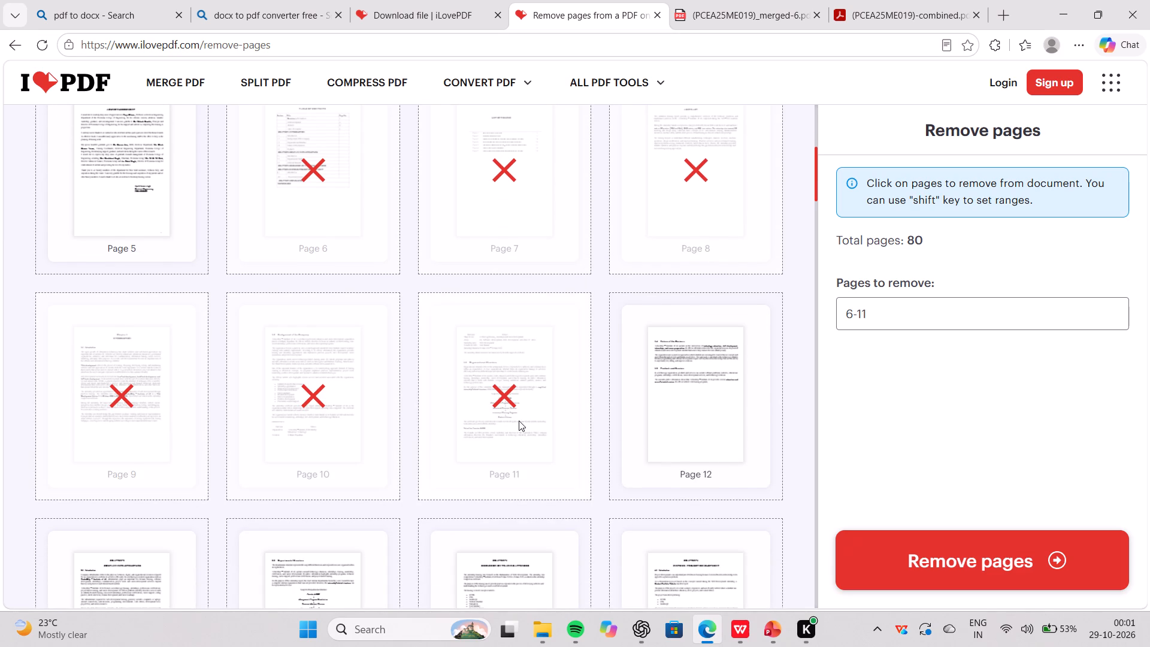
pyautogui.click(658, 413)
# Mark pages 13 to 20 of the merged report for removal as well.
pyautogui.scroll(-5, 658, 413)
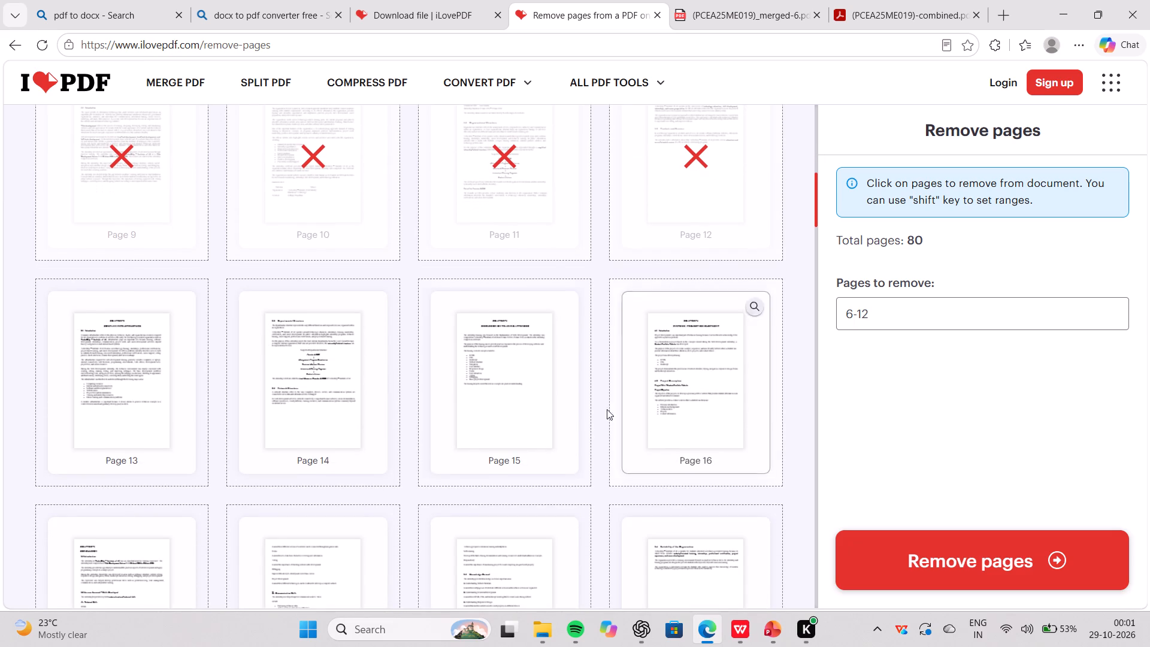
pyautogui.click(157, 378)
pyautogui.click(283, 377)
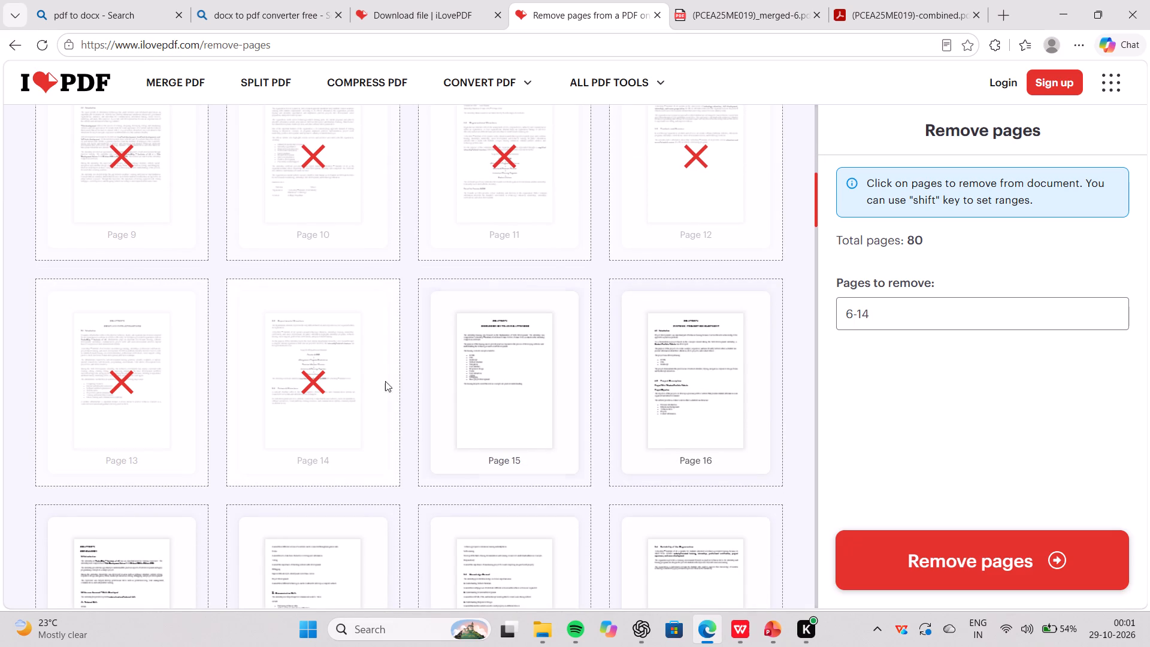
pyautogui.click(474, 388)
pyautogui.click(656, 399)
pyautogui.scroll(-2, 656, 399)
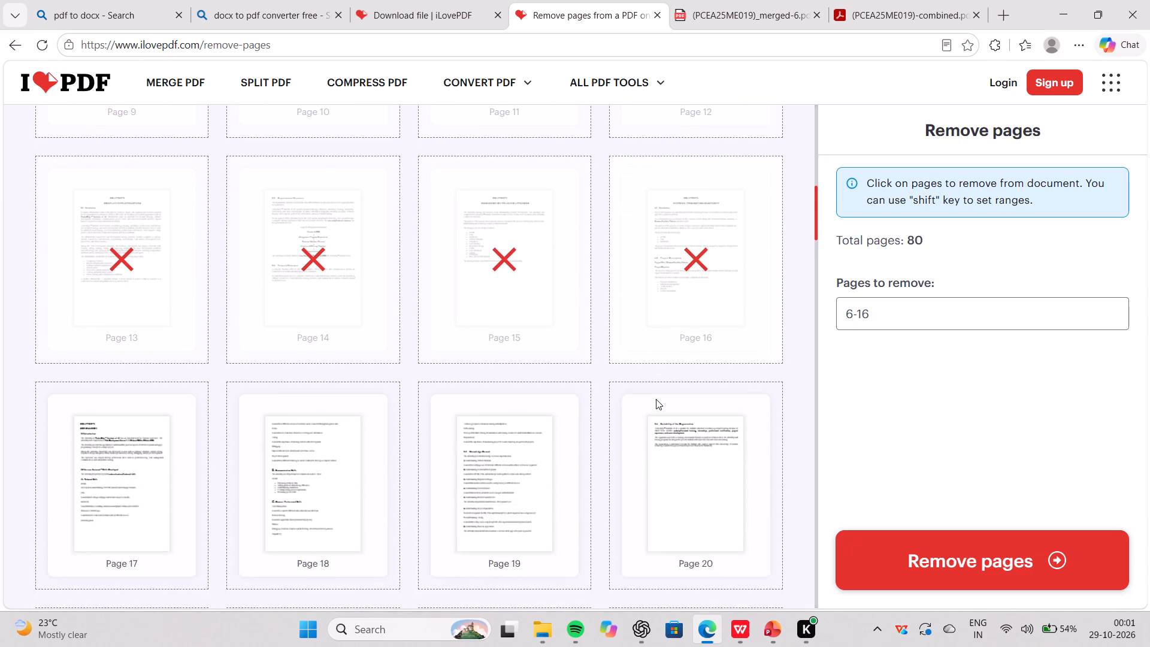
pyautogui.scroll(-2, 656, 399)
pyautogui.click(184, 426)
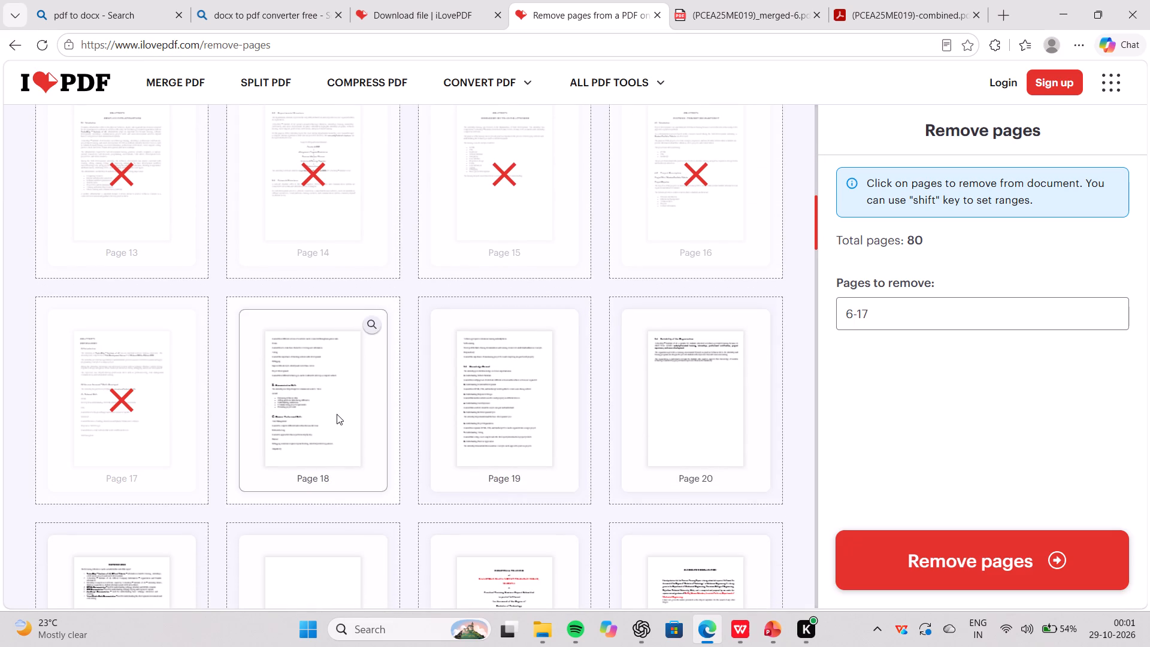
pyautogui.click(337, 414)
pyautogui.click(487, 413)
pyautogui.click(627, 409)
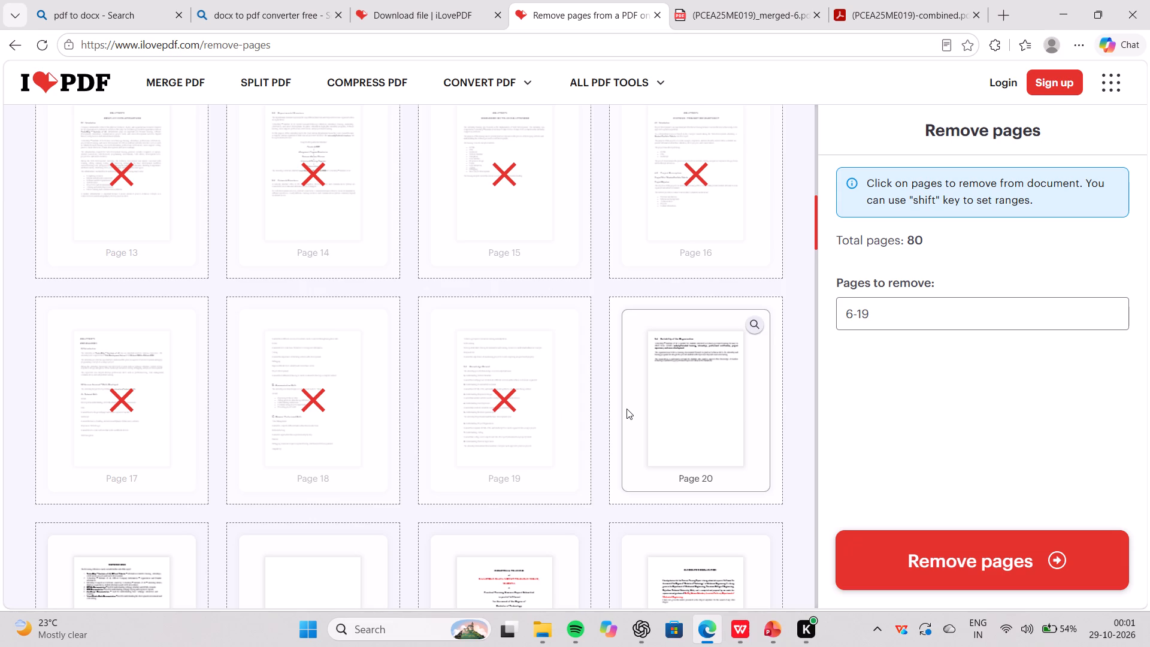
# Add pages 21 to 26 to the pages marked for removal, making the range 6-26.
pyautogui.scroll(-4, 627, 409)
pyautogui.click(149, 427)
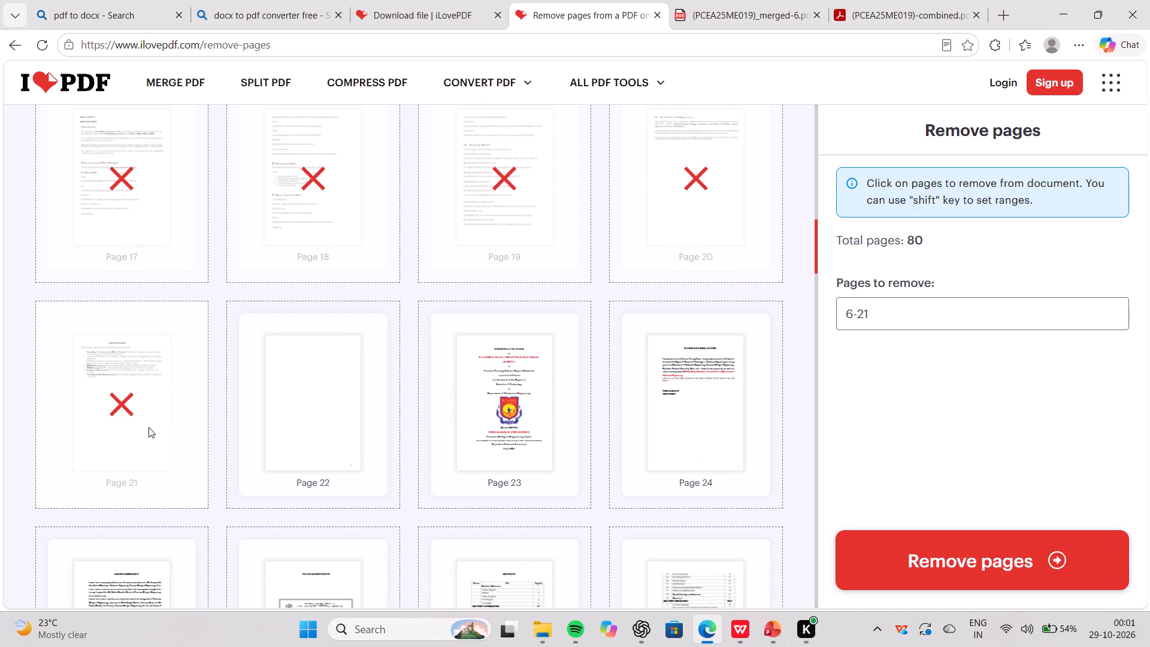
pyautogui.click(288, 425)
pyautogui.click(479, 423)
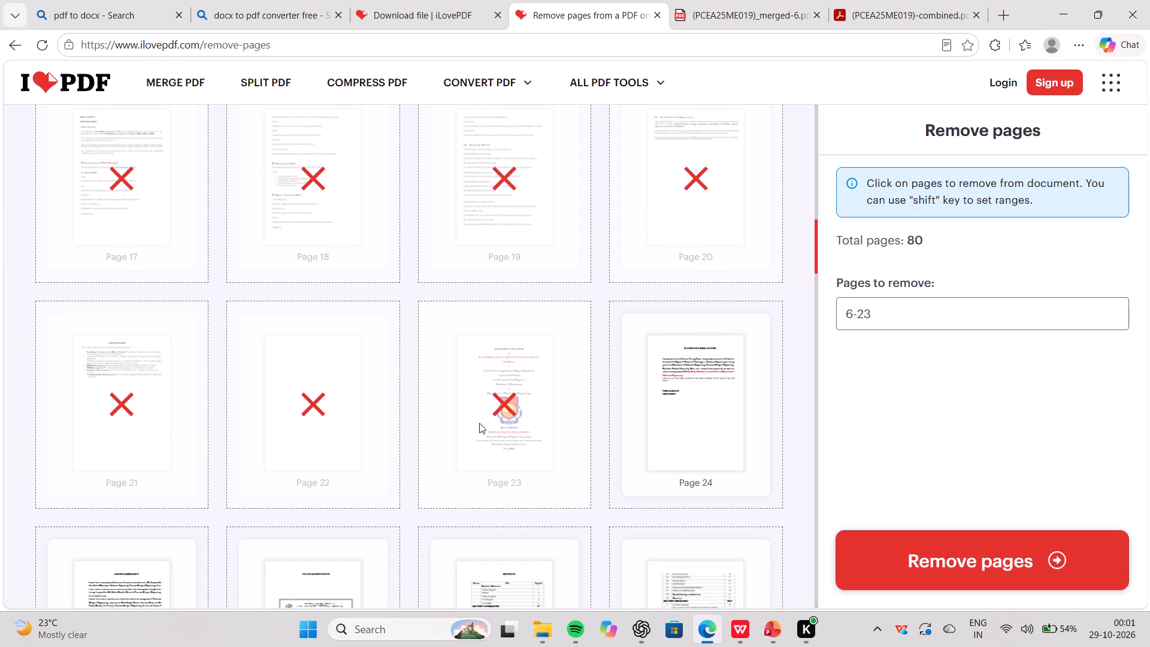
pyautogui.click(646, 425)
pyautogui.scroll(-3, 646, 425)
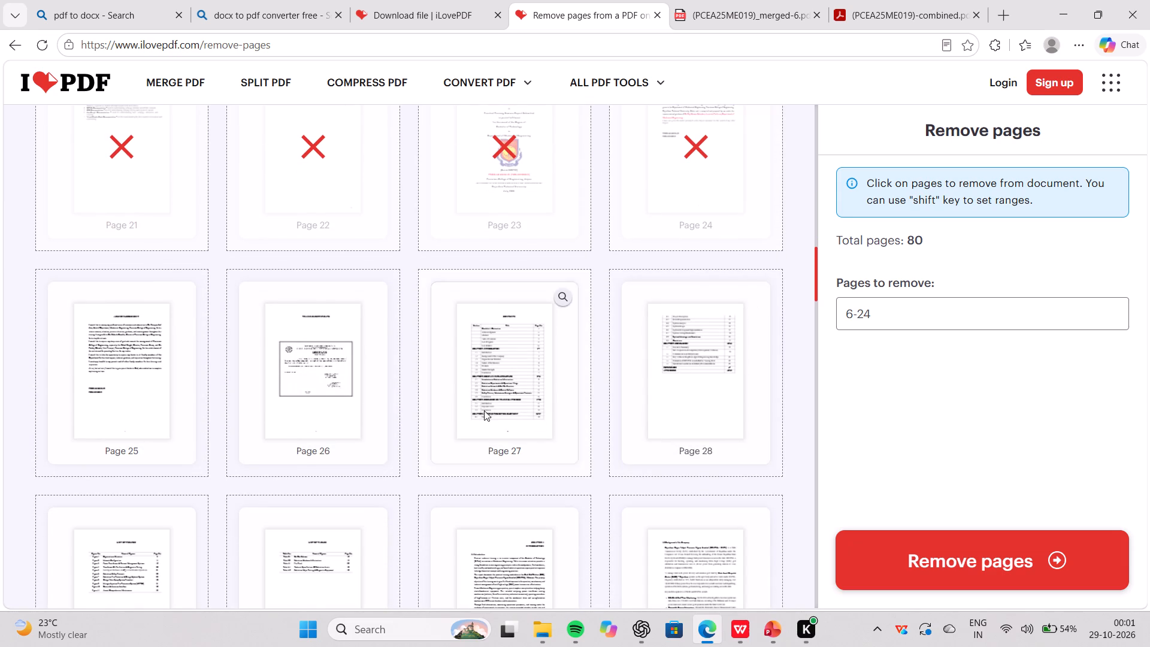
pyautogui.moveTo(153, 435); pyautogui.dragTo(302, 437)
pyautogui.click(302, 437)
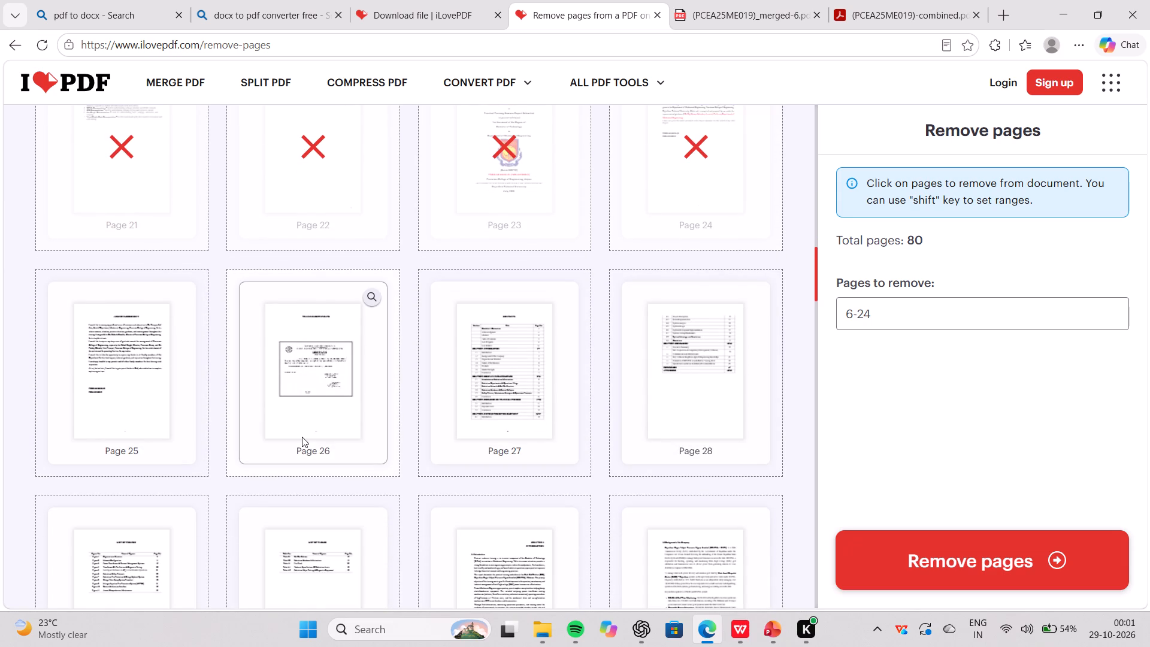
pyautogui.click(99, 424)
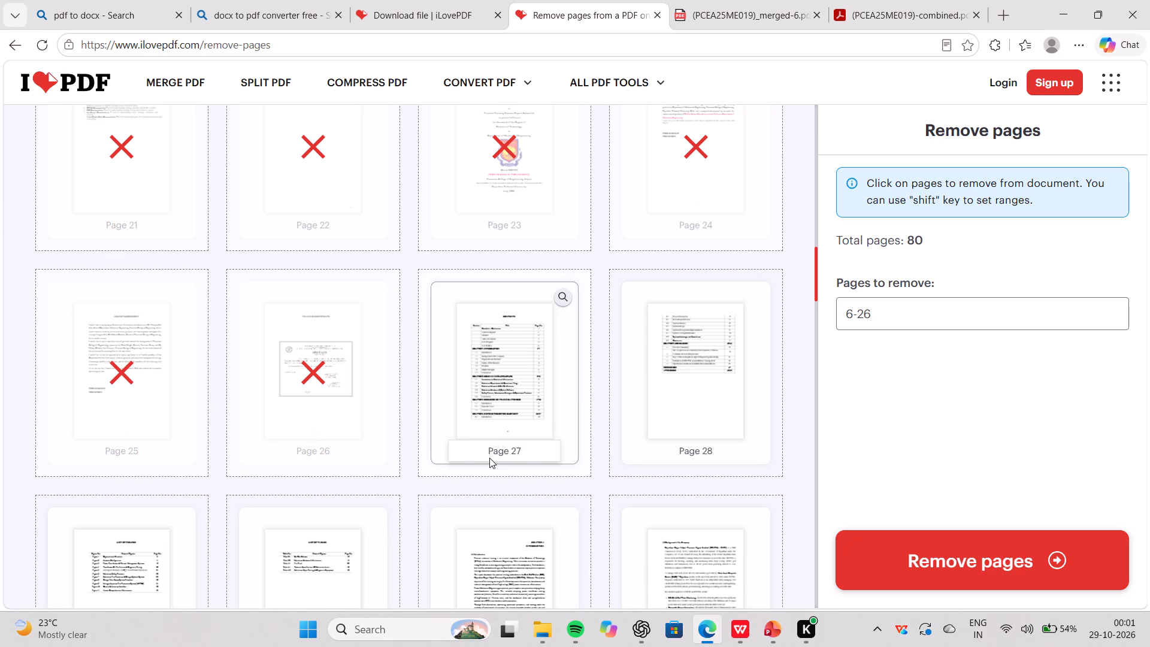
# Remove the marked pages from the merged report and download the resulting PDF.
pyautogui.click(858, 573)
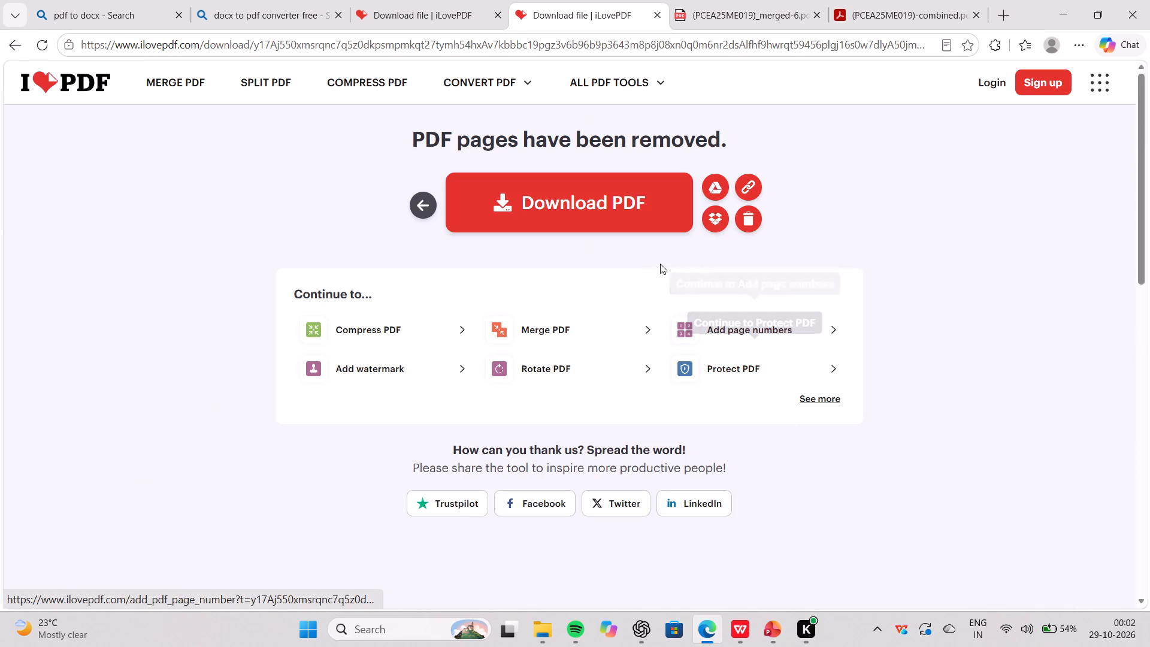
pyautogui.click(603, 198)
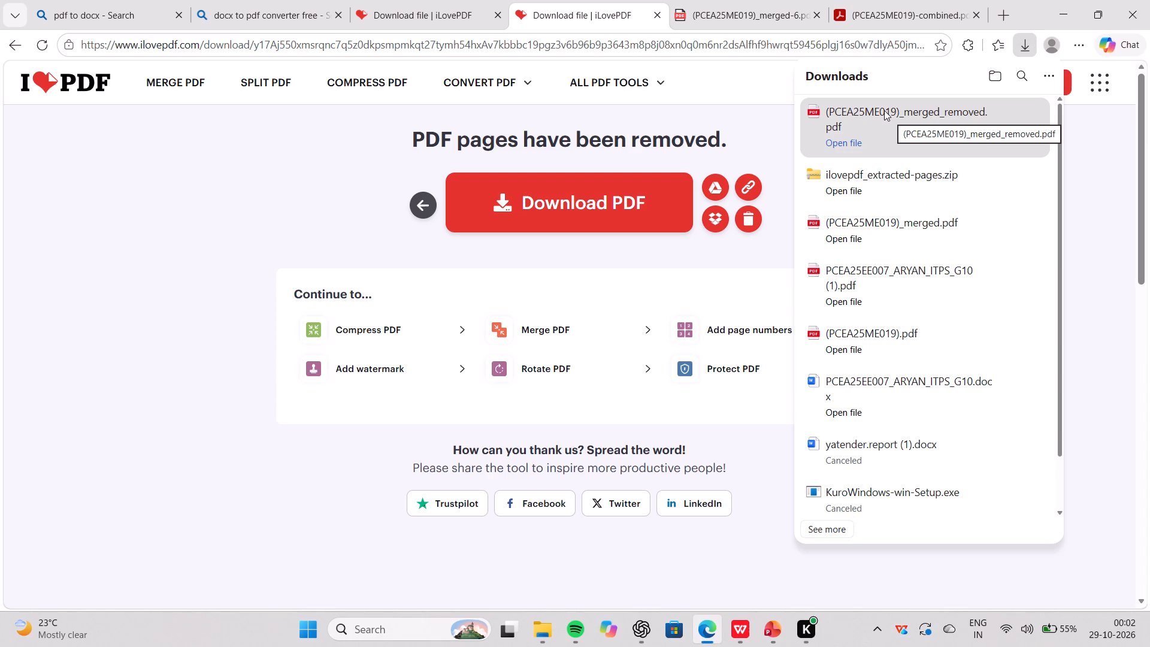
# Open the downloaded merged_removed PDF and check its title page, declaration, certificates and acknowledgement.
pyautogui.click(841, 144)
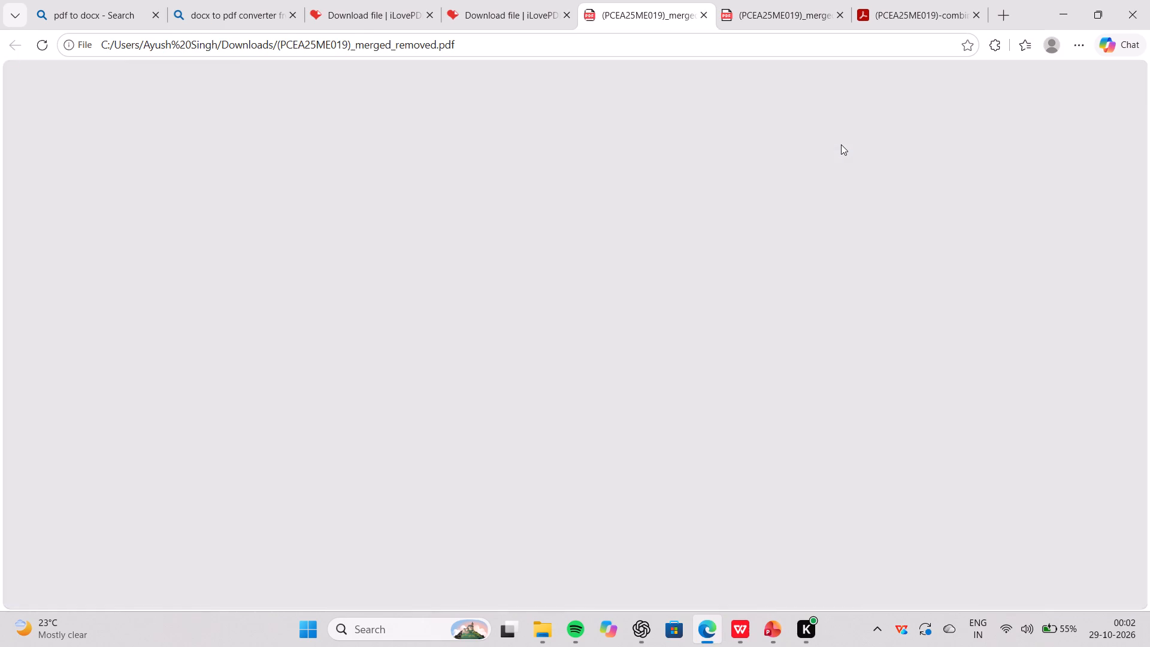
pyautogui.scroll(-6, 598, 266)
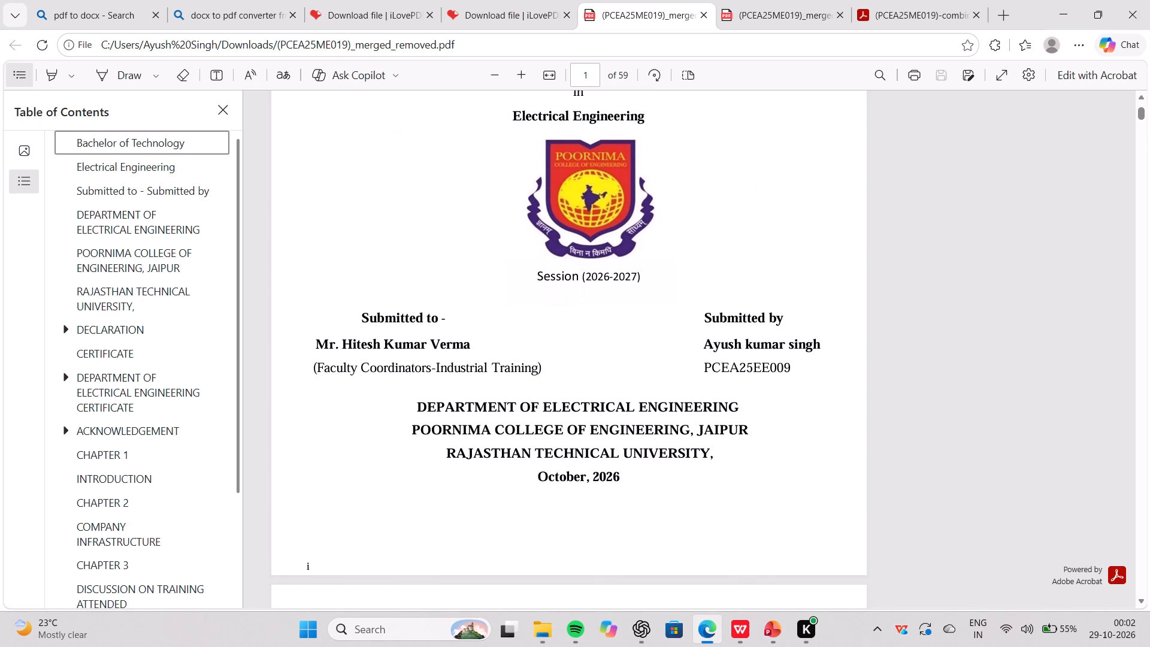
pyautogui.scroll(-6, 598, 266)
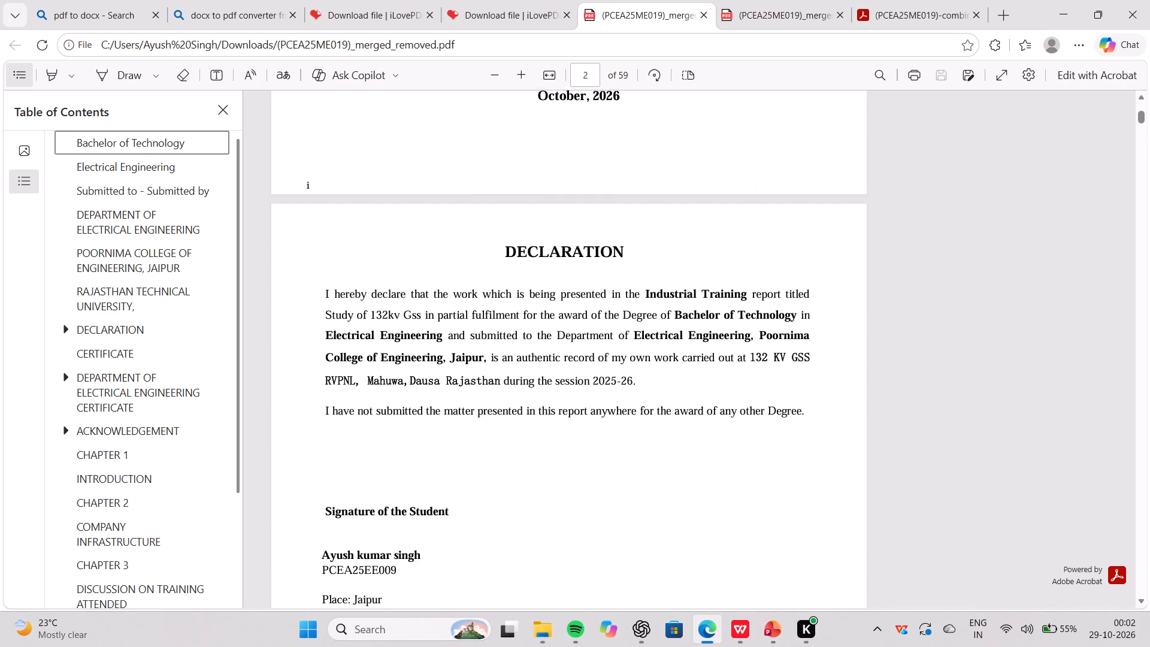
pyautogui.scroll(-7, 598, 266)
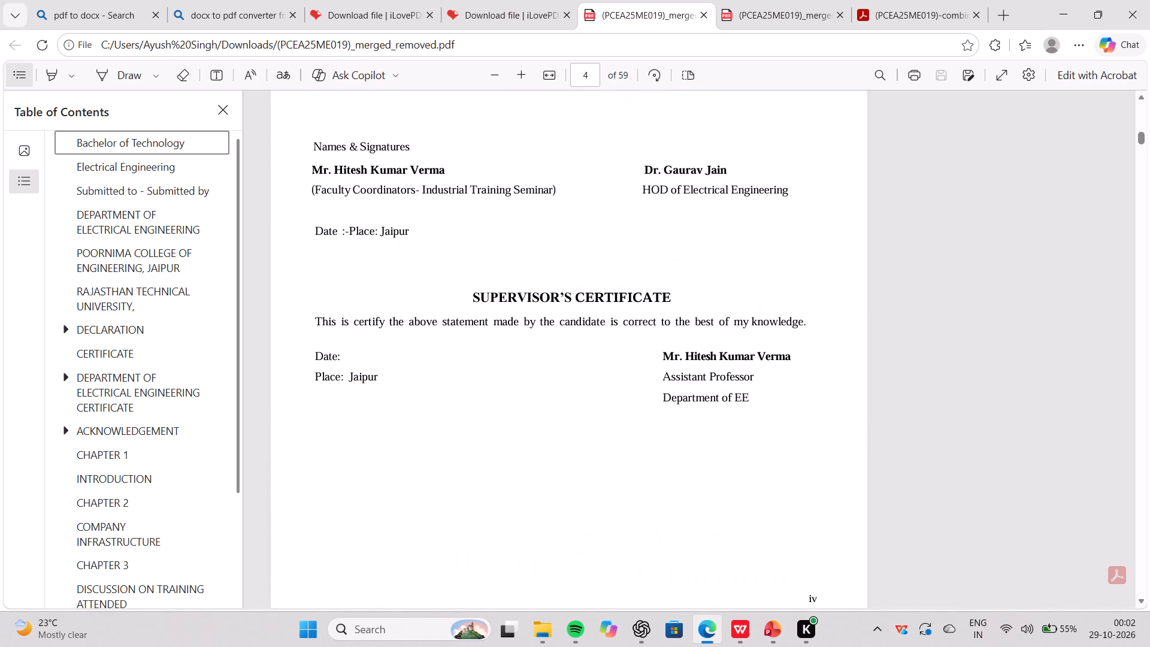
pyautogui.scroll(-4, 598, 266)
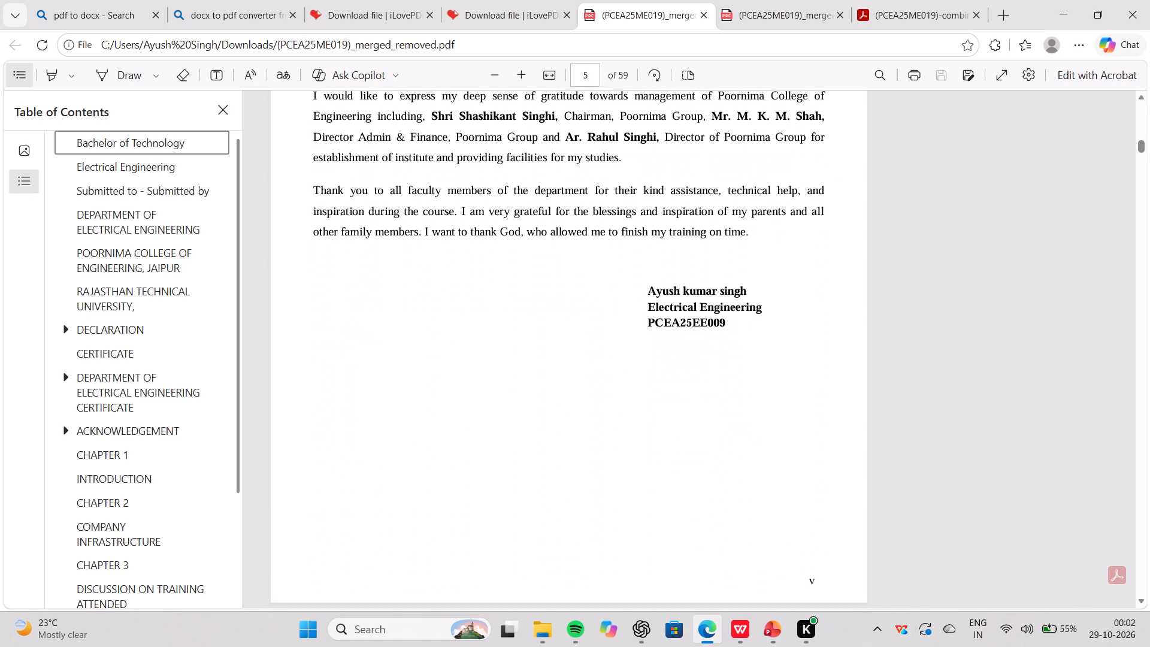
# Check the contents table, list of figures and list of tables in the trimmed report PDF.
pyautogui.scroll(-4, 598, 266)
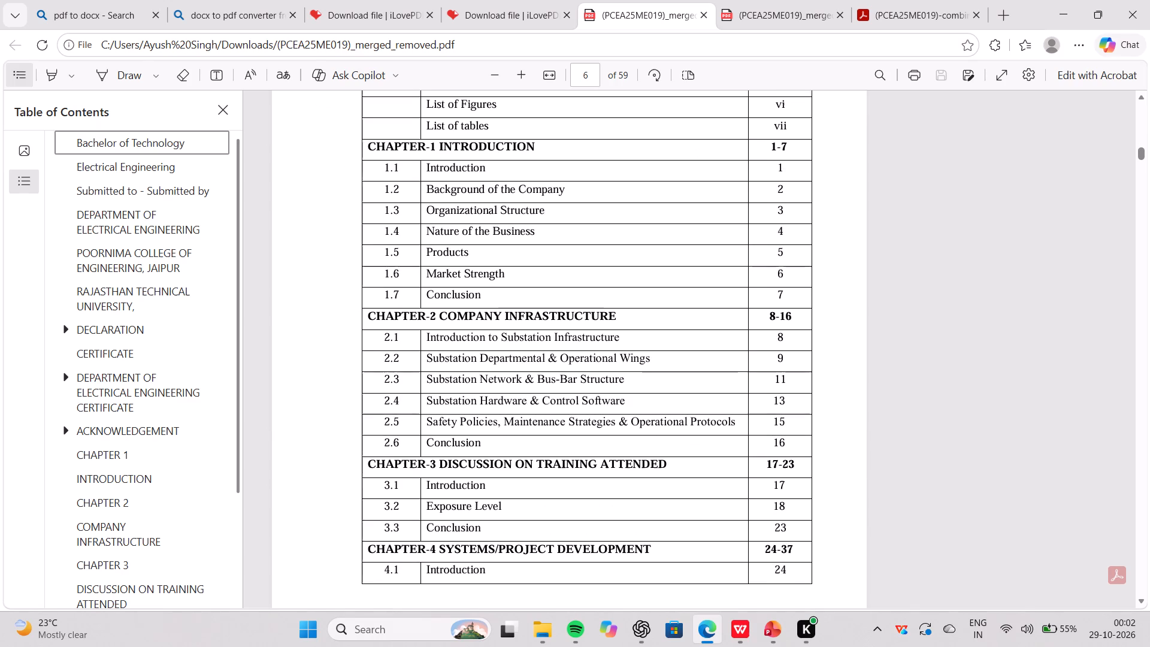
pyautogui.scroll(-1, 598, 266)
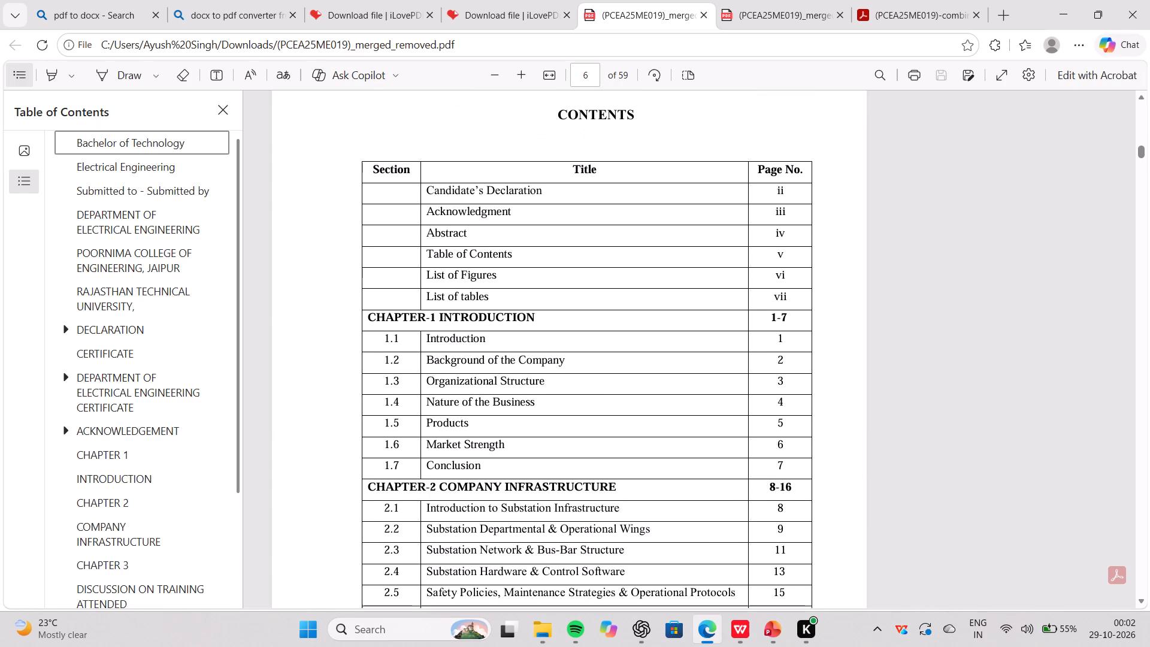
pyautogui.scroll(-9, 598, 266)
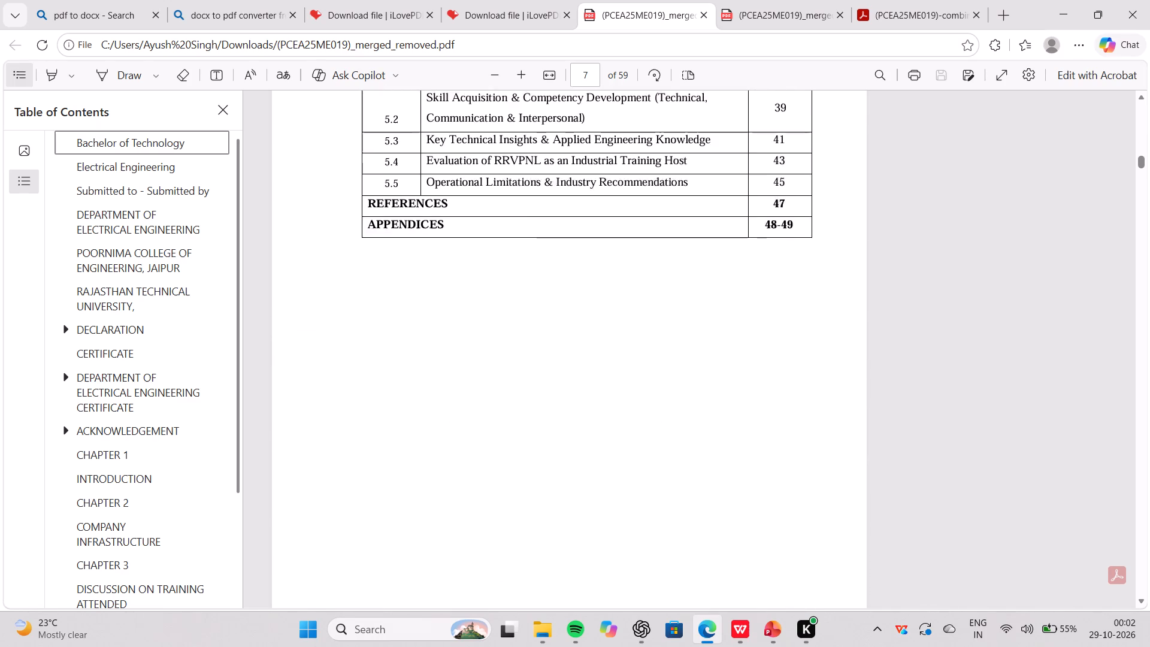
pyautogui.scroll(-3, 598, 266)
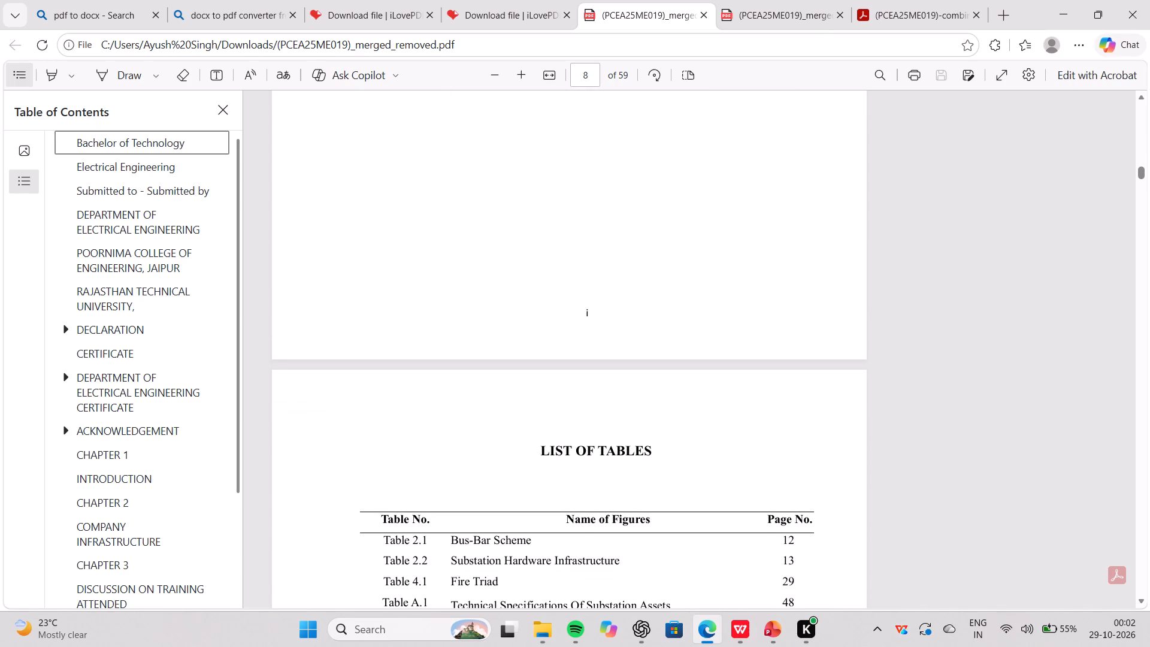
pyautogui.scroll(-7, 598, 266)
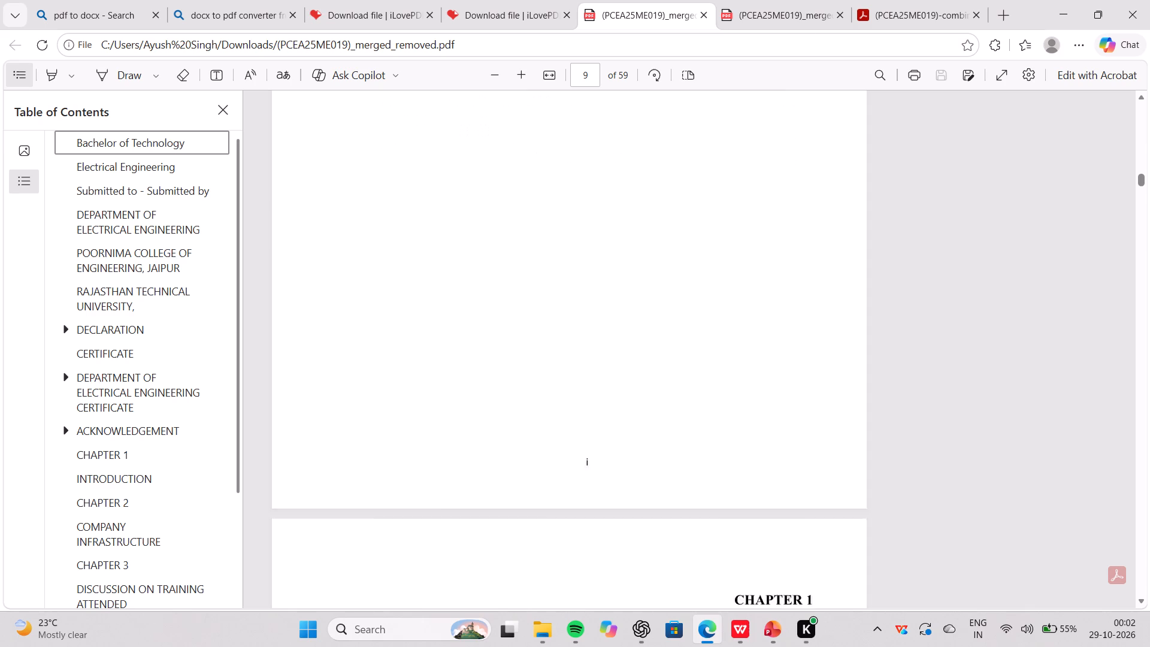
# Check the Chapter 1 and Chapter 2 pages of the trimmed report for content and page order.
pyautogui.scroll(-2, 598, 266)
pyautogui.scroll(1, 598, 266)
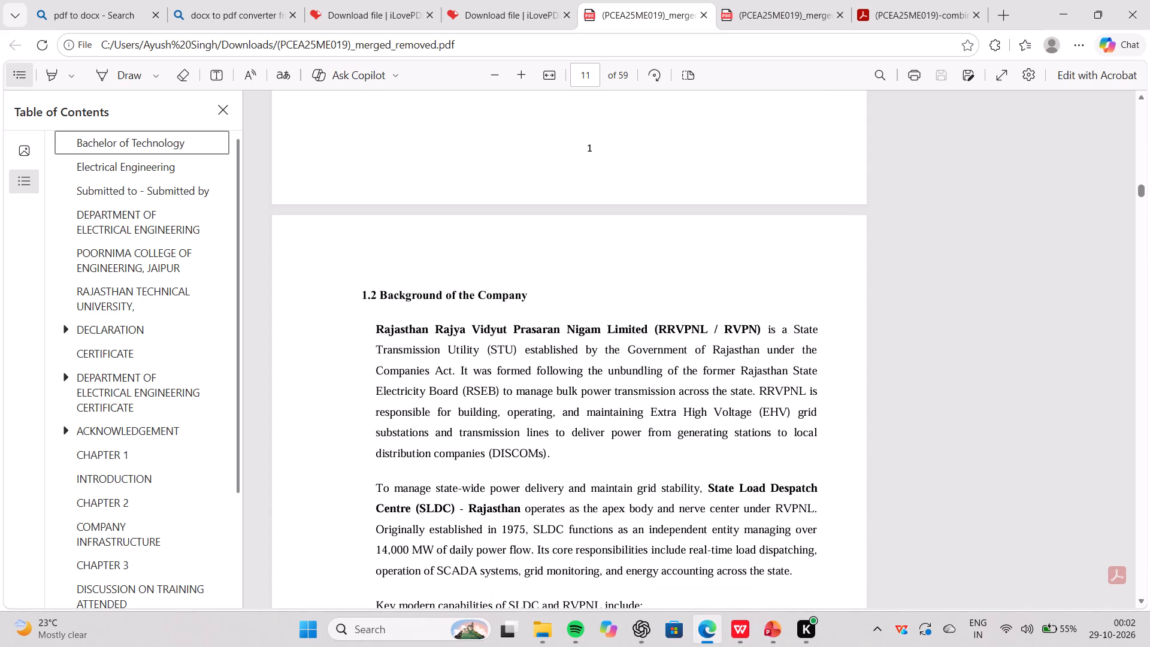
pyautogui.scroll(5, 598, 266)
pyautogui.scroll(-1, 598, 266)
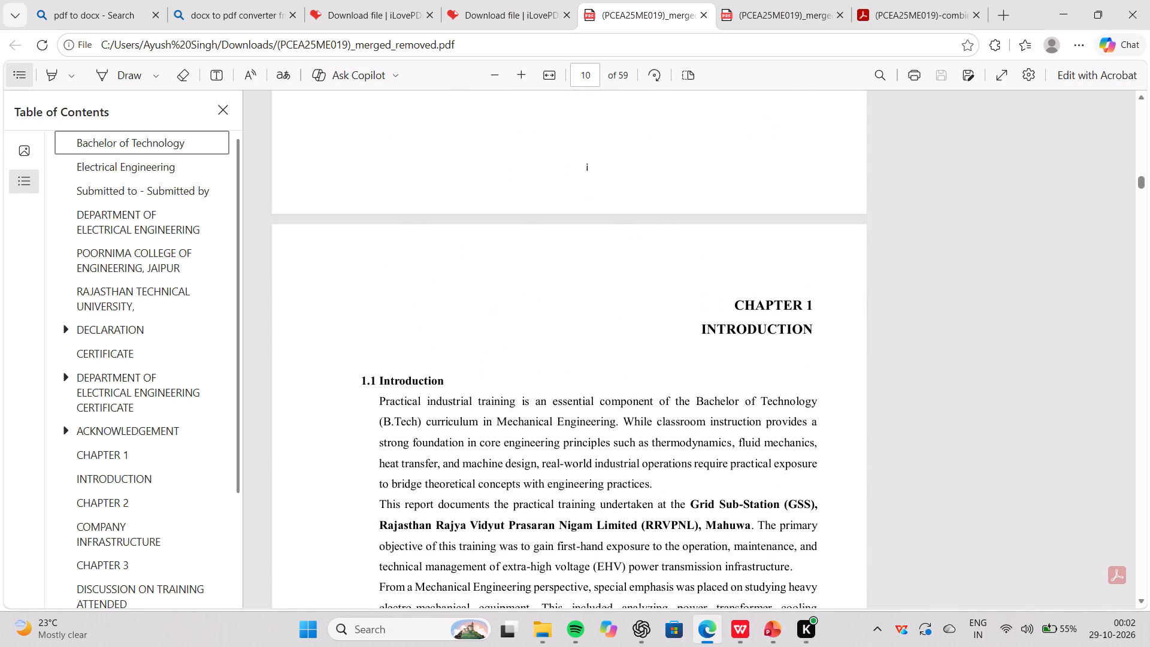
pyautogui.scroll(-5, 598, 266)
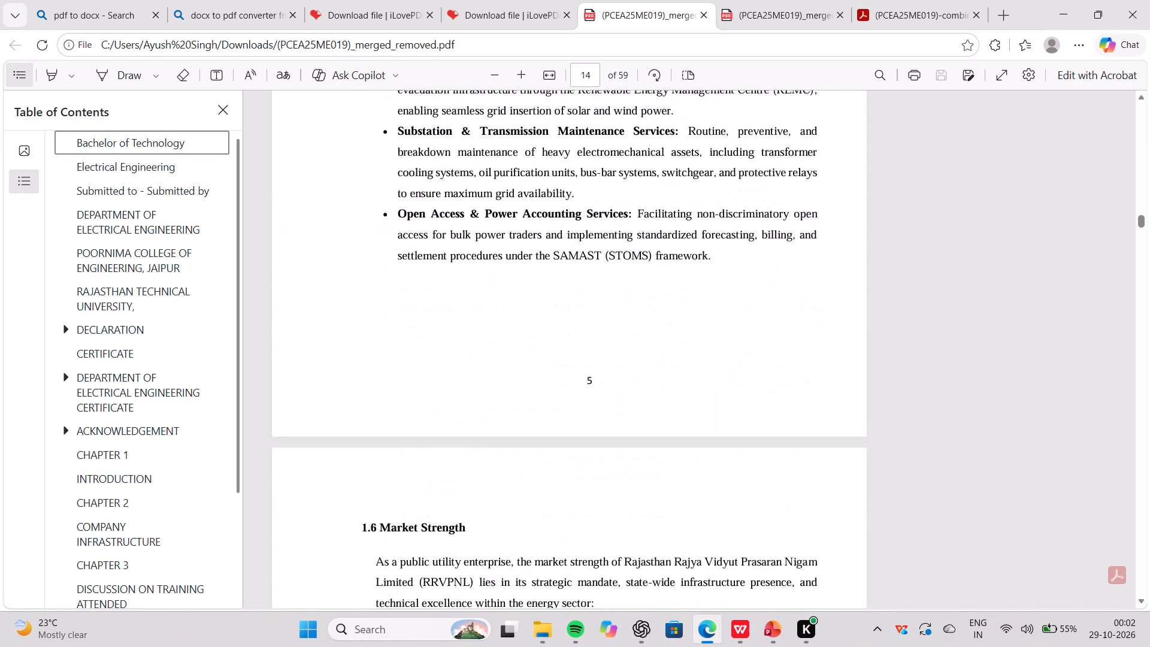
pyautogui.scroll(-5, 598, 266)
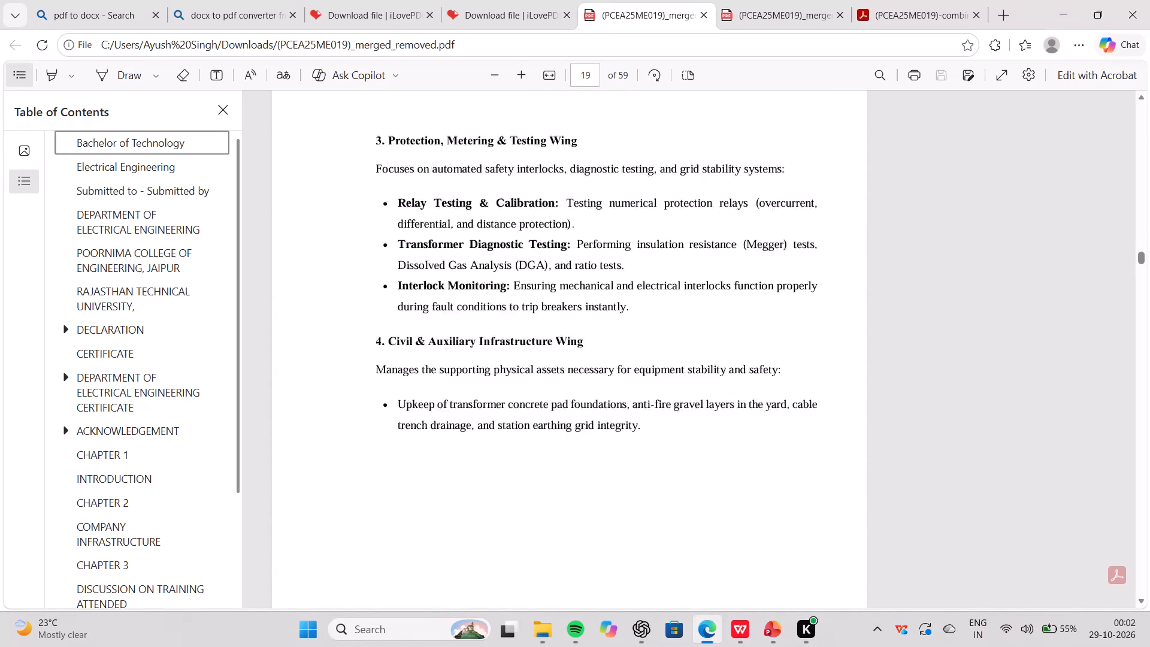
# Go back to the front pages of the trimmed report and skim it again through the end of Chapter 2.
pyautogui.click(148, 288)
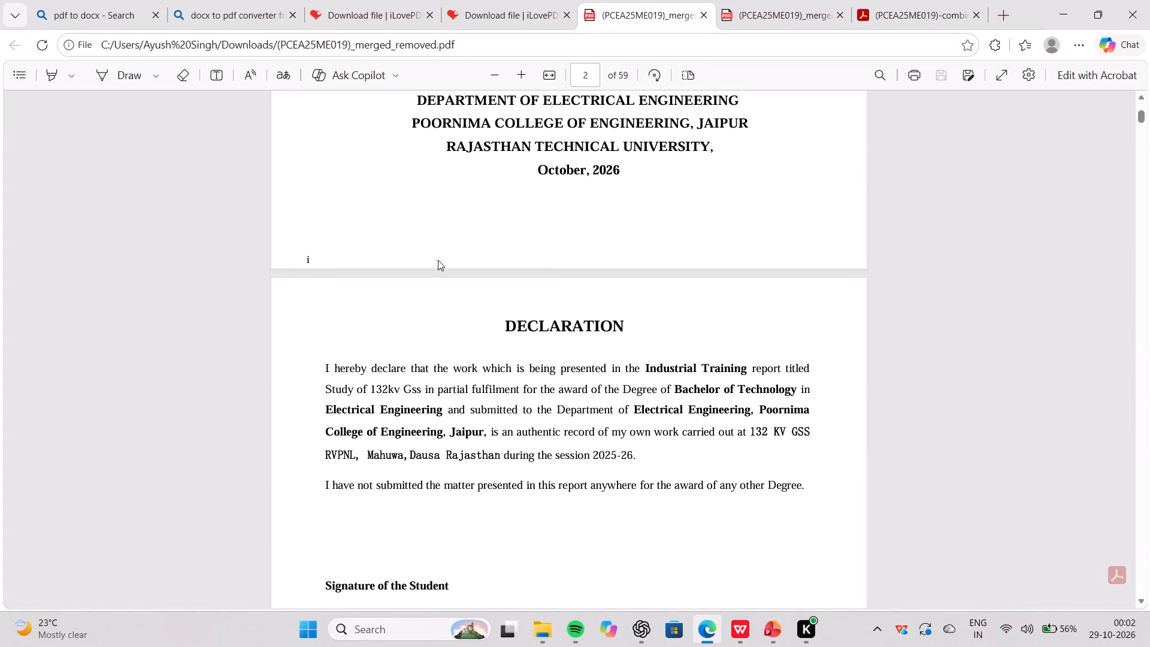
pyautogui.scroll(-14, 437, 261)
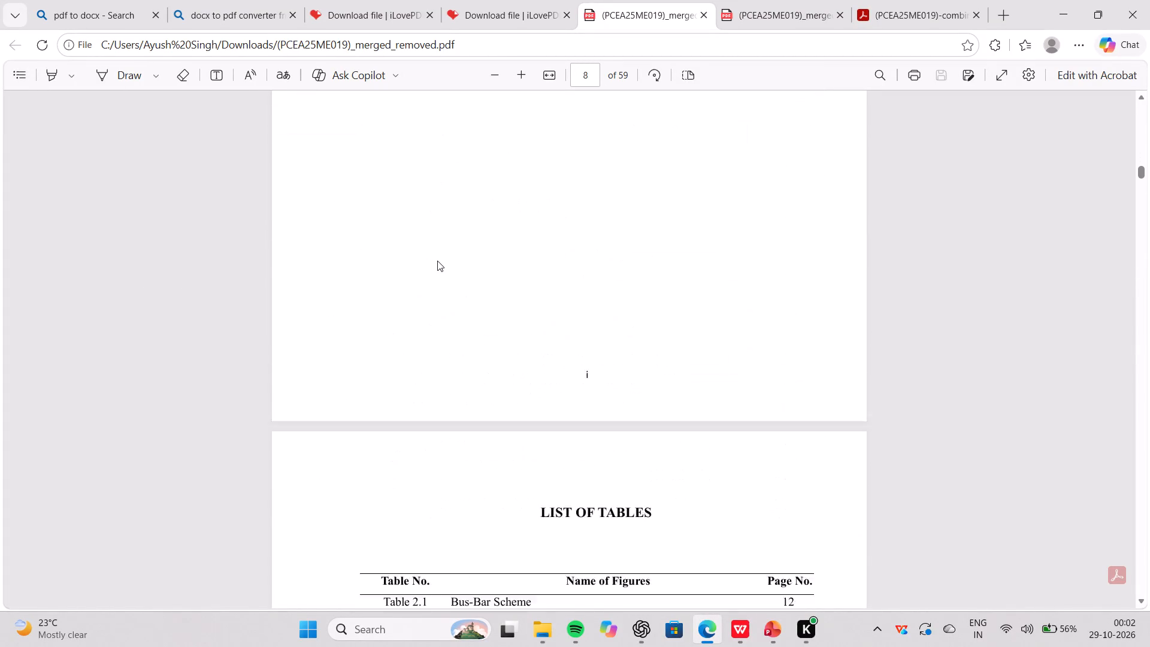
pyautogui.scroll(-11, 437, 261)
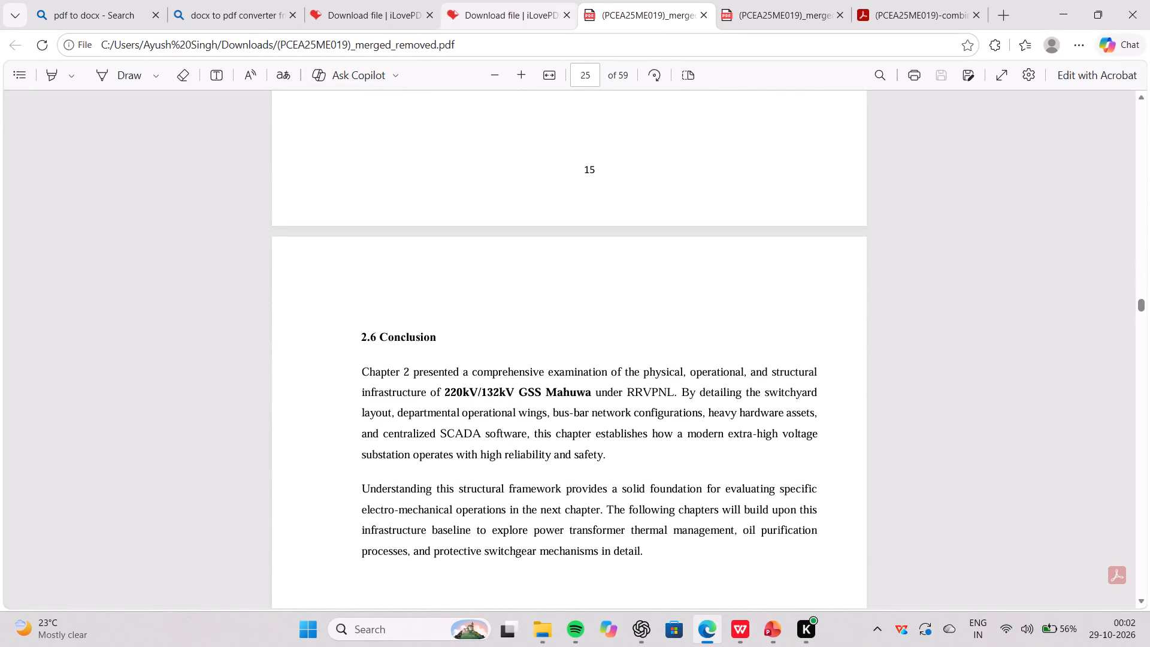
# Convert the merged_removed PDF to Word with iLovePDF, using No OCR, and download the document.
pyautogui.click(465, 2)
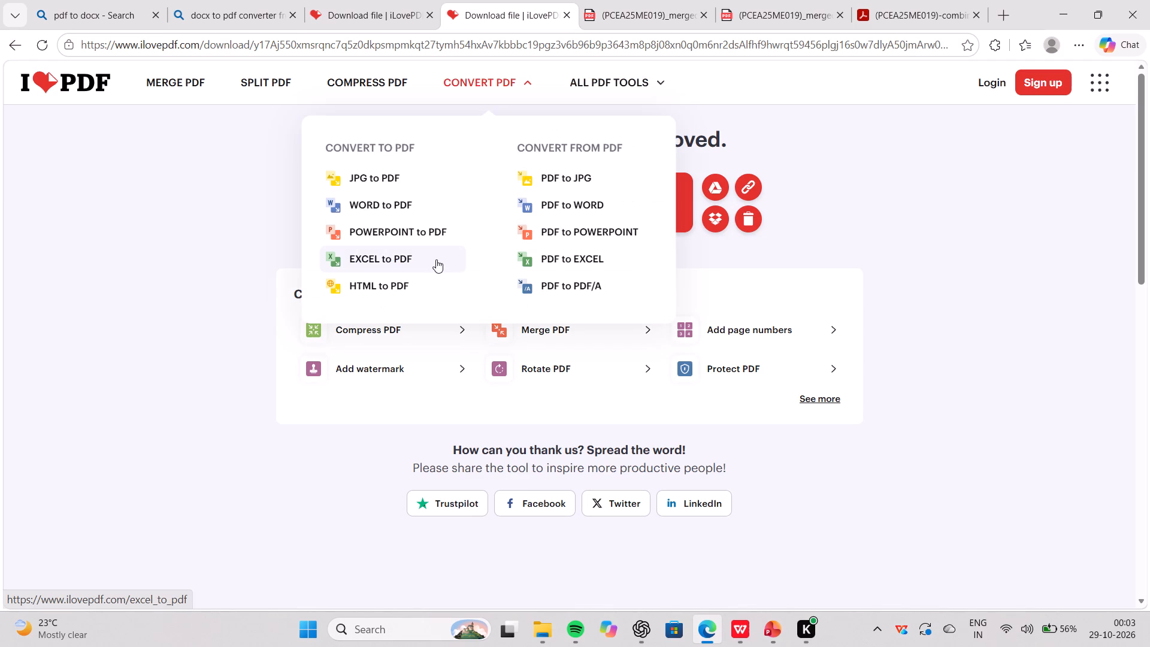
pyautogui.click(552, 205)
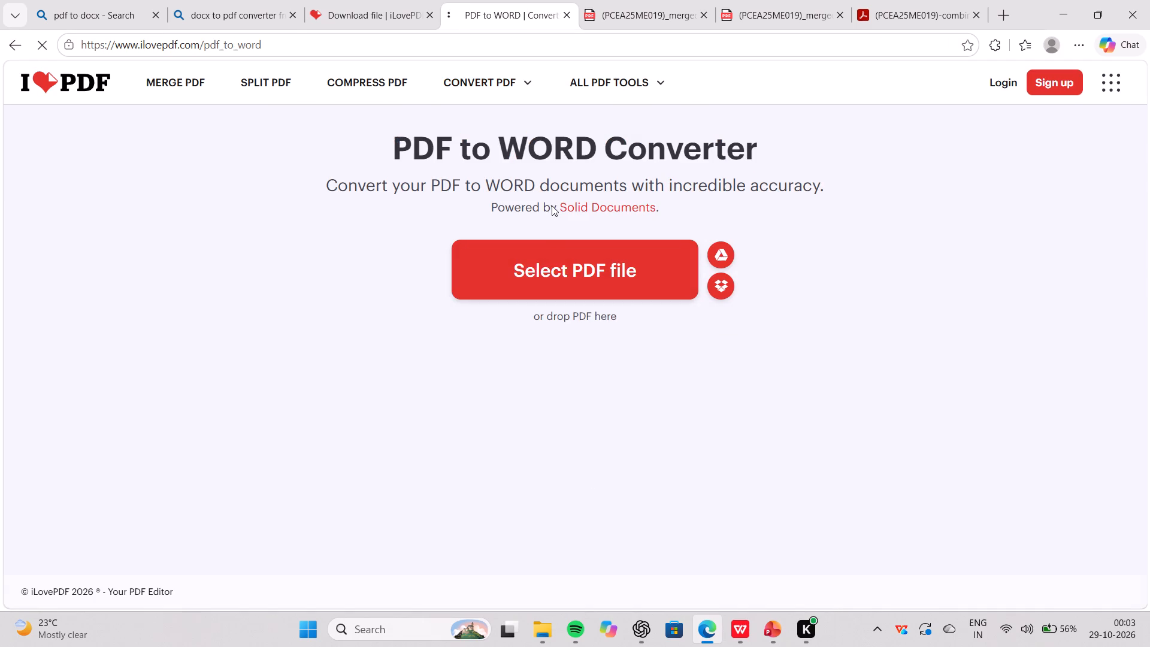
pyautogui.click(544, 256)
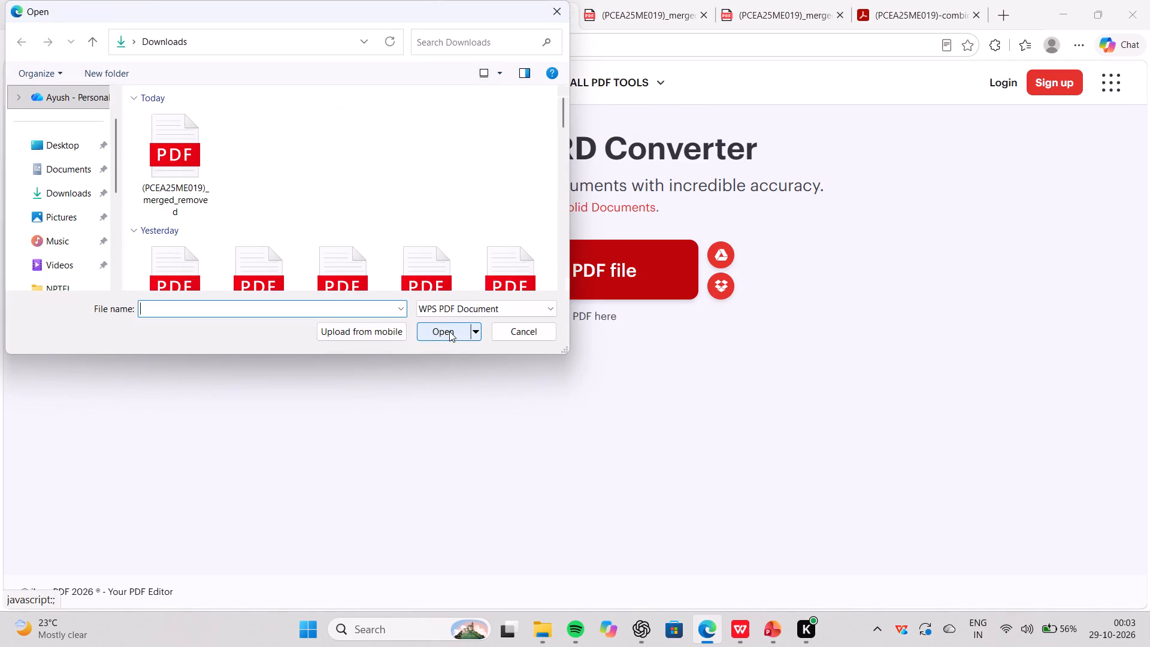
pyautogui.doubleClick(182, 173)
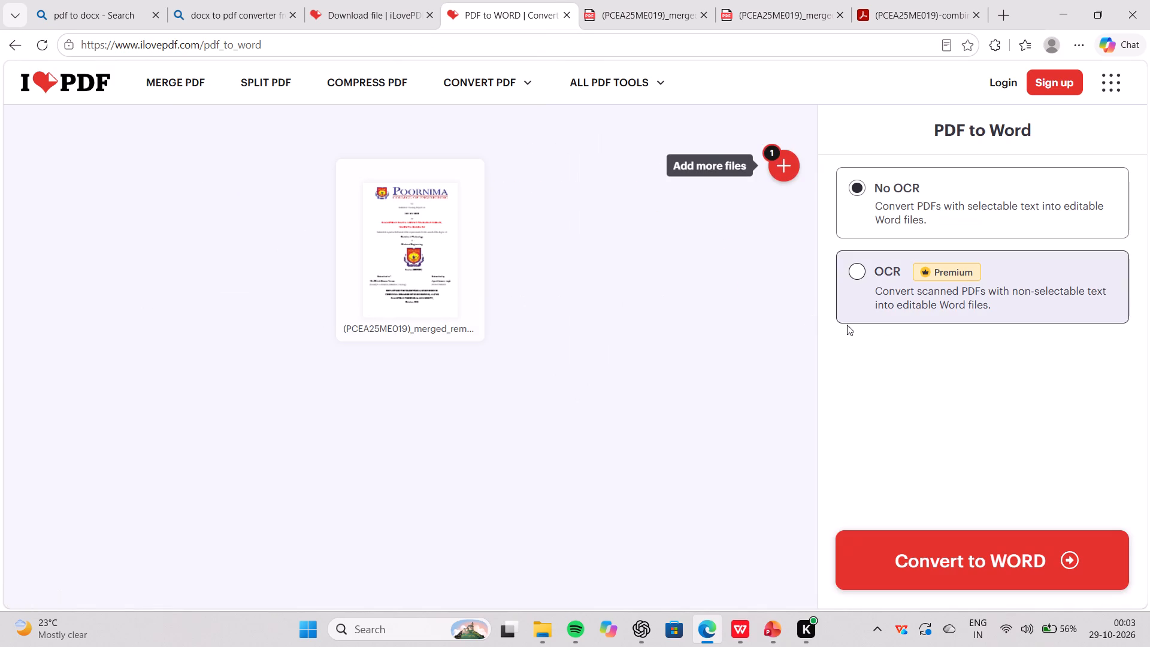
pyautogui.click(944, 556)
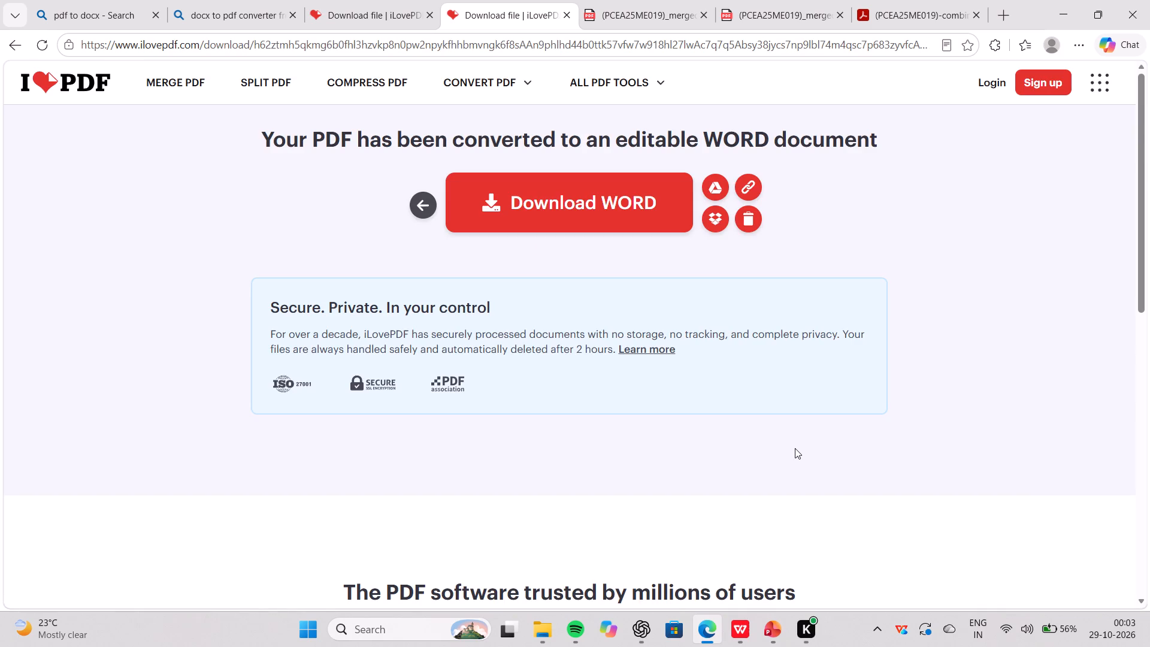
pyautogui.click(626, 230)
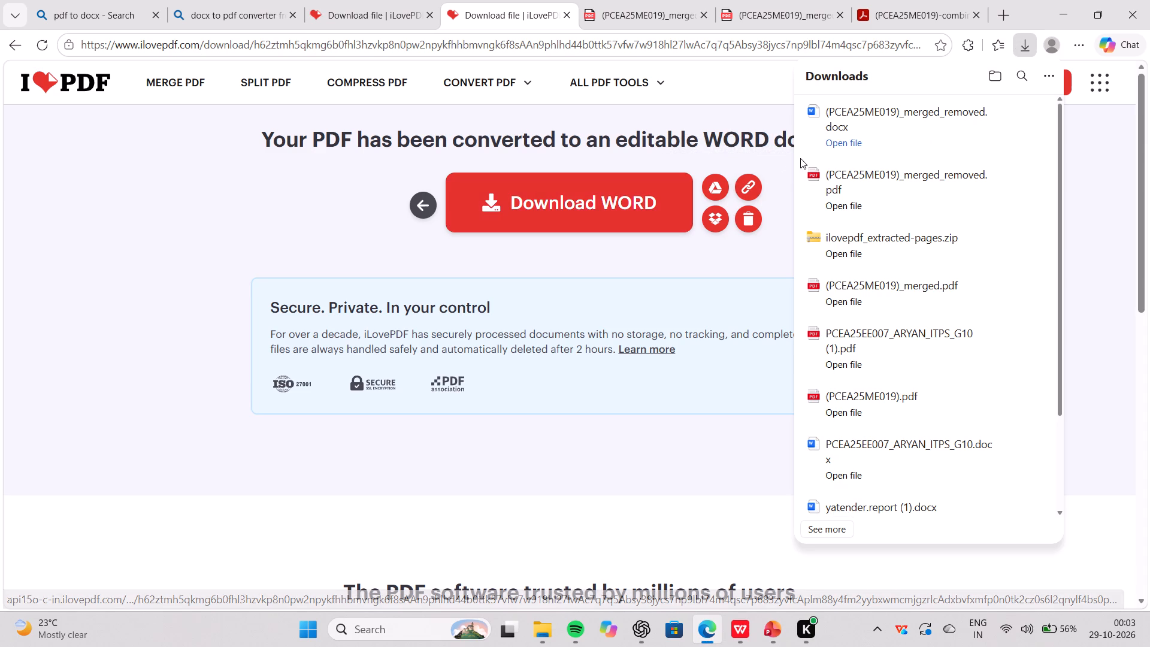
# Open the downloaded merged_removed Word document in WPS Office and dismiss the Send File pop-up.
pyautogui.click(840, 141)
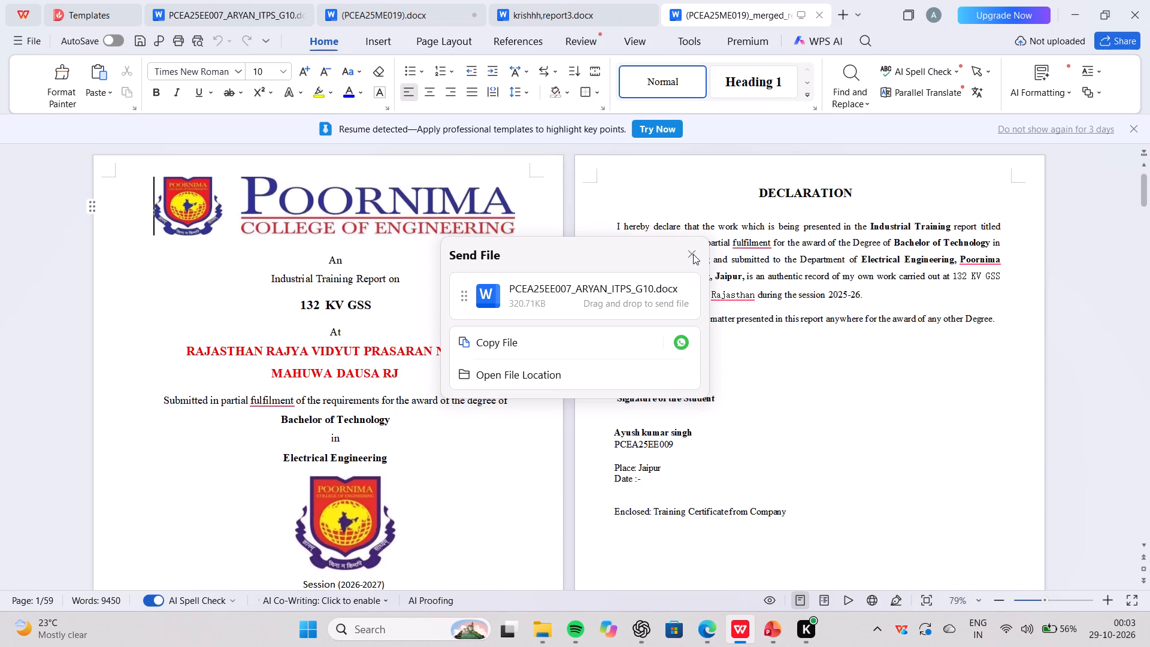
pyautogui.click(690, 254)
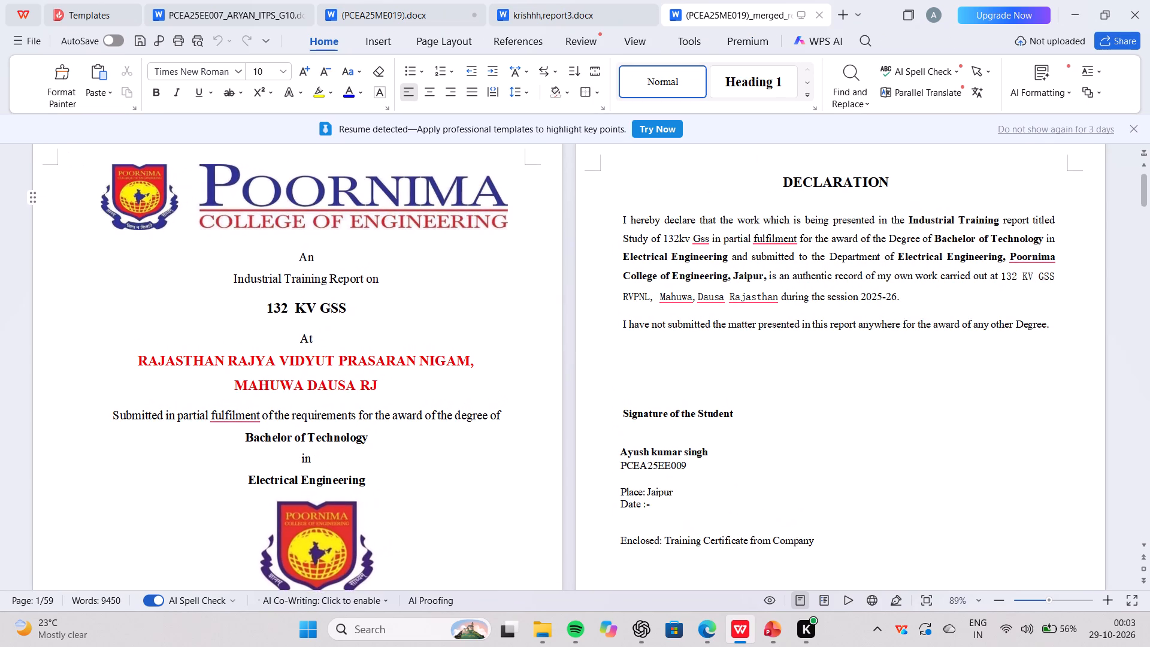
# Inspect the converted document's cover, declaration and certificate pages, both close up and as an overview.
pyautogui.hscroll(-1, 540, 277)
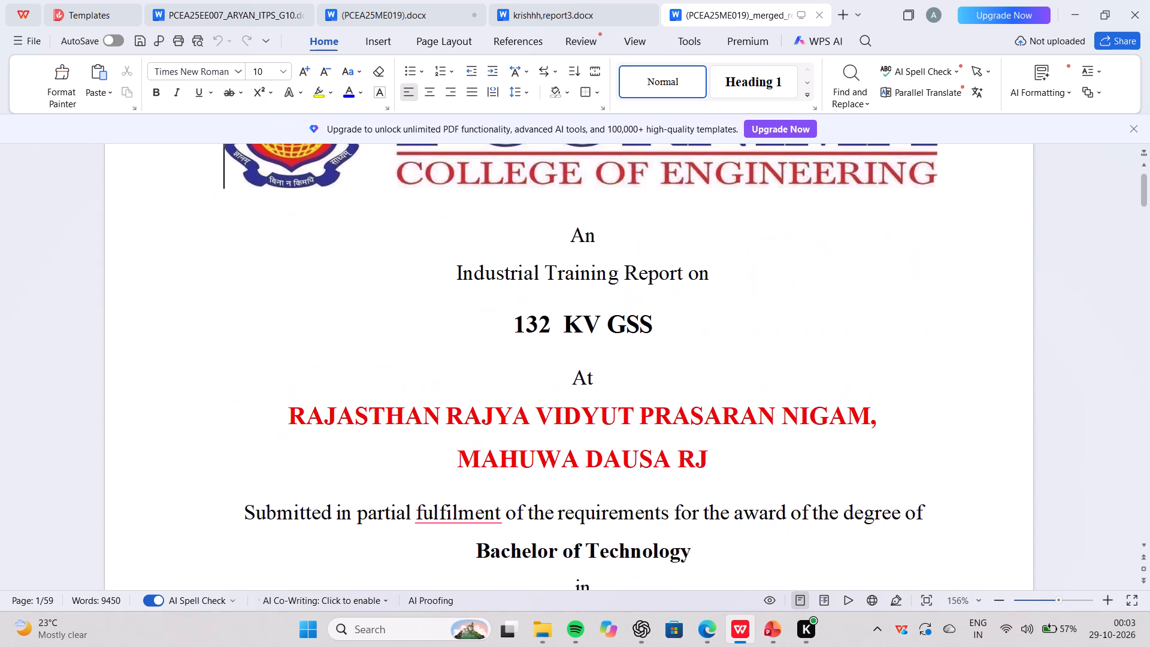
pyautogui.scroll(-8, 455, 283)
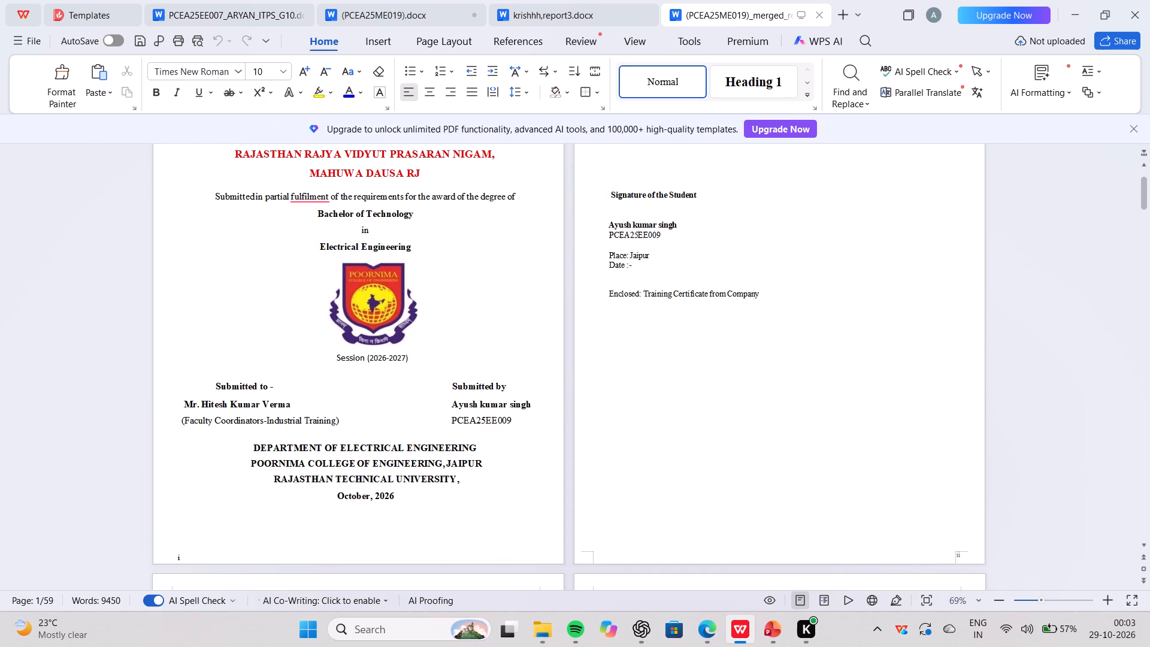
pyautogui.scroll(-5, 464, 401)
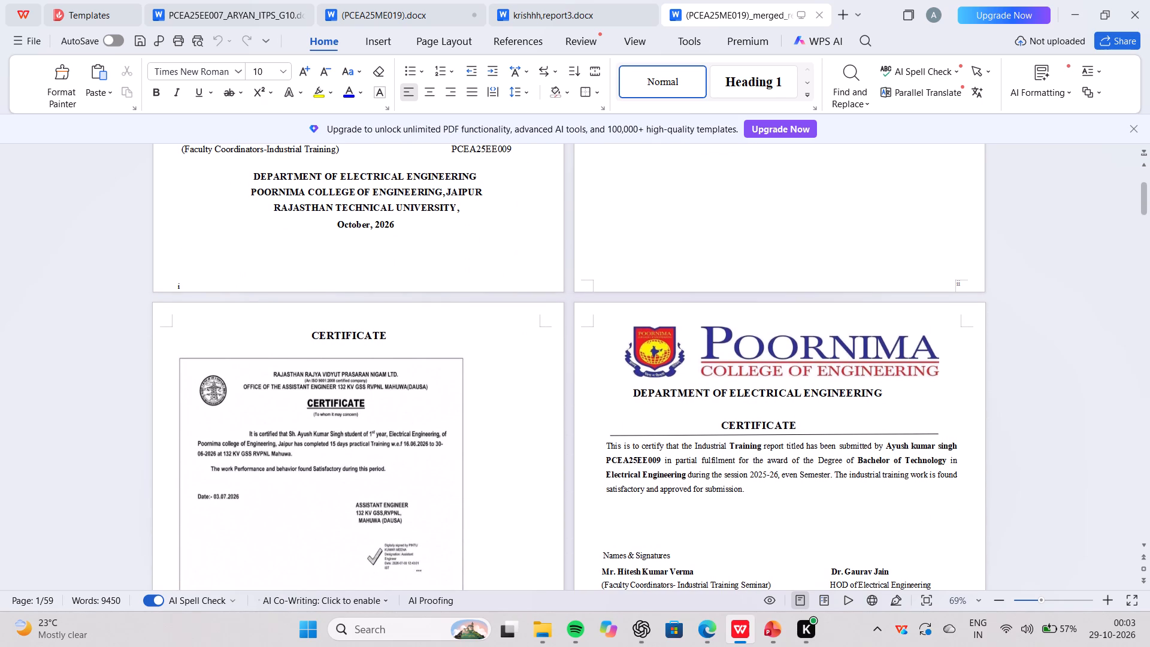
pyautogui.scroll(-4, 282, 375)
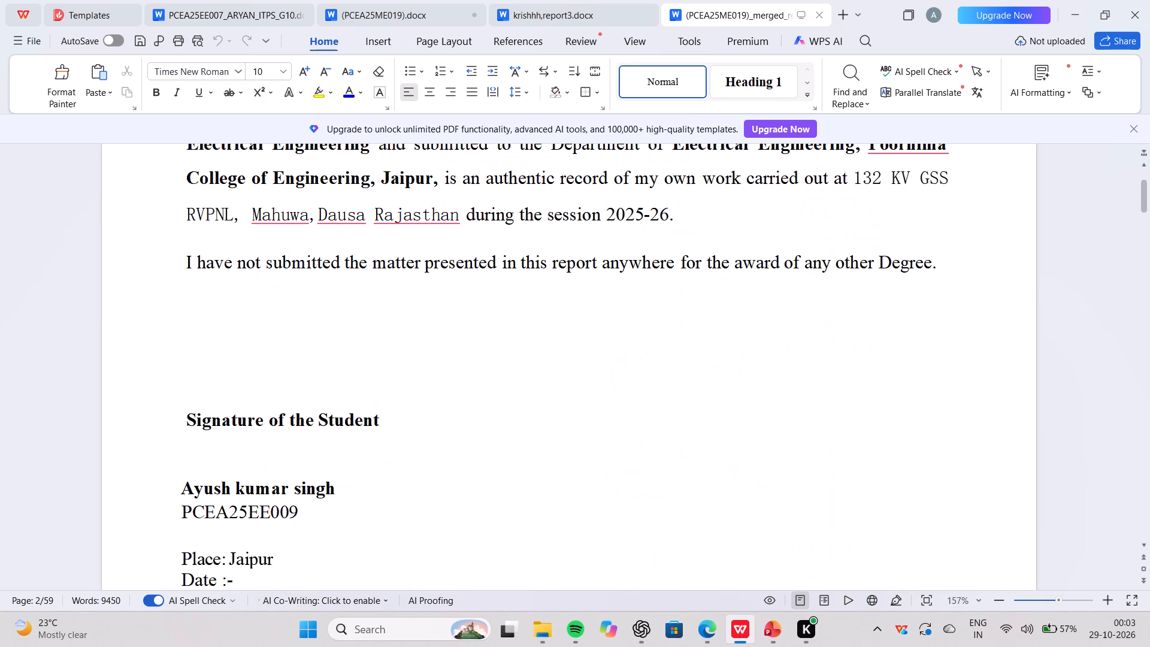
pyautogui.scroll(11, 282, 375)
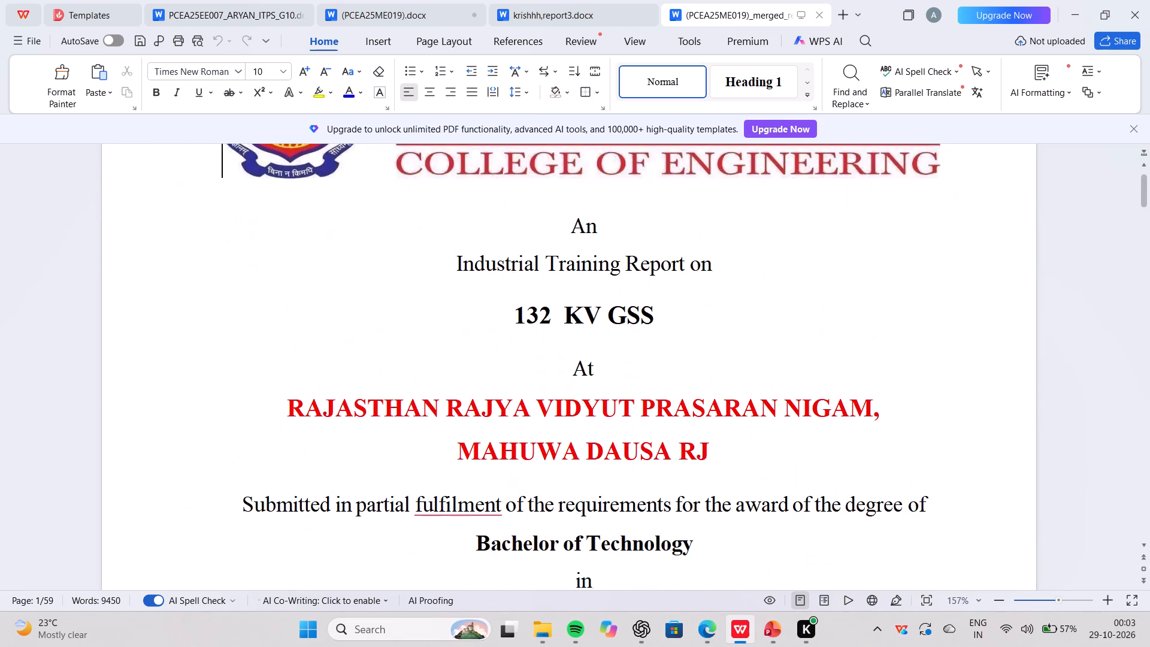
# Page through the converted report's cover, declaration and certificate pages up to the acknowledgement.
pyautogui.scroll(-7, 282, 375)
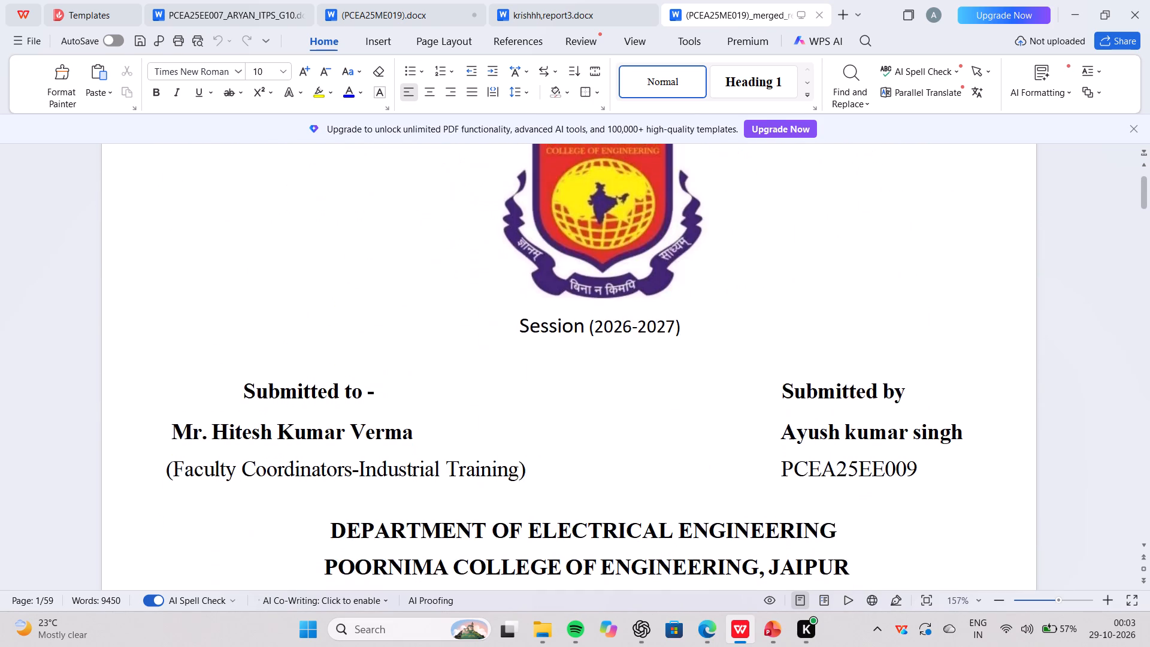
pyautogui.scroll(-10, 282, 375)
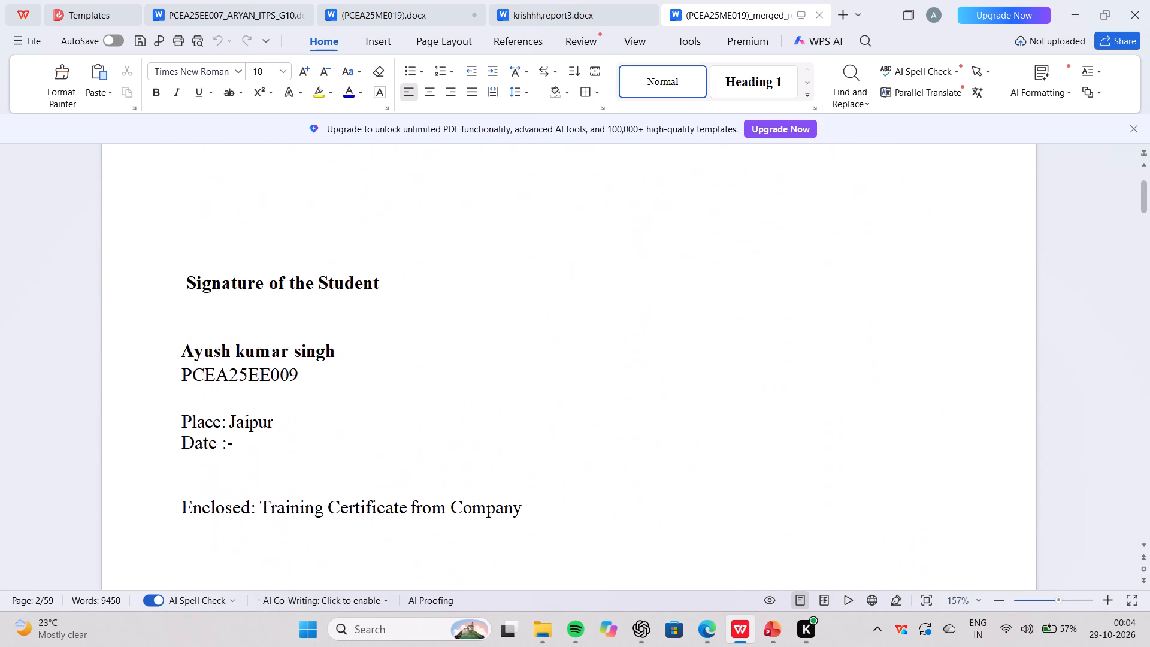
pyautogui.scroll(-8, 282, 375)
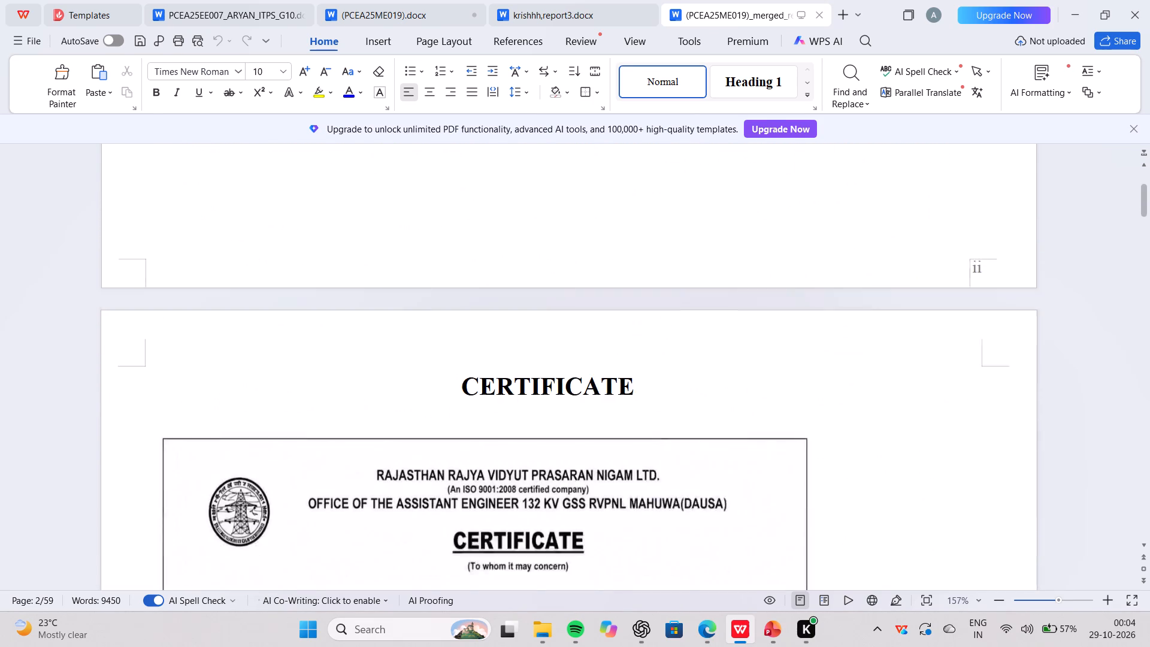
pyautogui.scroll(-3, 282, 375)
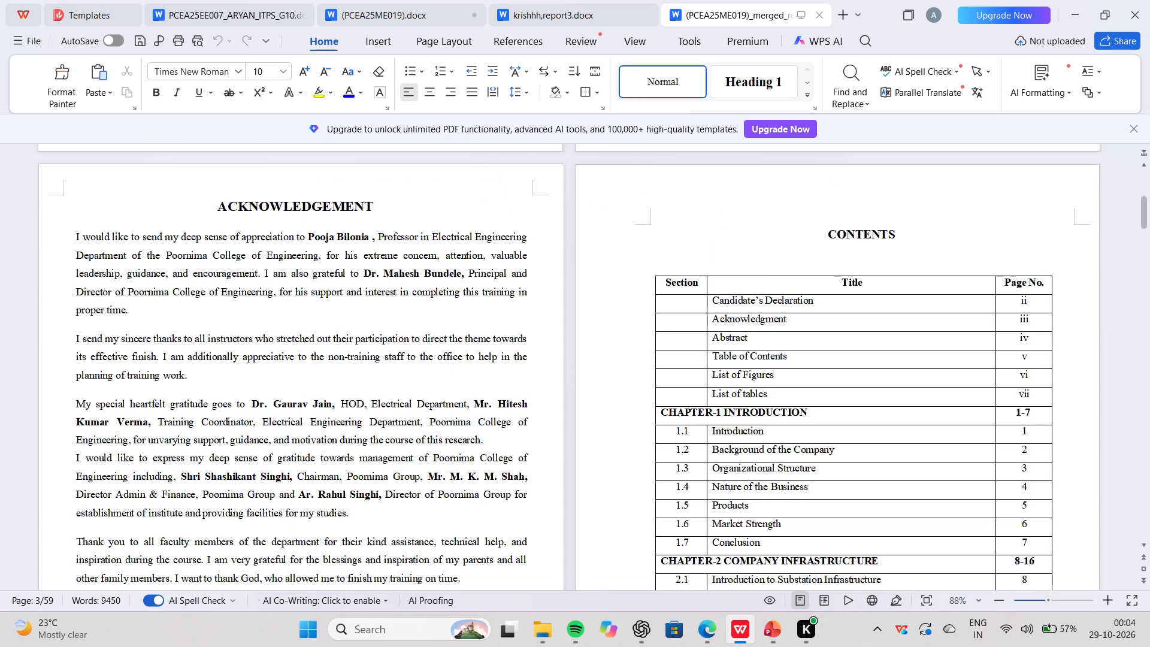
# Examine the acknowledgement and contents pages side by side, including the chapter listing down to Chapter 4.
pyautogui.scroll(-1, 282, 375)
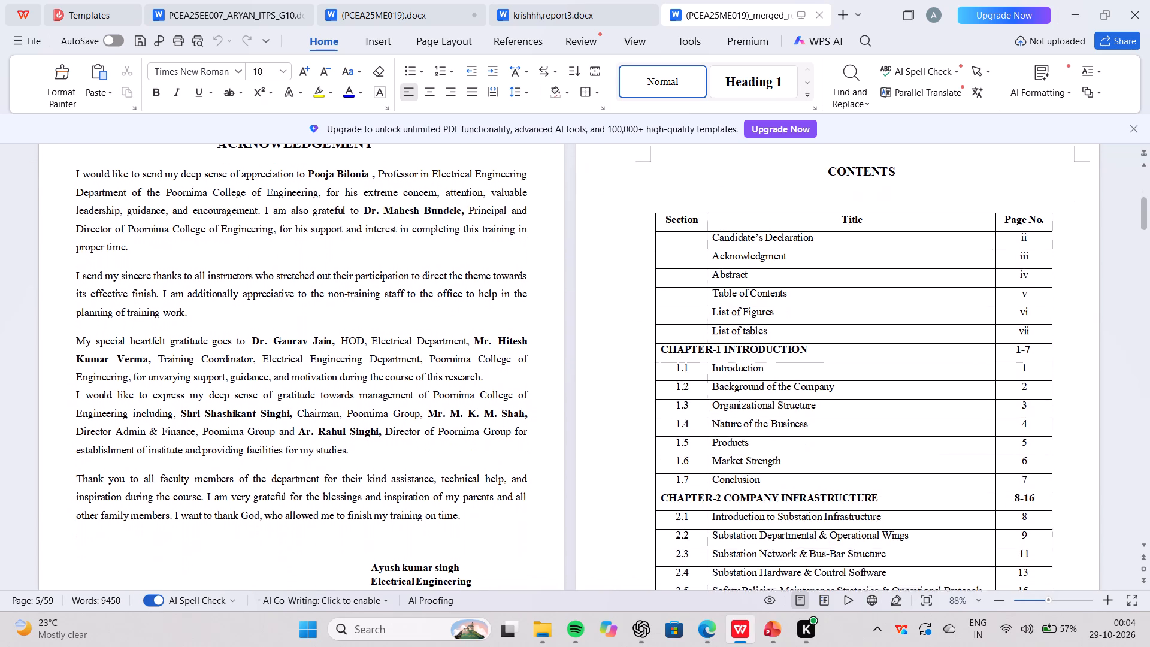
pyautogui.scroll(-1, 282, 375)
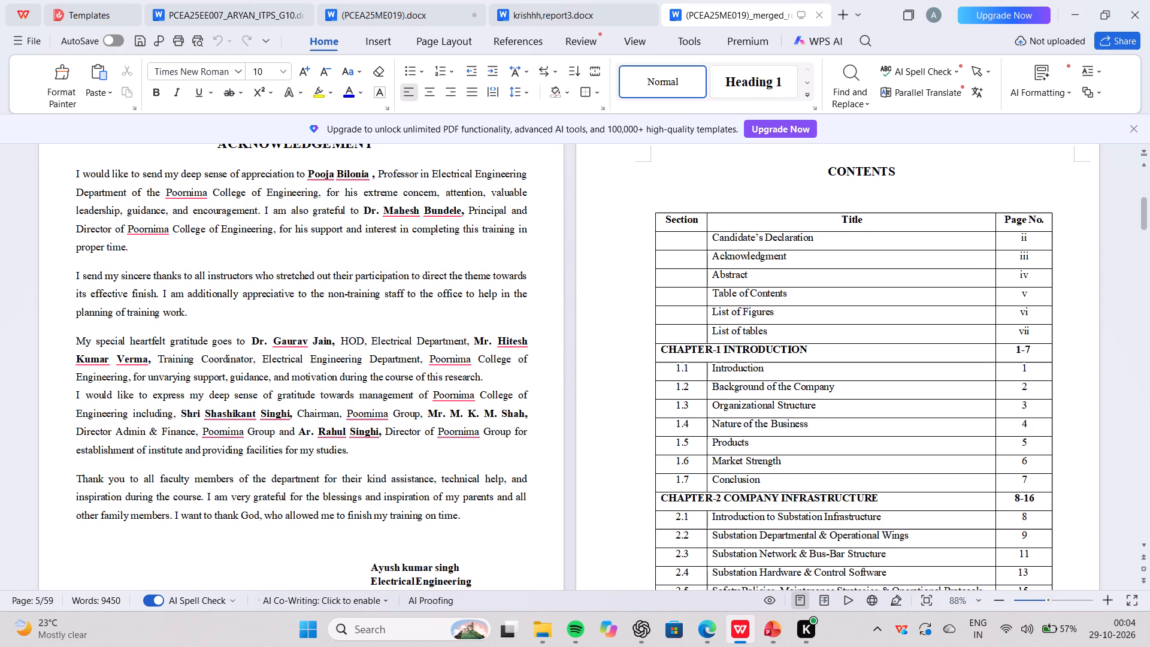
pyautogui.scroll(-2, 282, 375)
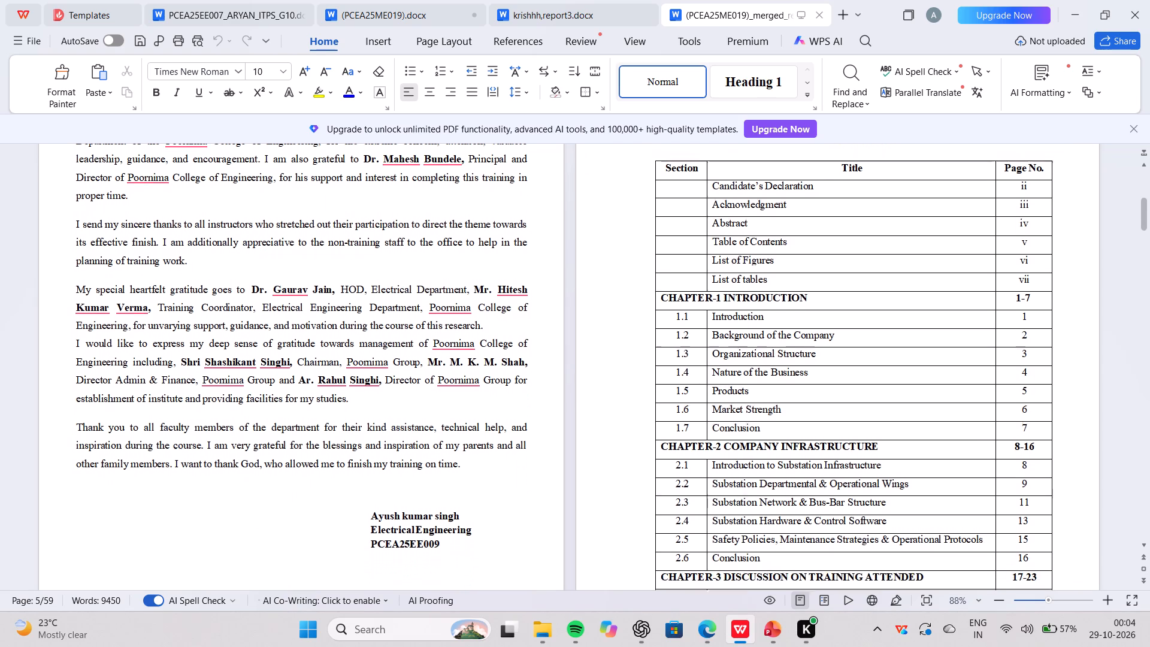
pyautogui.scroll(-1, 282, 375)
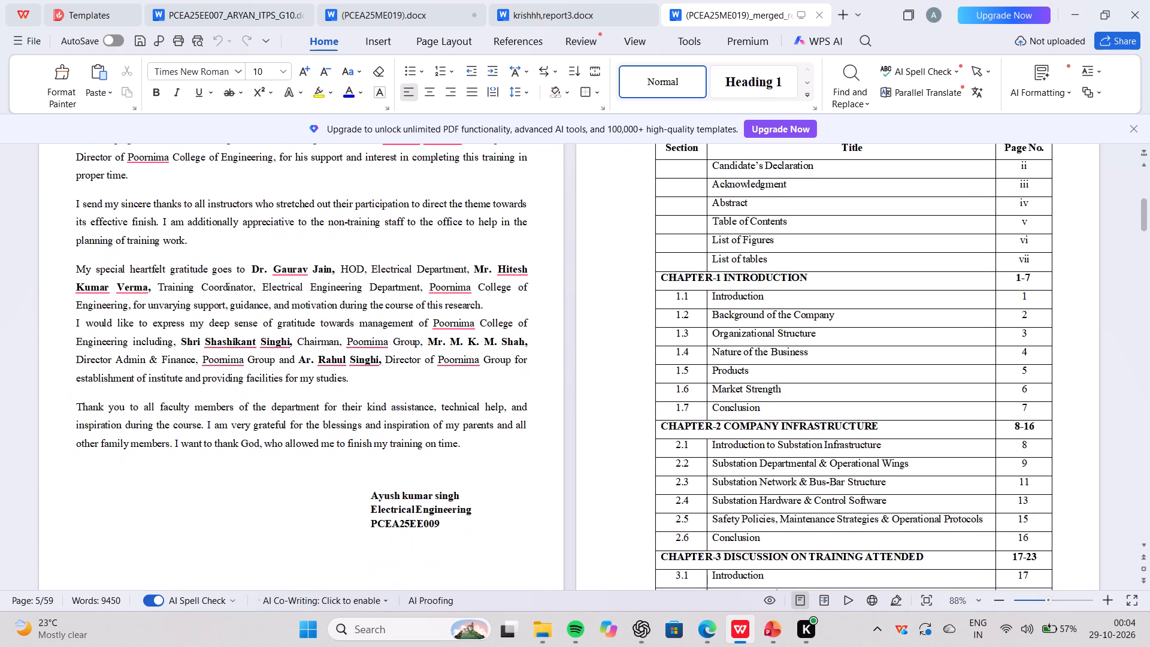
pyautogui.scroll(-3, 282, 375)
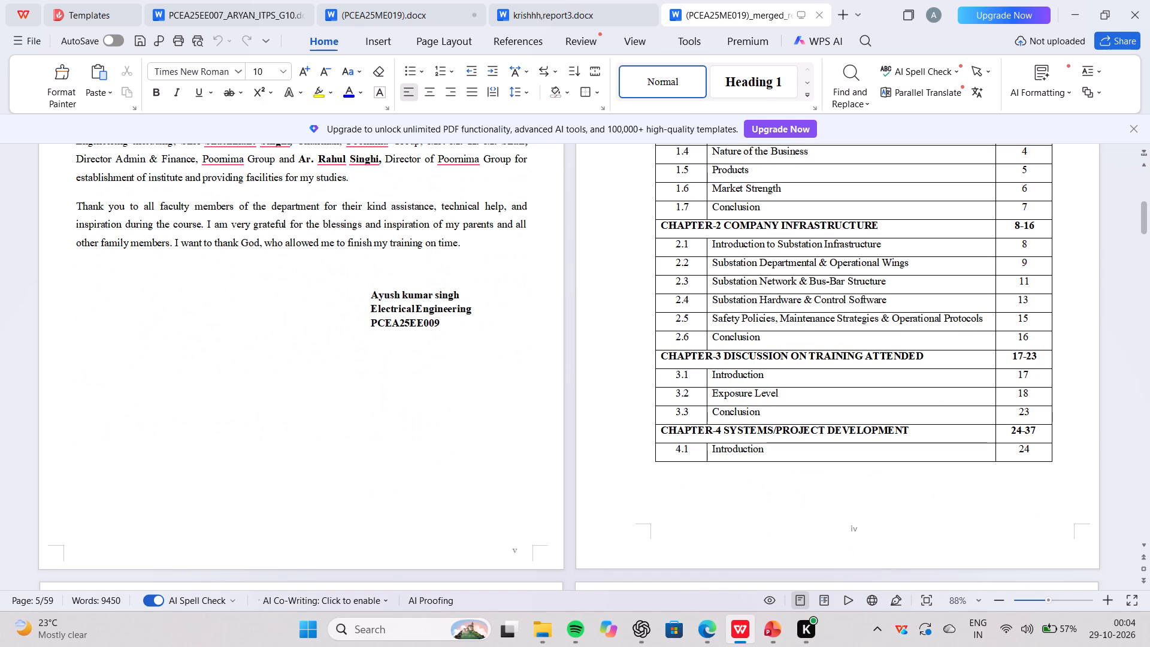
pyautogui.scroll(3, 282, 375)
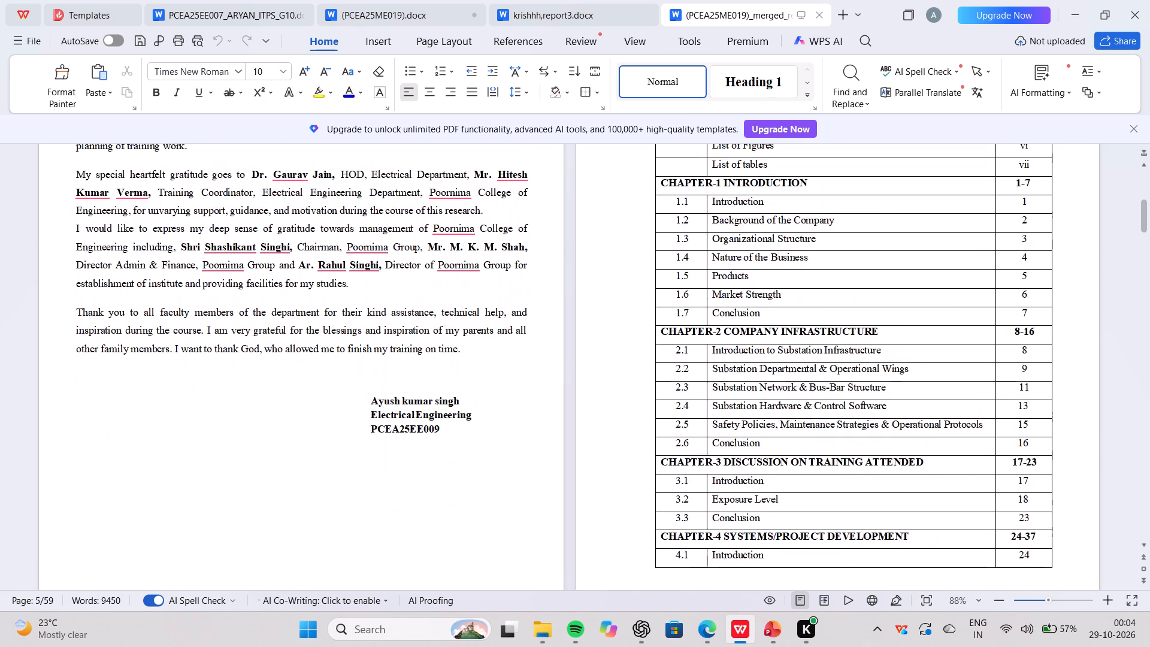
pyautogui.scroll(6, 282, 375)
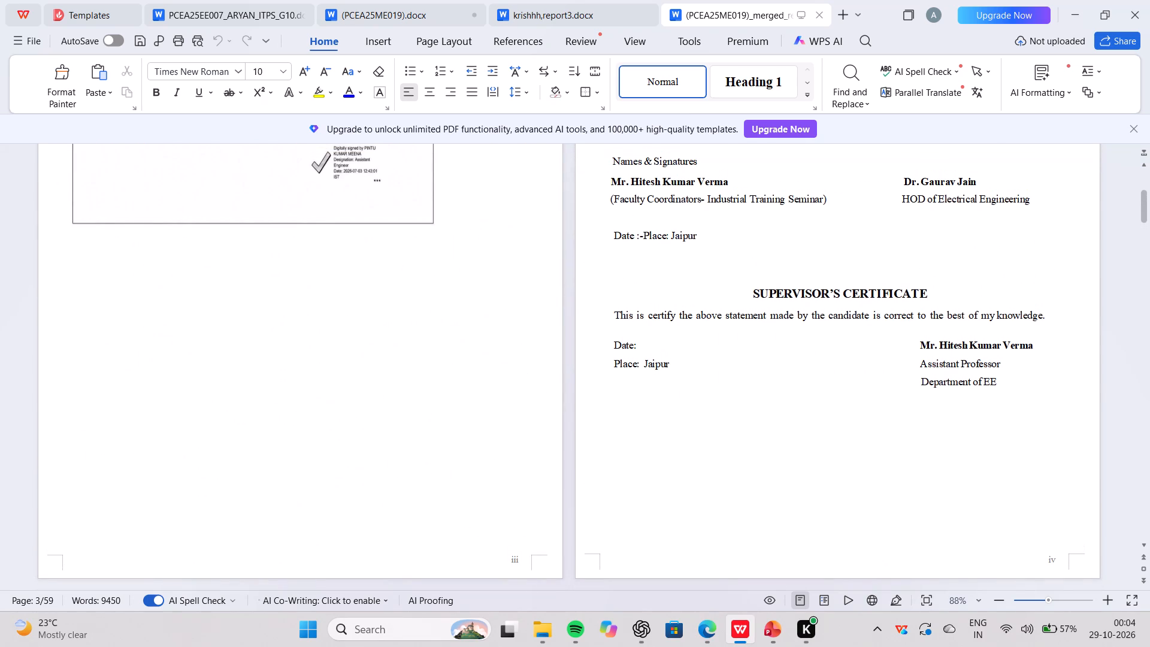
pyautogui.scroll(-4, 282, 375)
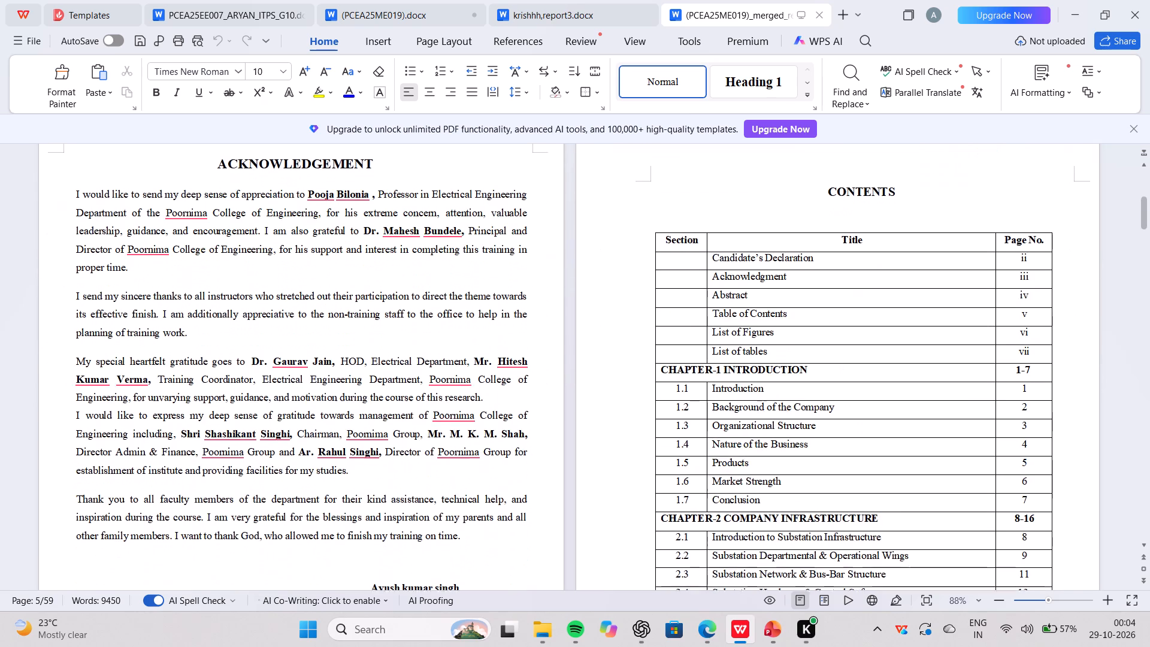
pyautogui.scroll(-1, 282, 375)
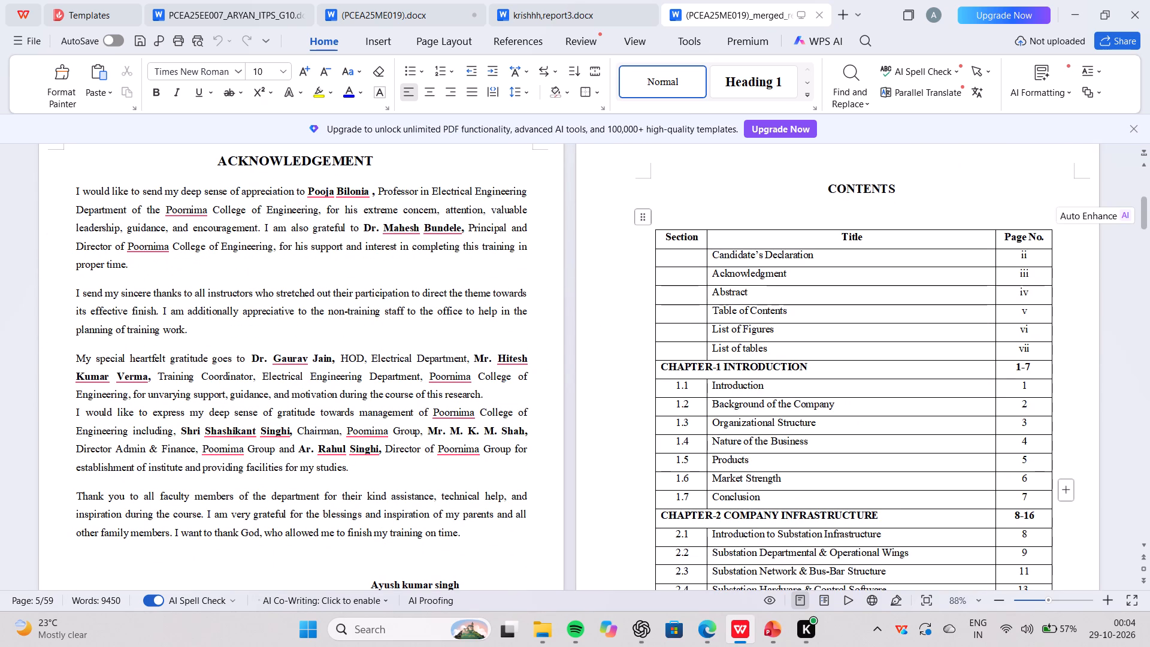
# Go back to the cover and recheck the front pages through to the contents, finishing on the two certificate pages.
pyautogui.scroll(2, 762, 299)
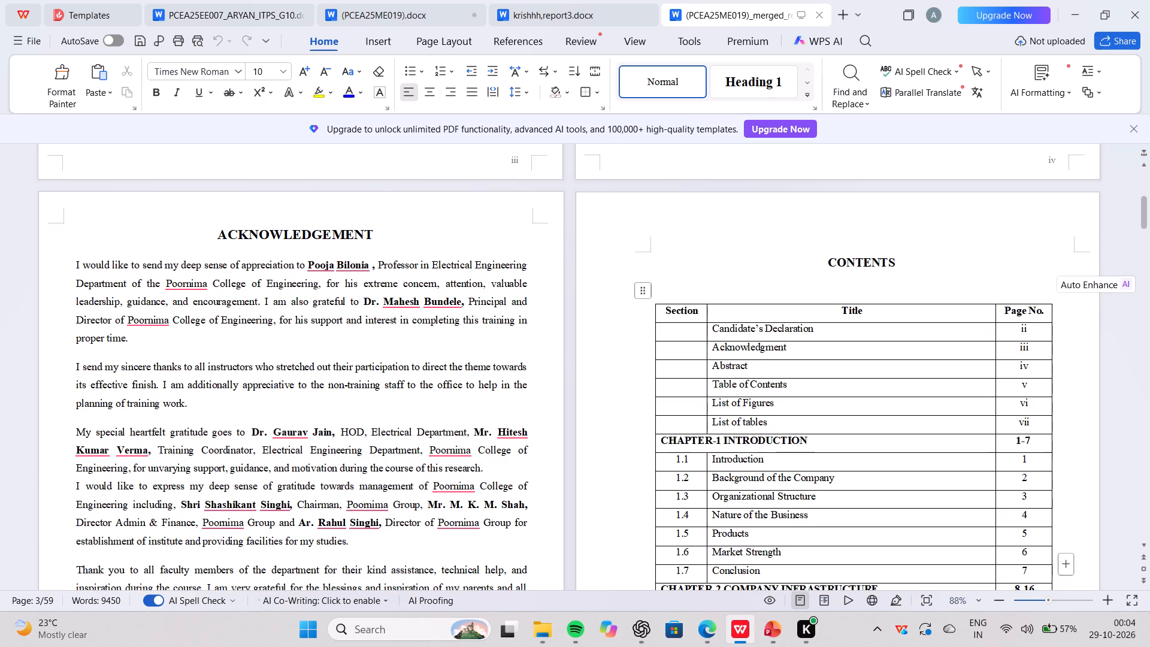
pyautogui.scroll(7, 762, 299)
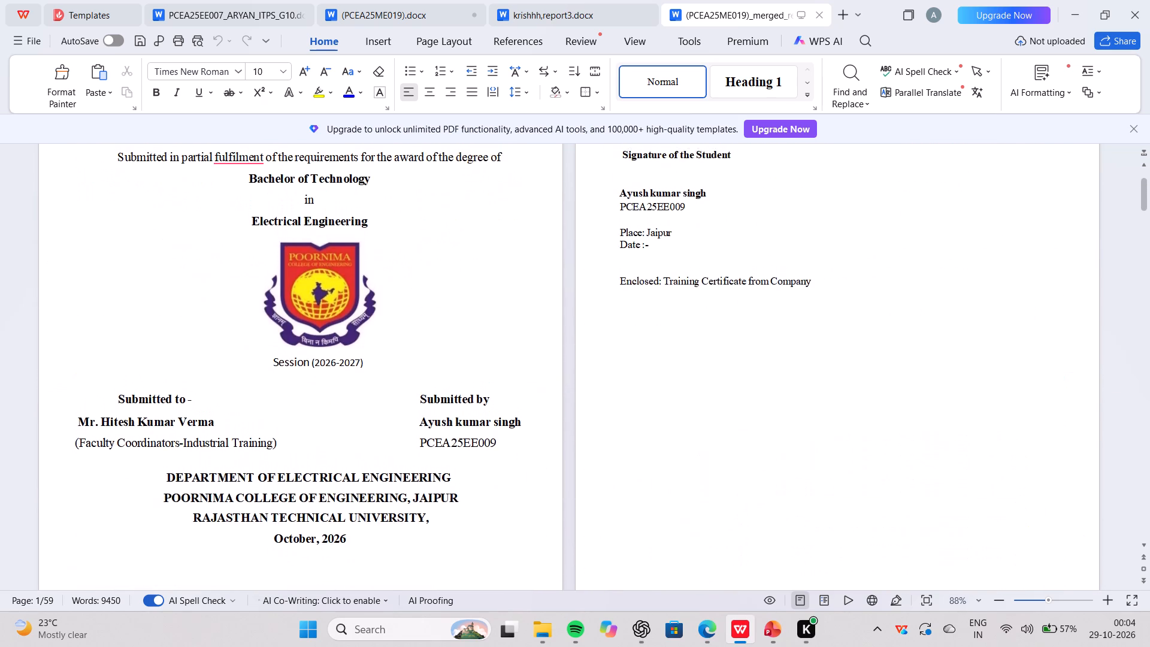
pyautogui.scroll(1, 762, 299)
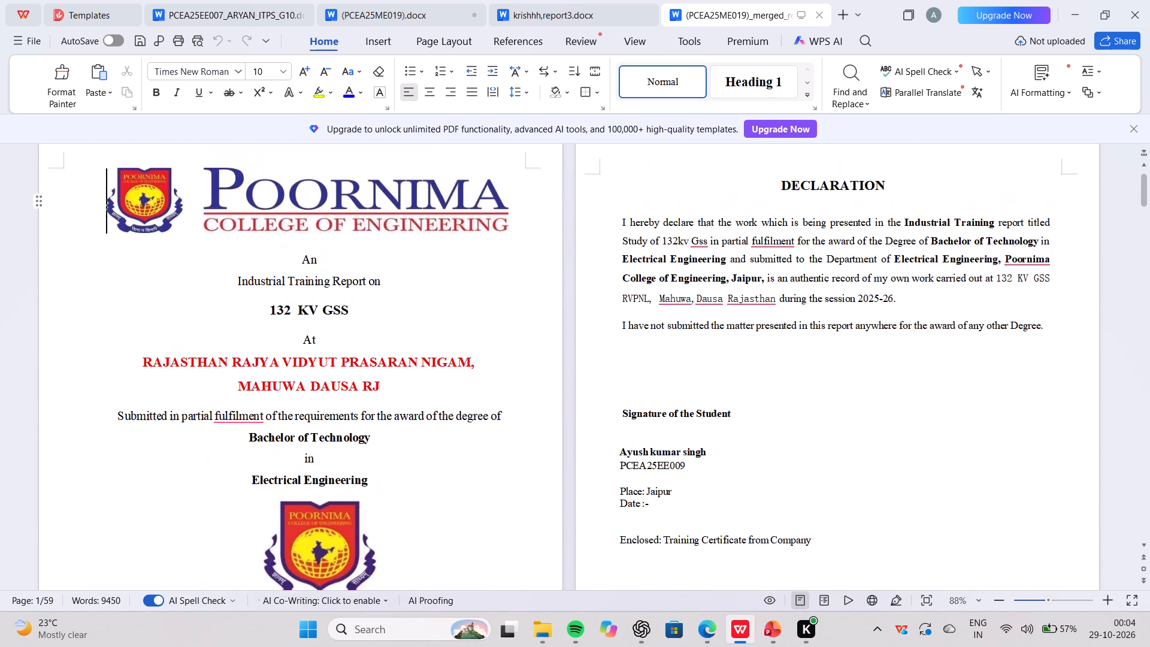
pyautogui.scroll(-8, 762, 299)
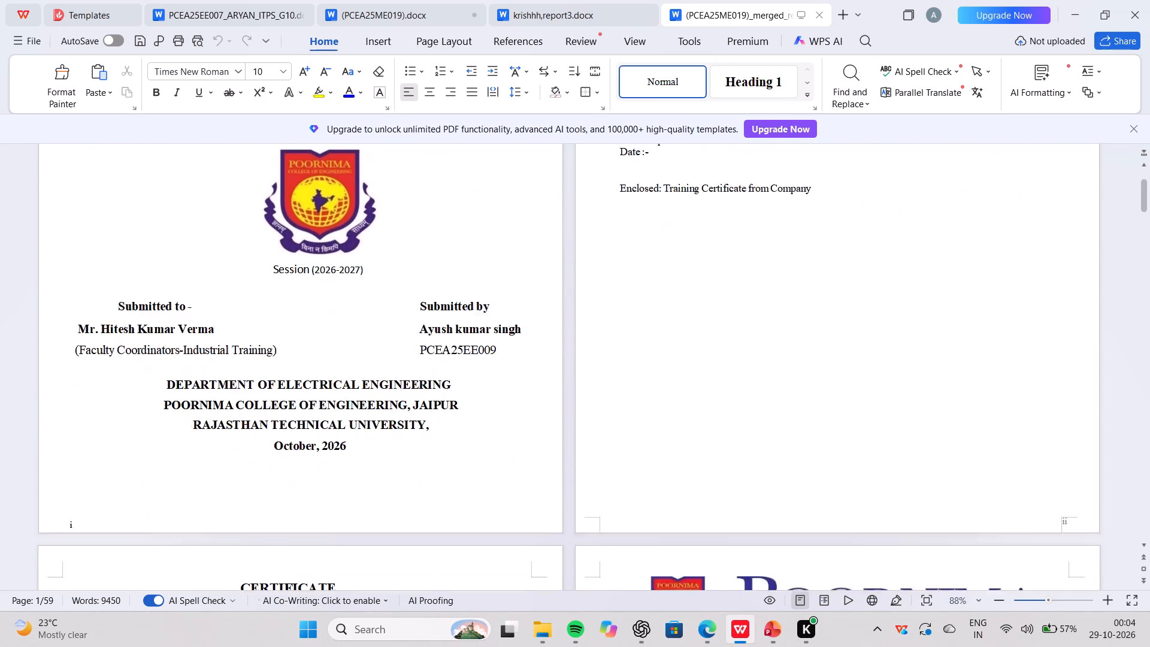
pyautogui.scroll(-5, 762, 299)
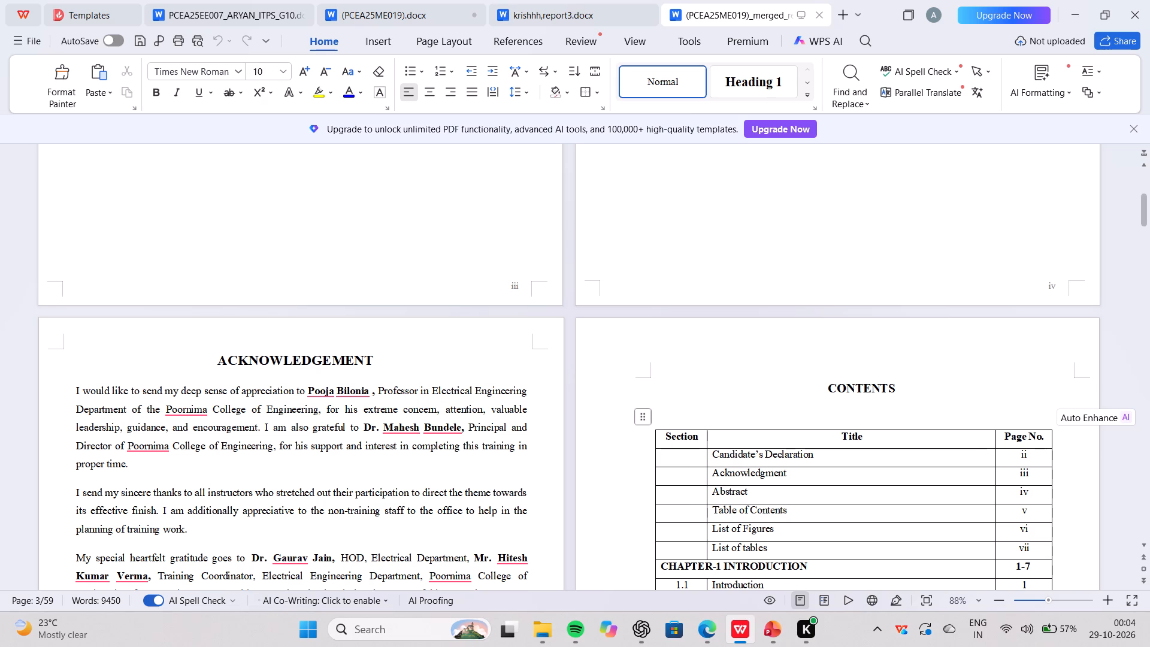
pyautogui.scroll(3, 794, 477)
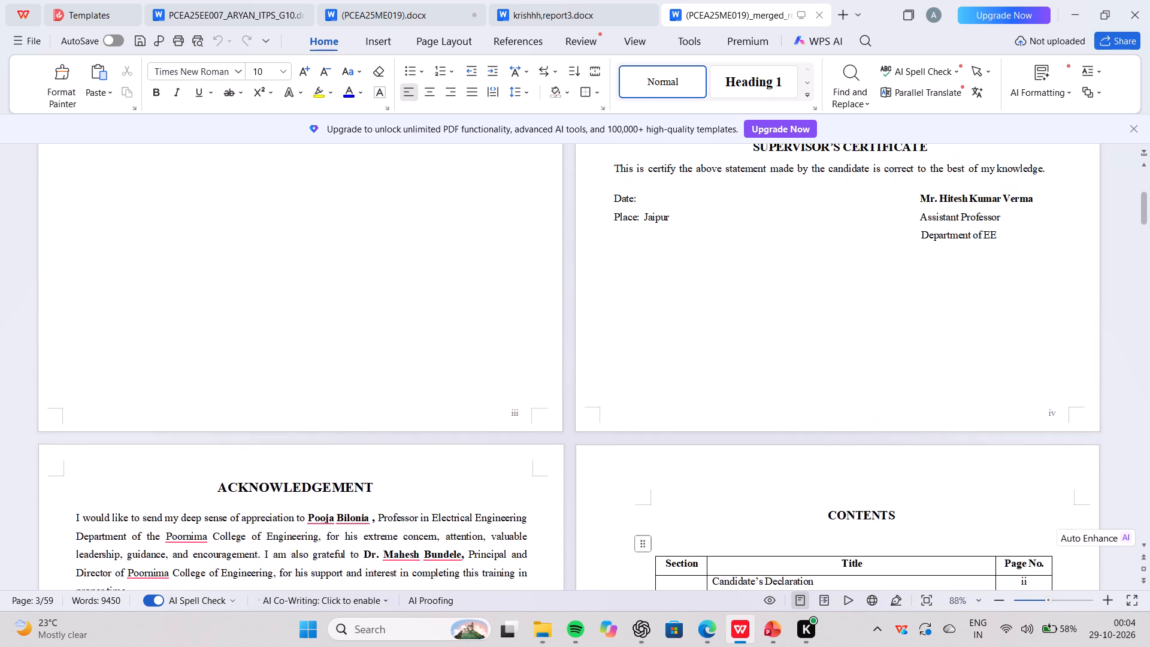
pyautogui.scroll(4, 794, 477)
pyautogui.hscroll(1, 794, 477)
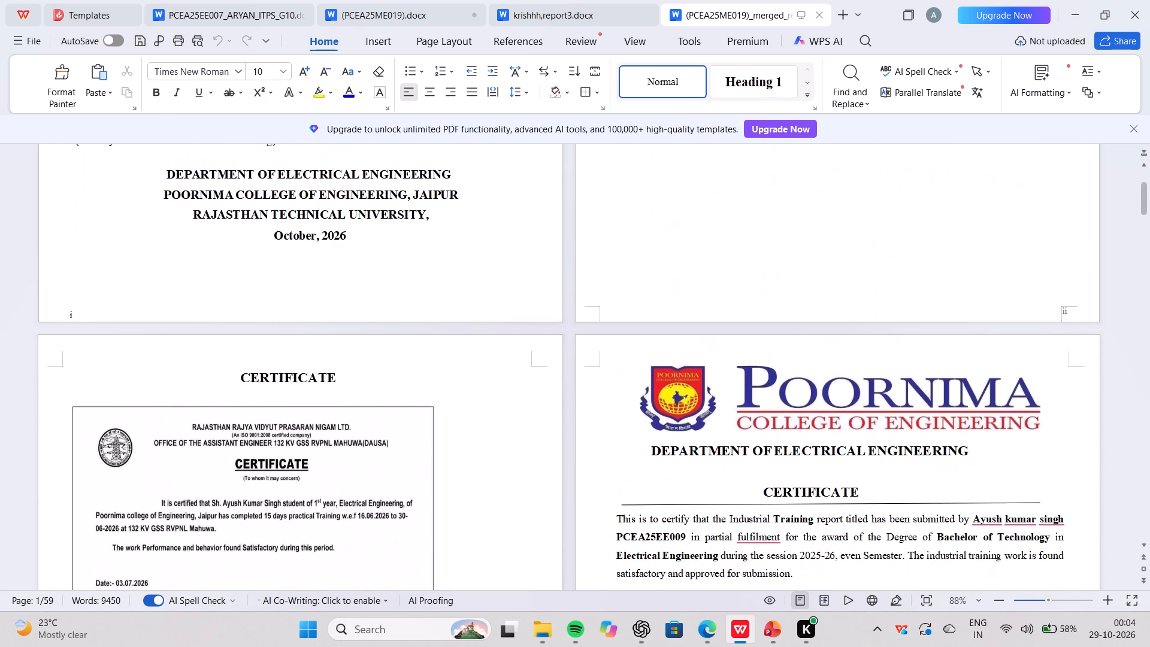
pyautogui.hscroll(1, 794, 477)
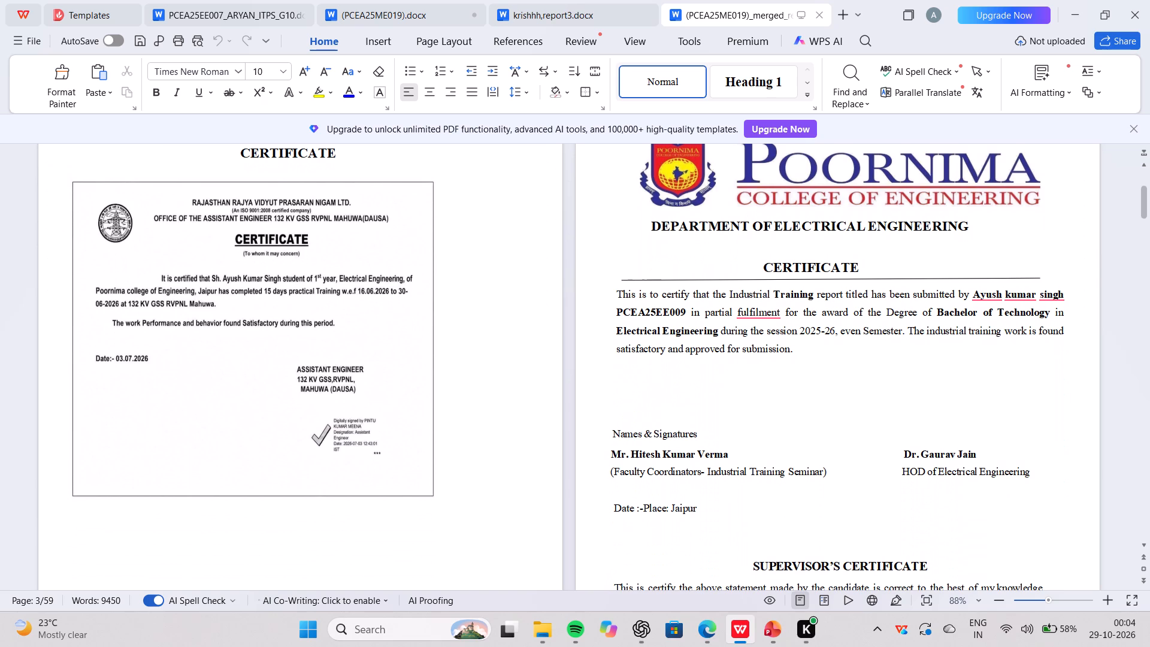
# Switch to krishhh,report3.docx and review its front matter for comparison, from the abstract back through the contents, acknowledgement and certificates.
pyautogui.click(577, 3)
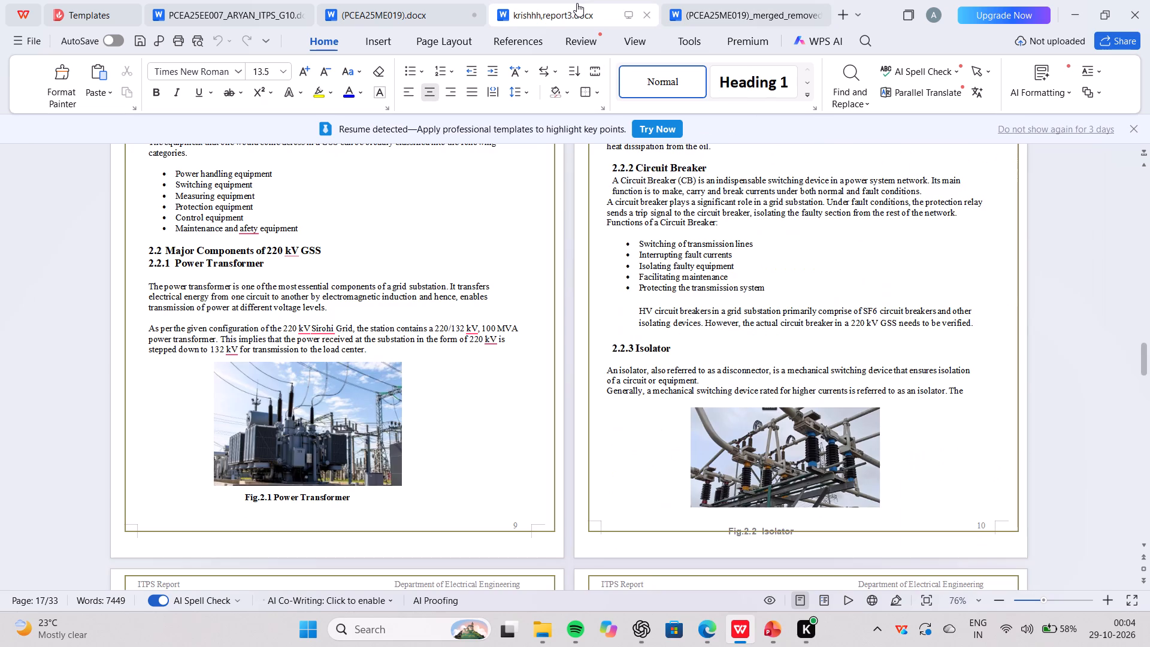
pyautogui.scroll(6, 574, 377)
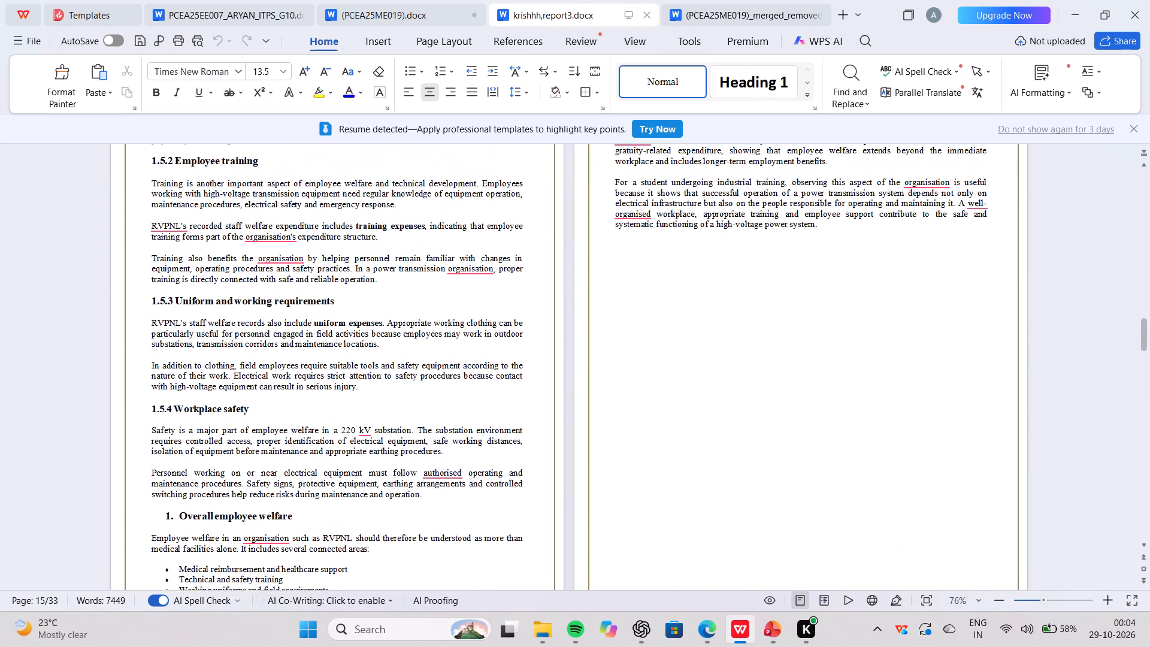
pyautogui.scroll(8, 574, 377)
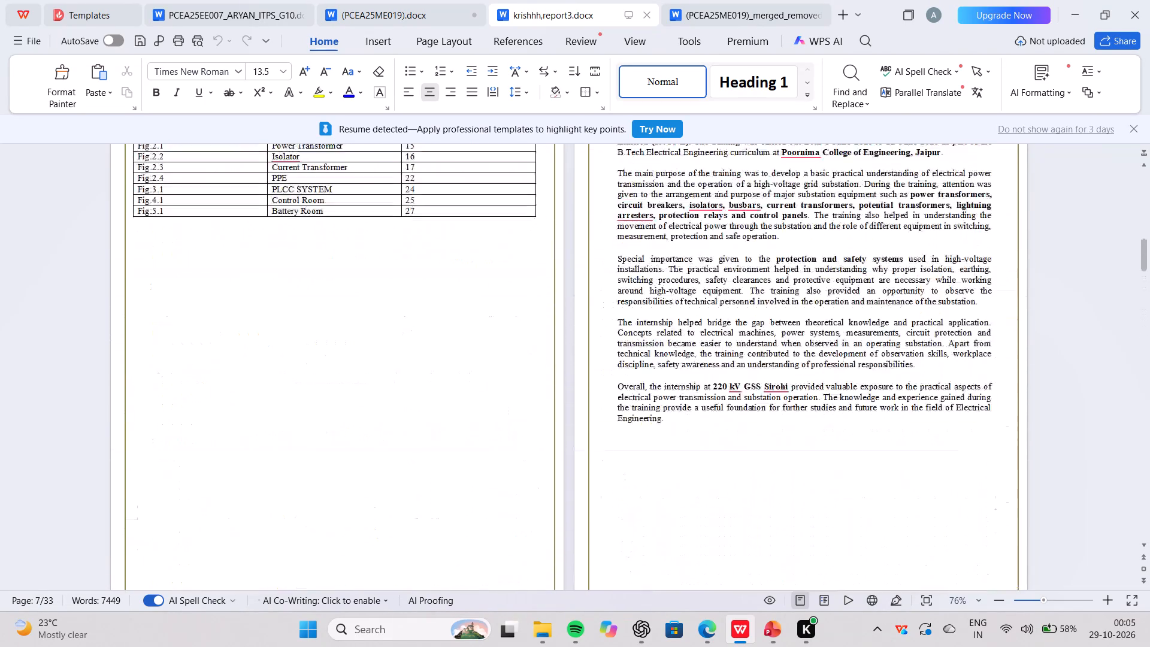
pyautogui.scroll(4, 574, 377)
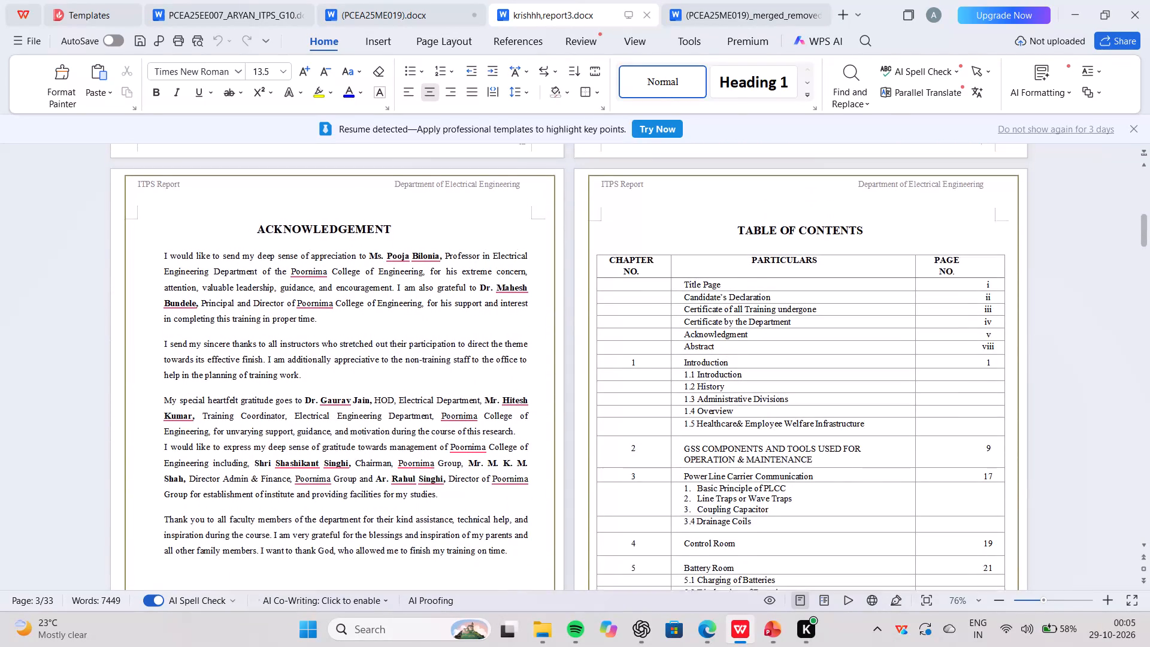
pyautogui.scroll(7, 574, 377)
pyautogui.hscroll(1, 575, 378)
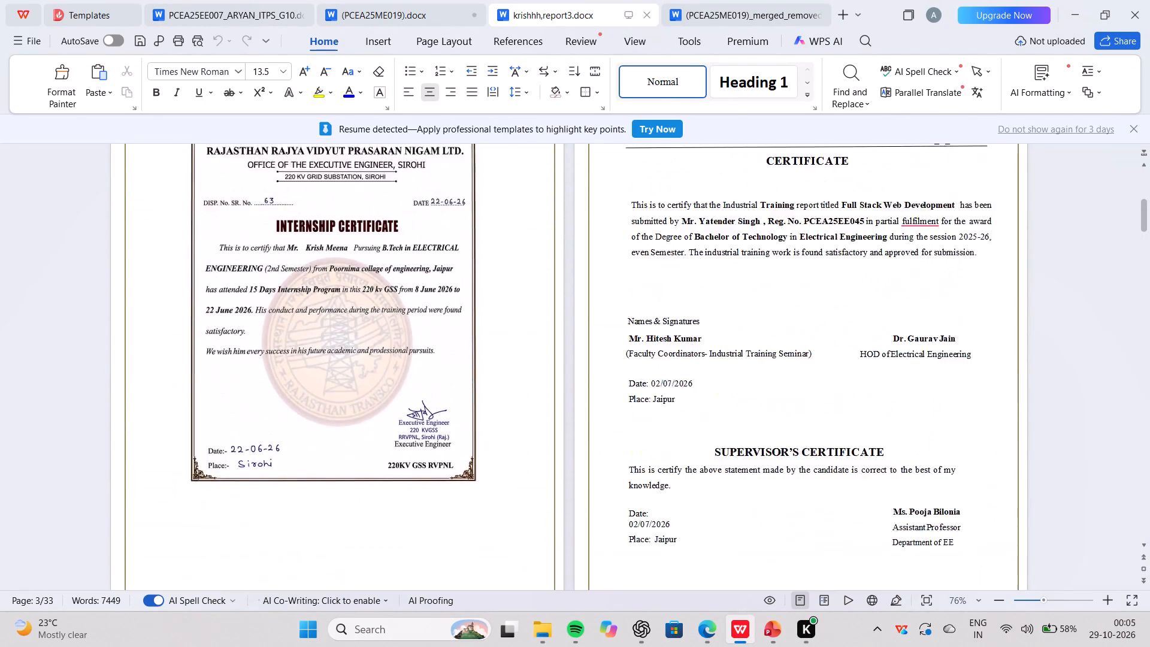
pyautogui.hscroll(1, 575, 378)
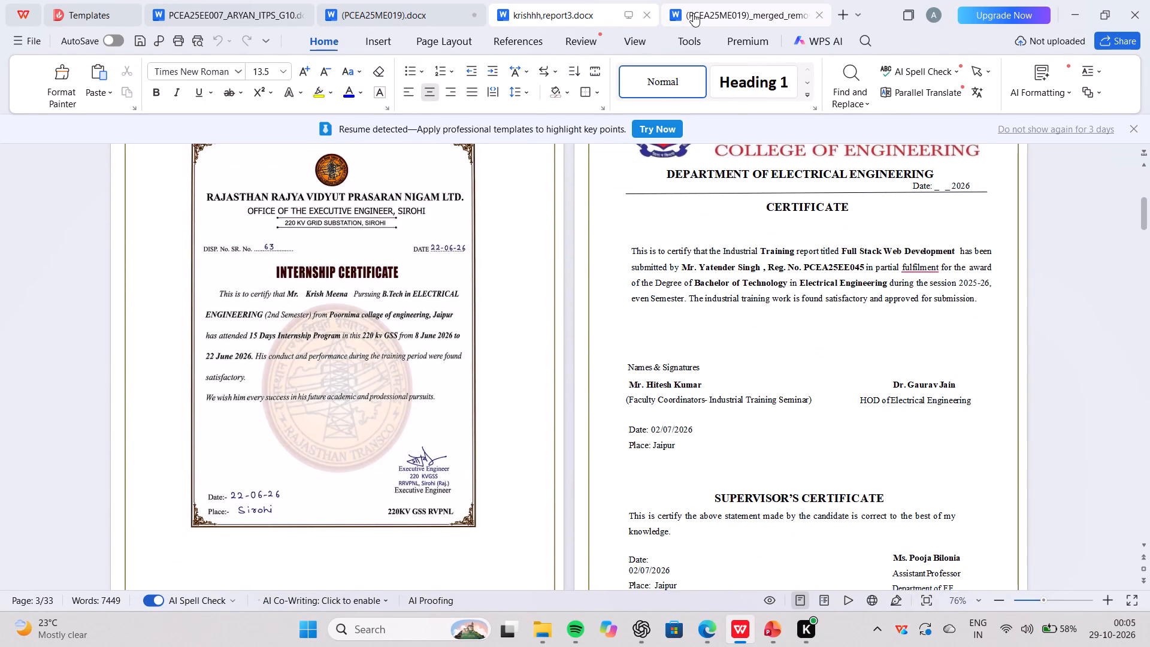
# Return to the merged_removed document and go to its contents table.
pyautogui.click(693, 13)
pyautogui.scroll(-11, 762, 397)
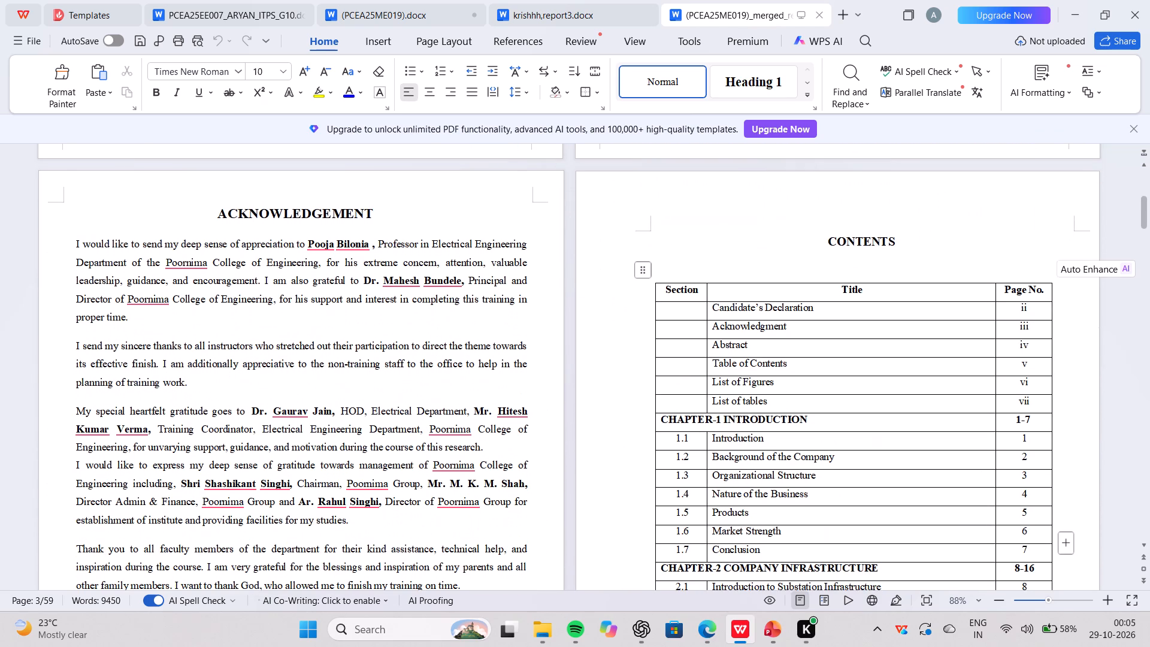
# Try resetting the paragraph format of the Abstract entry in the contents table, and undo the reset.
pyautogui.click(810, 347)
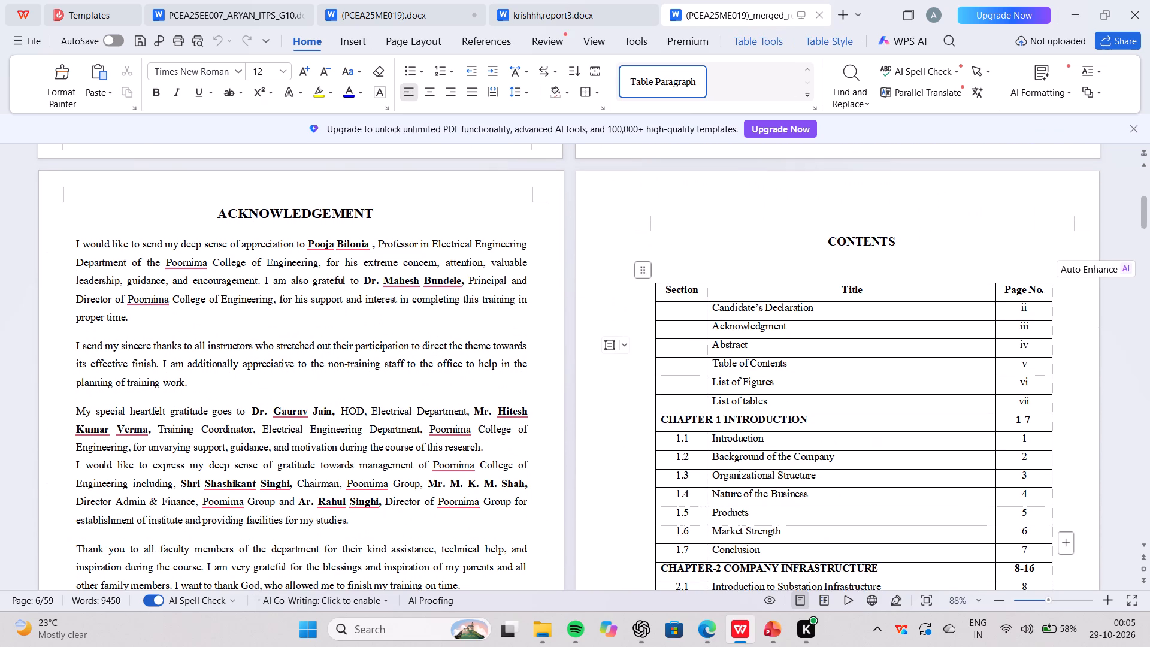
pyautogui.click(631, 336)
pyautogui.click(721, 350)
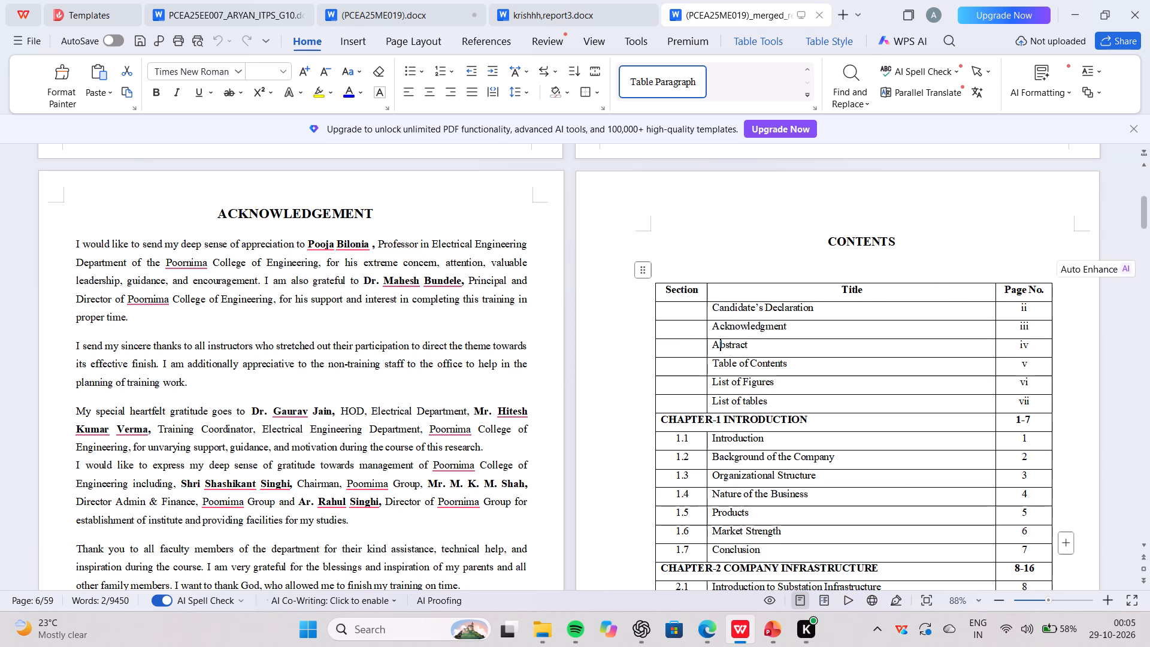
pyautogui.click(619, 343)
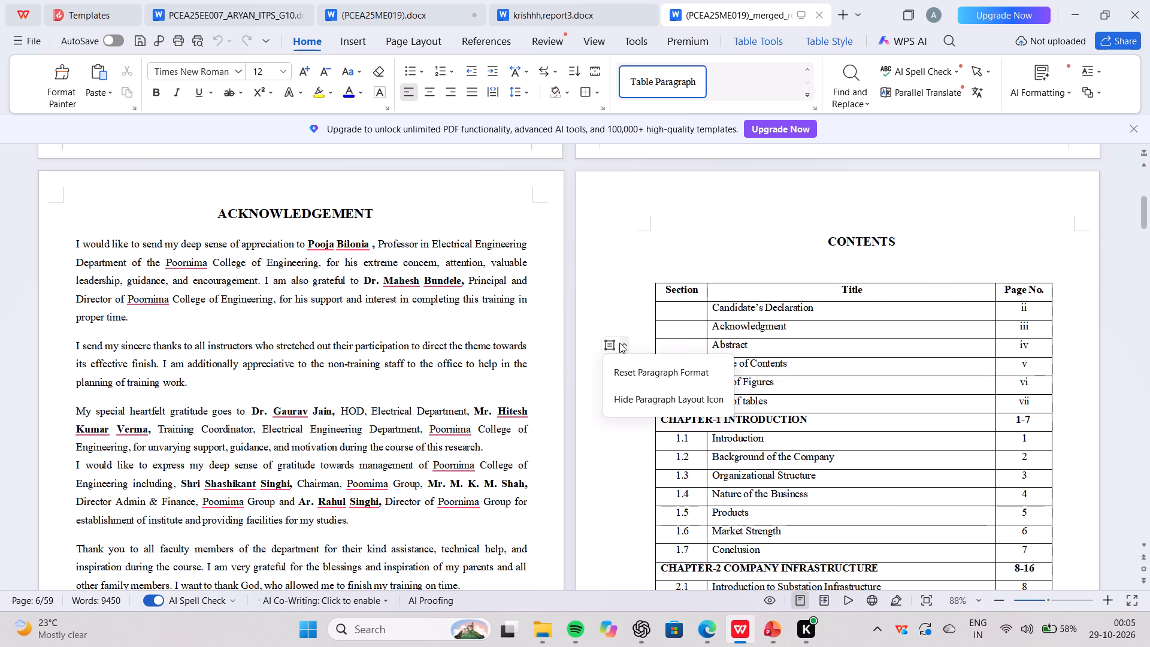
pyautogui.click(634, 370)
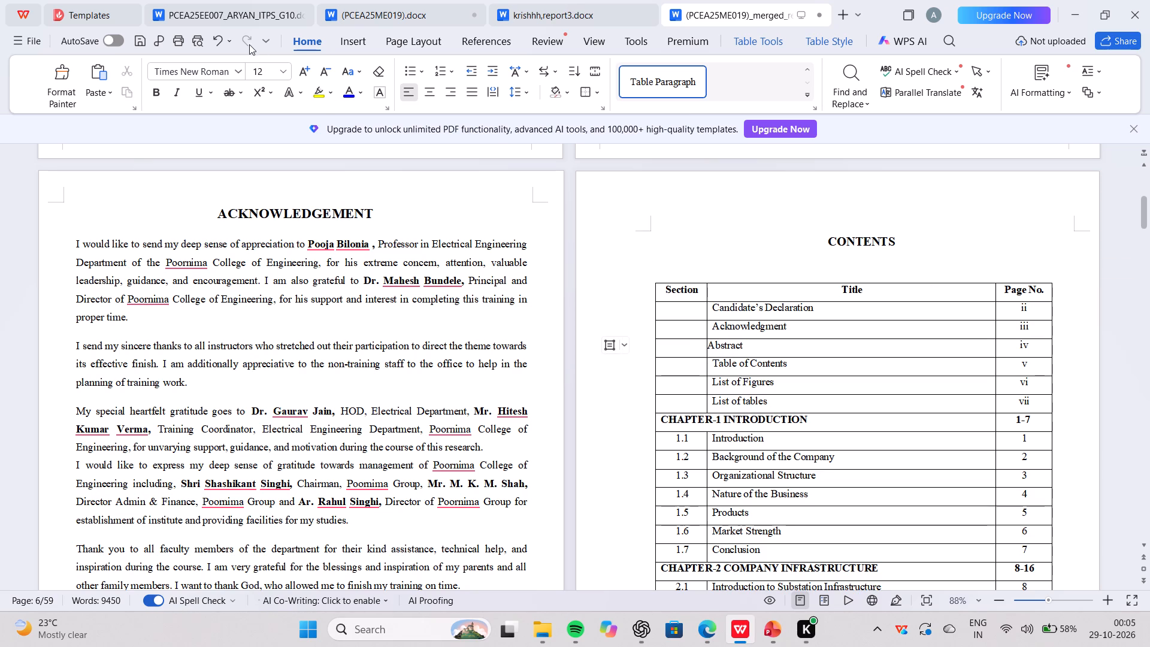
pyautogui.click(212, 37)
# Open paragraph layout editing for the Abstract entry, select its row in the contents table, and move to the CONTENTS heading.
pyautogui.click(612, 344)
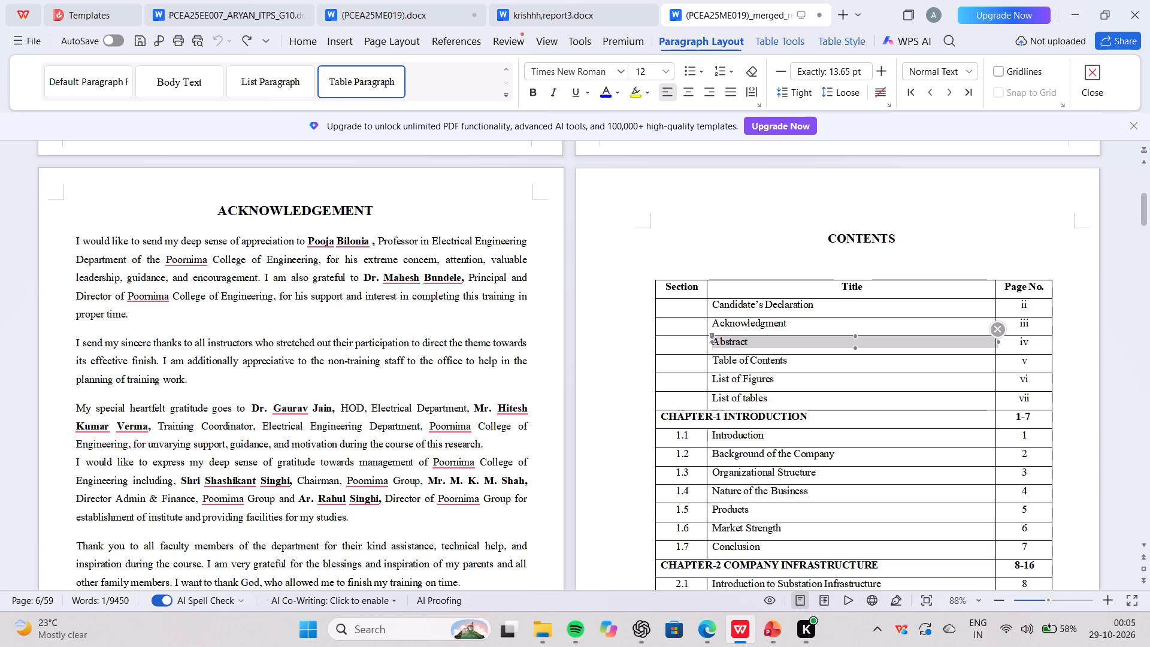
pyautogui.click(588, 343)
pyautogui.click(588, 343)
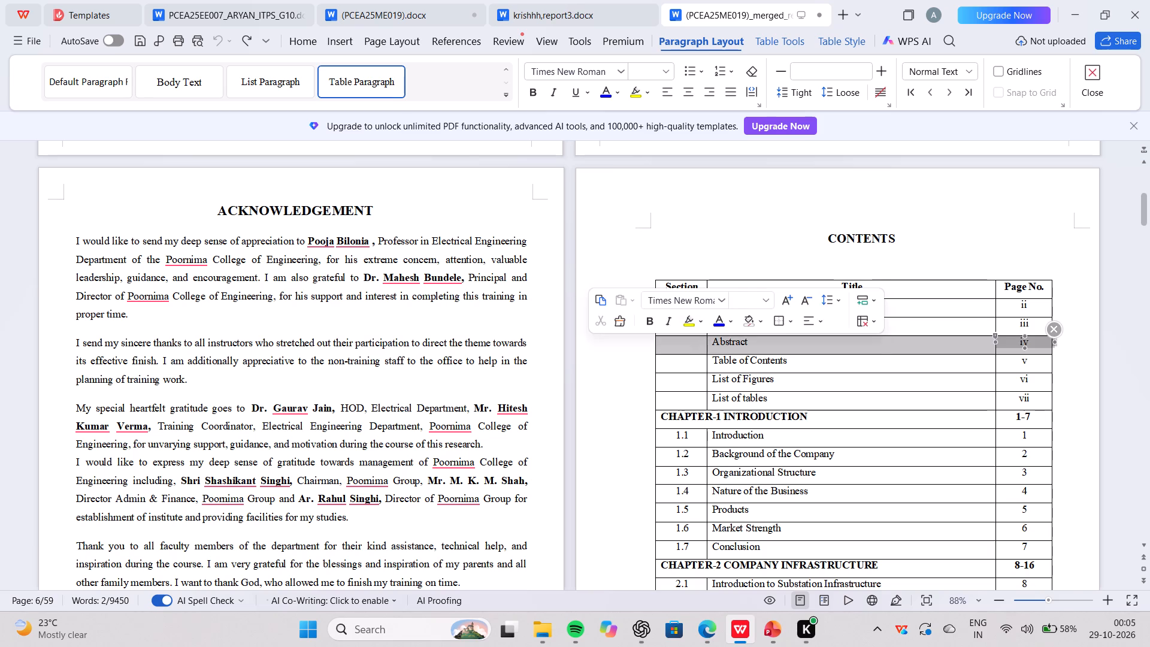
pyautogui.click(674, 208)
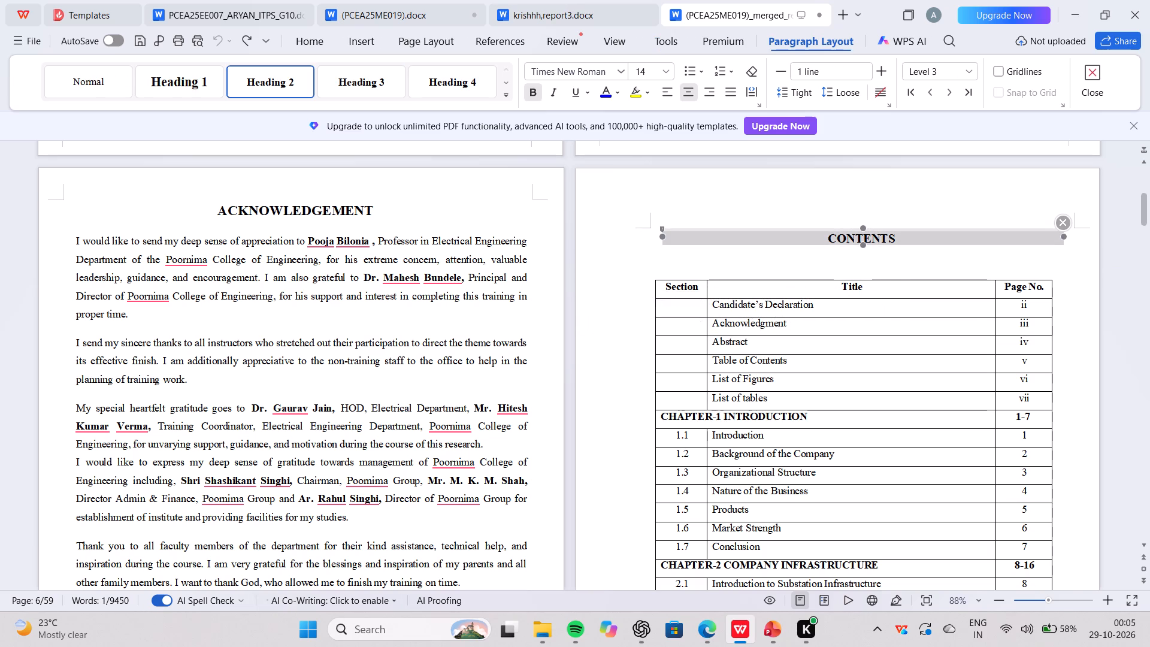
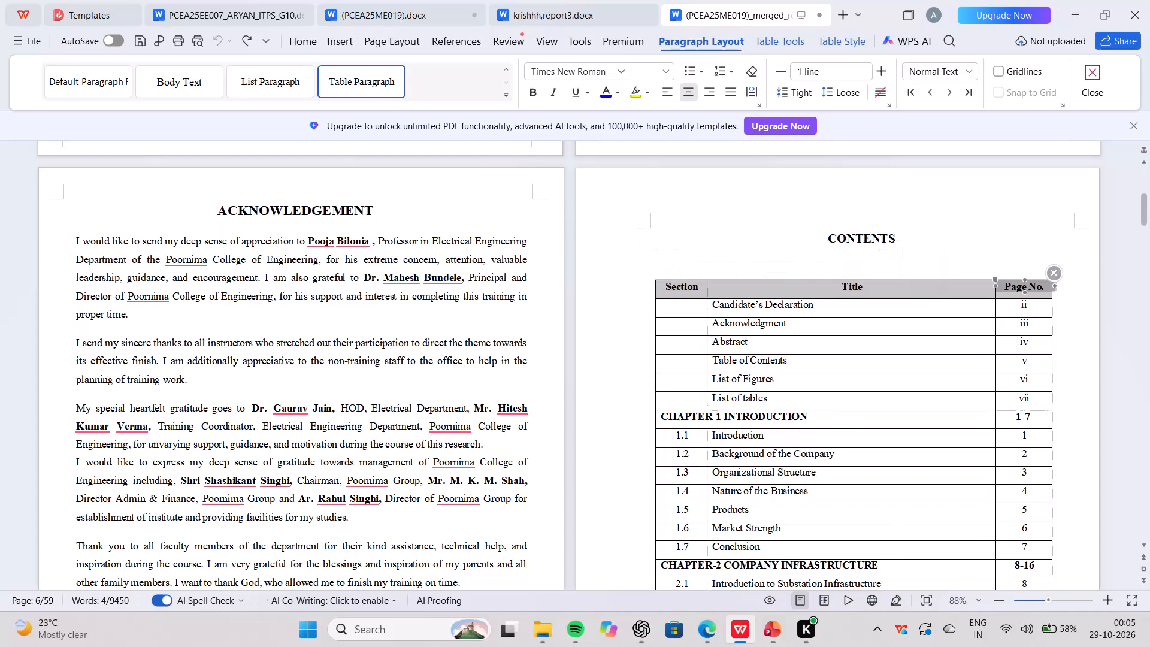
# Compare the contents table entries with the order of the acknowledgement and certificate pages in the merged report.
pyautogui.scroll(-3, 497, 318)
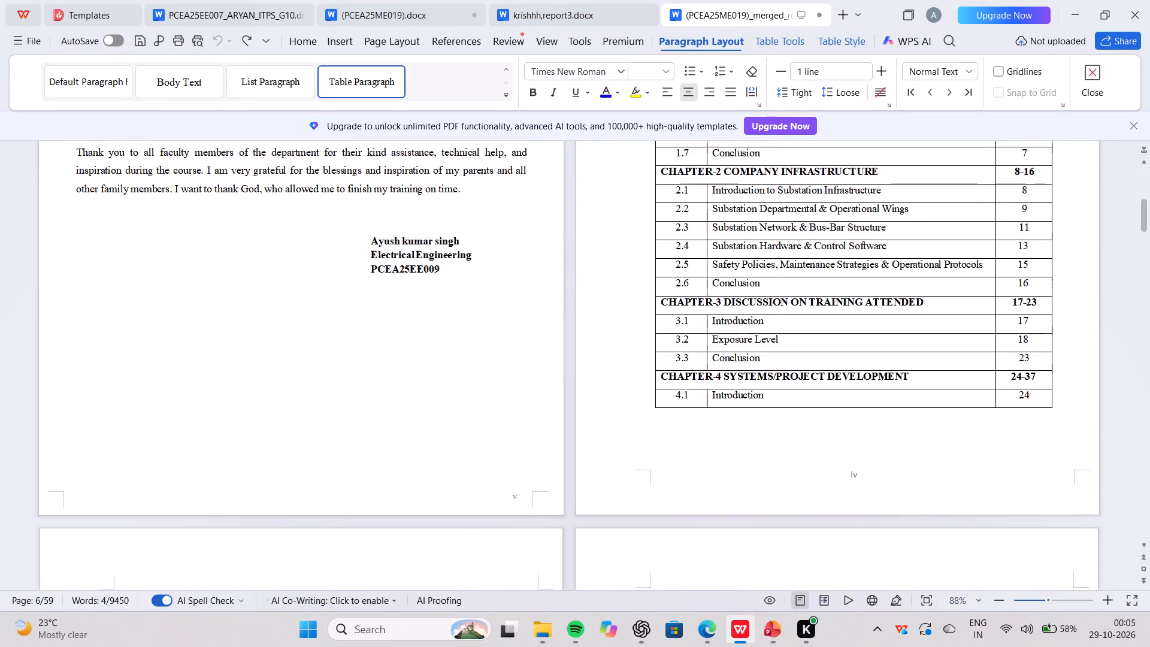
pyautogui.scroll(-1, 497, 318)
pyautogui.scroll(8, 497, 318)
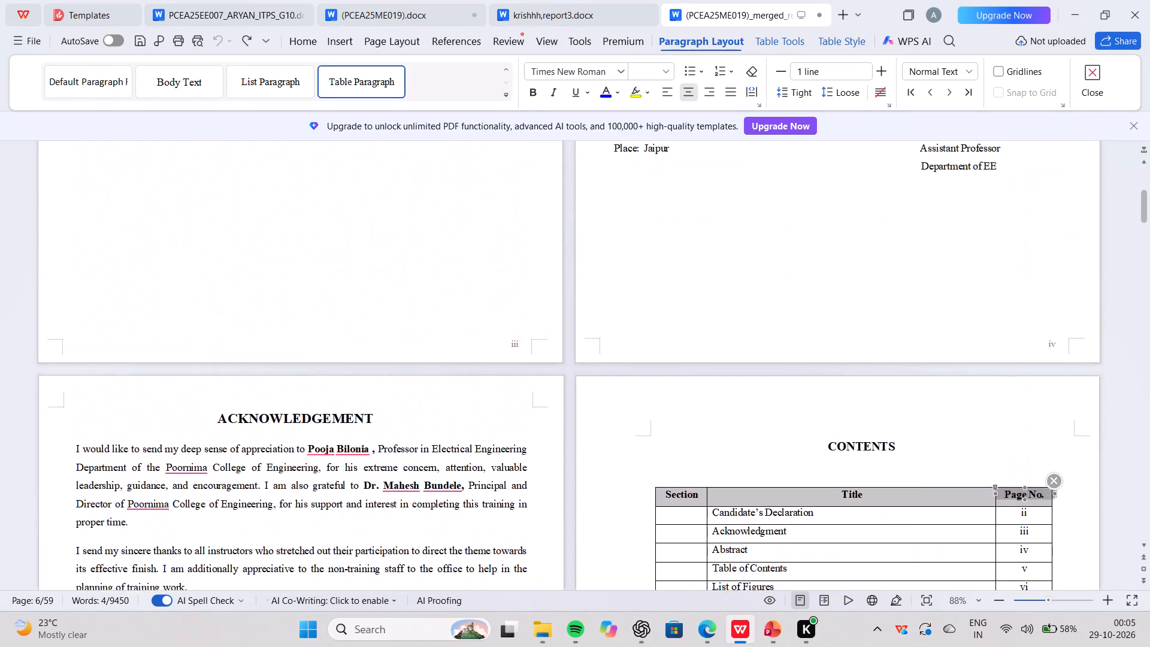
pyautogui.scroll(6, 497, 318)
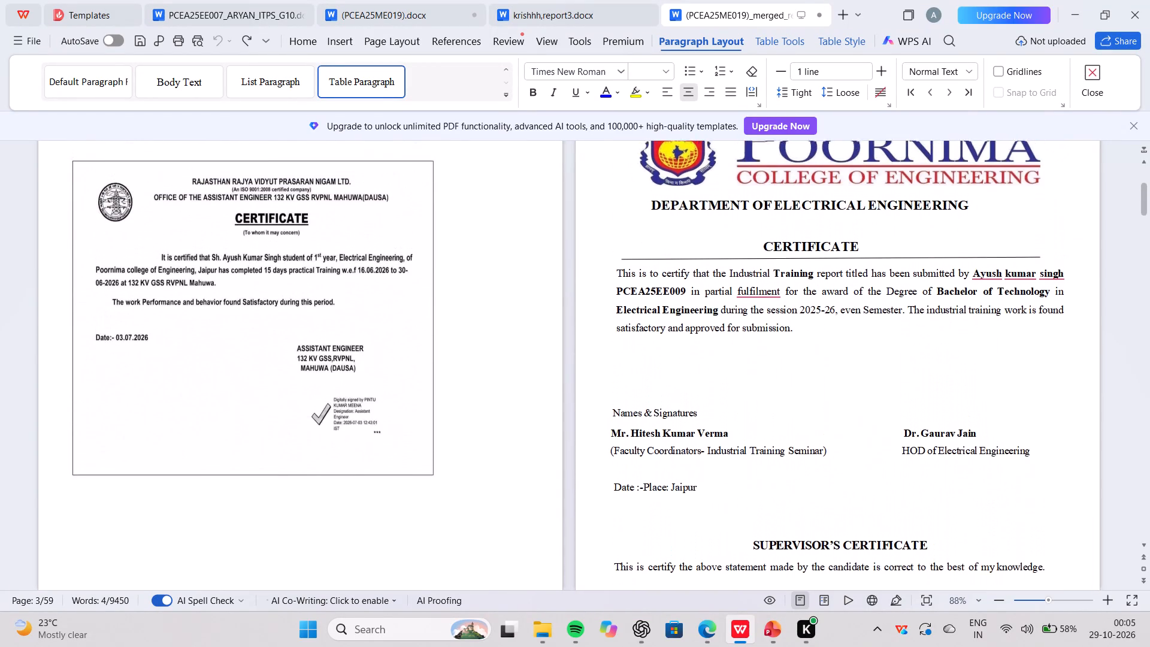
pyautogui.scroll(1, 497, 318)
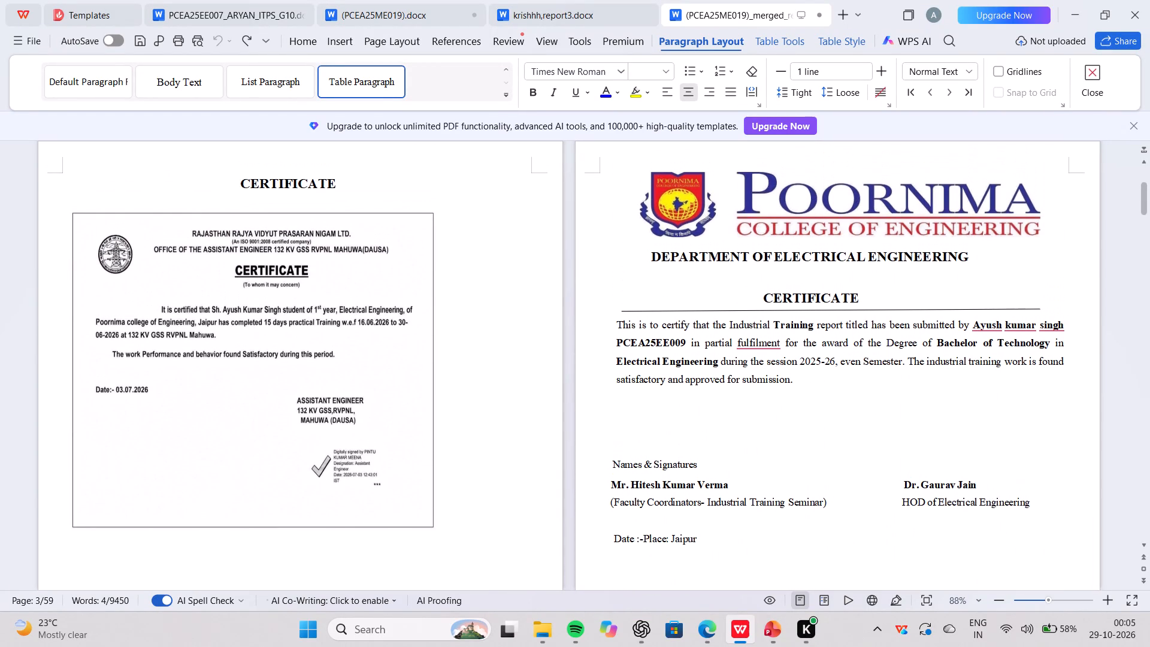
pyautogui.scroll(-4, 497, 318)
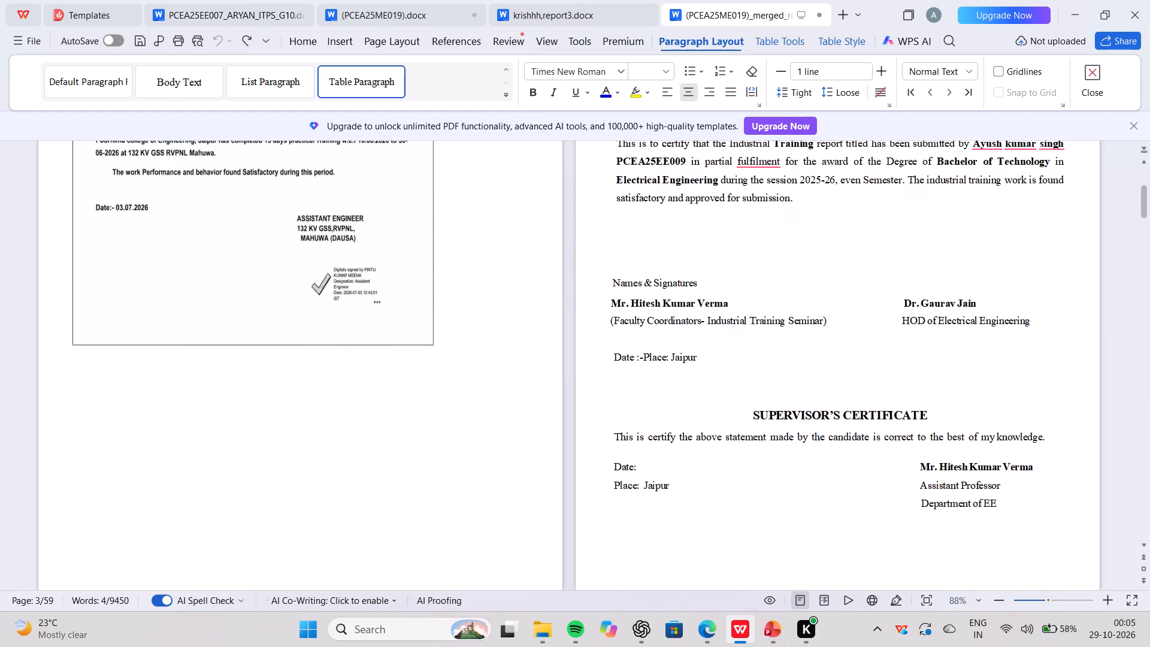
pyautogui.scroll(-7, 497, 318)
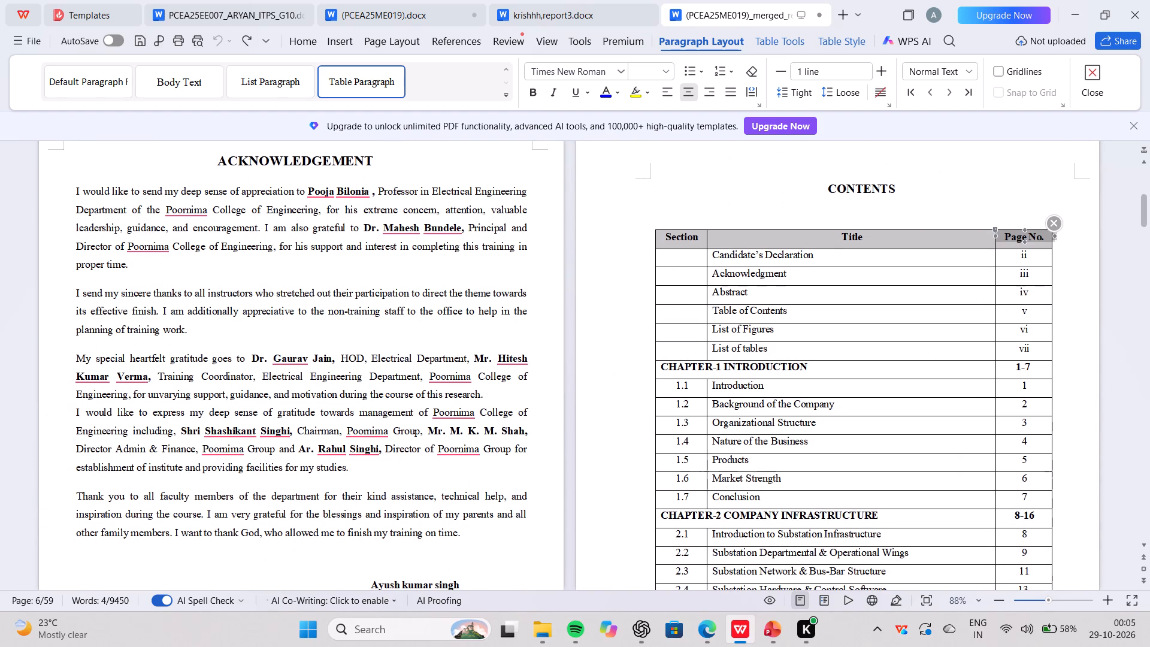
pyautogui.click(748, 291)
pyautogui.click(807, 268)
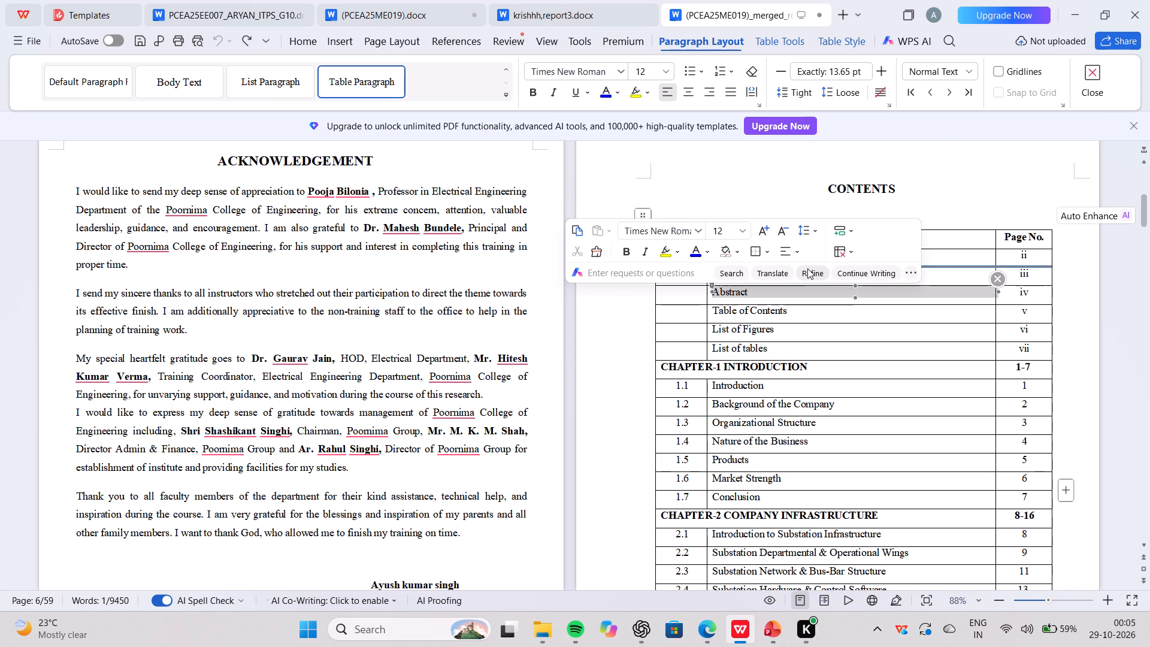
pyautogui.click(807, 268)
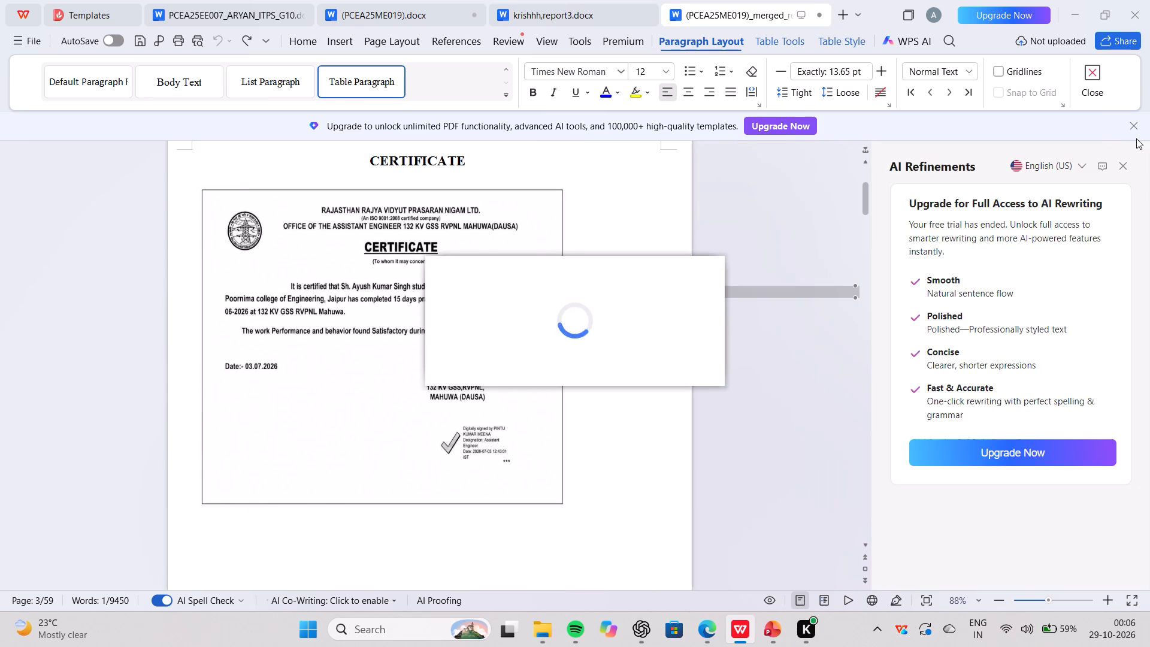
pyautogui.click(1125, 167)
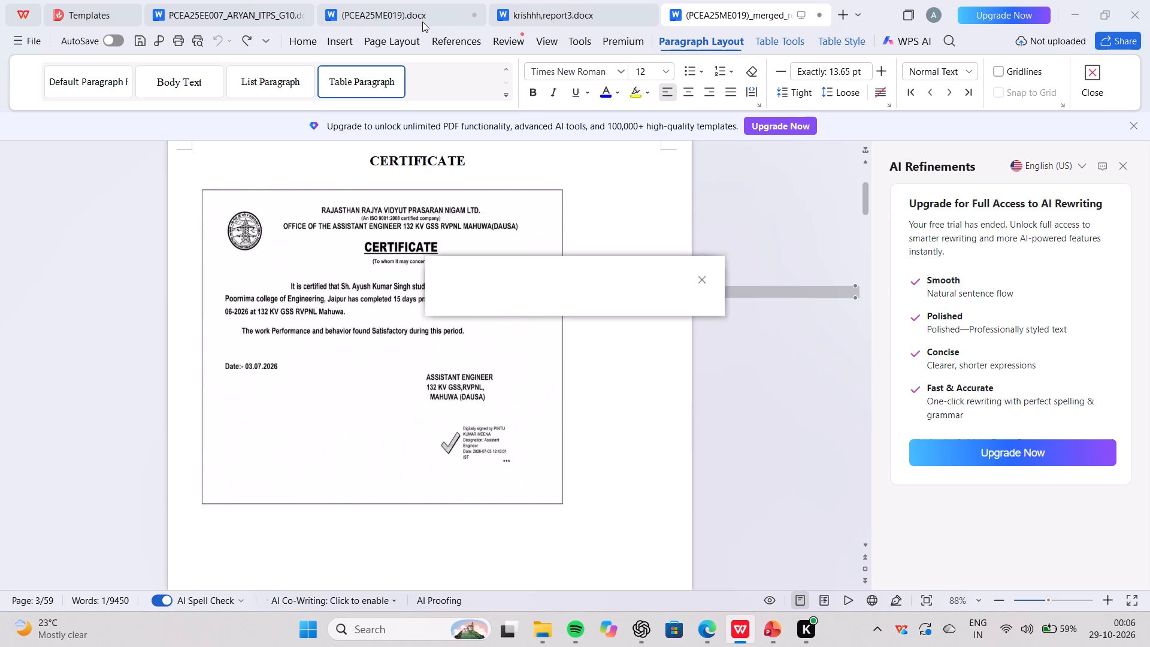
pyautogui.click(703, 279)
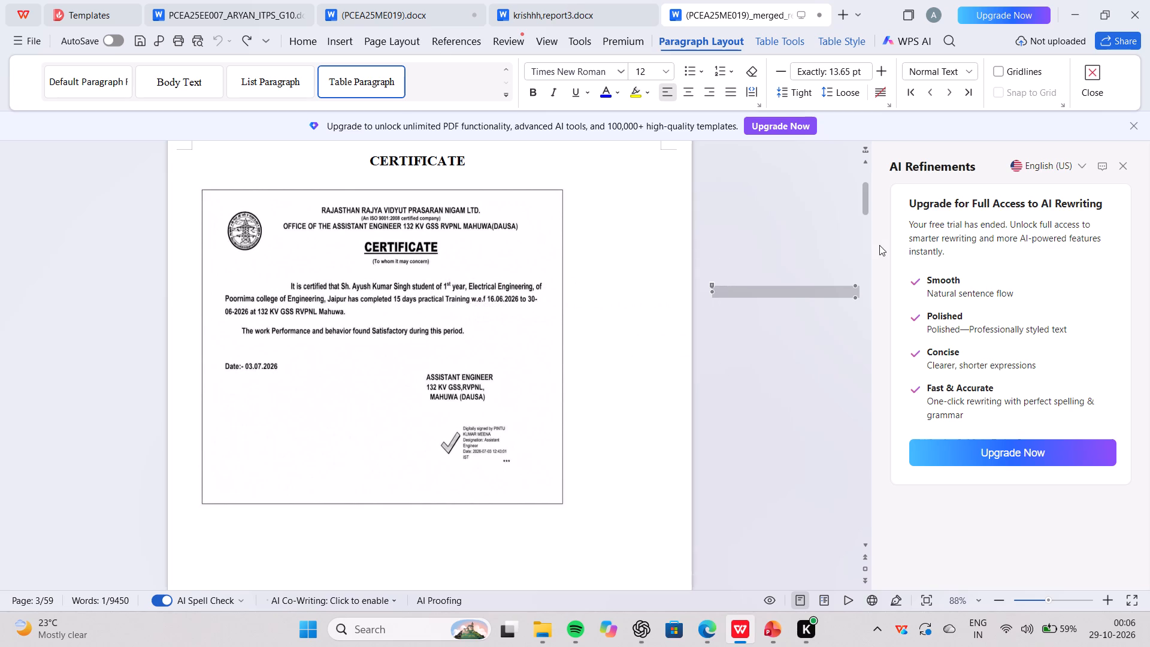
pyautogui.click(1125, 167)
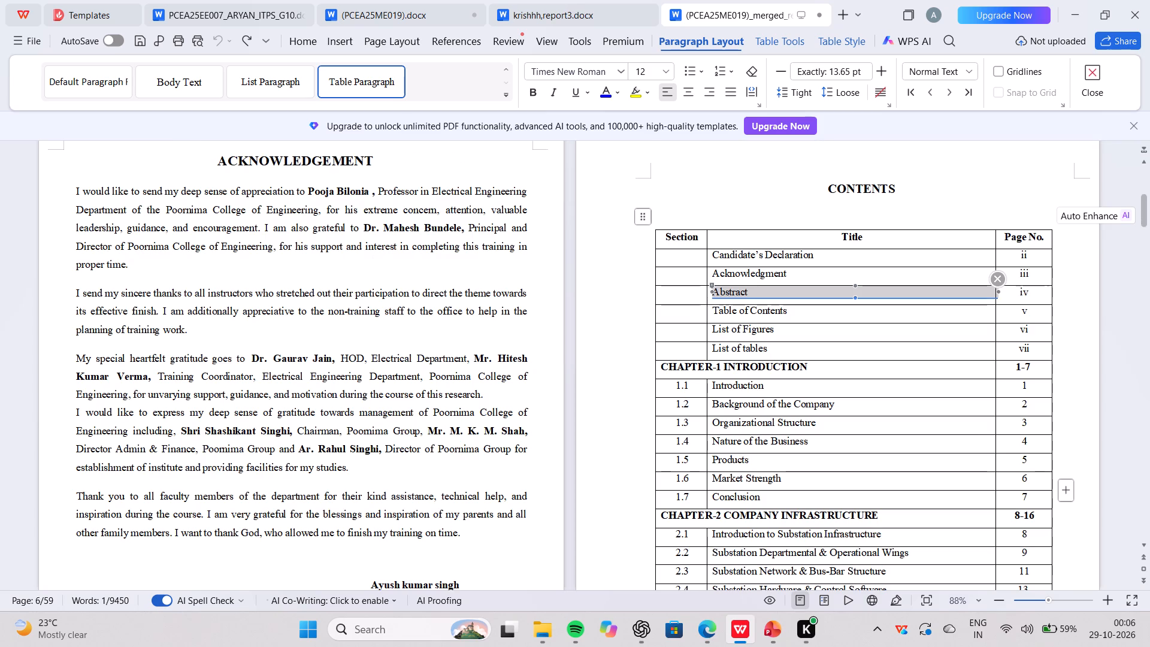
# Copy the Acknowledgment entry in the contents table and try pasting it over the Table of Contents entry.
pyautogui.click(819, 295)
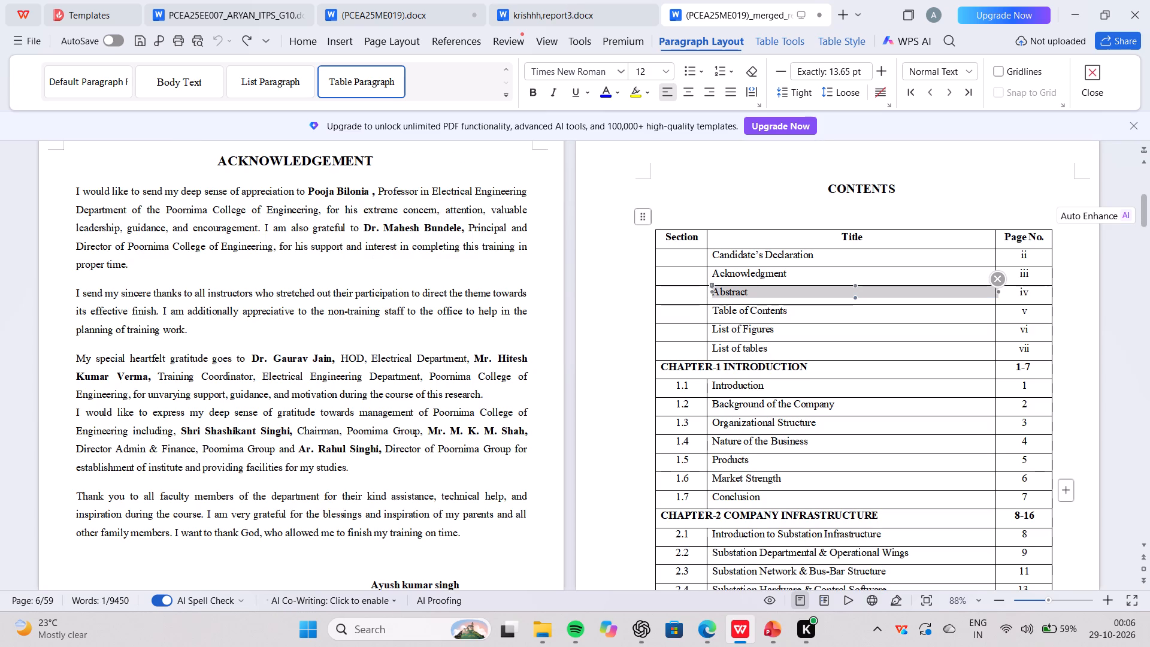
pyautogui.click(825, 271)
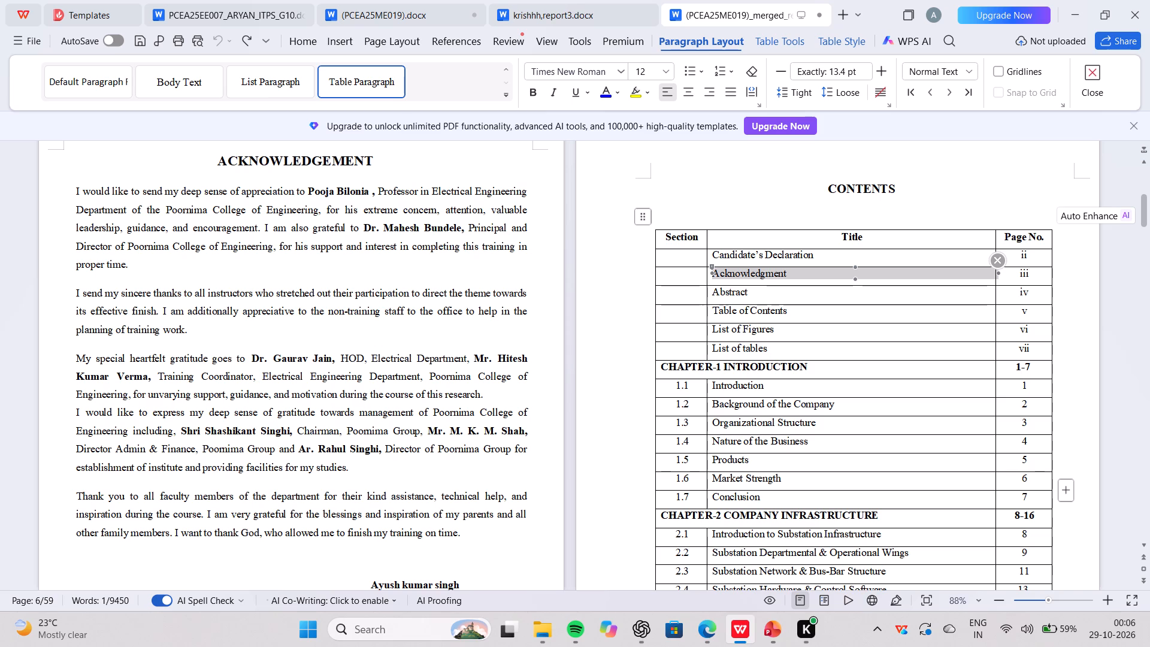
pyautogui.hotkey('ctrl', 'c')
pyautogui.click(728, 297)
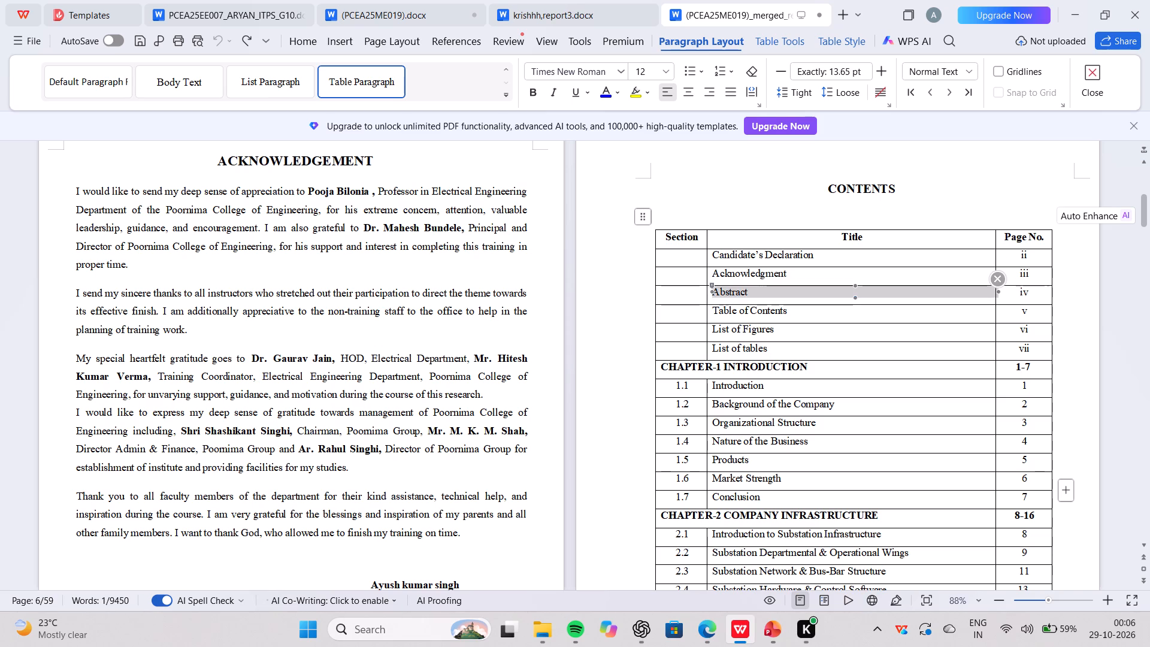
pyautogui.click(725, 308)
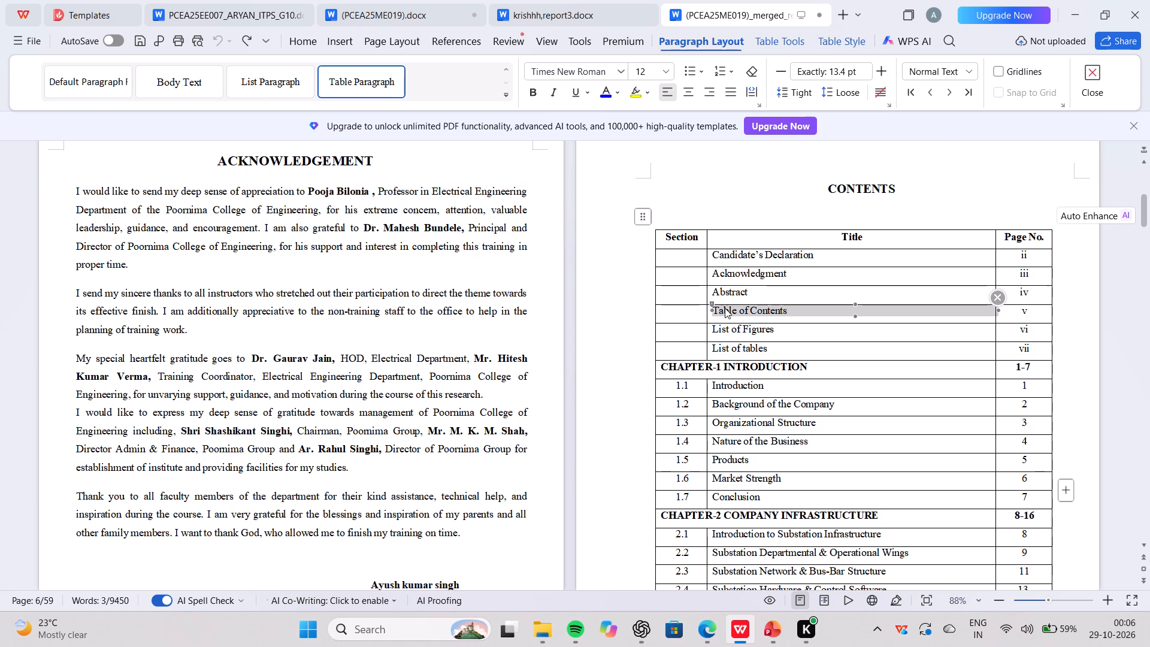
pyautogui.hotkey('ctrl', 'v')
pyautogui.hotkey('ctrl', 'v')
# Replace the Table of Contents entry on the page v row of the contents table with the copied Acknowledgment text.
pyautogui.click(761, 303)
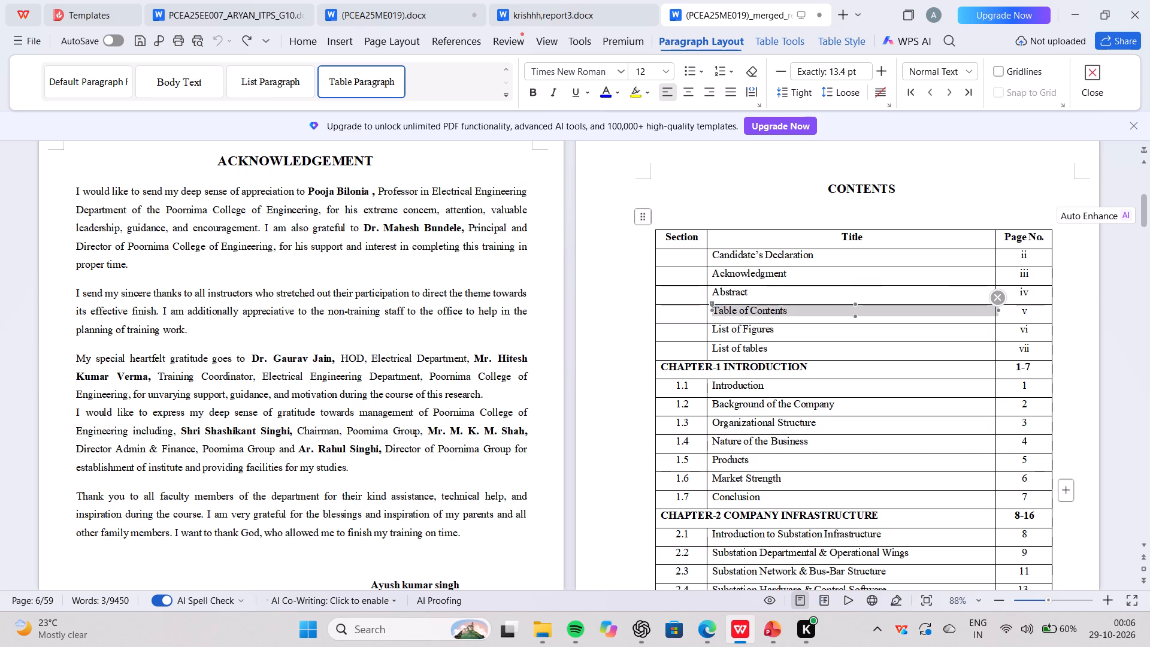
pyautogui.click(765, 313)
pyautogui.click(777, 310)
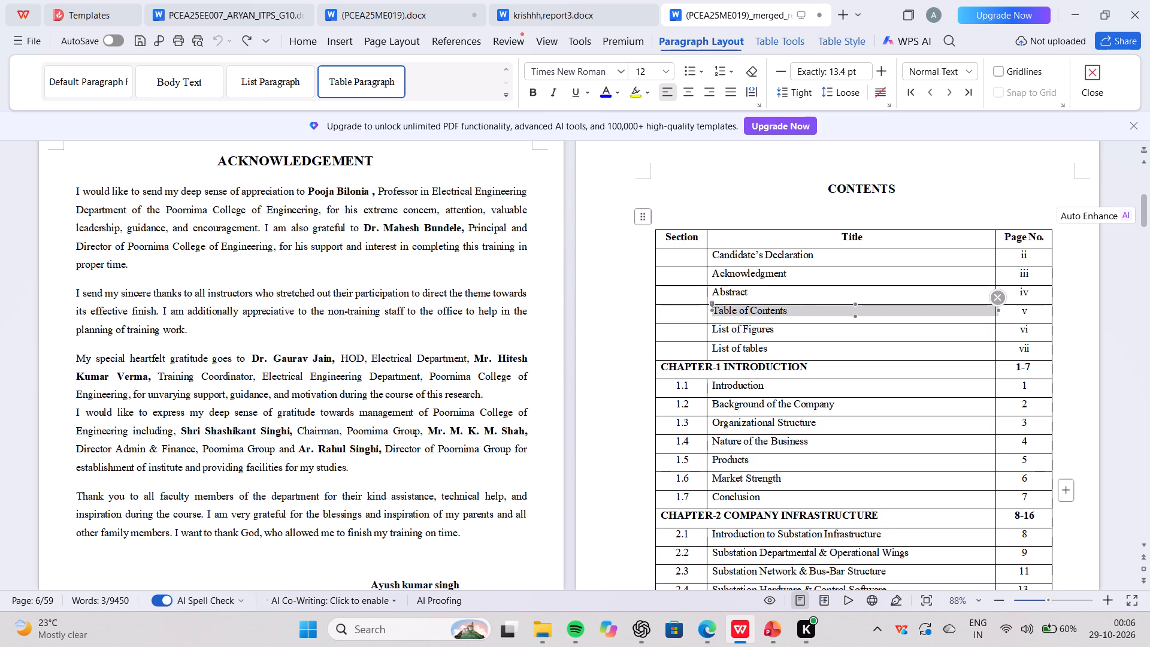
pyautogui.click(789, 307)
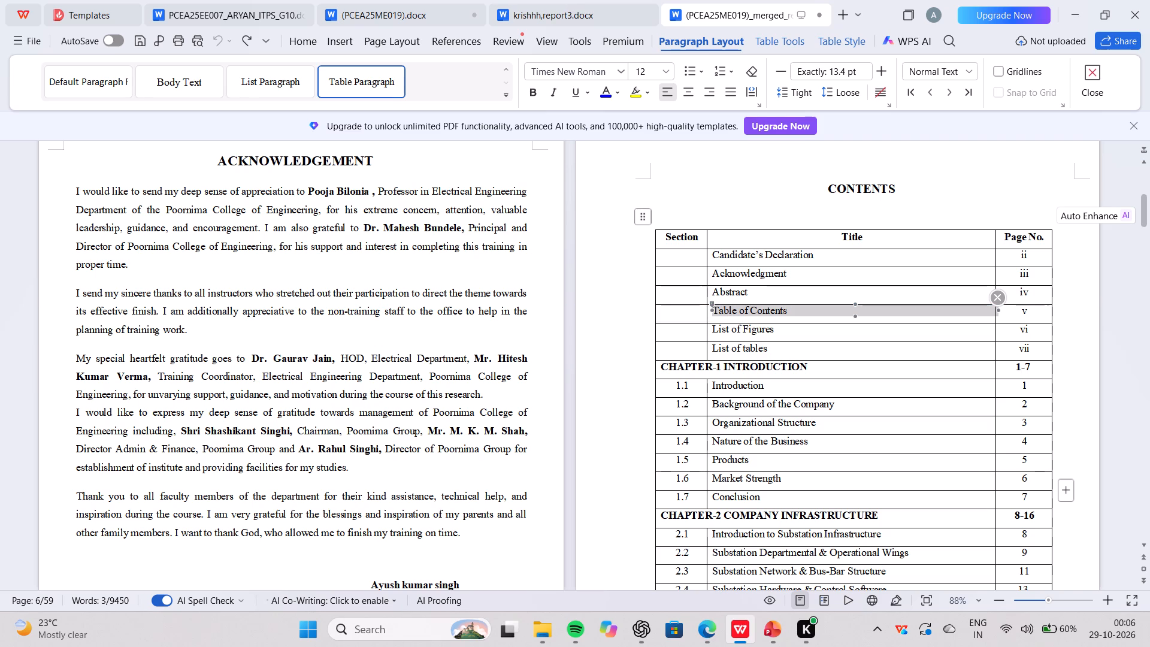
pyautogui.doubleClick(789, 310)
pyautogui.click(789, 310)
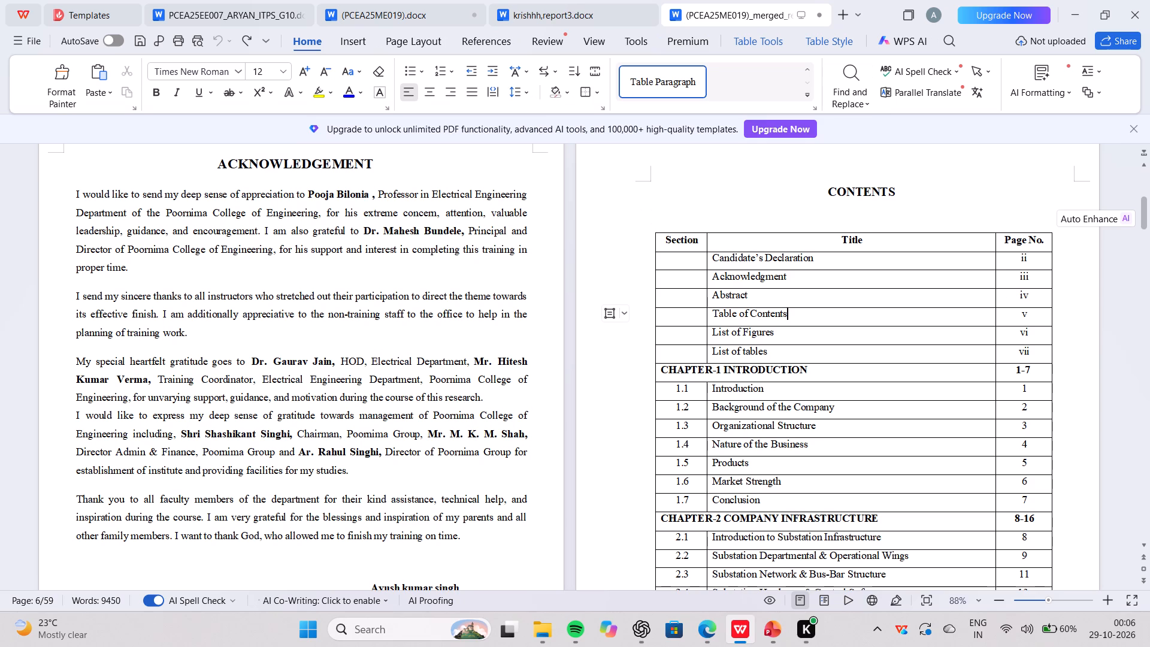
pyautogui.press('BackSpace')
pyautogui.press('BackSpace')
pyautogui.press('BackSpace')
pyautogui.press('BackSpace')
pyautogui.press('BackSpace')
pyautogui.press('BackSpace')
pyautogui.press('BackSpace')
pyautogui.press('BackSpace')
pyautogui.press('BackSpace')
pyautogui.press('BackSpace')
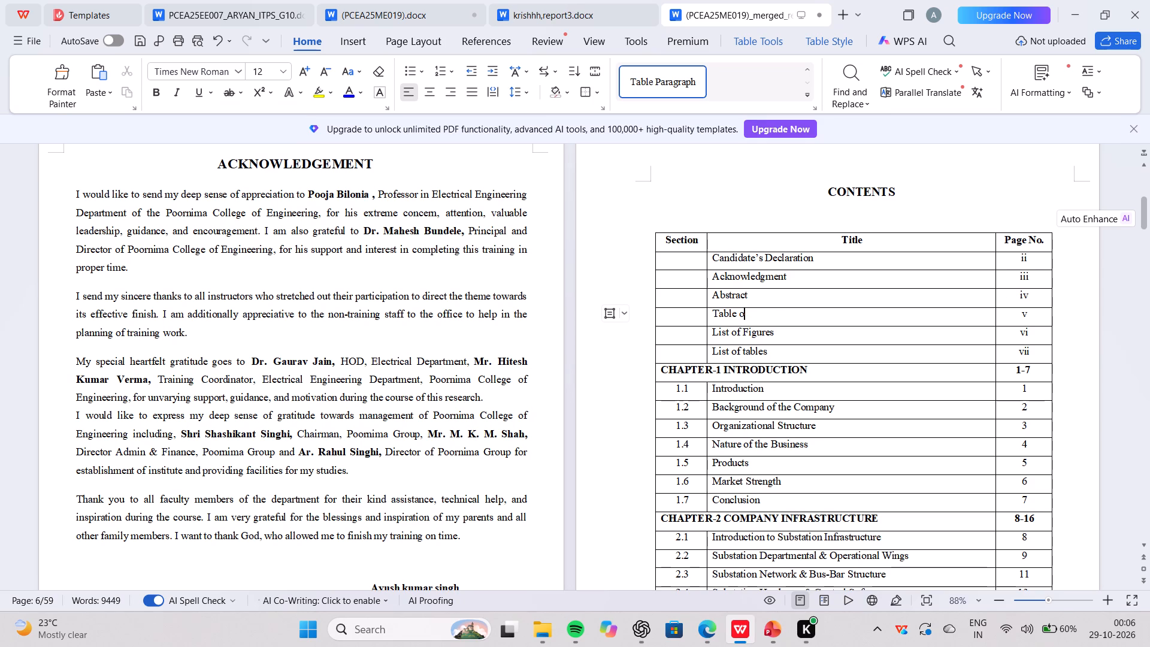
pyautogui.press('BackSpace')
pyautogui.press('BackSpace')
pyautogui.press('BackSpace')
pyautogui.press('BackSpace')
pyautogui.press('BackSpace')
pyautogui.press('BackSpace')
pyautogui.hotkey('ctrl', 'v')
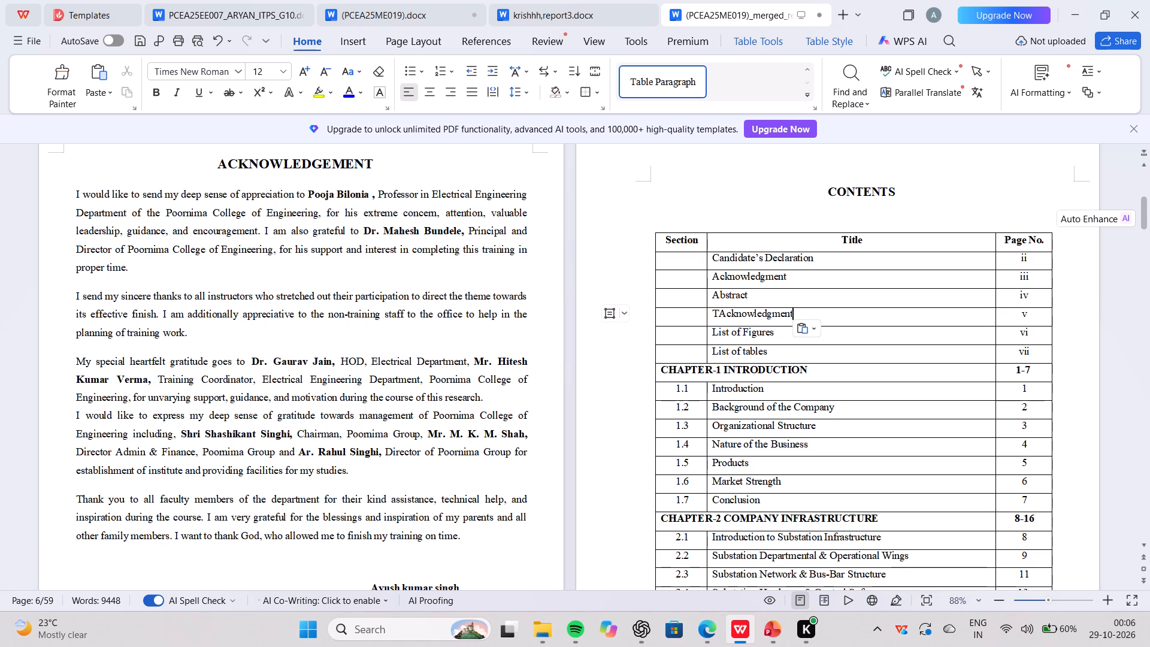
pyautogui.click(723, 312)
pyautogui.press('BackSpace')
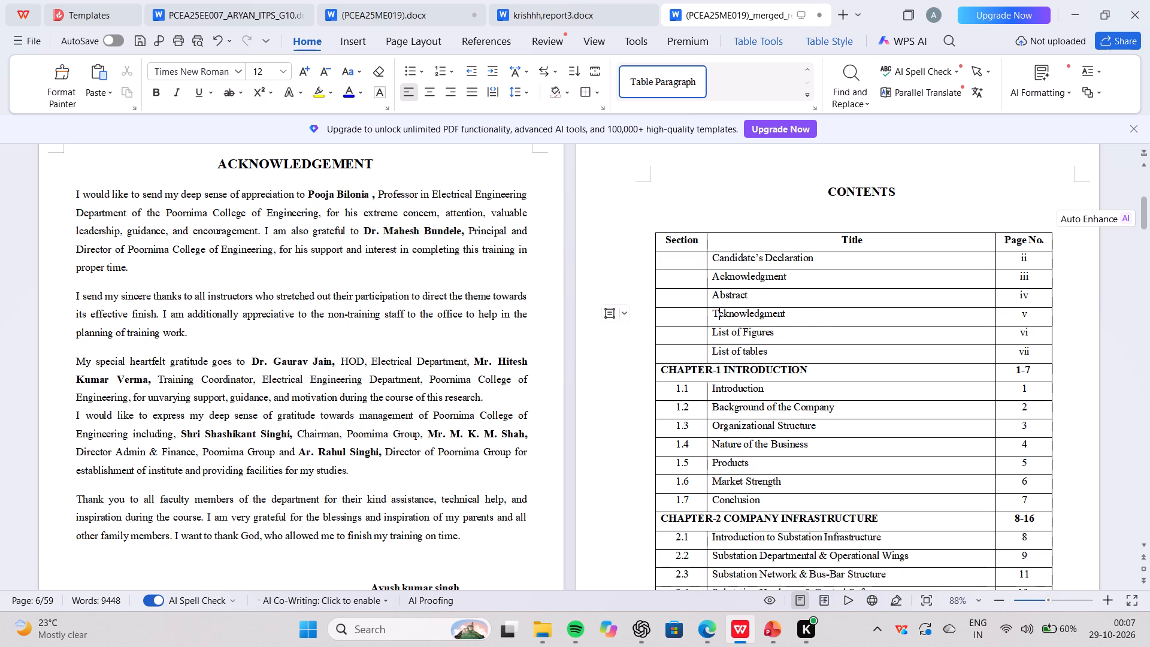
pyautogui.press('BackSpace')
pyautogui.press('a')
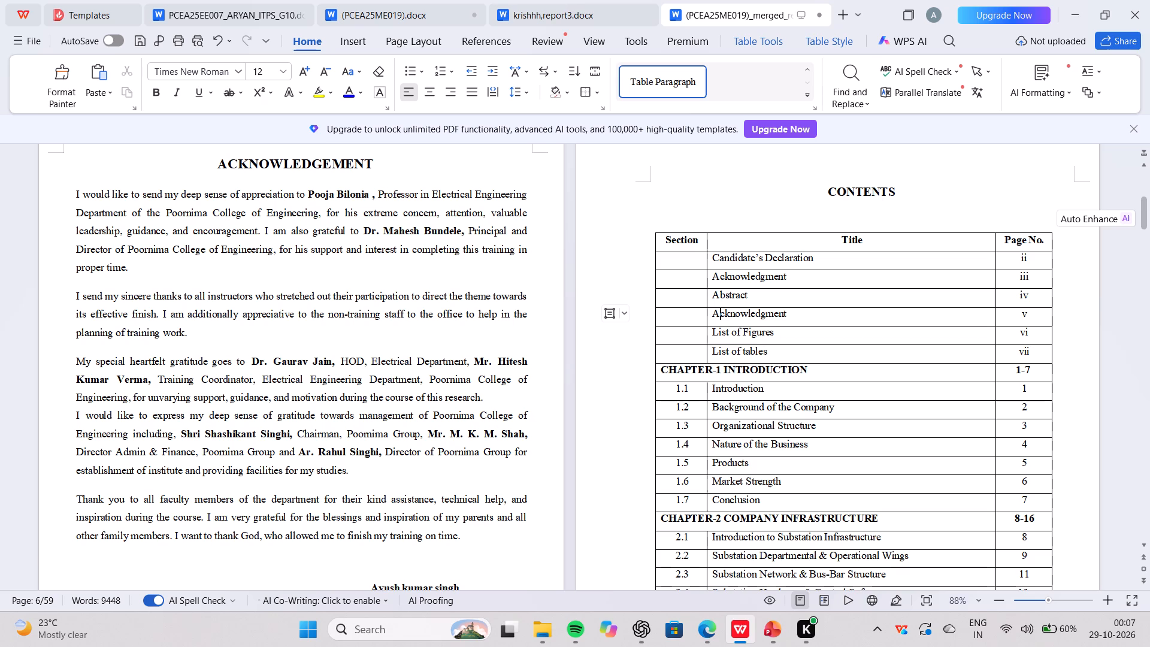
# Replace the Abstract entry on the page iv row of the contents table with "certifiacate".
pyautogui.click(752, 294)
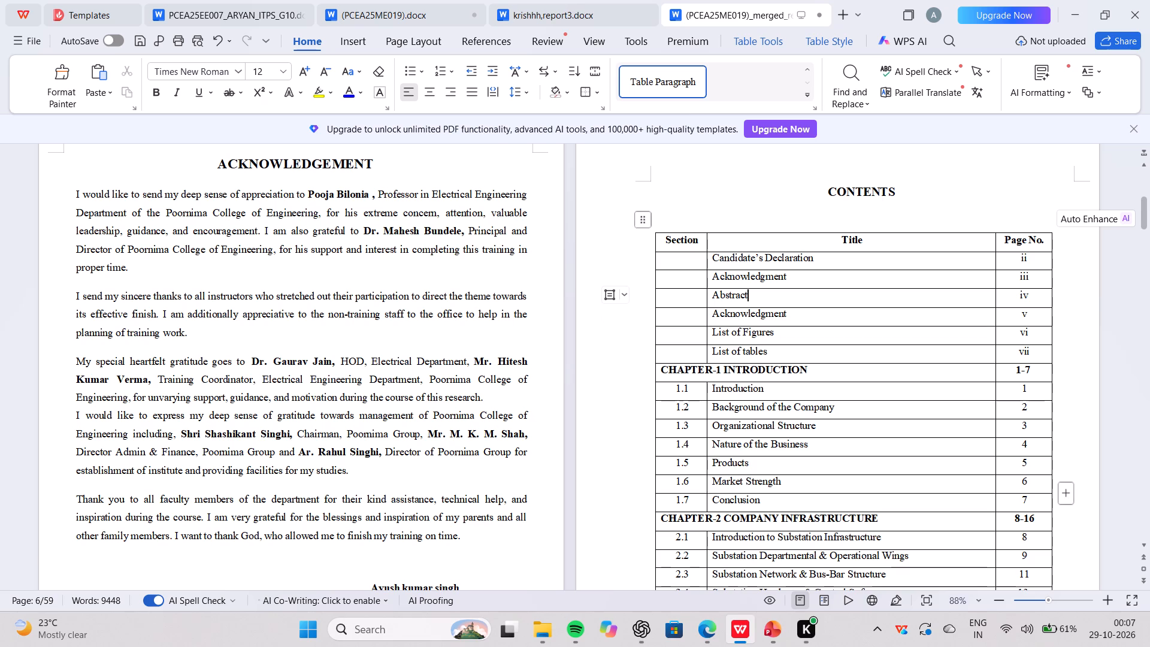
pyautogui.press('BackSpace')
pyautogui.press('BackSpace')
pyautogui.press('BackSpace')
pyautogui.press('BackSpace')
pyautogui.press('BackSpace')
pyautogui.press('BackSpace')
pyautogui.press('BackSpace')
pyautogui.press('BackSpace')
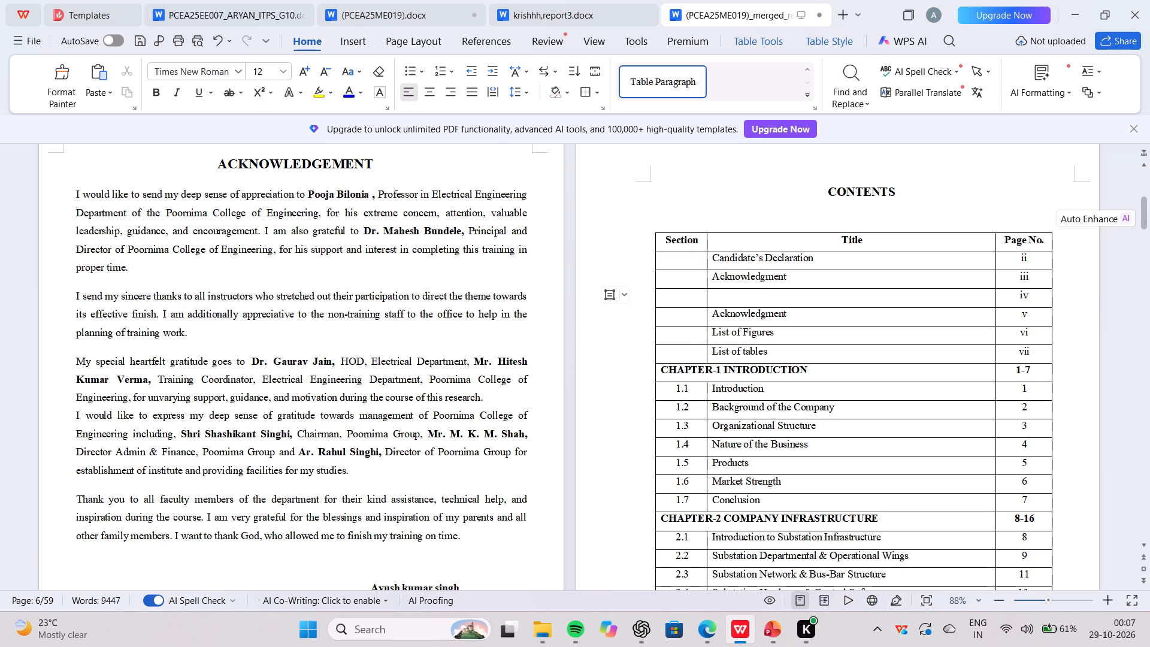
pyautogui.write('cert')
pyautogui.write('ifi')
pyautogui.write('ac')
pyautogui.write('te')
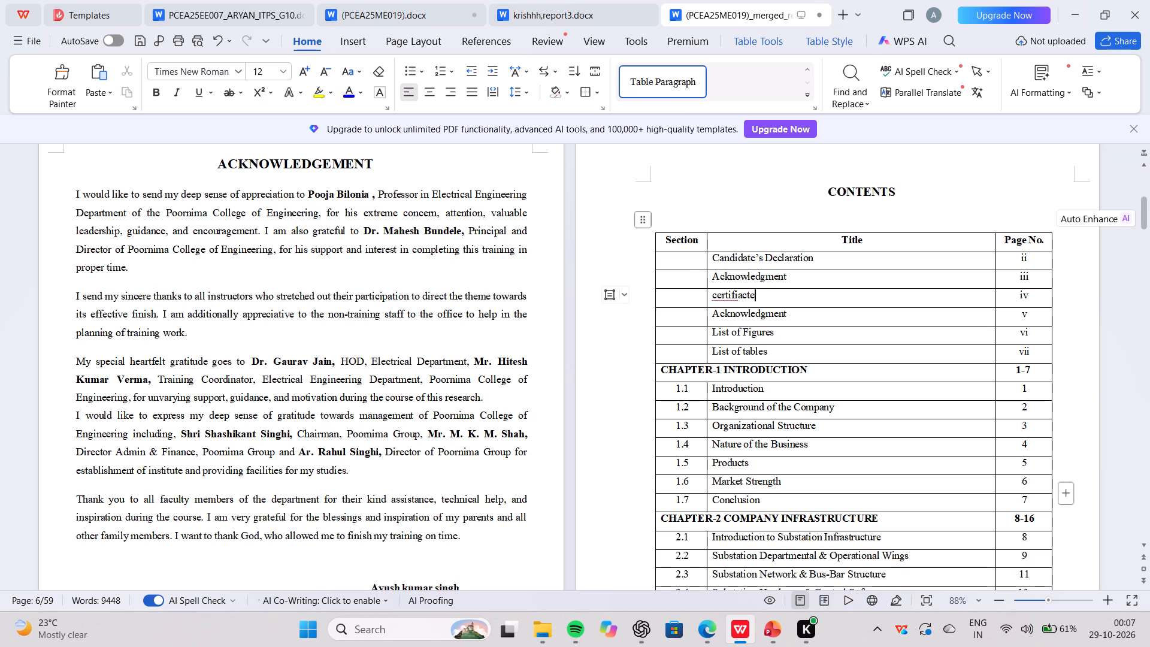
pyautogui.press('BackSpace')
pyautogui.press('BackSpace')
pyautogui.press('a')
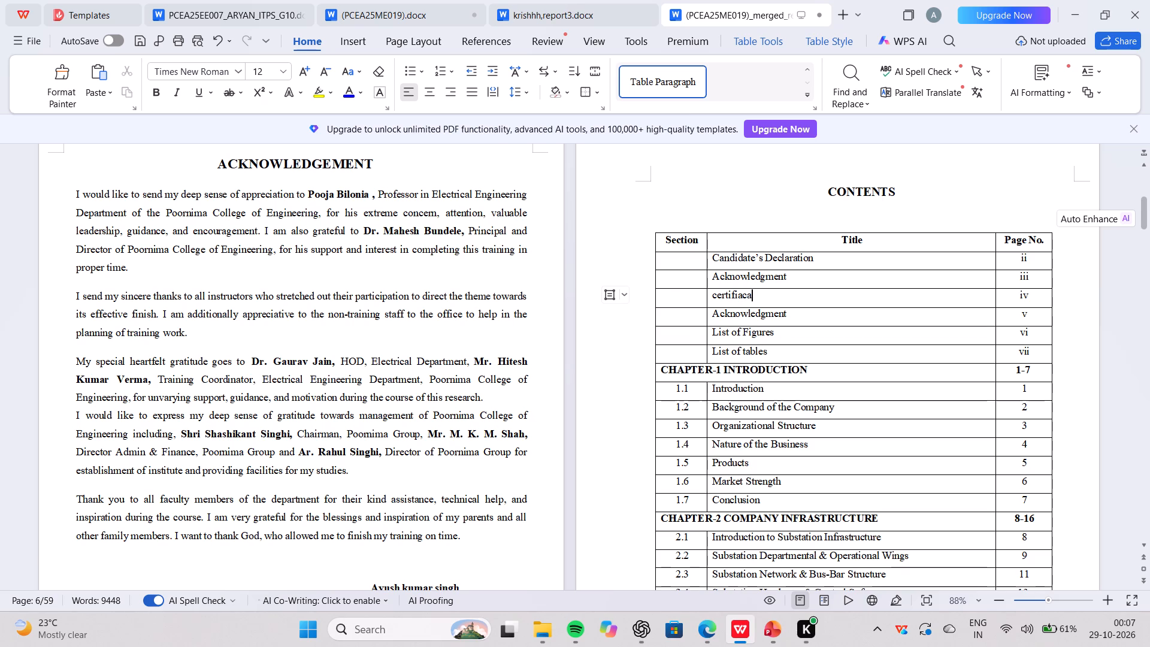
pyautogui.write('te')
# Check the certificate pages against the contents table and replace the Acknowledgment entry on the page iii row with "Certificate".
pyautogui.scroll(3, 777, 289)
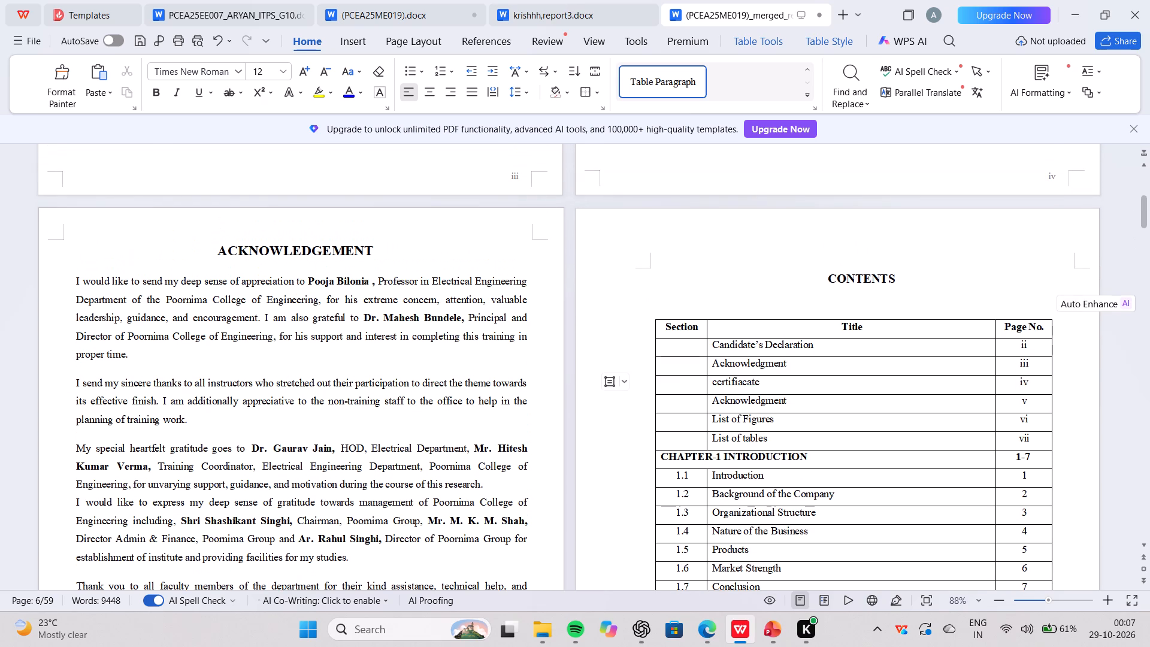
pyautogui.scroll(4, 777, 289)
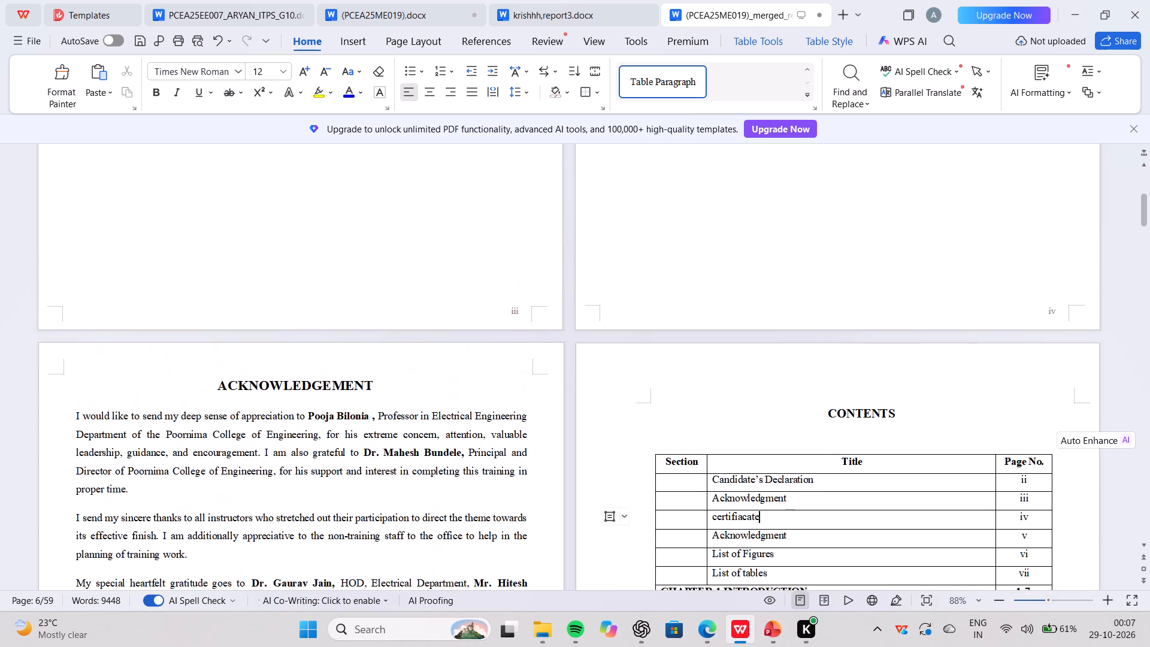
pyautogui.scroll(2, 777, 289)
pyautogui.scroll(-1, 777, 289)
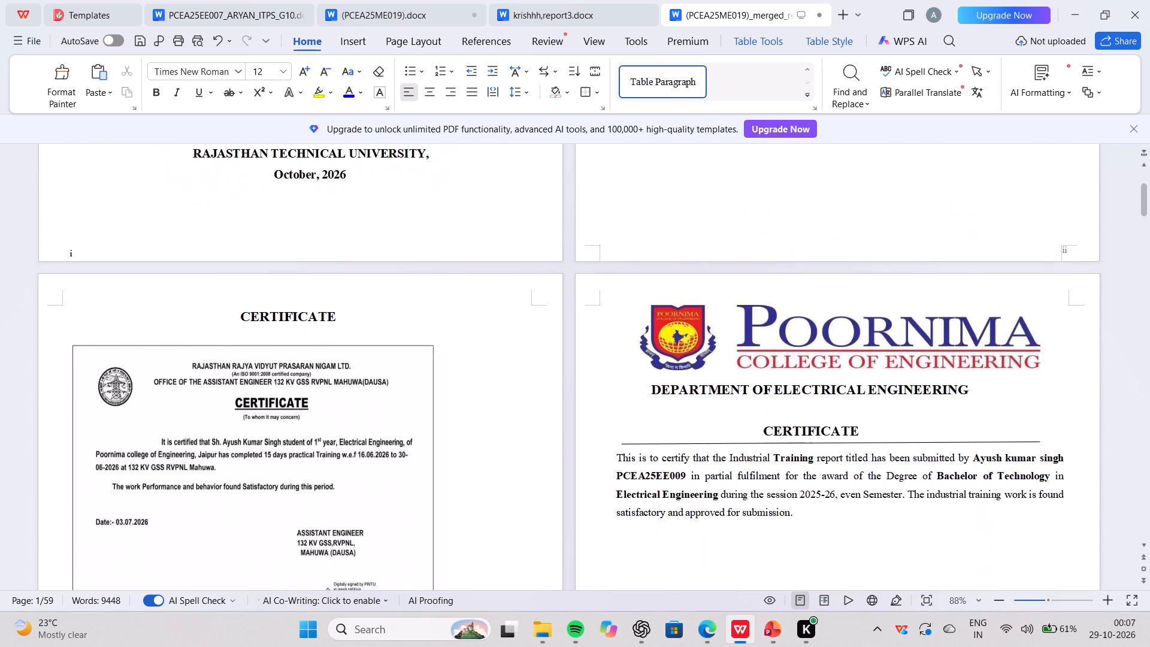
pyautogui.scroll(-3, 777, 289)
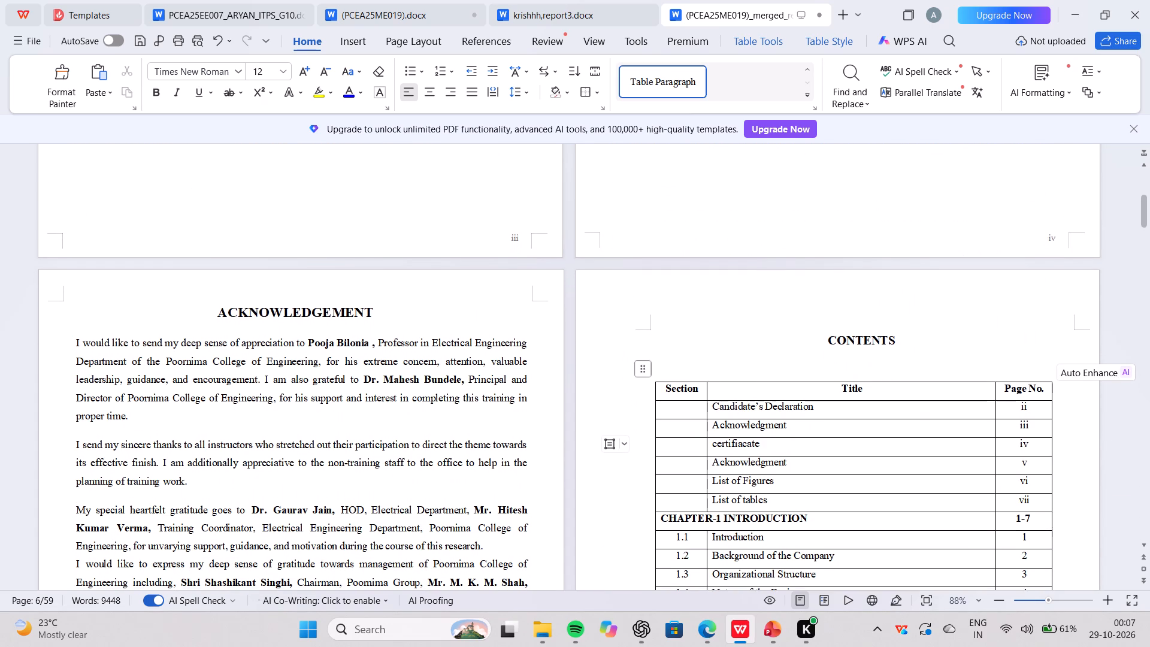
pyautogui.click(801, 431)
pyautogui.press('BackSpace')
pyautogui.press('BackSpace')
pyautogui.press('BackSpace')
pyautogui.press('BackSpace')
pyautogui.press('BackSpace')
pyautogui.press('BackSpace')
pyautogui.press('BackSpace')
pyautogui.press('BackSpace')
pyautogui.press('BackSpace')
pyautogui.press('BackSpace')
pyautogui.press('BackSpace')
pyautogui.press('BackSpace')
pyautogui.press('BackSpace')
pyautogui.press('BackSpace')
pyautogui.press('BackSpace')
pyautogui.press('BackSpace')
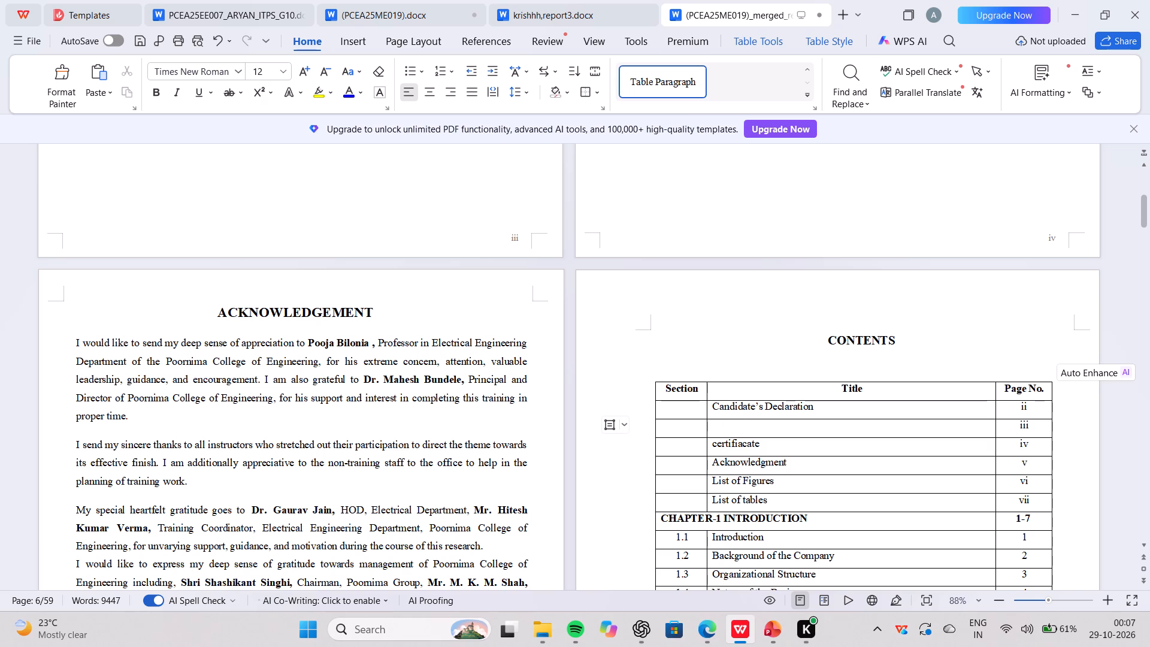
pyautogui.press('space')
pyautogui.press('c')
pyautogui.write('er')
pyautogui.write('ti')
pyautogui.write('fi')
pyautogui.write('ca')
pyautogui.write('te')
# Review the rest of the contents table, the List of Figures and the List of Tables.
pyautogui.scroll(-1, 801, 431)
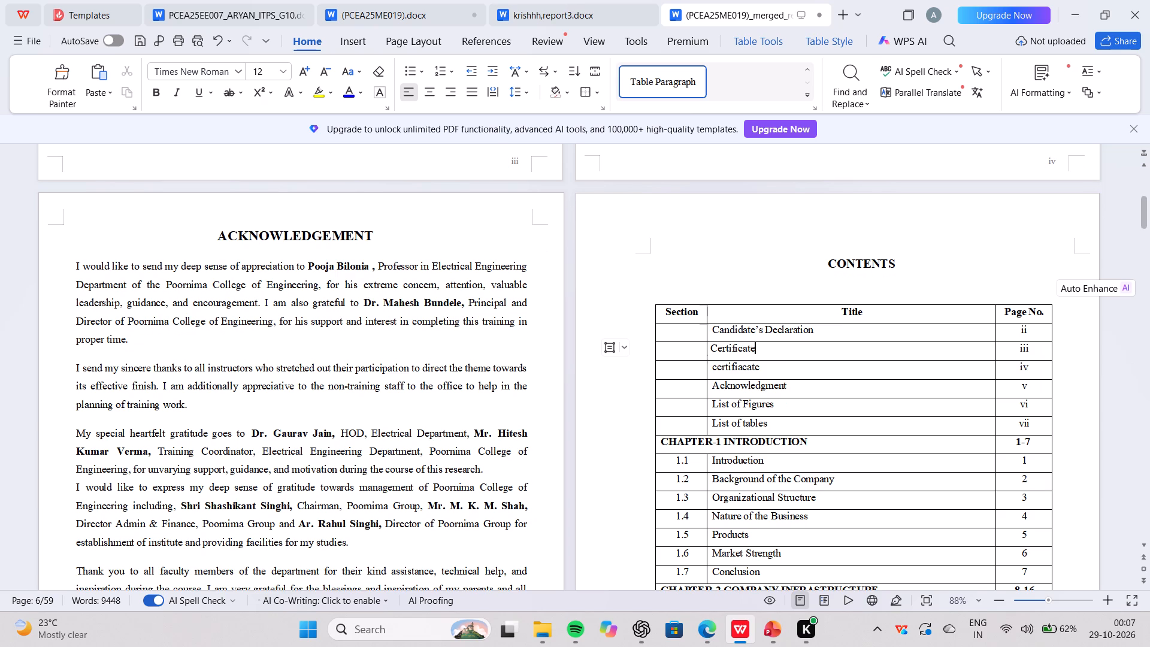
pyautogui.scroll(-3, 801, 431)
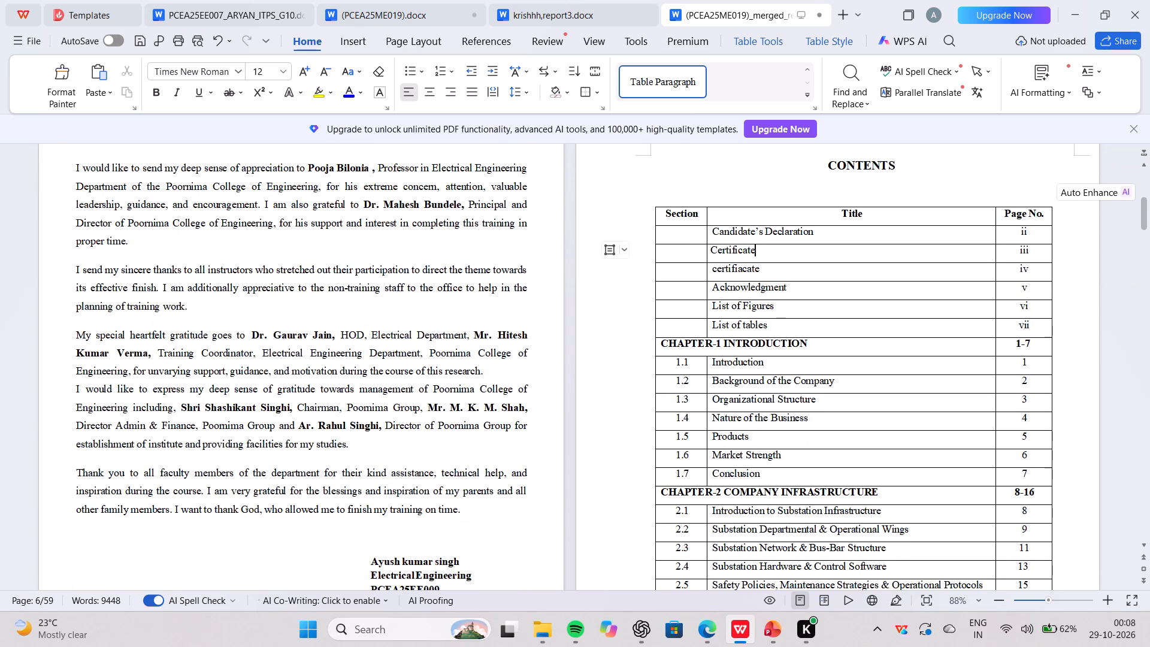
pyautogui.scroll(-6, 801, 431)
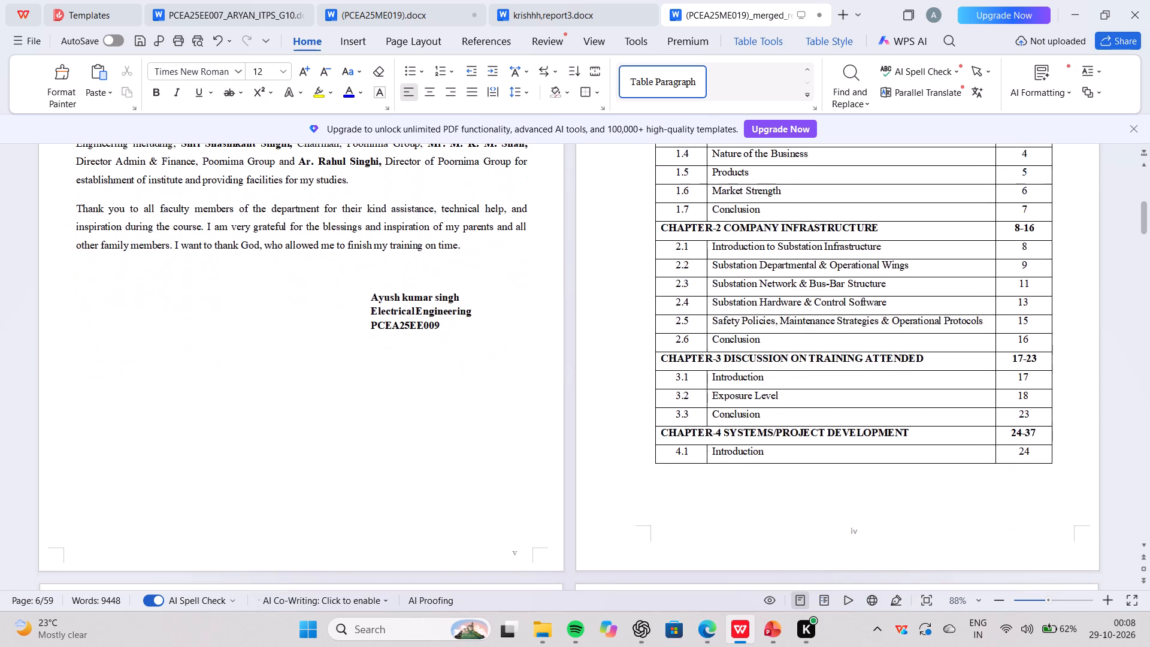
pyautogui.scroll(-5, 801, 431)
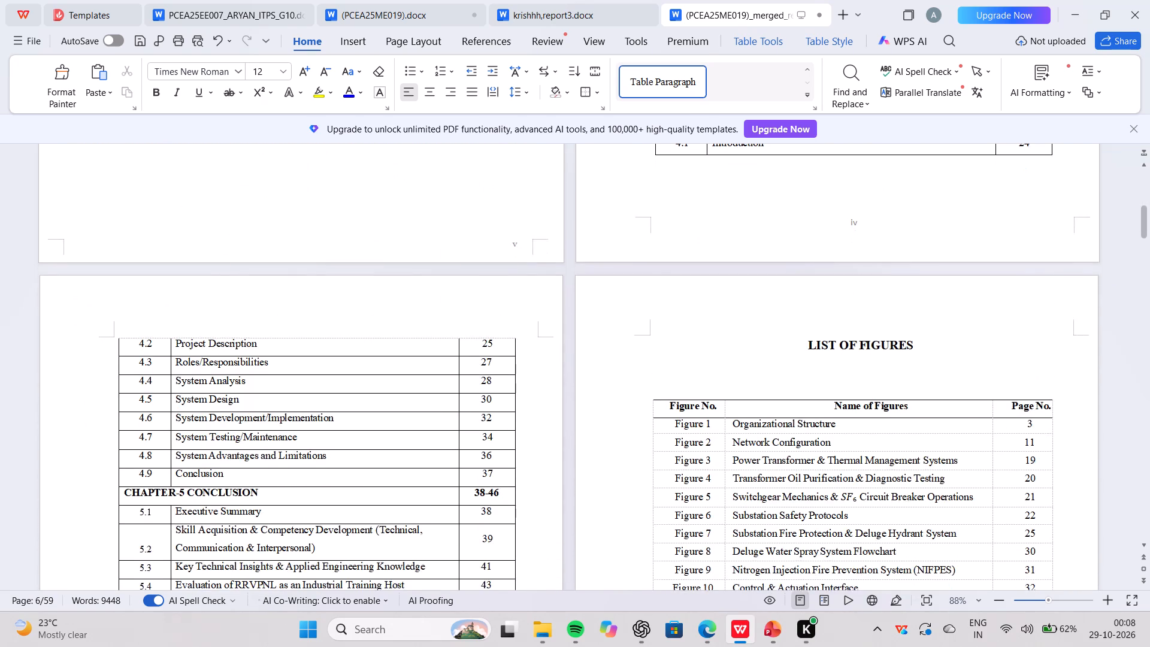
pyautogui.scroll(-6, 801, 431)
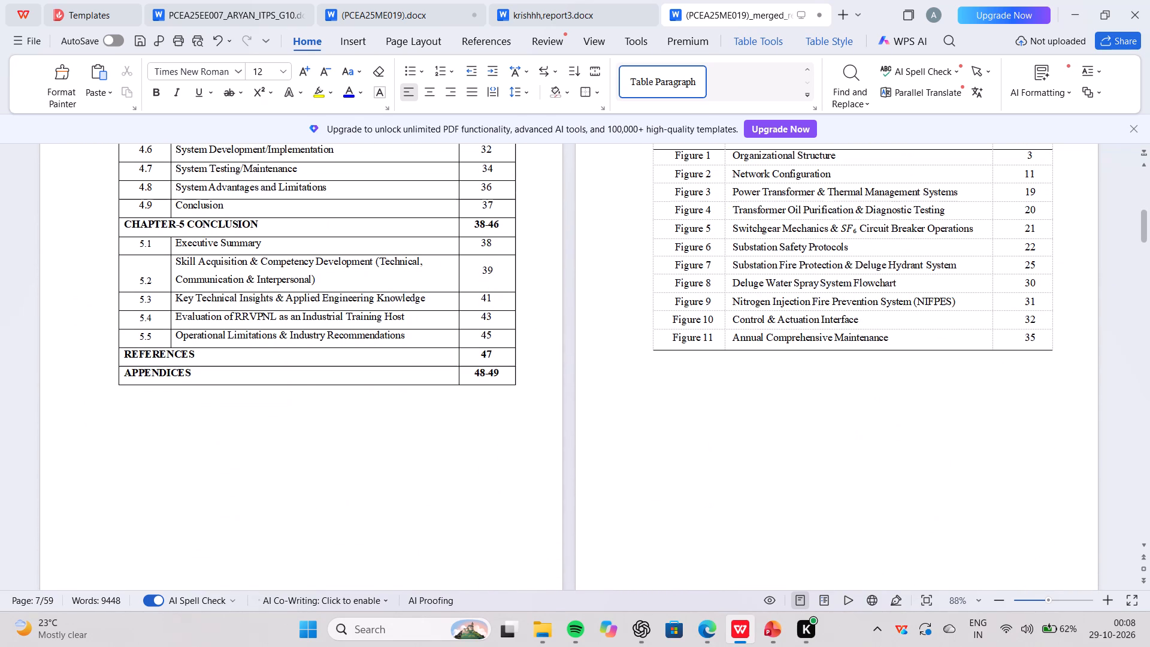
pyautogui.scroll(-7, 801, 431)
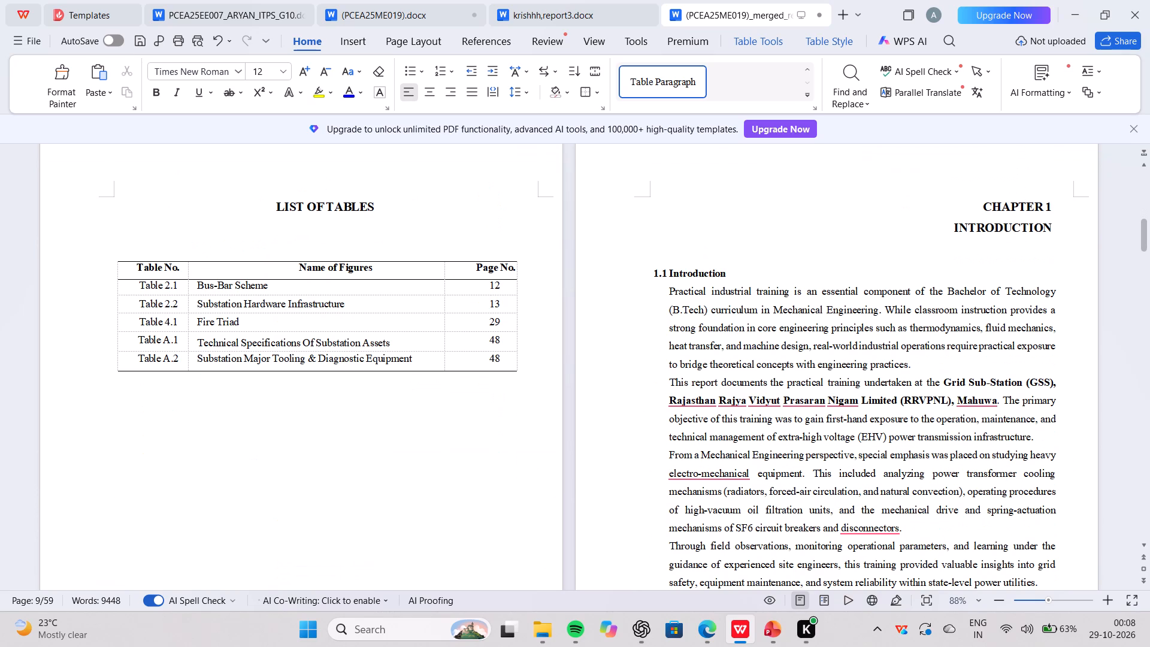
# Look through the report body from Chapter 1 to the start of Chapter 3, checking the section pages and their numbering.
pyautogui.scroll(-6, 801, 431)
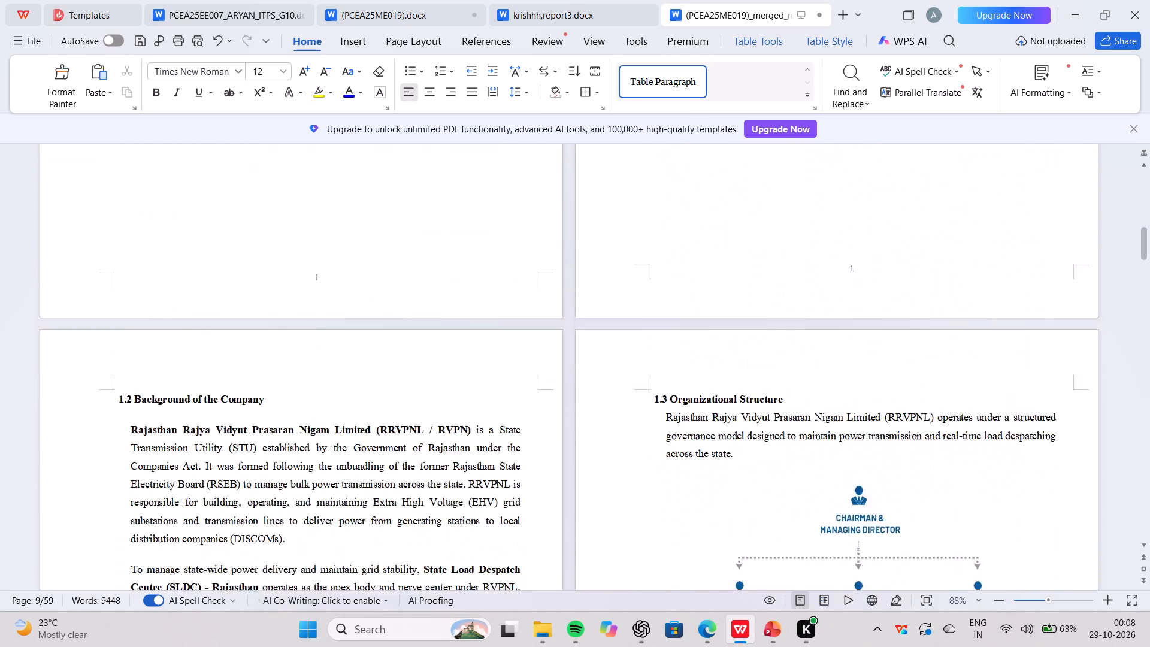
pyautogui.scroll(-2, 801, 431)
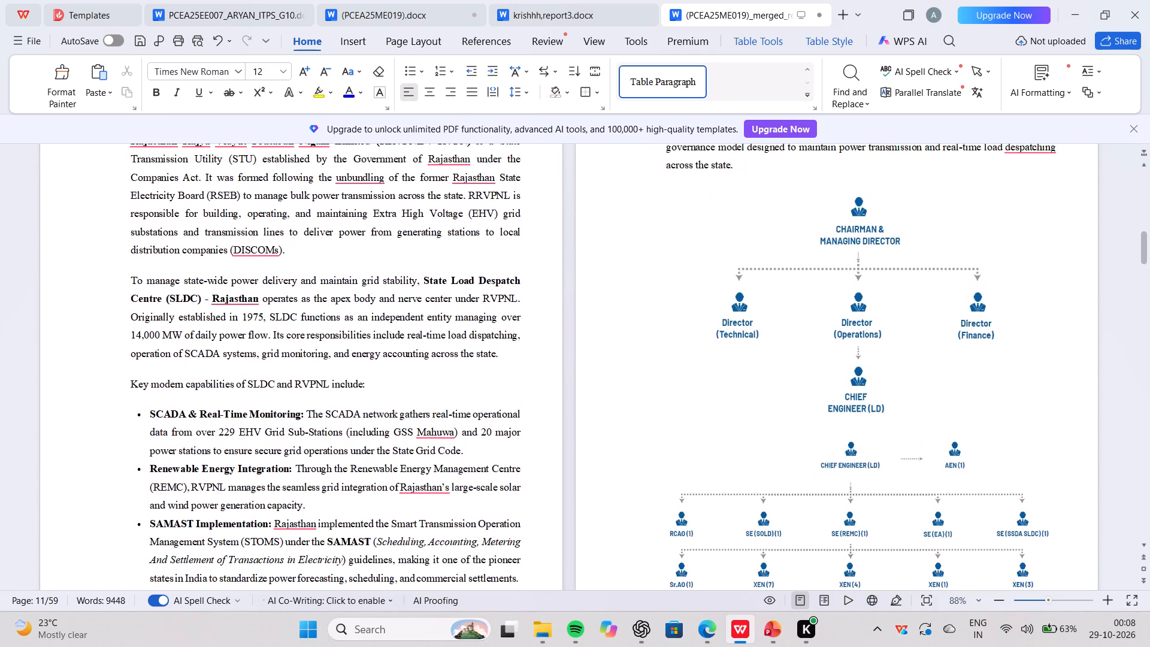
pyautogui.scroll(-5, 801, 431)
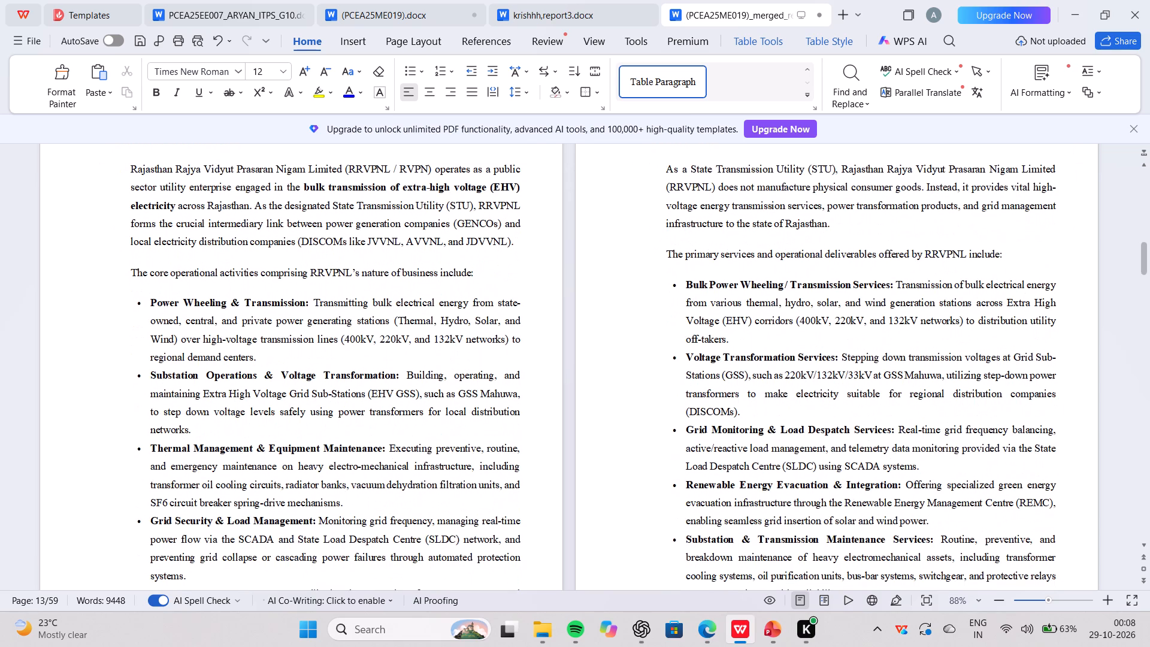
pyautogui.scroll(-10, 801, 431)
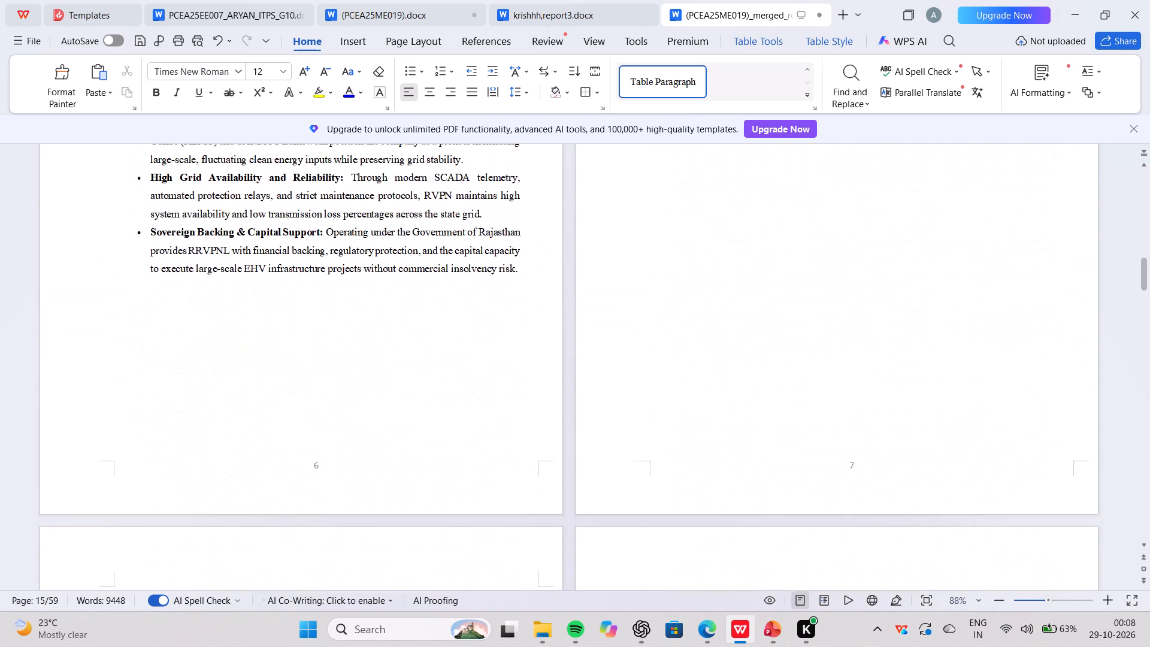
pyautogui.scroll(-4, 801, 431)
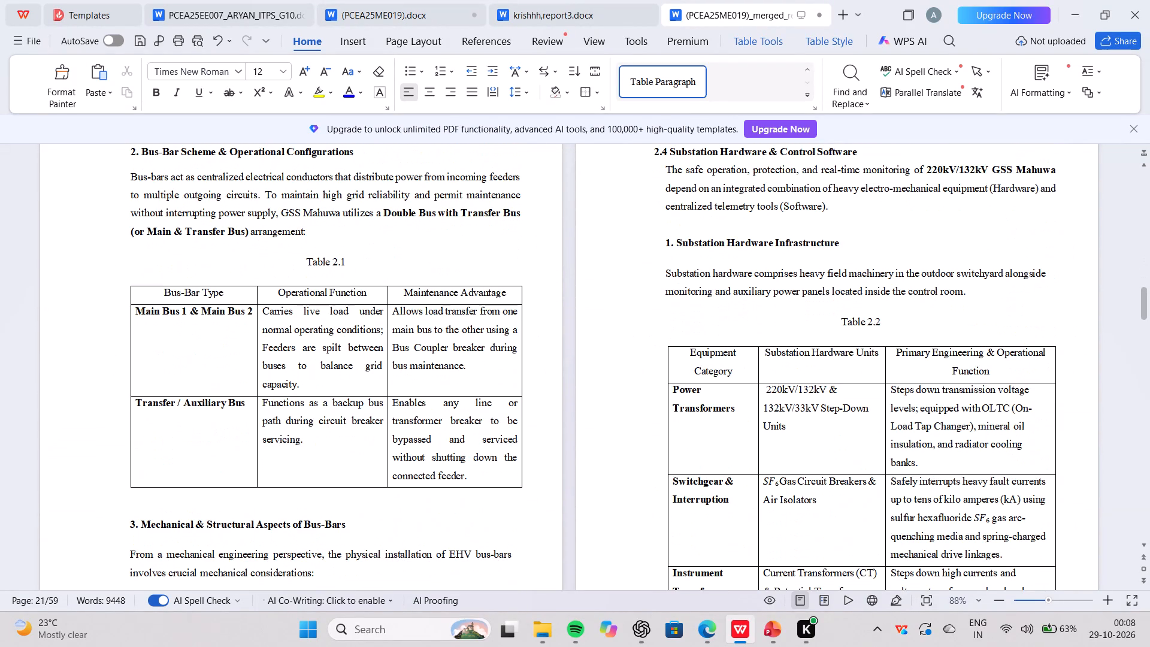
pyautogui.scroll(-6, 801, 431)
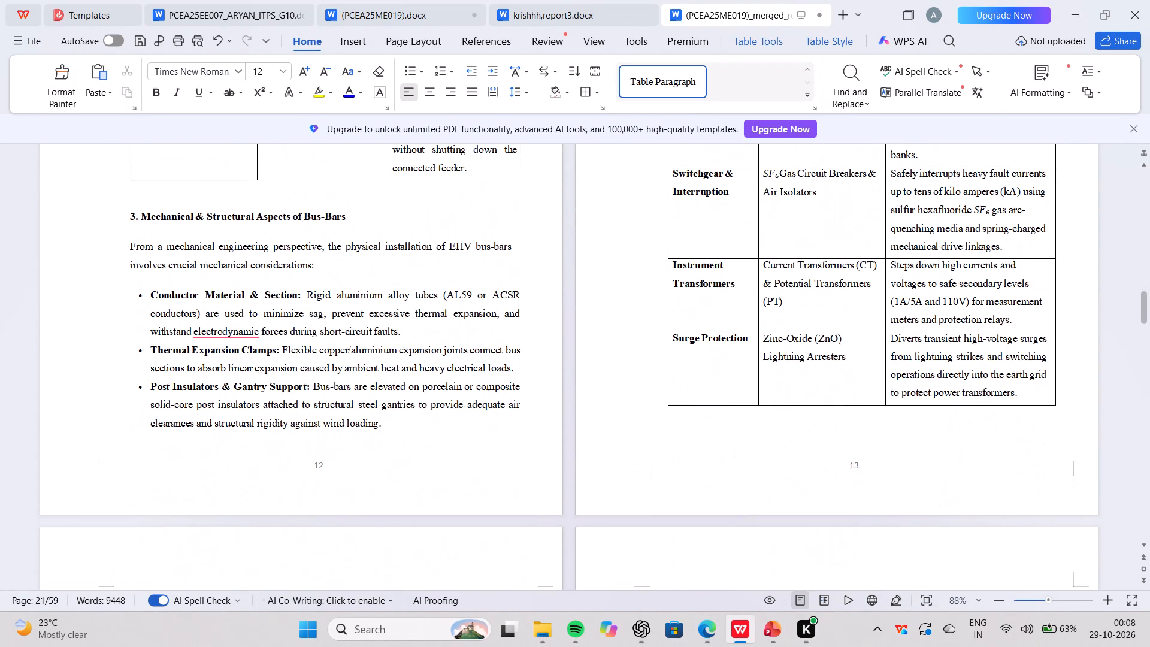
pyautogui.scroll(-8, 801, 431)
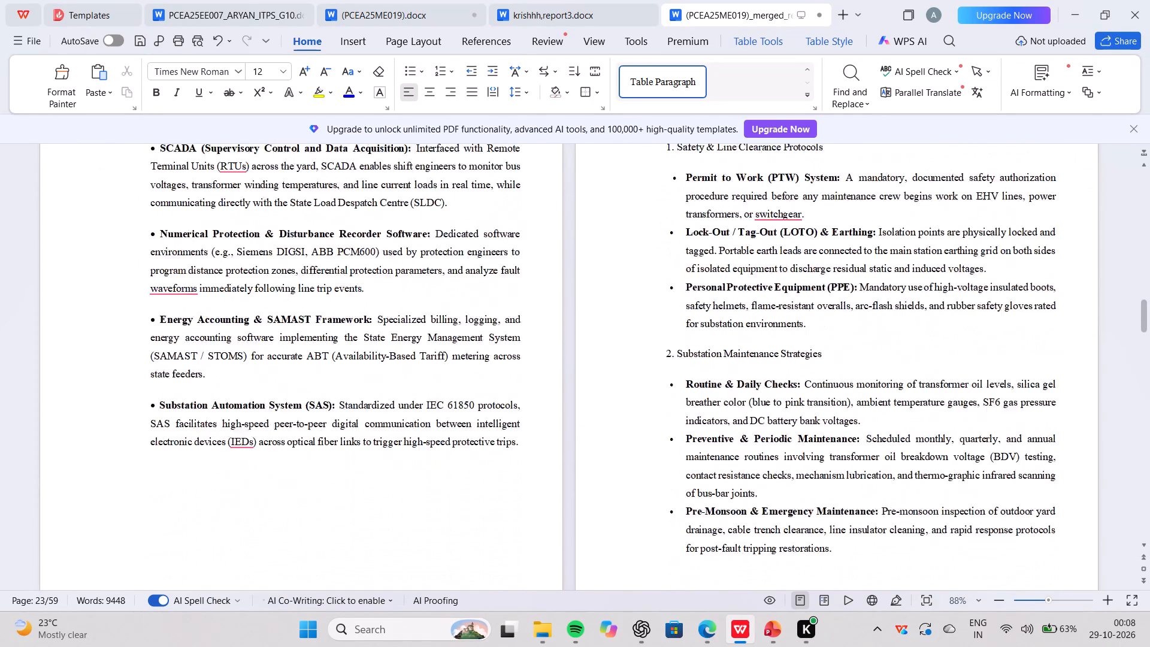
pyautogui.scroll(-5, 801, 431)
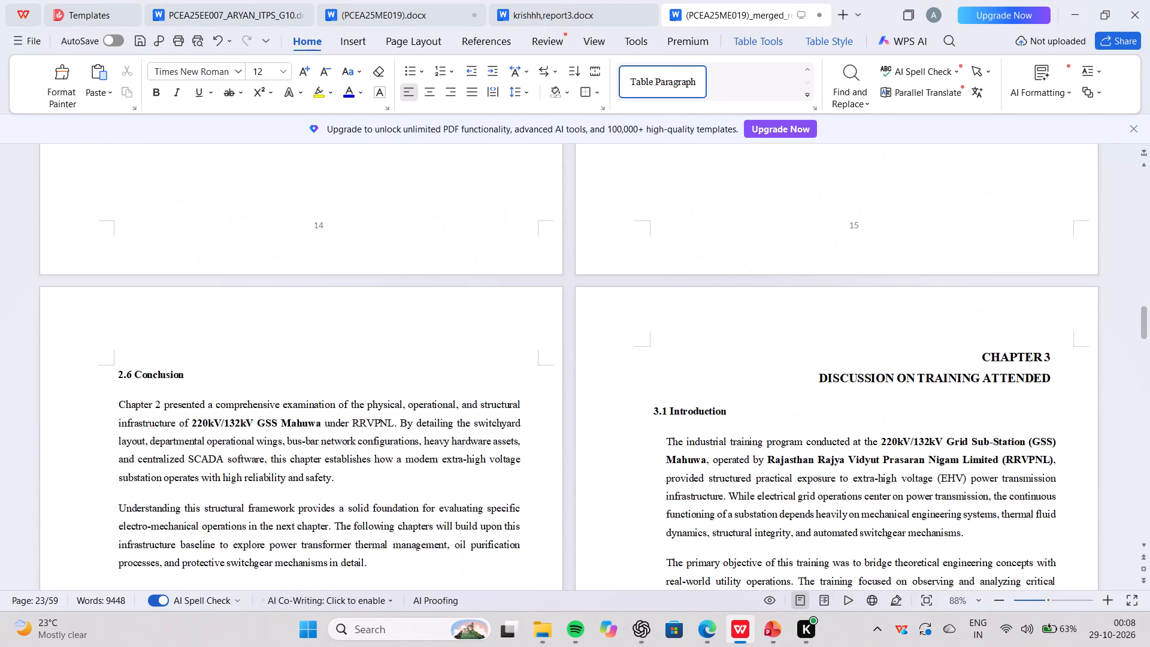
pyautogui.scroll(-1, 801, 431)
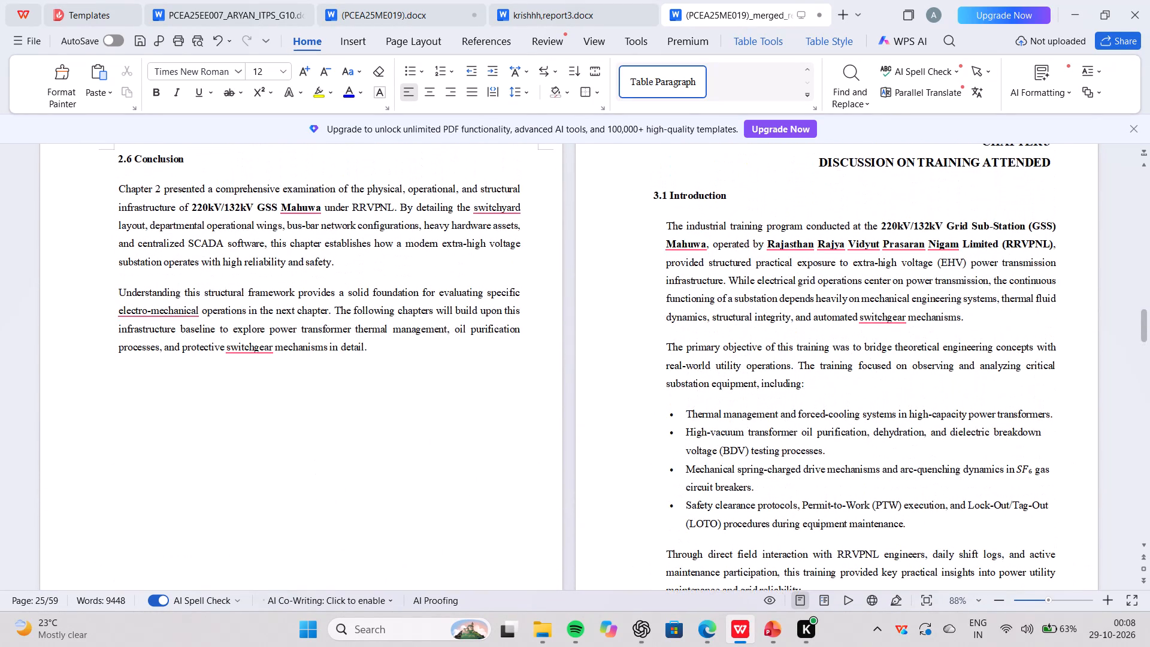
pyautogui.scroll(-1, 801, 431)
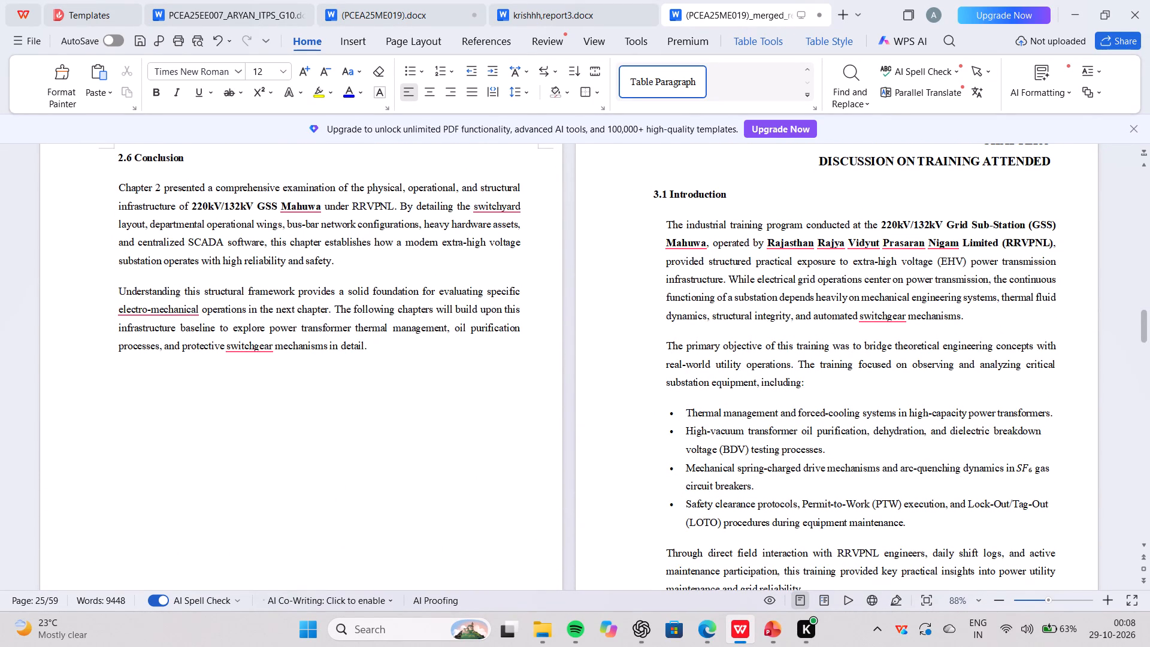
pyautogui.scroll(-1, 801, 431)
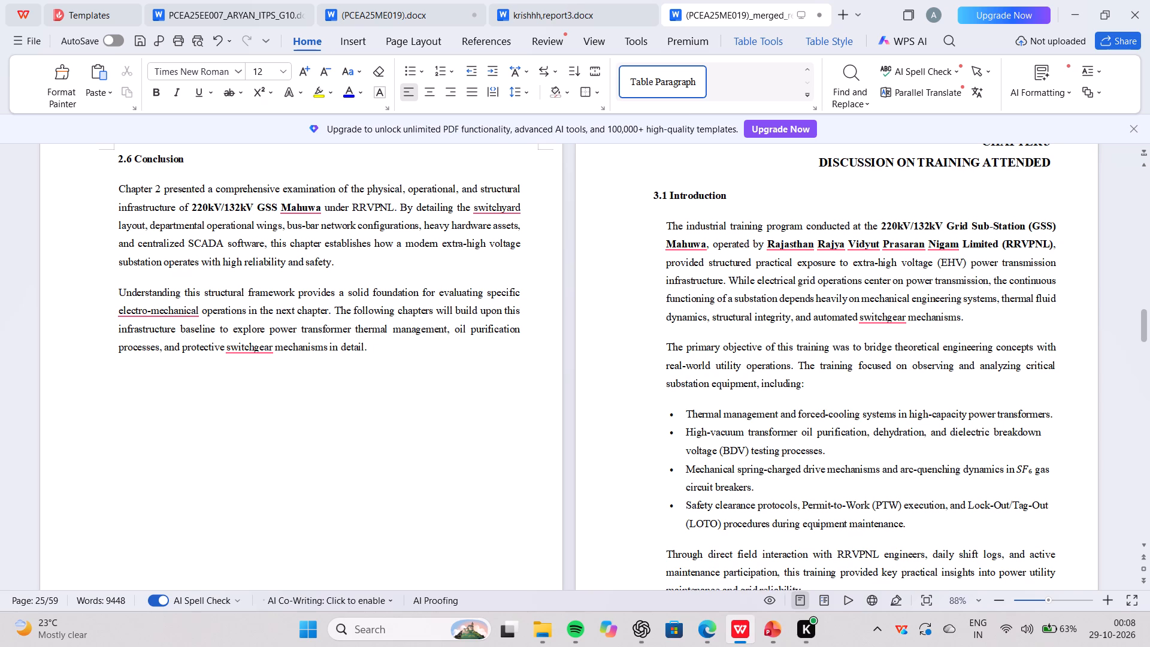
# Look back through the report from the start of Chapter 3 to the List of Tables.
pyautogui.scroll(-2, 801, 431)
pyautogui.scroll(9, 553, 334)
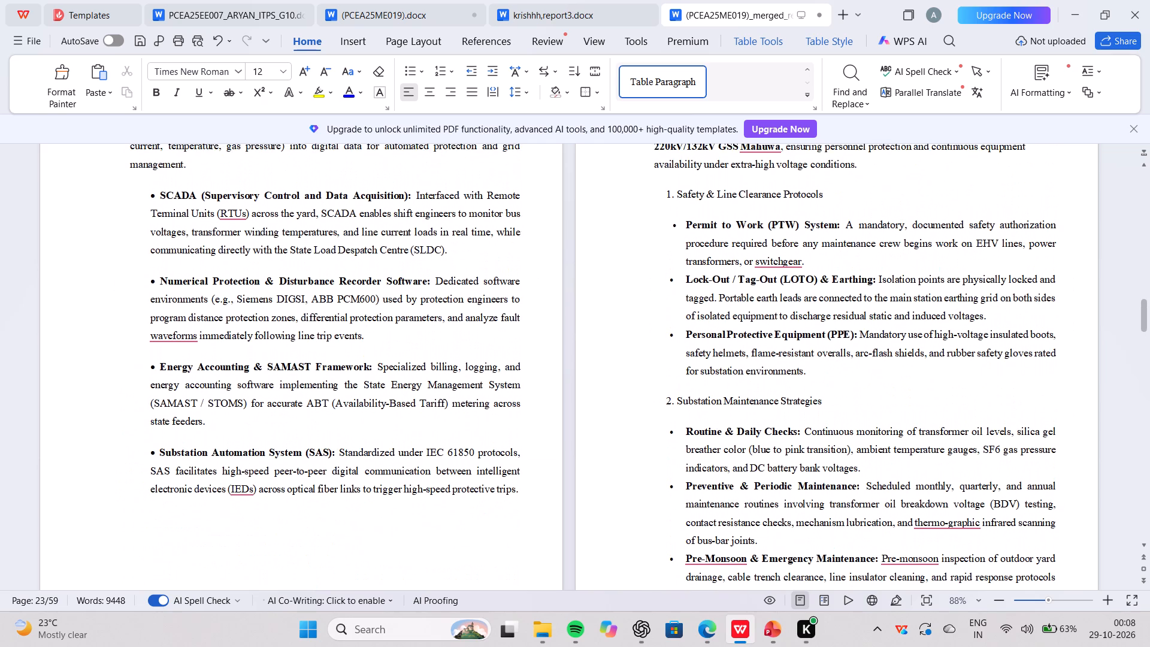
pyautogui.scroll(17, 553, 334)
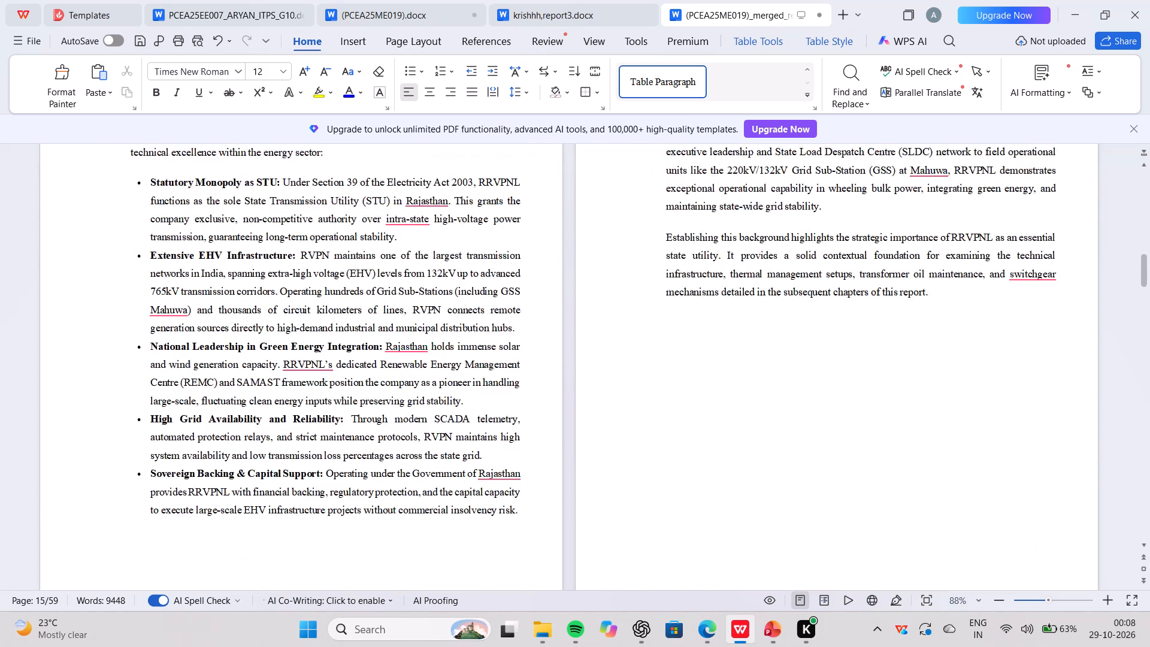
pyautogui.scroll(7, 553, 334)
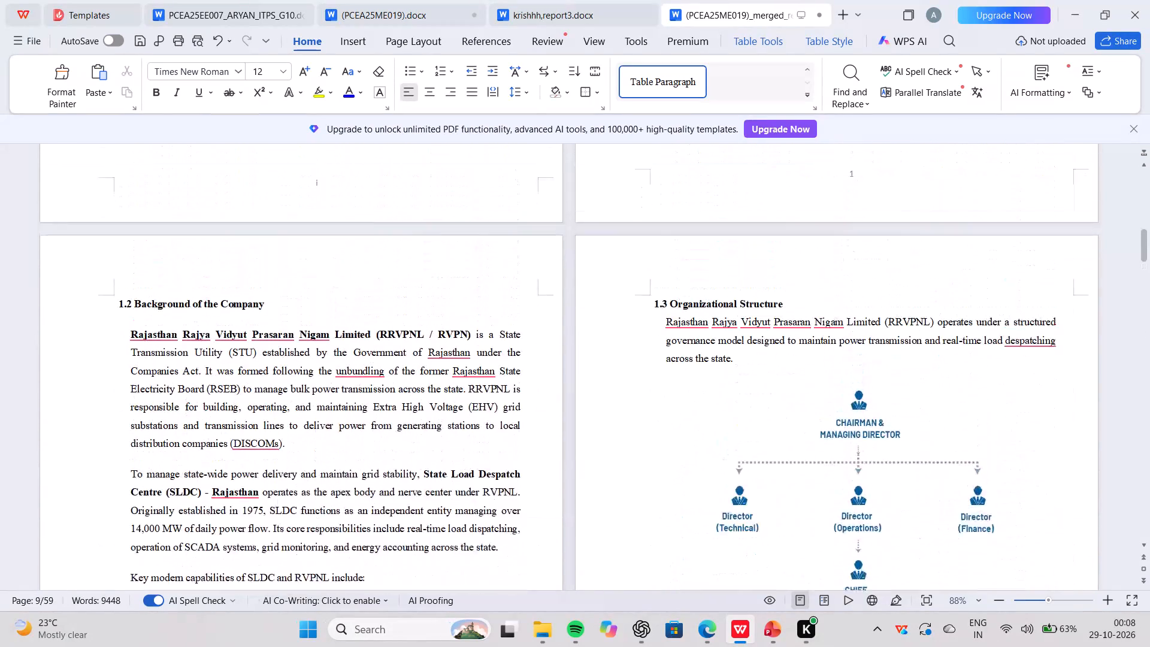
pyautogui.scroll(3, 553, 334)
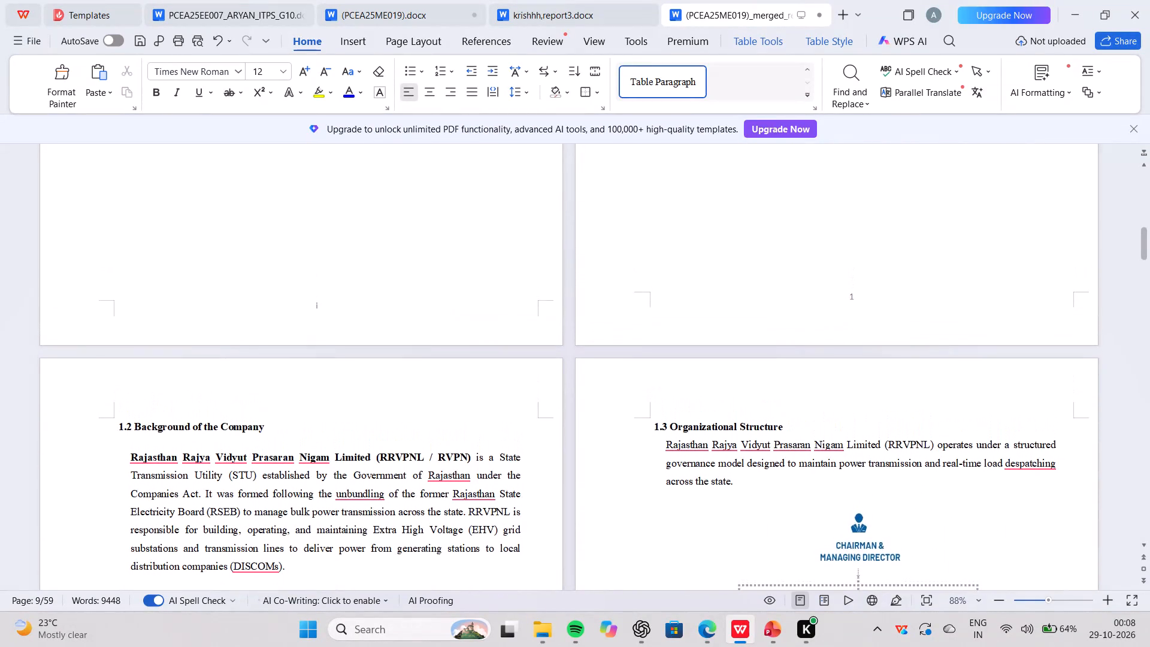
pyautogui.scroll(5, 553, 334)
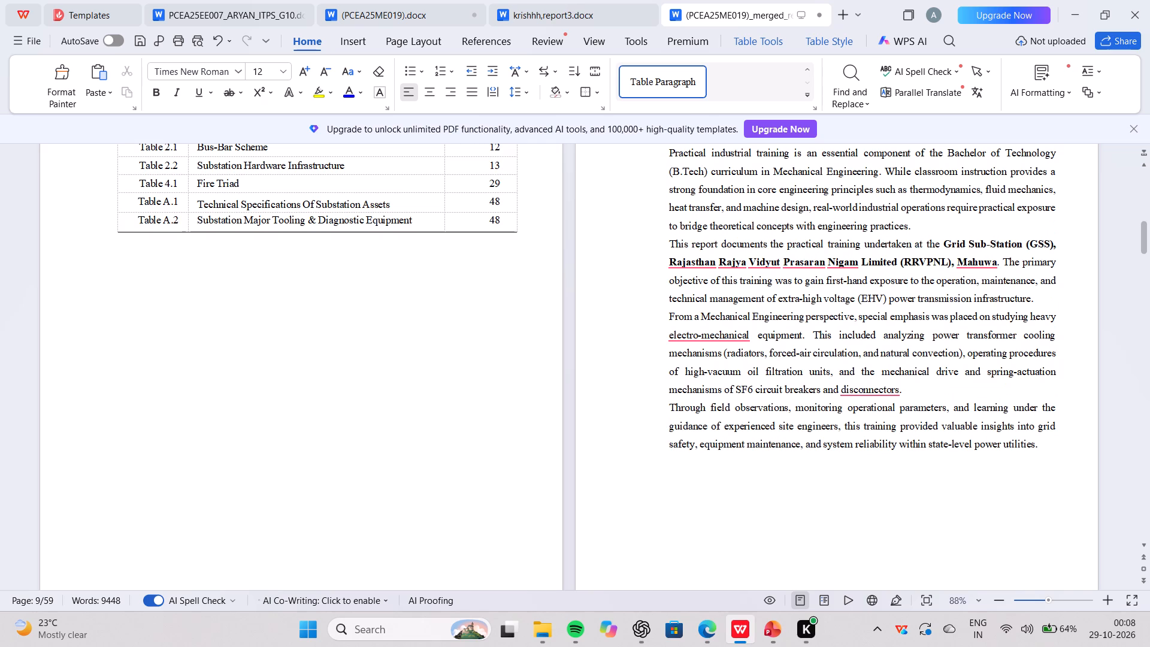
pyautogui.scroll(3, 553, 334)
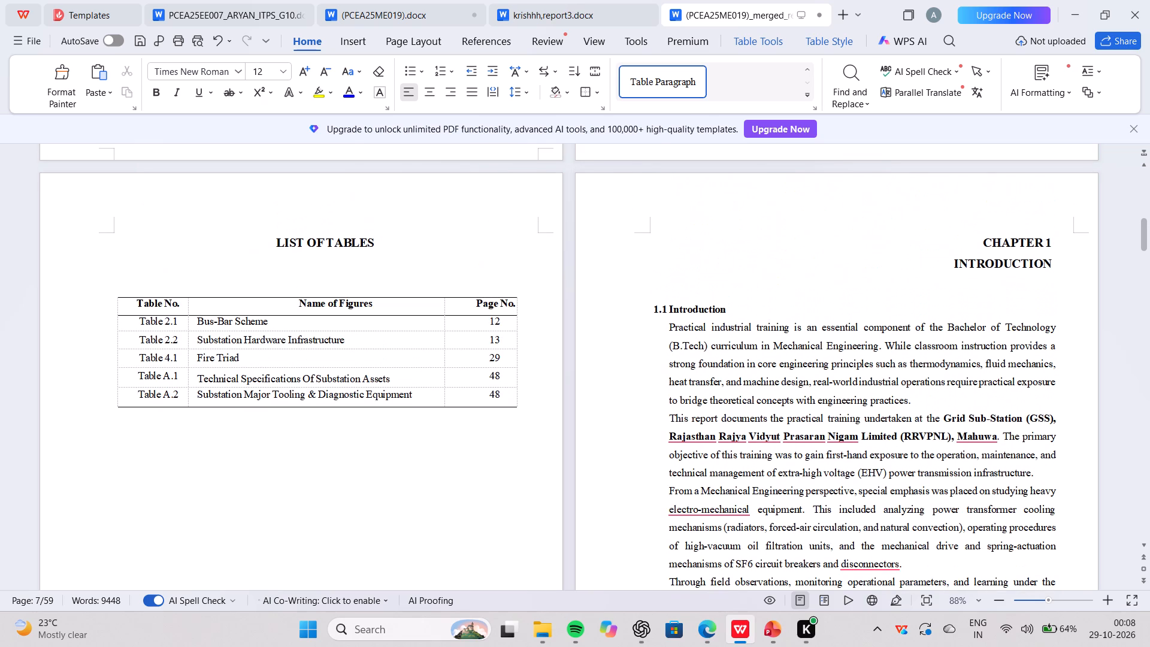
# Delete "220kV/" from the opening paragraph of section 2.4 so the substation reads 132kV GSS Mahuwa.
pyautogui.scroll(-14, 553, 334)
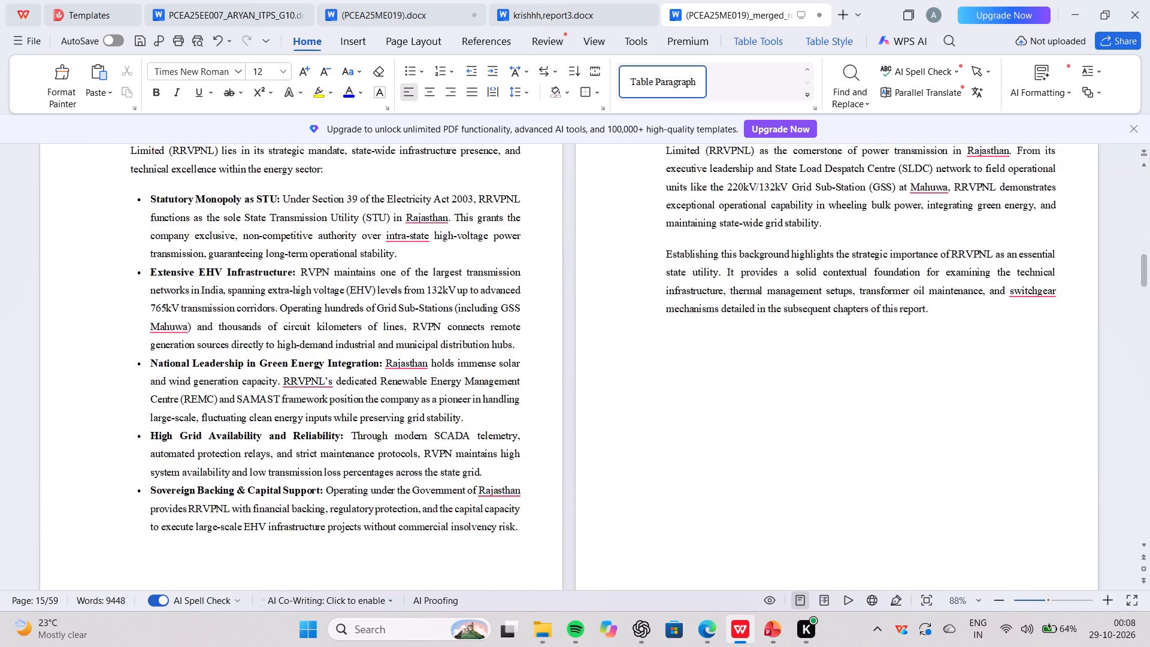
pyautogui.scroll(-4, 553, 334)
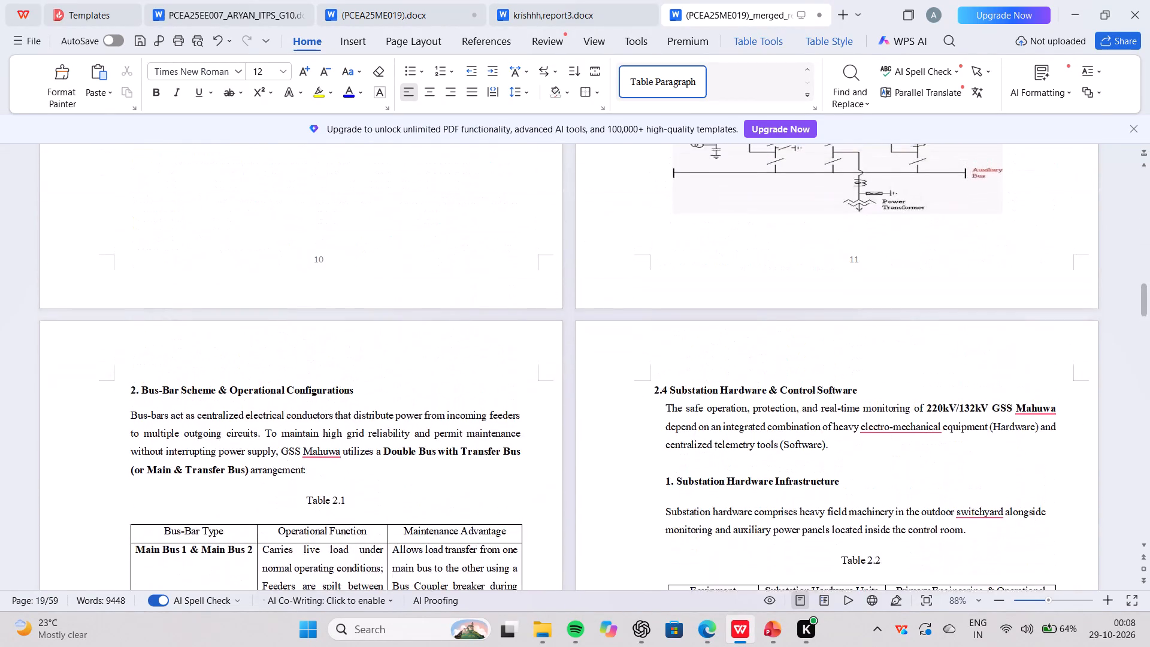
pyautogui.scroll(-1, 553, 334)
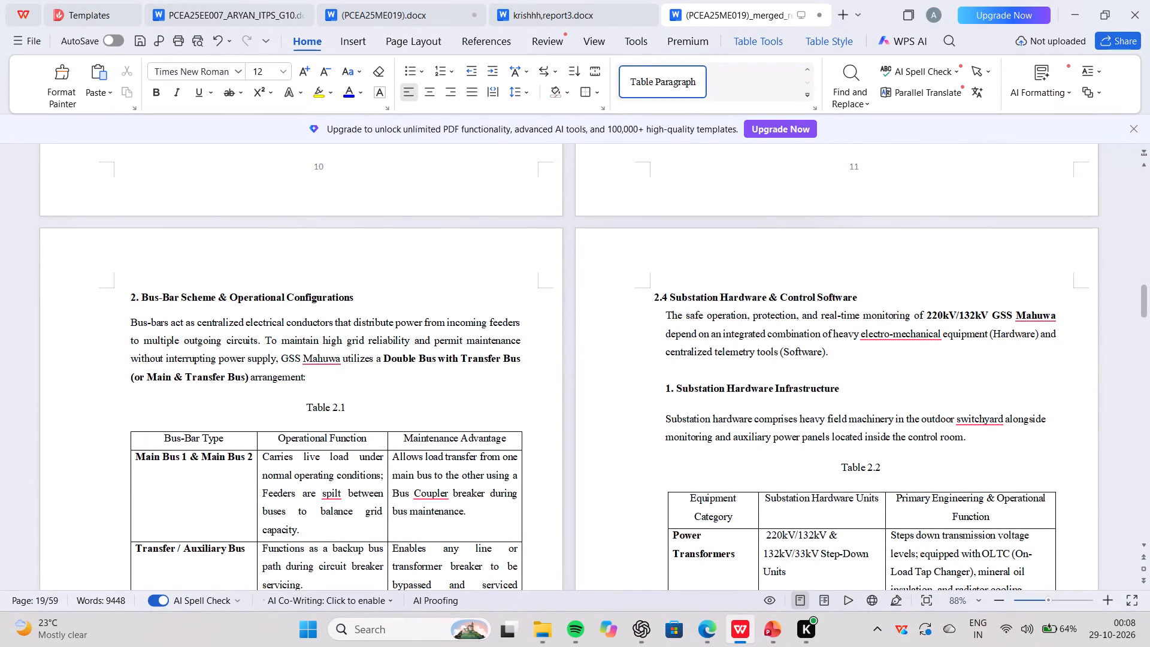
pyautogui.click(958, 311)
pyautogui.press('BackSpace')
pyautogui.press('BackSpace')
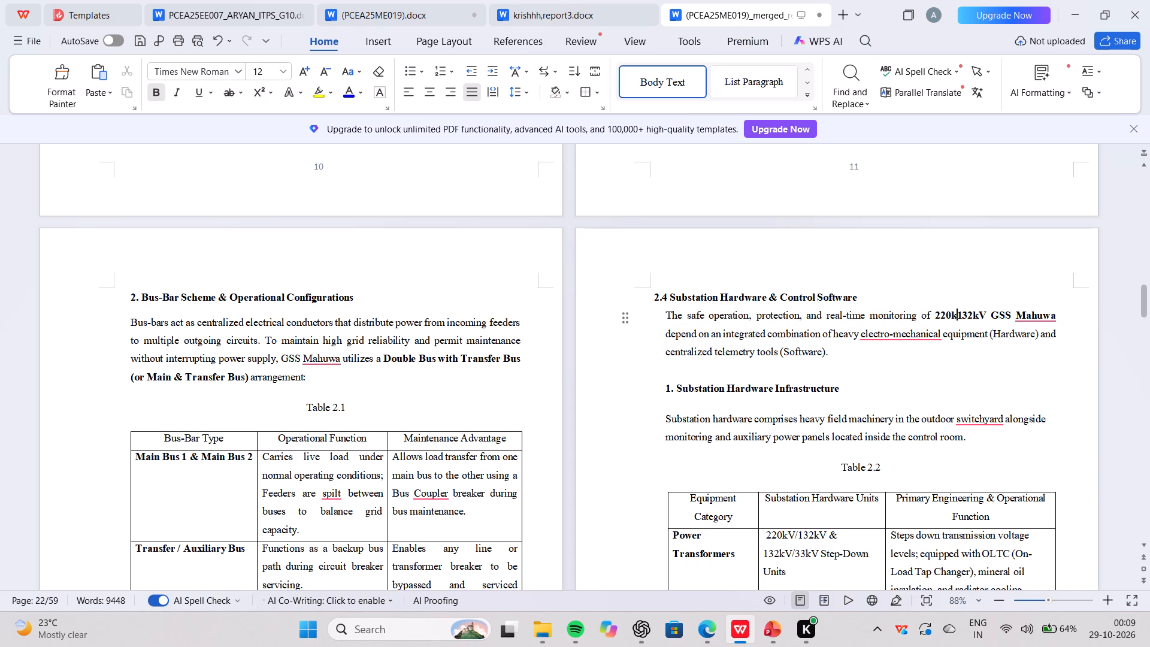
pyautogui.press('BackSpace')
pyautogui.press('BackSpace')
pyautogui.press('BackSpace')
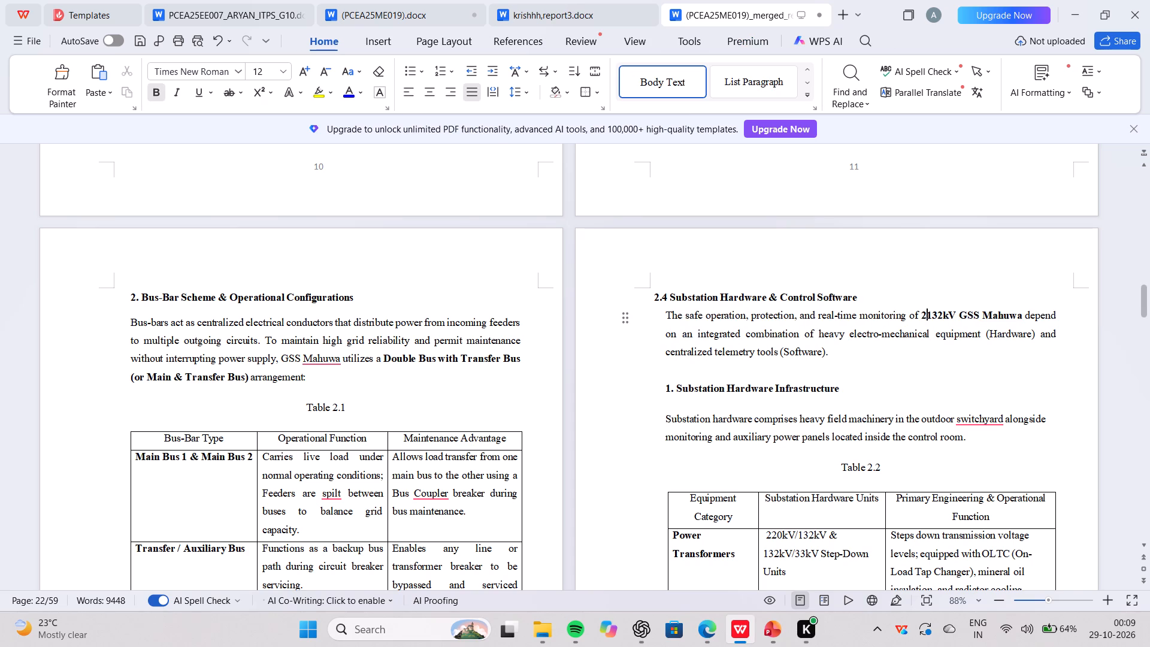
pyautogui.press('BackSpace')
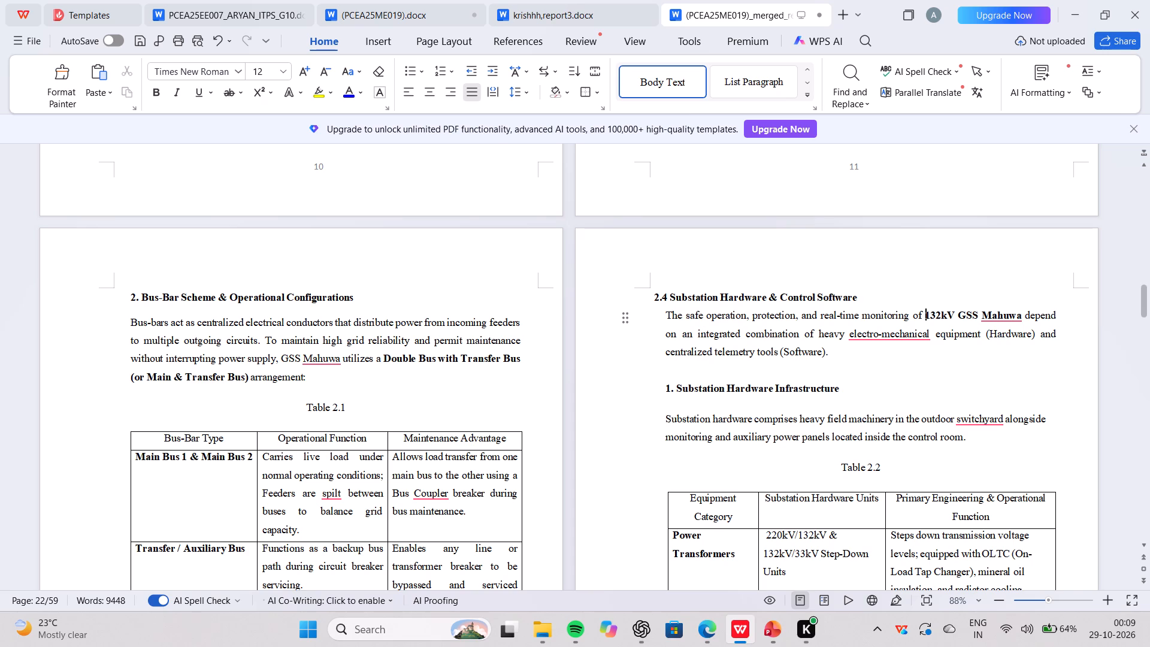
pyautogui.rightClick(958, 311)
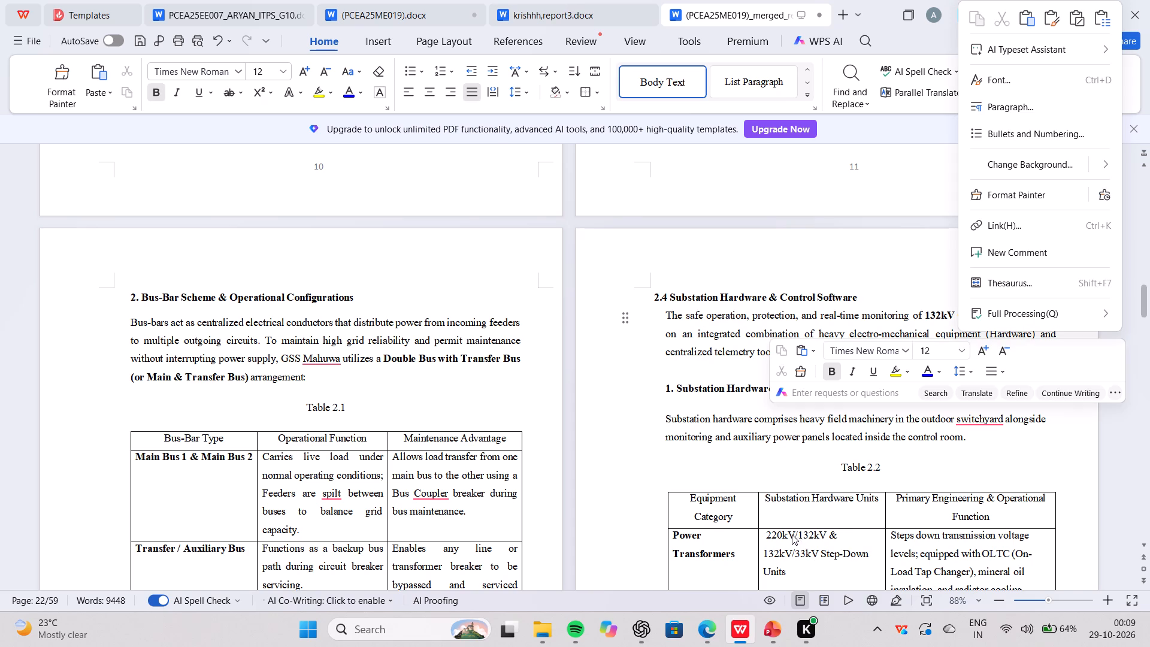
# Check the substation voltage references from Table 2.2 through Chapters 3 and 4 to the start of Chapter 5.
pyautogui.click(791, 531)
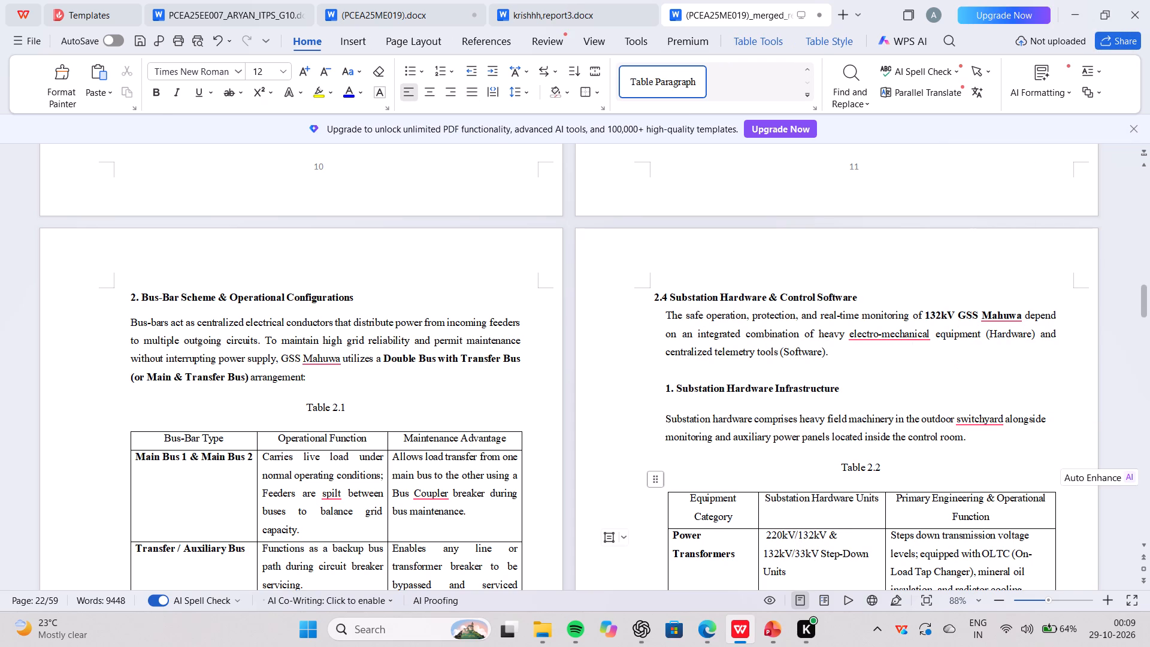
pyautogui.click(788, 531)
pyautogui.scroll(-2, 807, 514)
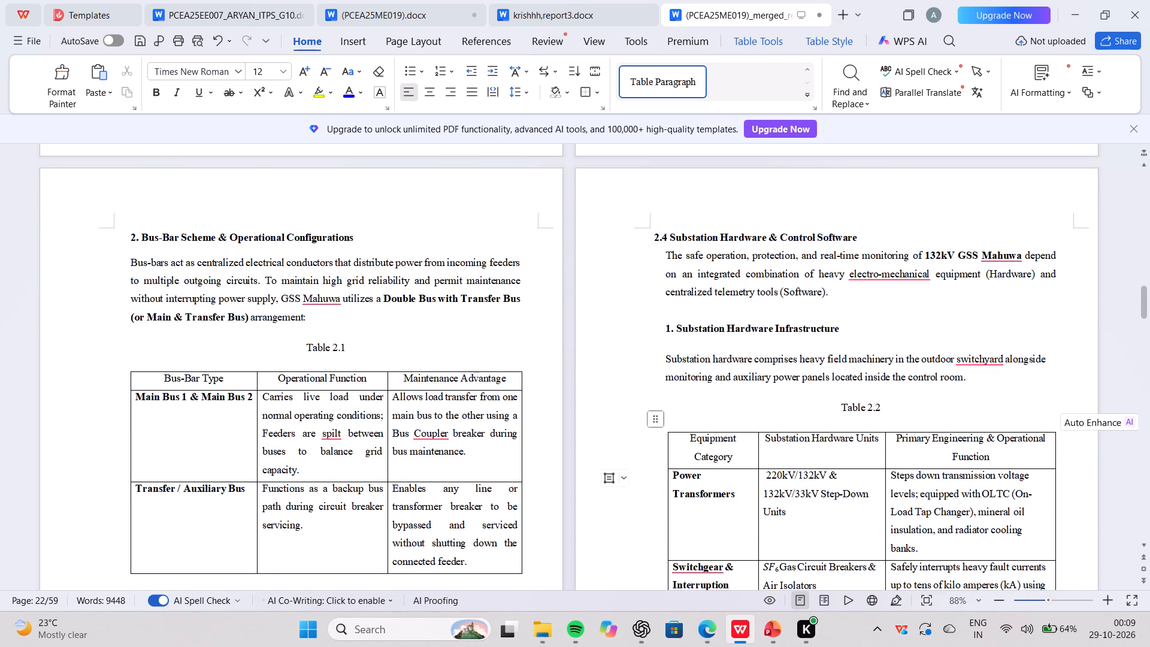
pyautogui.click(609, 399)
pyautogui.scroll(-12, 609, 399)
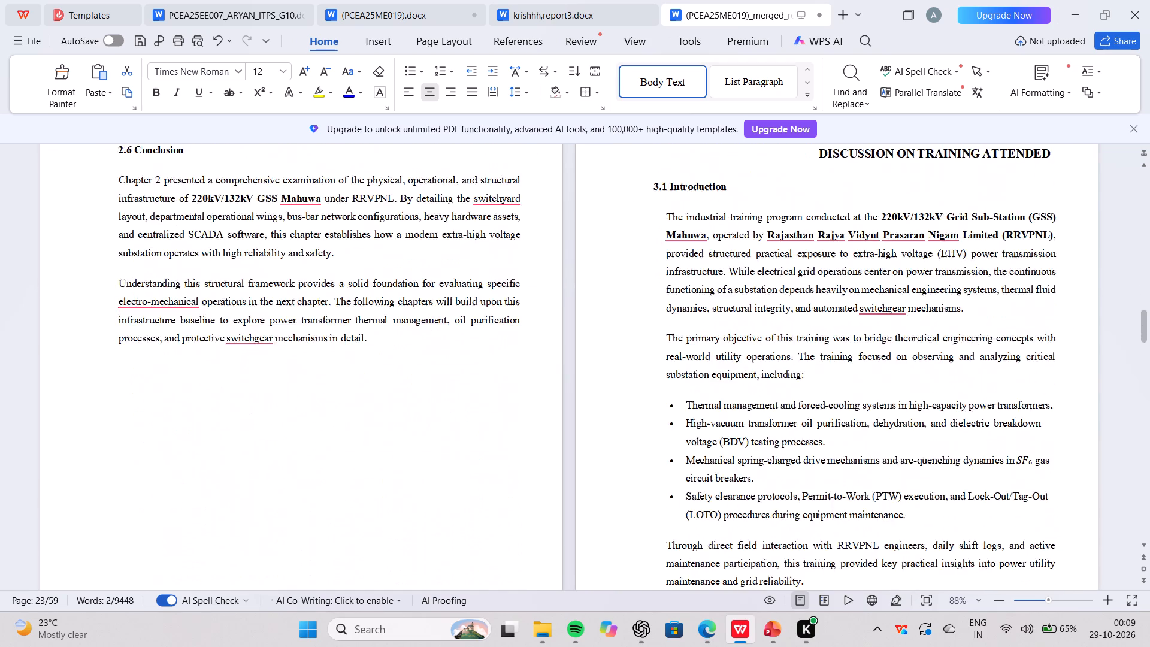
pyautogui.scroll(-10, 609, 399)
pyautogui.scroll(4, 609, 399)
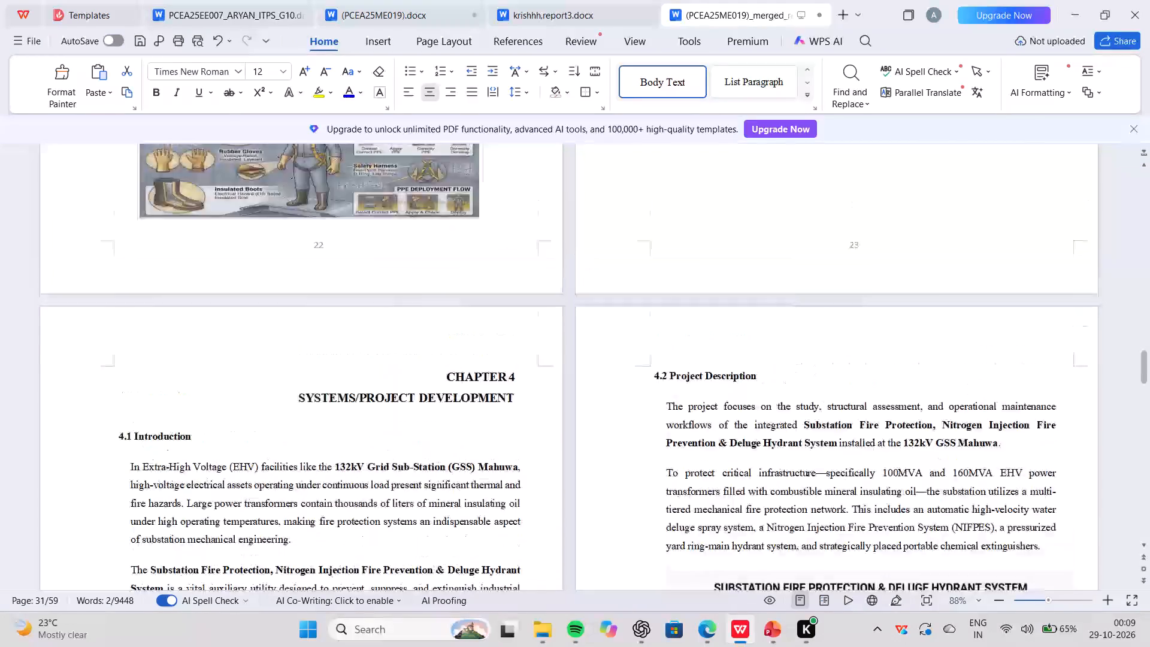
pyautogui.scroll(4, 609, 399)
pyautogui.scroll(-8, 609, 399)
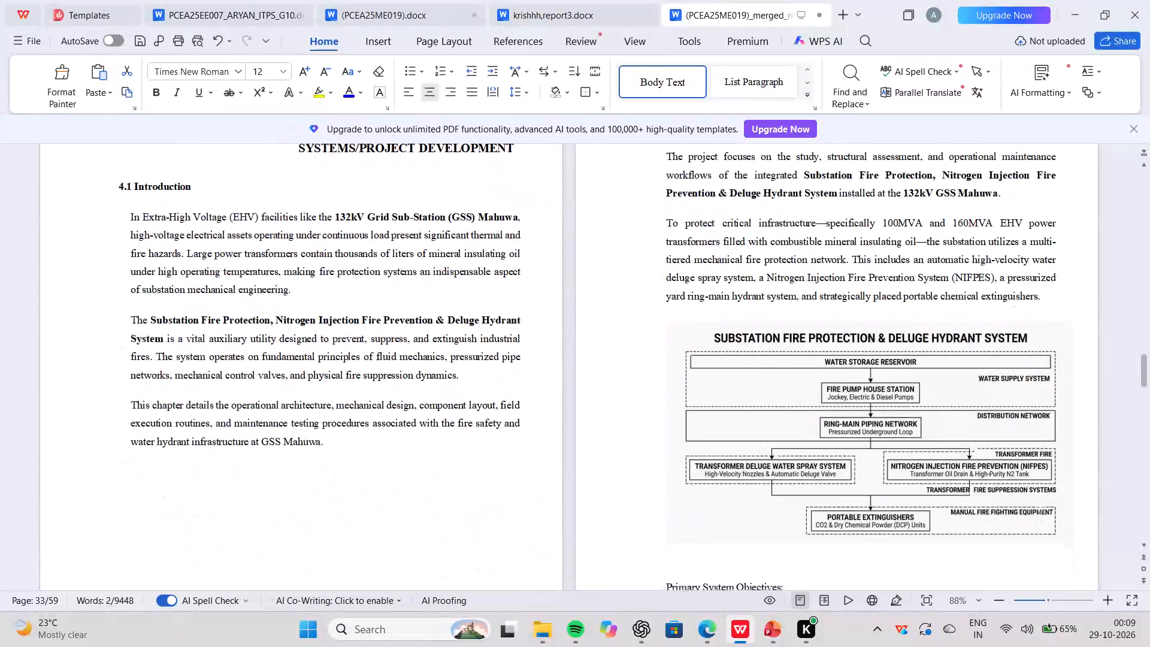
pyautogui.scroll(-8, 609, 399)
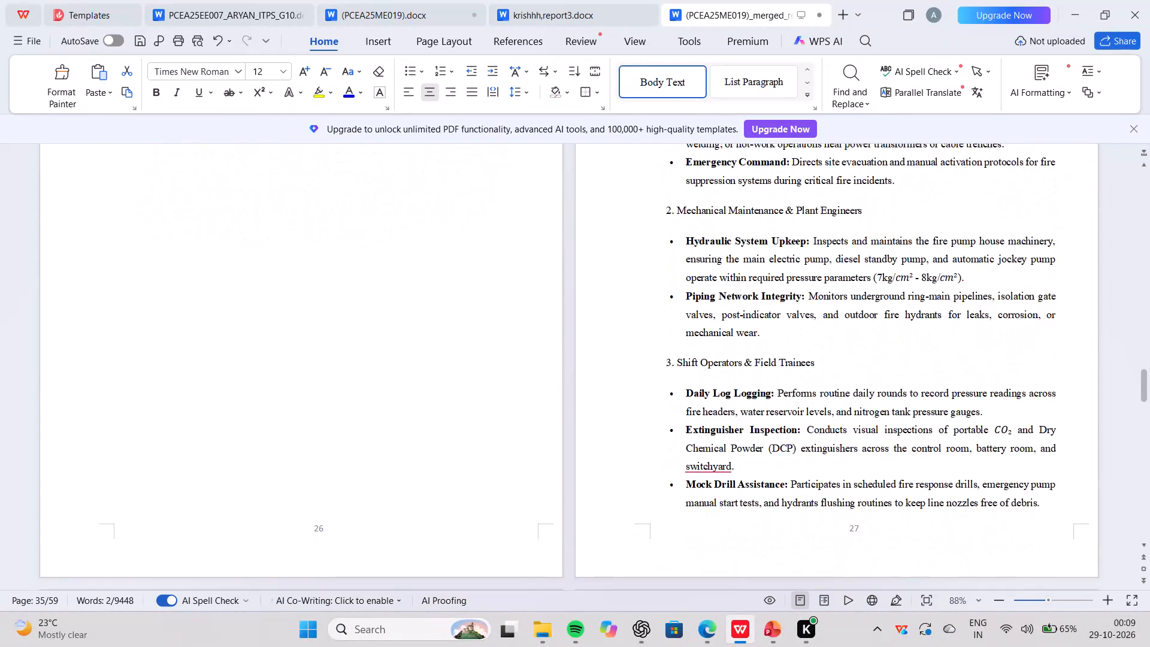
pyautogui.scroll(-11, 609, 399)
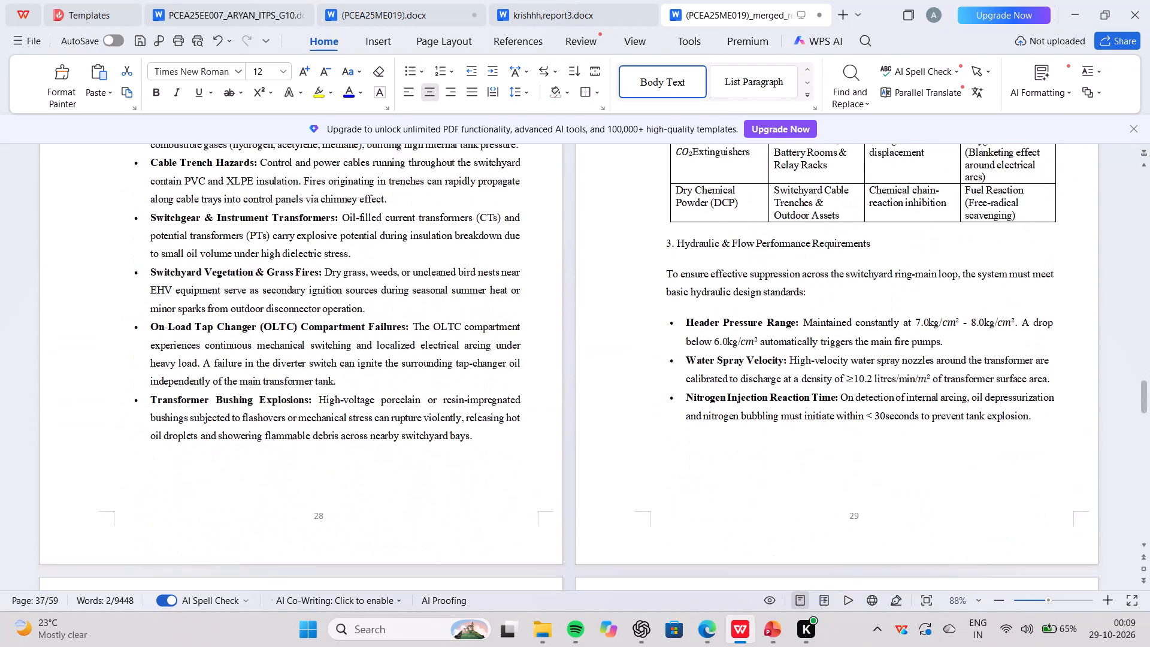
pyautogui.scroll(-11, 609, 399)
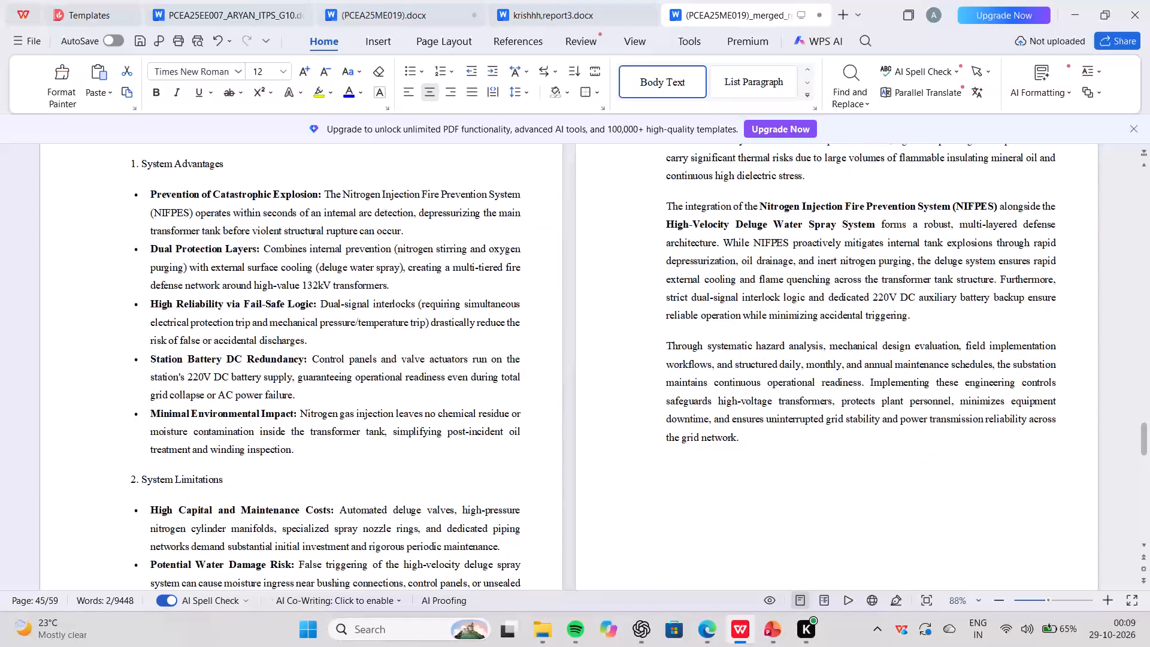
pyautogui.scroll(-7, 609, 399)
pyautogui.scroll(1, 609, 399)
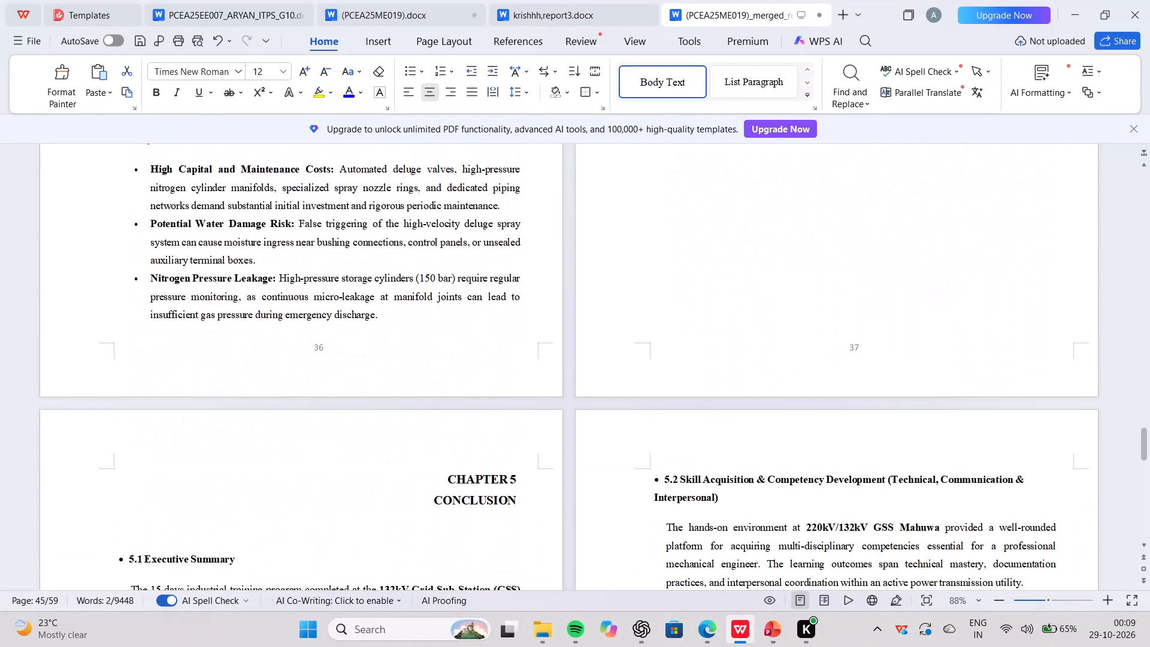
pyautogui.scroll(1, 609, 399)
pyautogui.scroll(-3, 609, 399)
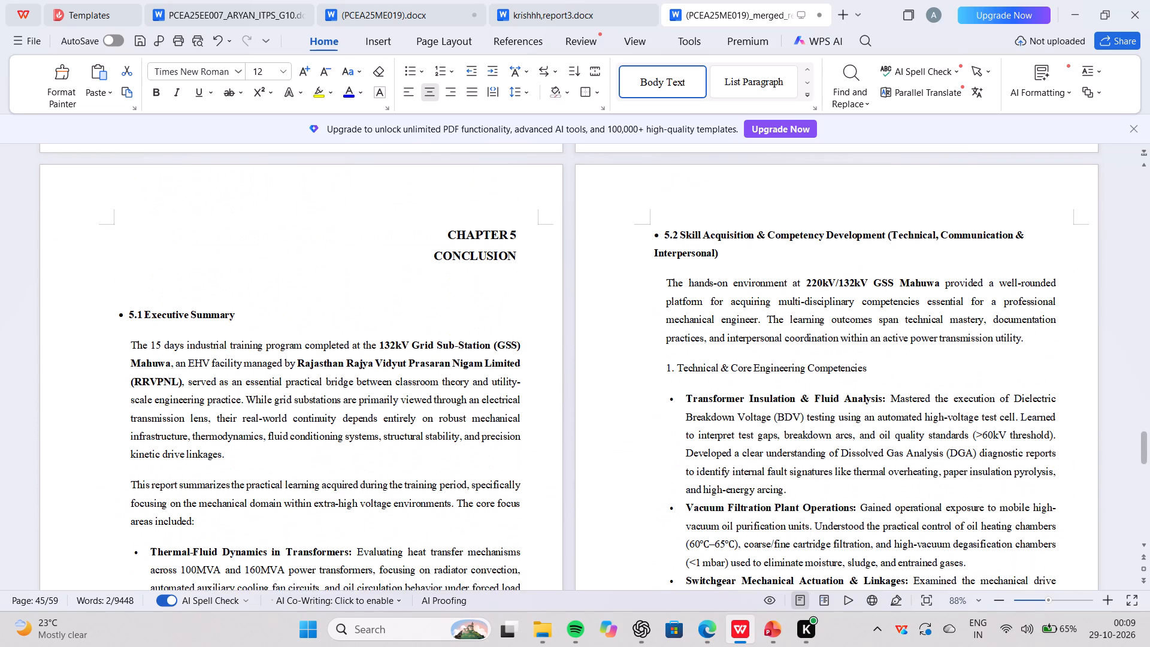
# Delete "220kV/" from the opening paragraph of section 5.2 so the substation reads 132kV GSS Mahuwa.
pyautogui.scroll(-1, 609, 399)
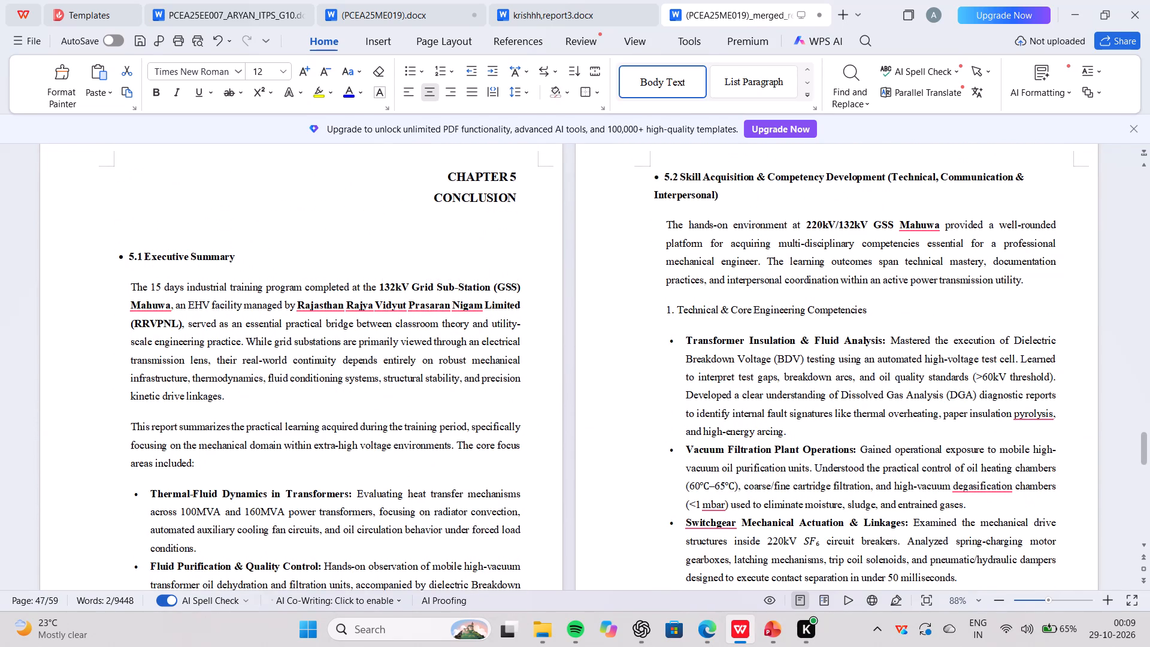
pyautogui.scroll(-1, 609, 399)
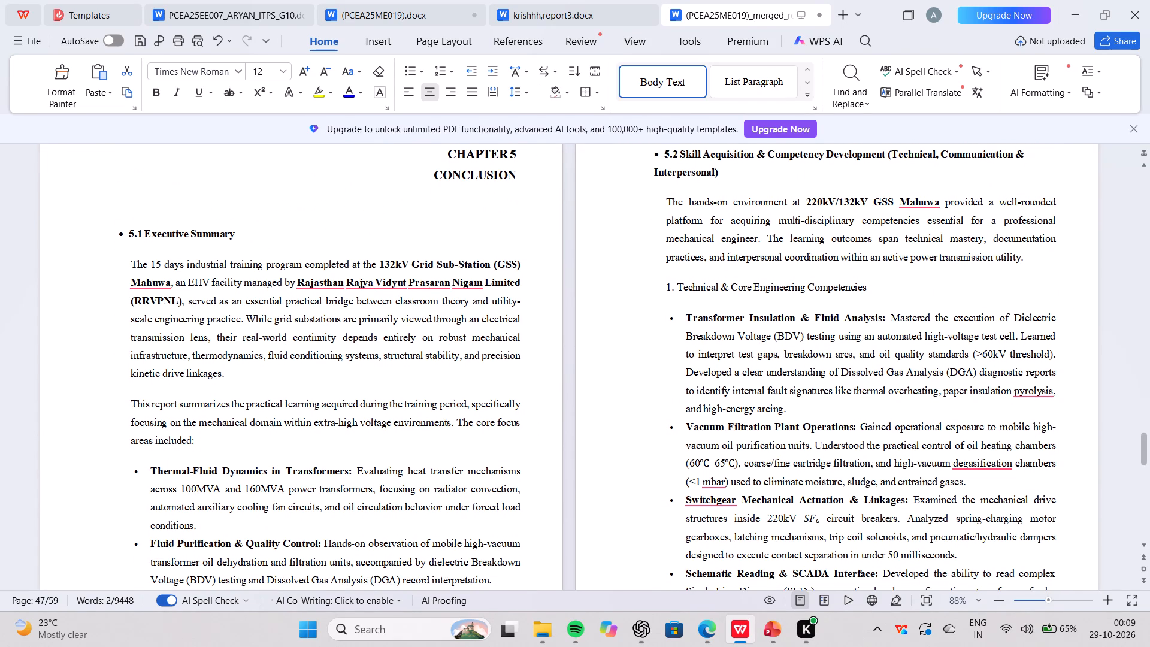
pyautogui.click(837, 201)
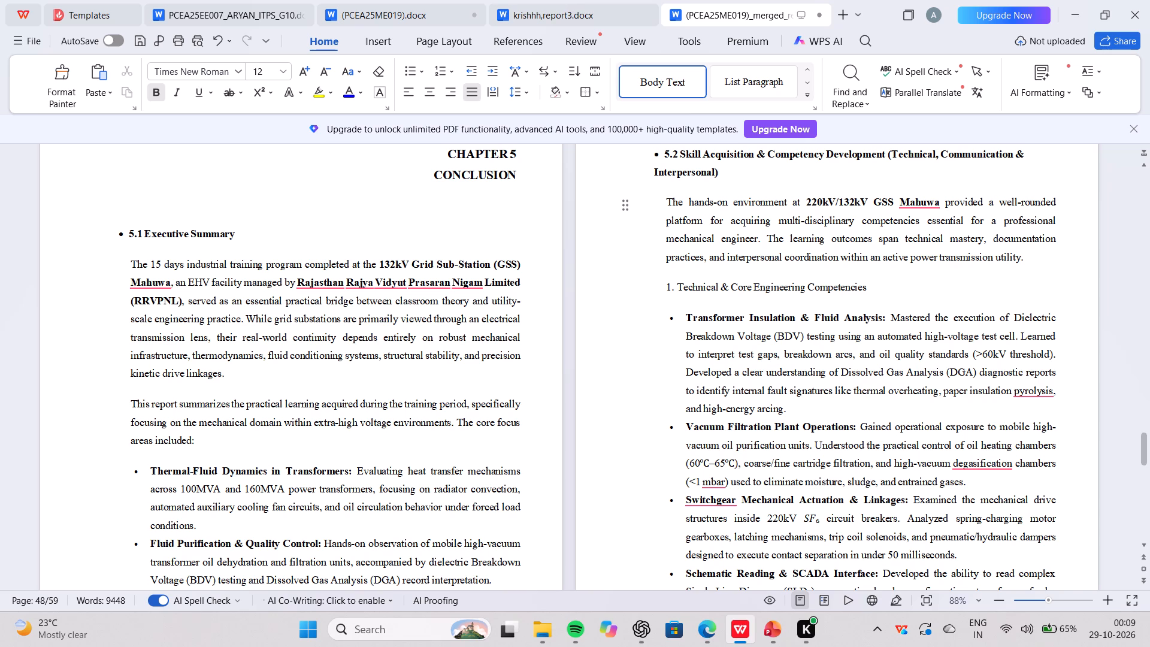
pyautogui.press('BackSpace')
pyautogui.press('BackSpace')
pyautogui.press('BackSpace')
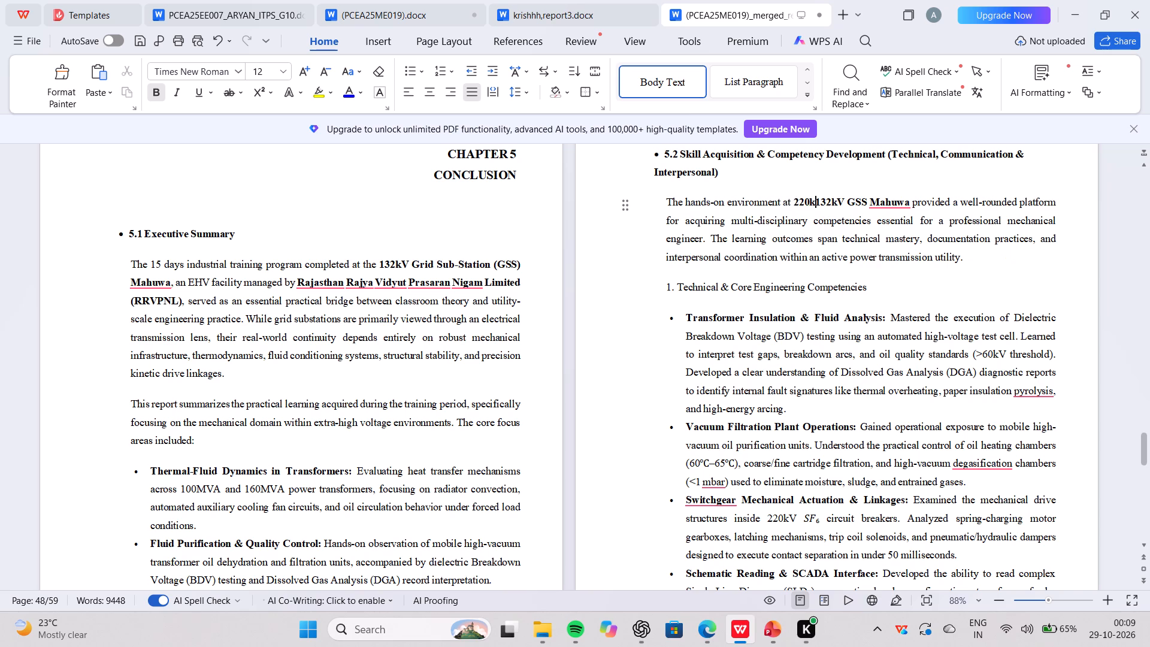
pyautogui.press('BackSpace')
pyautogui.press('BackSpace')
pyautogui.press('BackSpace')
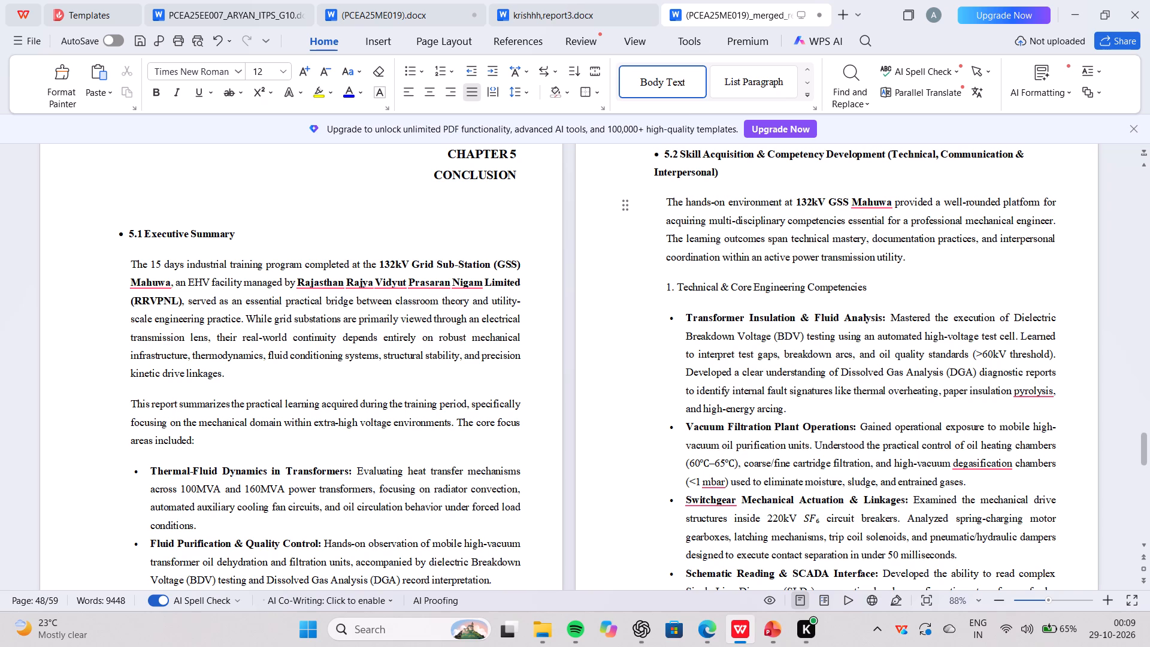
# Check the substation voltage references through the rest of Chapter 5, from section 5.2 to the References page.
pyautogui.scroll(-4, 795, 268)
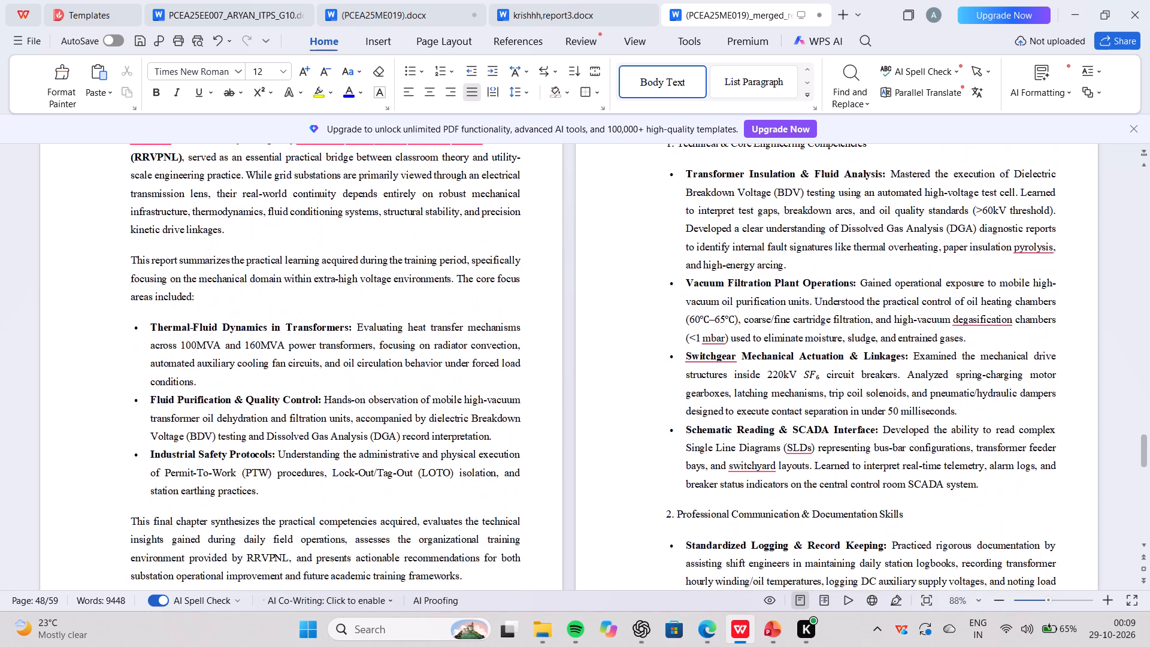
pyautogui.scroll(-5, 795, 268)
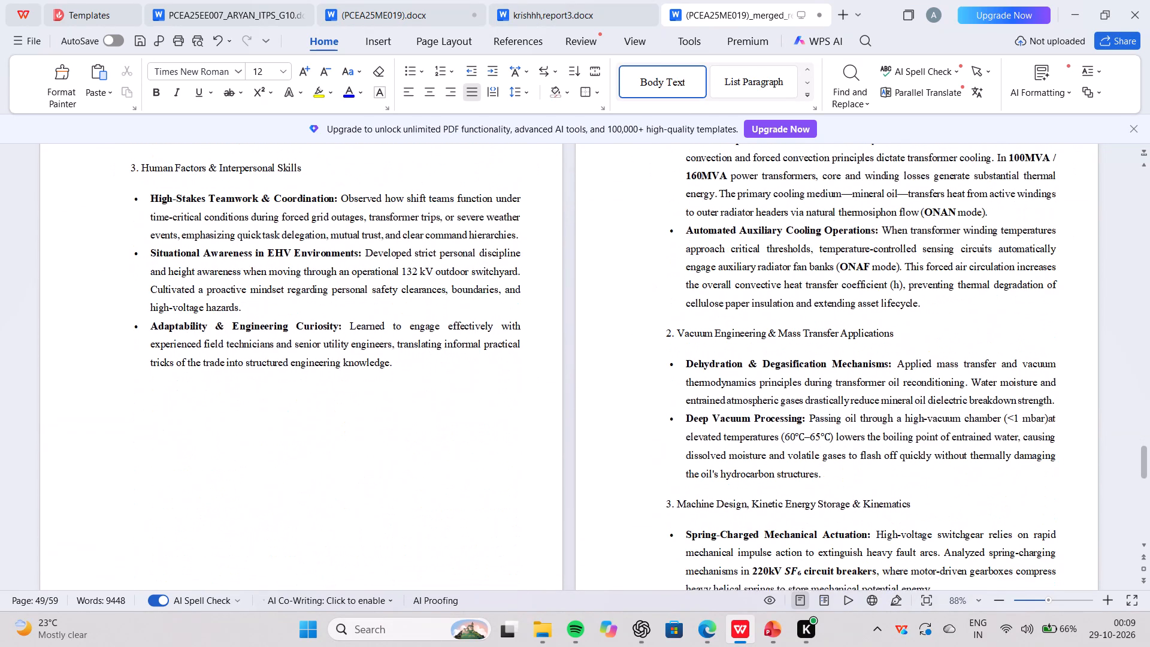
pyautogui.scroll(-3, 795, 268)
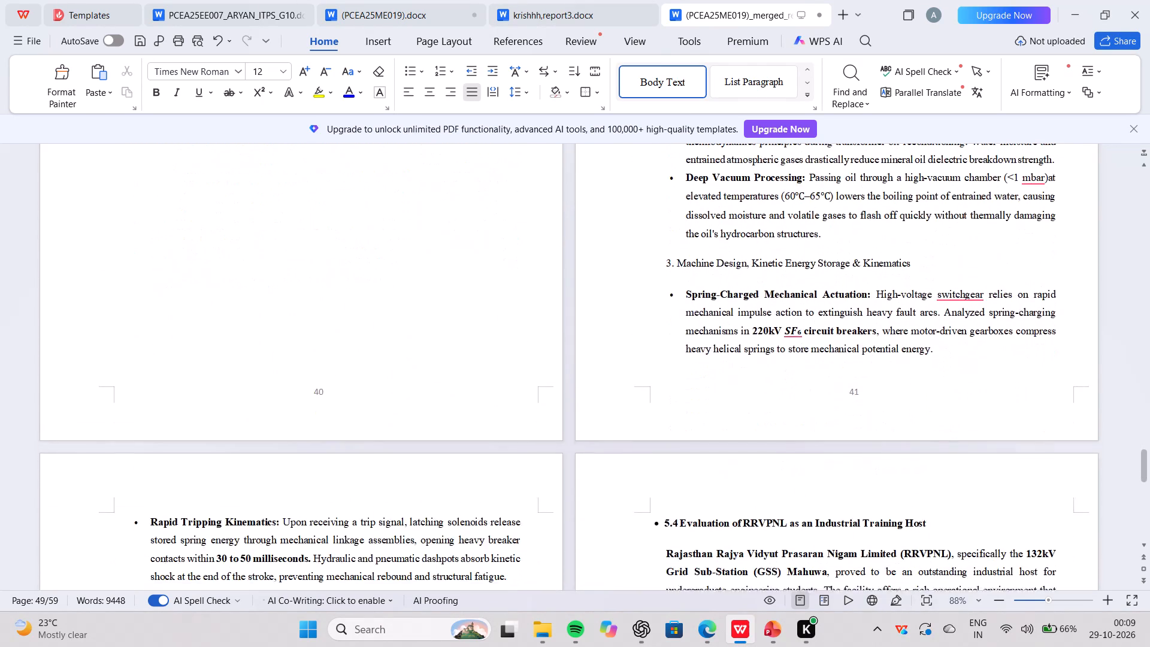
pyautogui.scroll(-1, 795, 268)
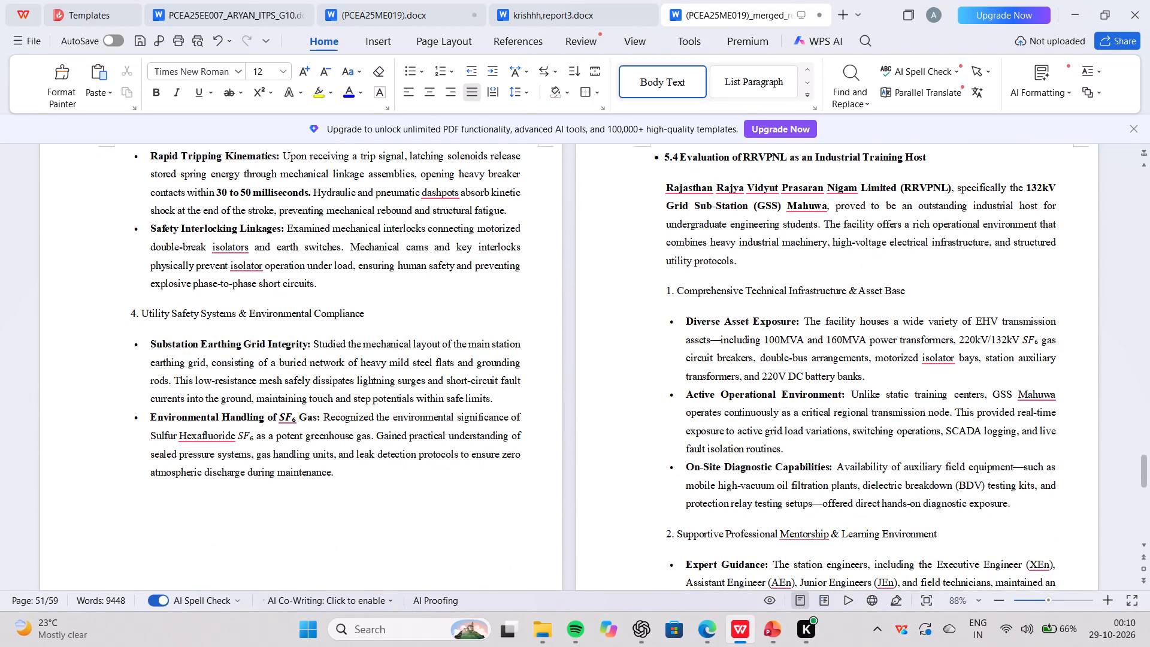
pyautogui.scroll(-2, 795, 268)
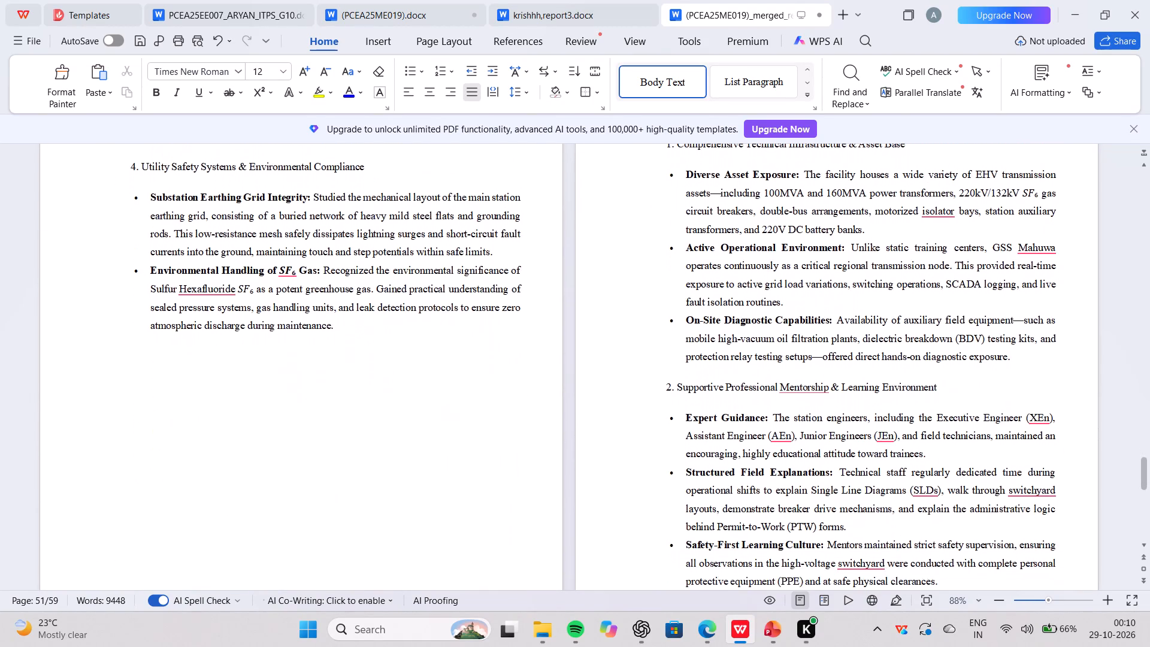
pyautogui.scroll(-5, 795, 268)
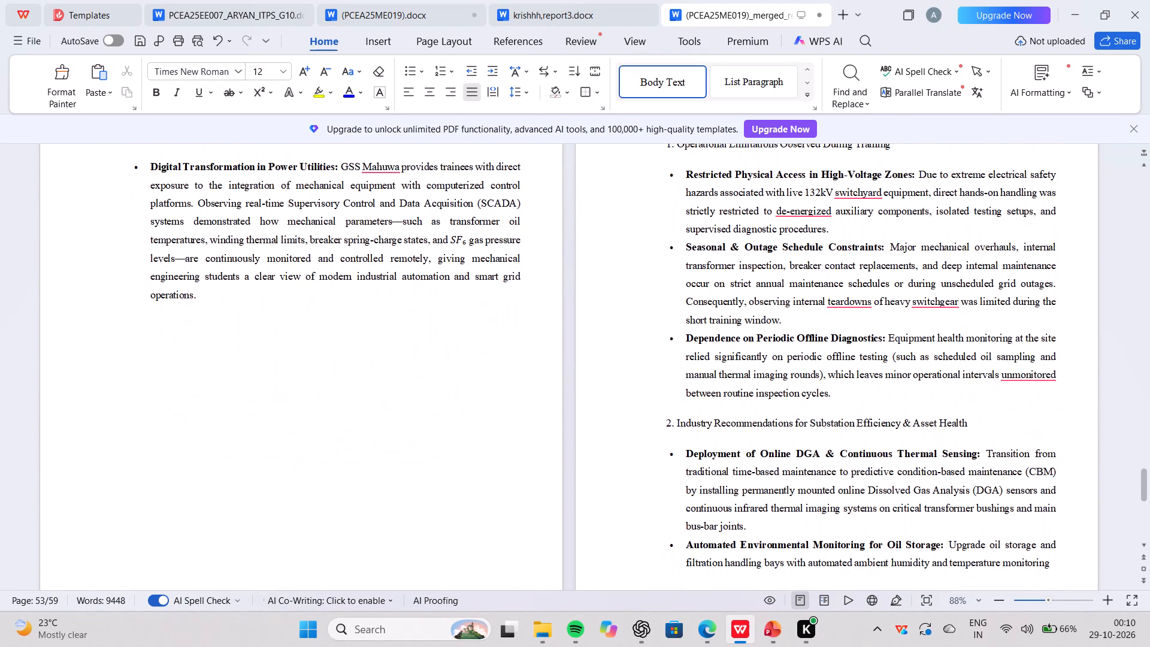
pyautogui.scroll(-3, 795, 268)
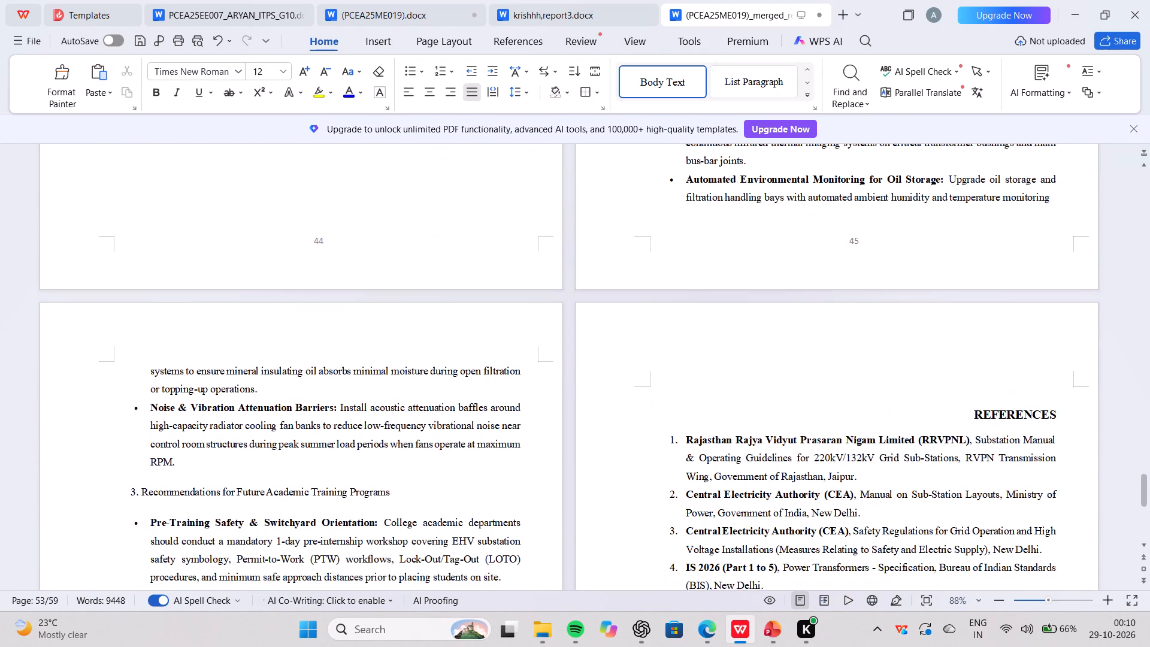
pyautogui.scroll(-2, 795, 268)
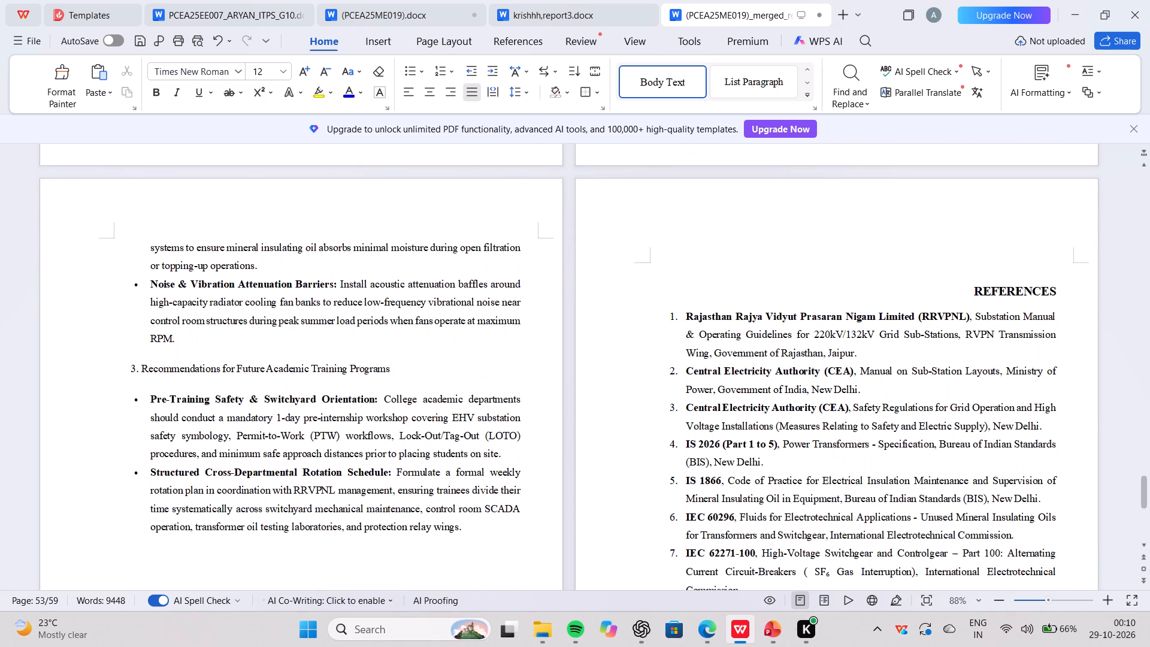
# Delete "220kV/" from the first entry in the References so it reads Guidelines for 132kV Grid Sub-Stations.
pyautogui.click(844, 331)
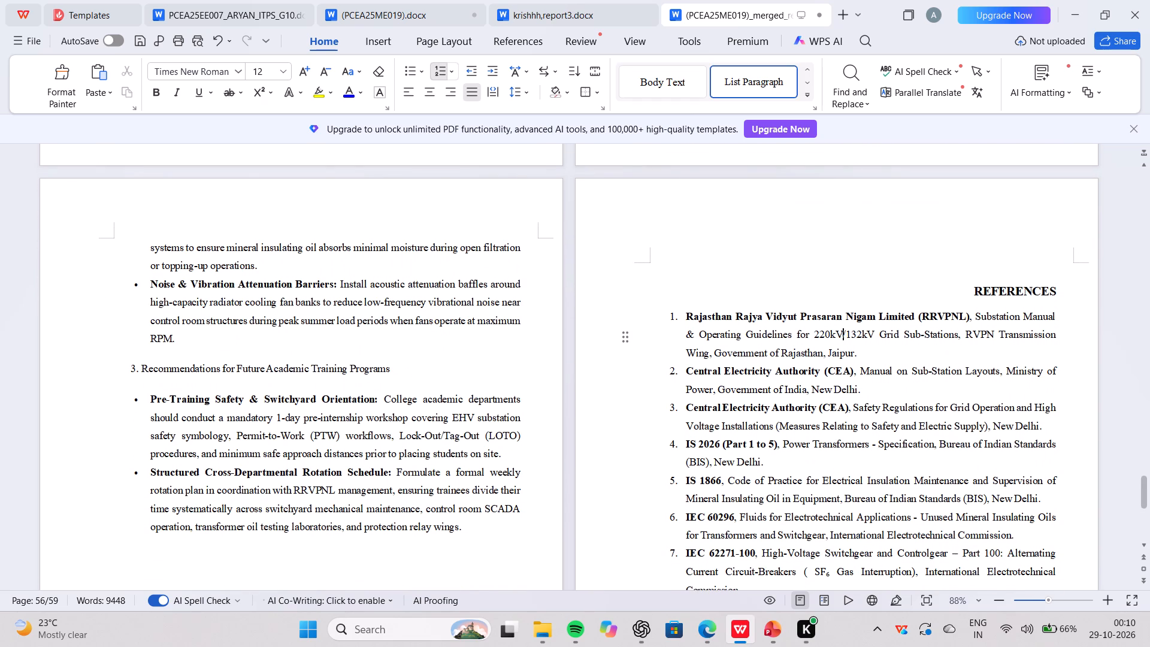
pyautogui.press('BackSpace')
pyautogui.press('BackSpace')
pyautogui.press('BackSpace')
pyautogui.press('BackSpace')
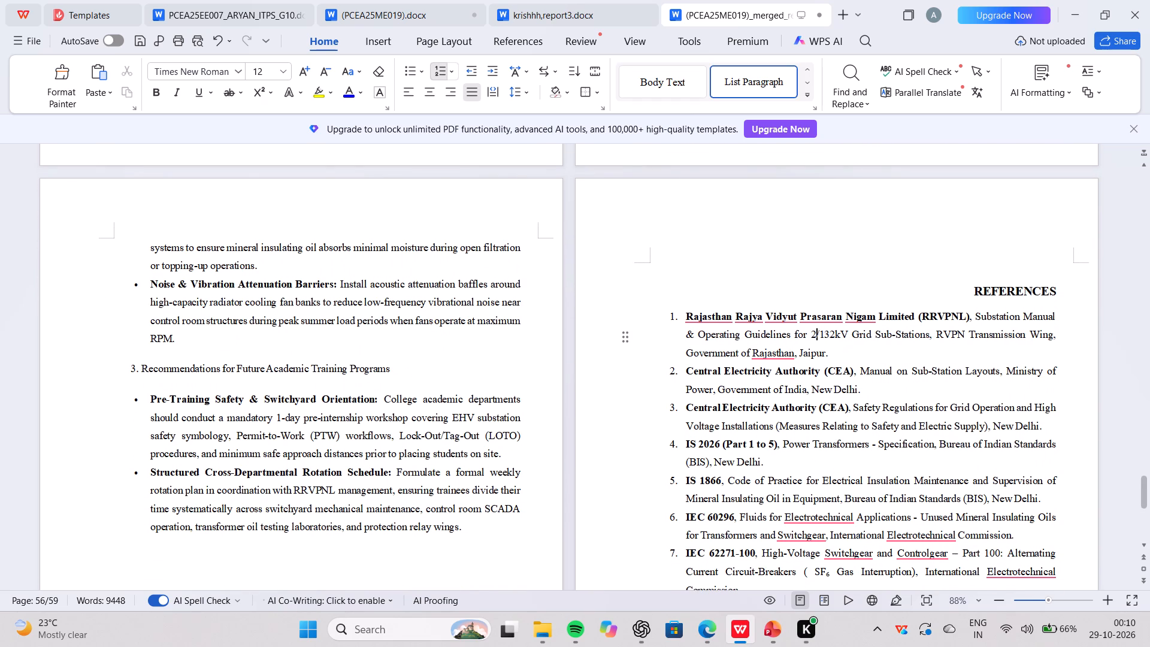
pyautogui.click(828, 334)
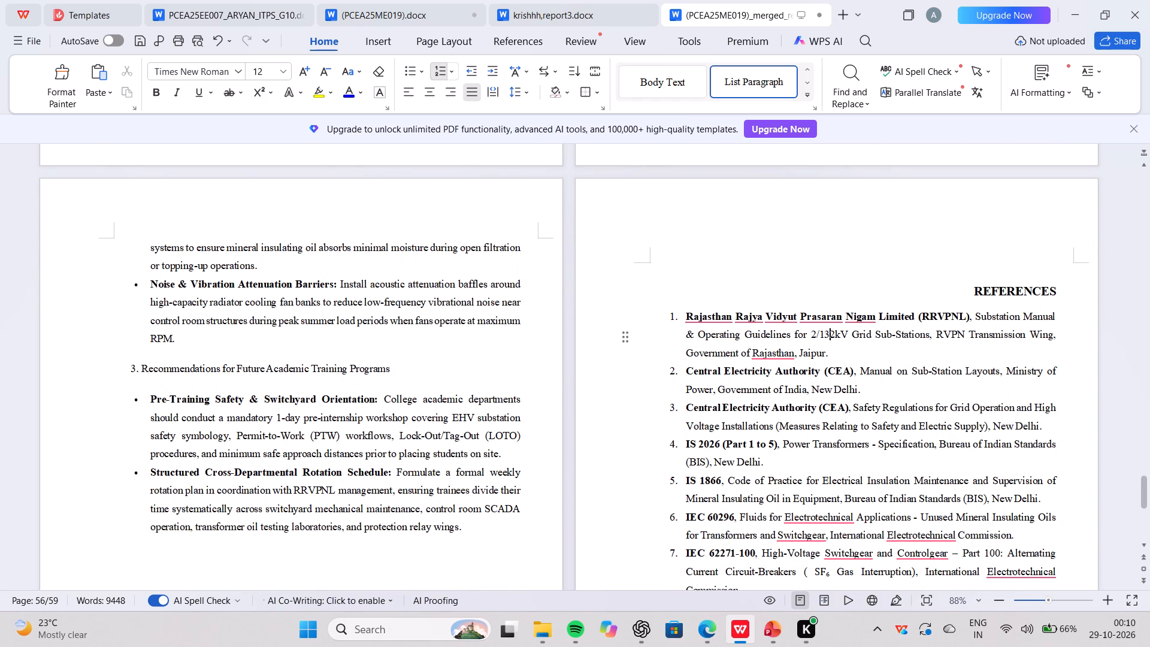
pyautogui.click(817, 334)
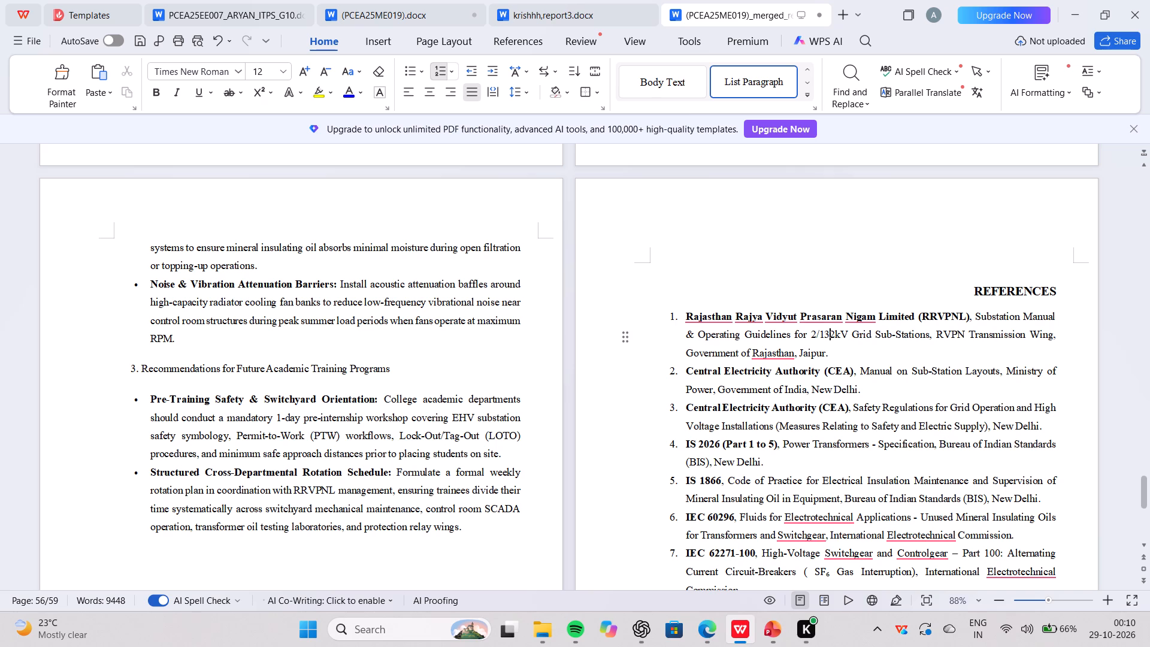
pyautogui.click(819, 333)
pyautogui.press('BackSpace')
pyautogui.press('BackSpace')
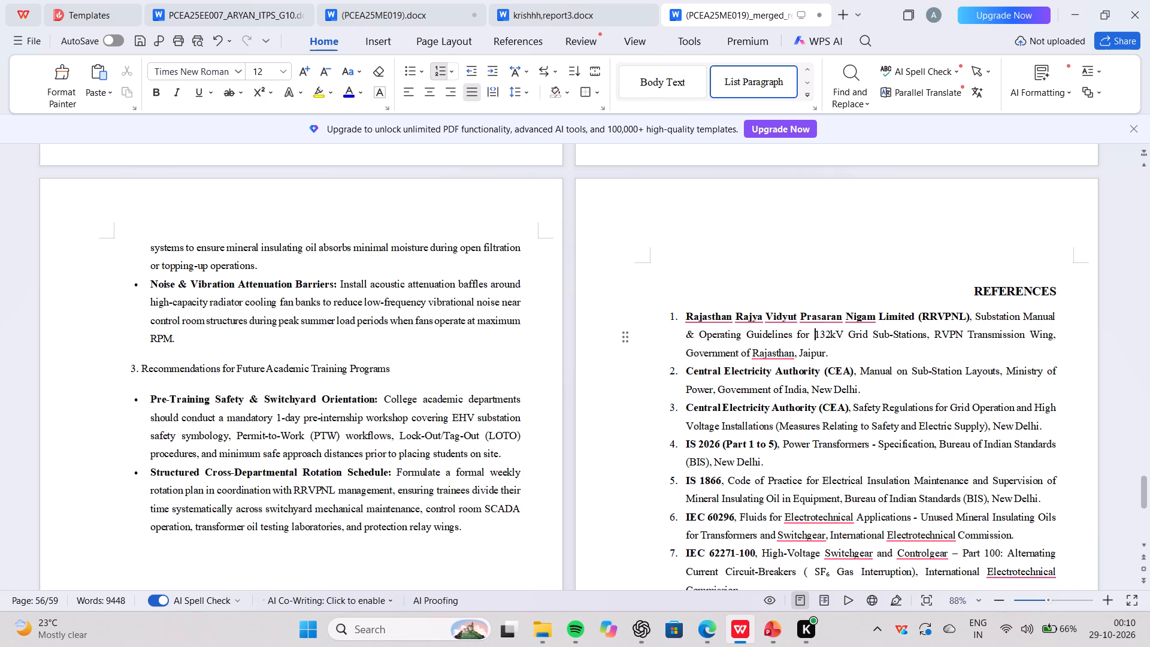
# Check the remaining references, the appendix tables A.1 and A.2, and the abbreviations through to the report's last page.
pyautogui.scroll(-2, 819, 333)
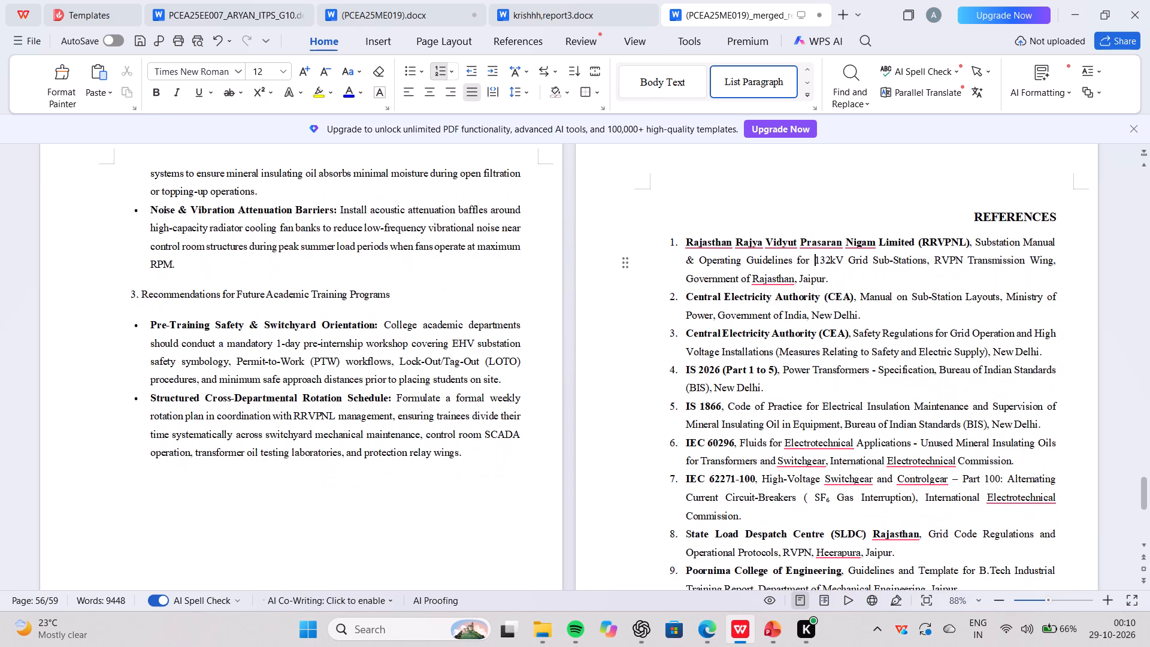
pyautogui.scroll(-7, 819, 333)
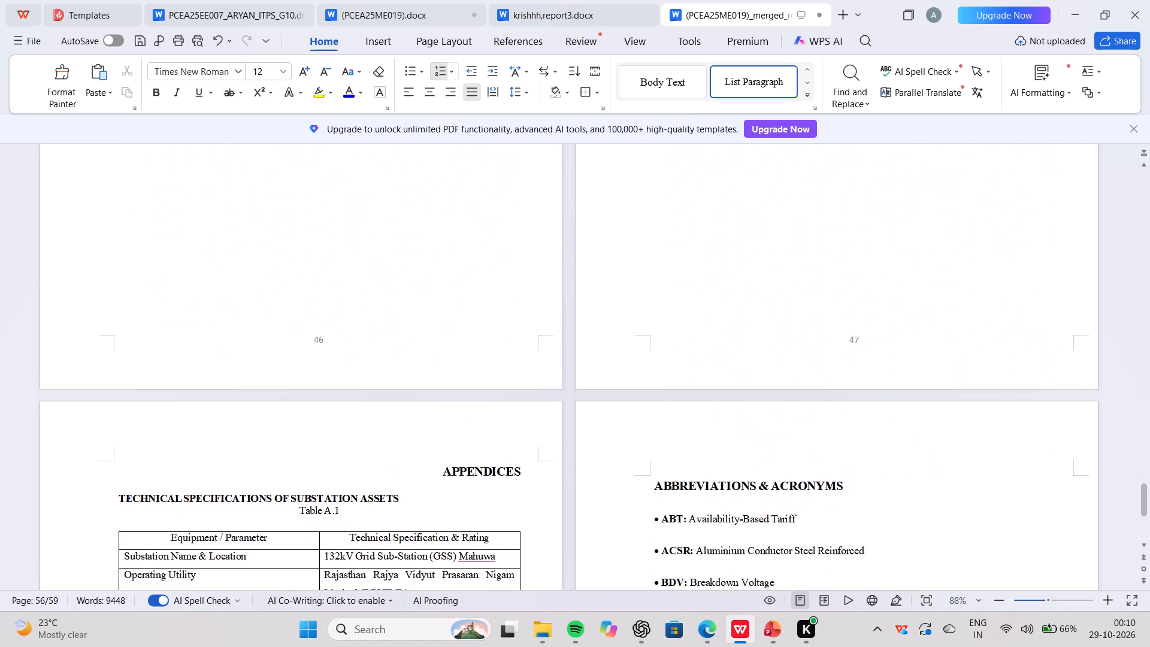
pyautogui.scroll(-3, 819, 333)
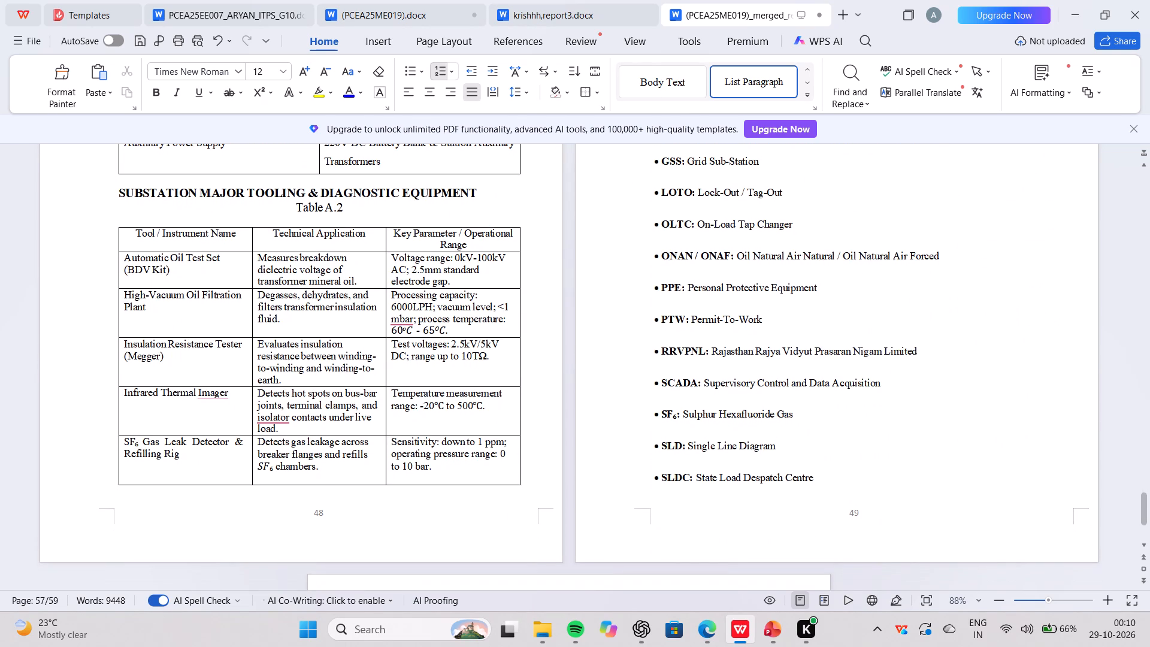
pyautogui.scroll(5, 819, 333)
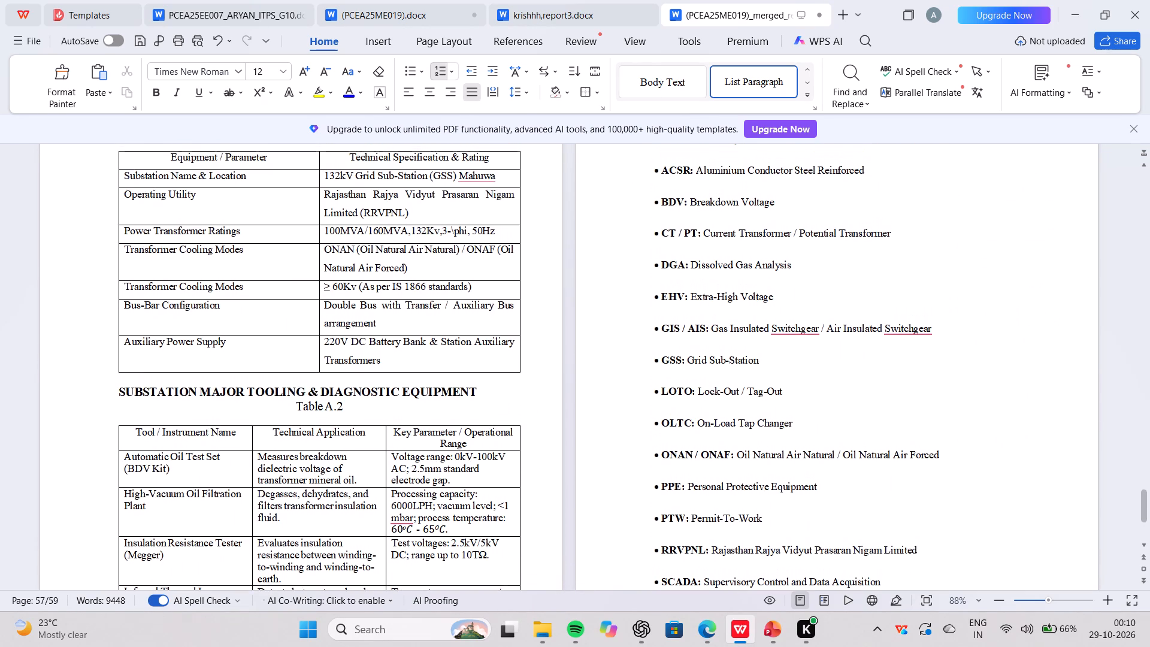
pyautogui.scroll(-2, 819, 333)
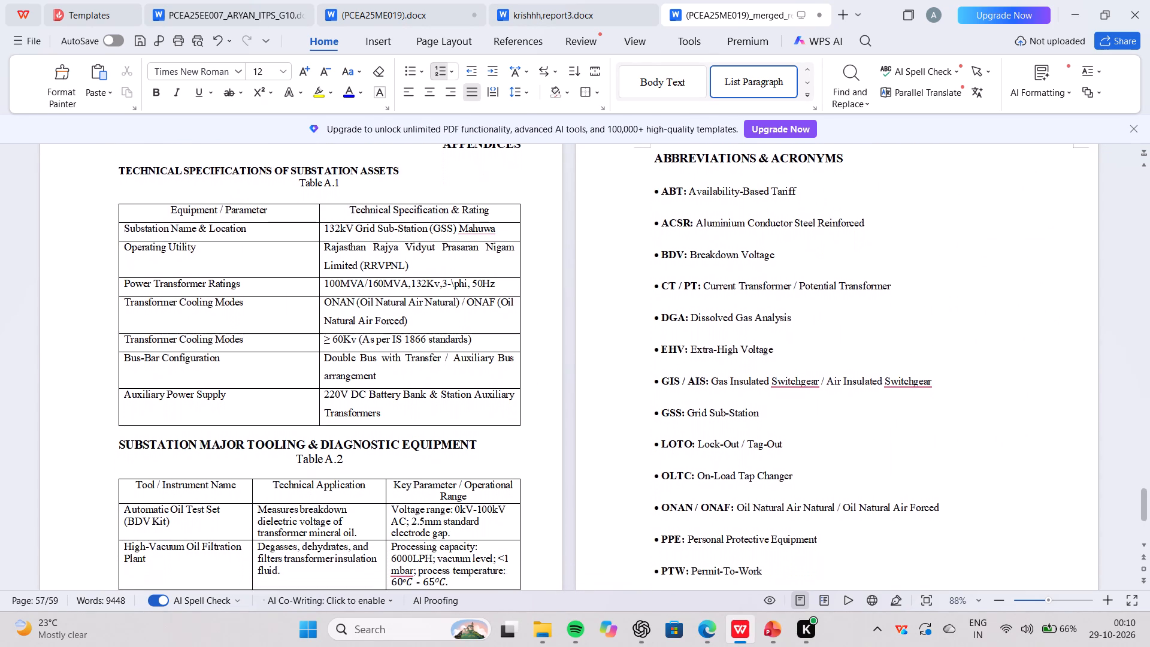
pyautogui.scroll(-2, 819, 333)
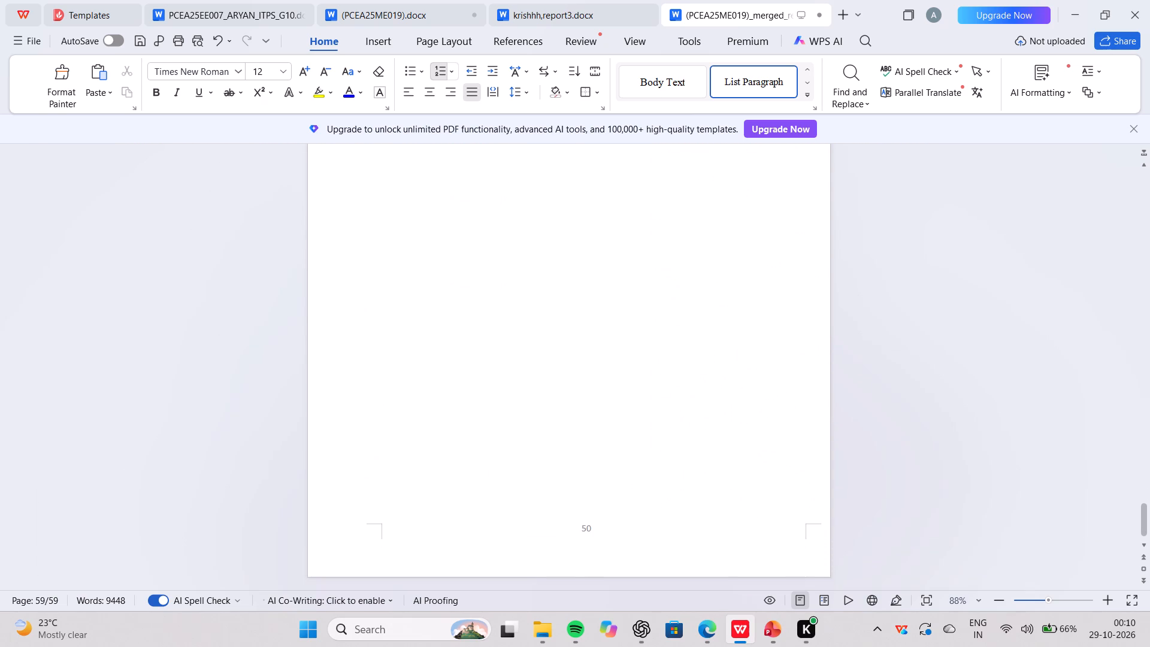
pyautogui.scroll(-3, 819, 333)
pyautogui.scroll(2, 819, 333)
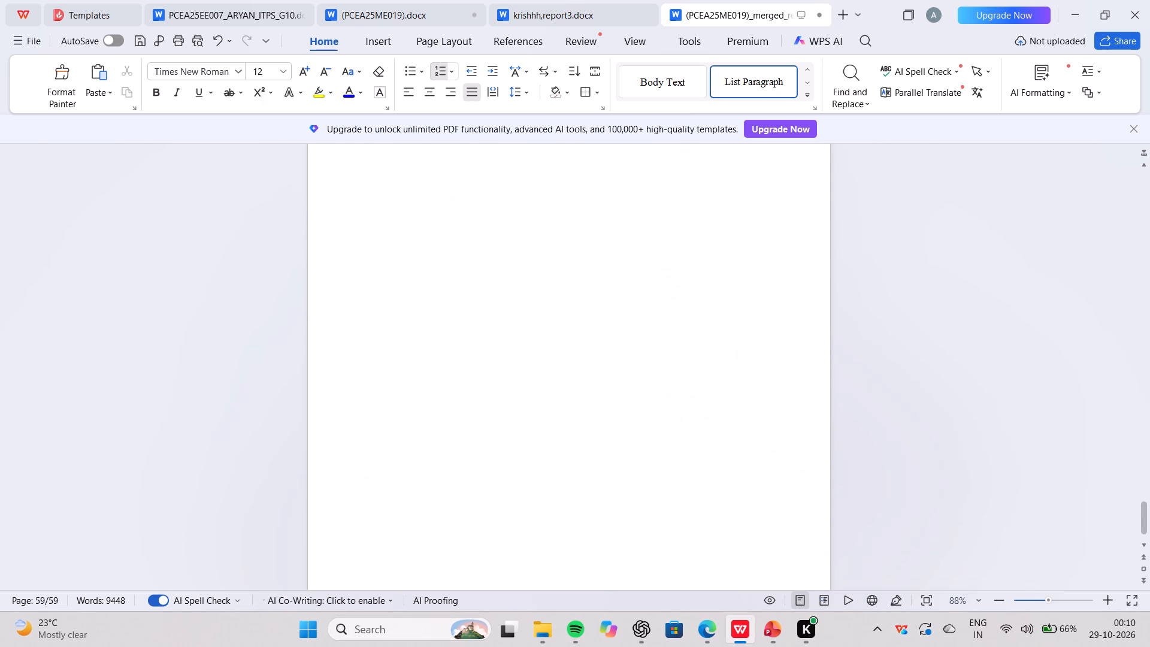
pyautogui.scroll(9, 819, 333)
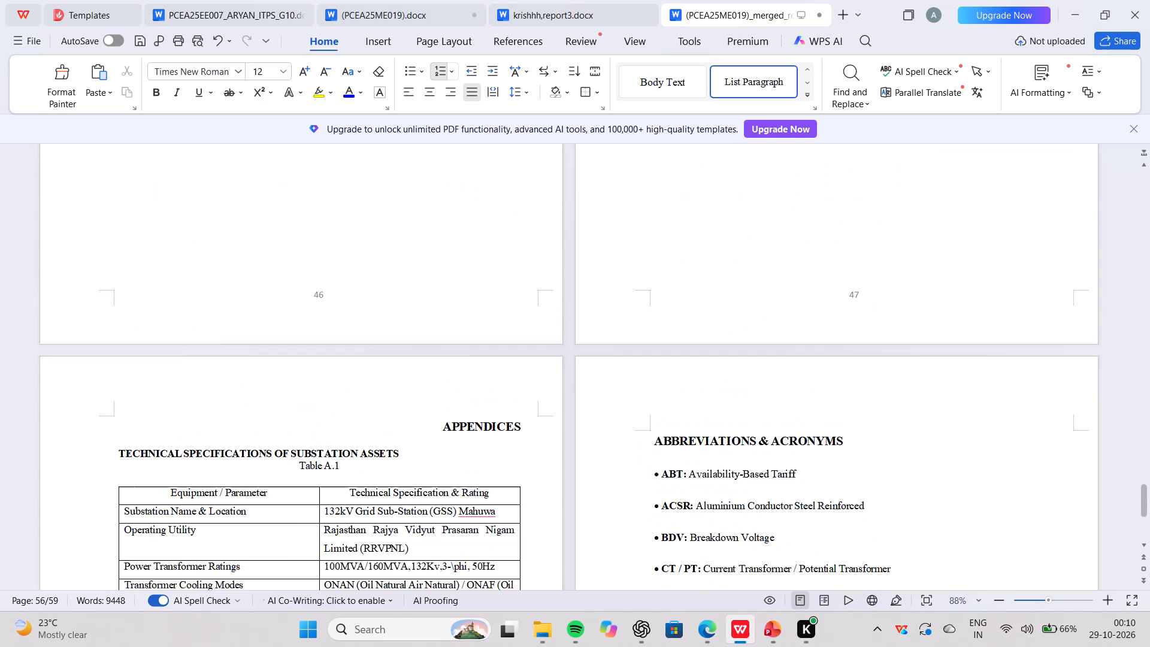
pyautogui.scroll(1, 819, 333)
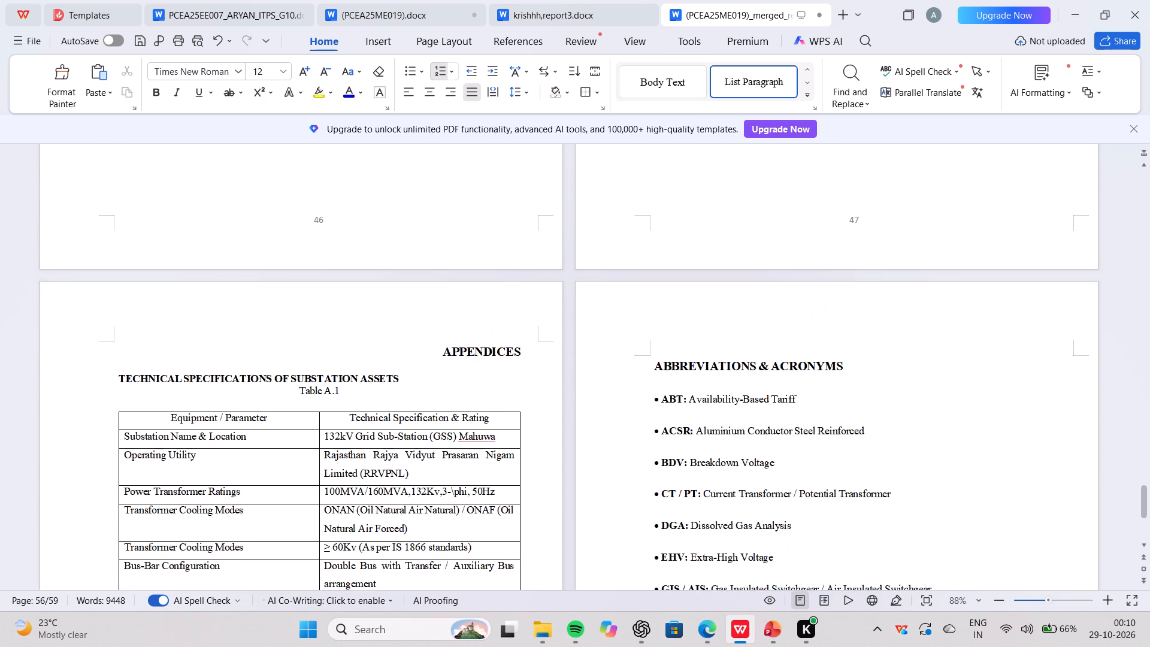
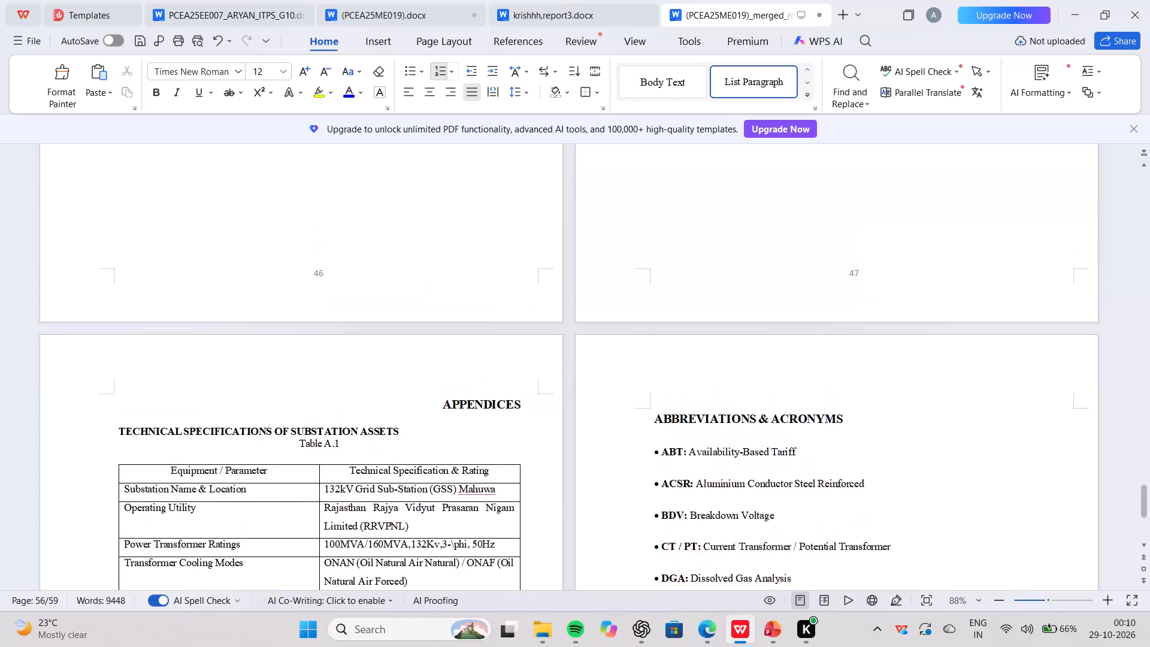
# Recheck the References page, the abbreviations and the substation ratings in appendix Table A.1.
pyautogui.scroll(4, 819, 333)
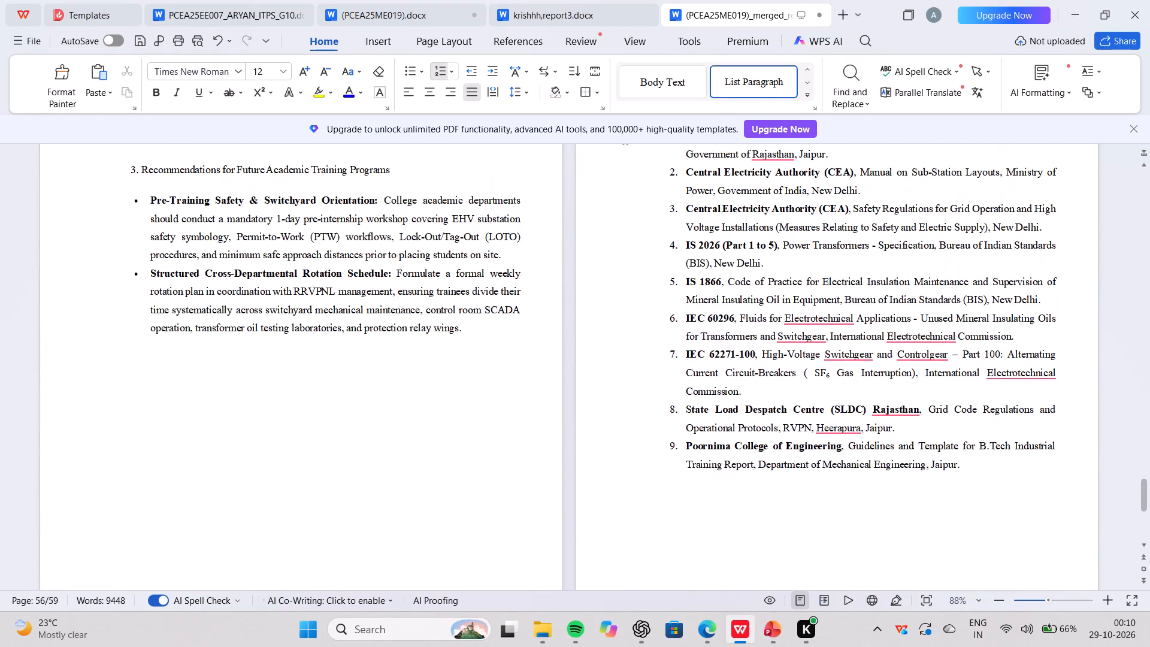
pyautogui.scroll(3, 819, 333)
pyautogui.hscroll(1, 819, 333)
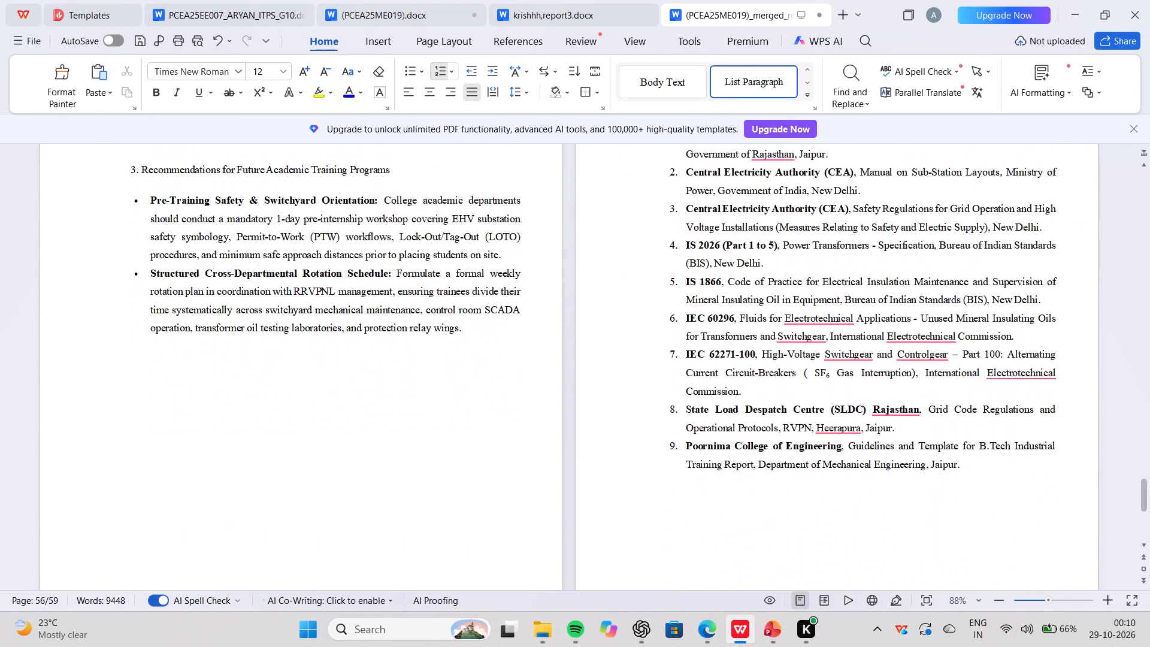
pyautogui.scroll(-2, 842, 30)
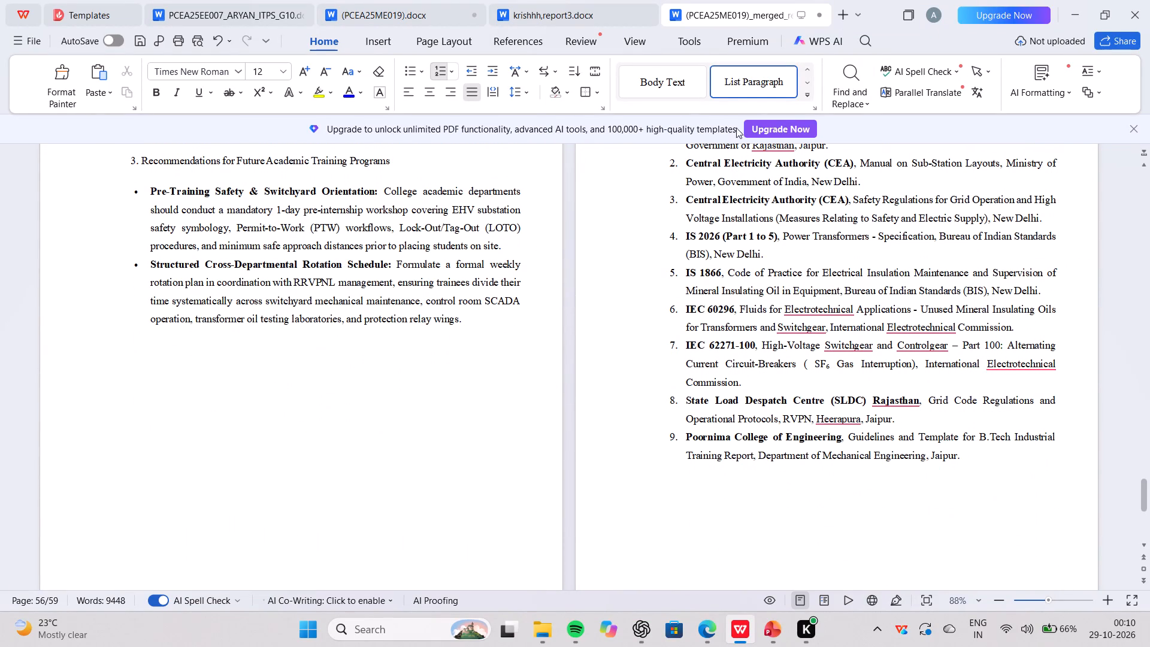
pyautogui.scroll(-6, 704, 173)
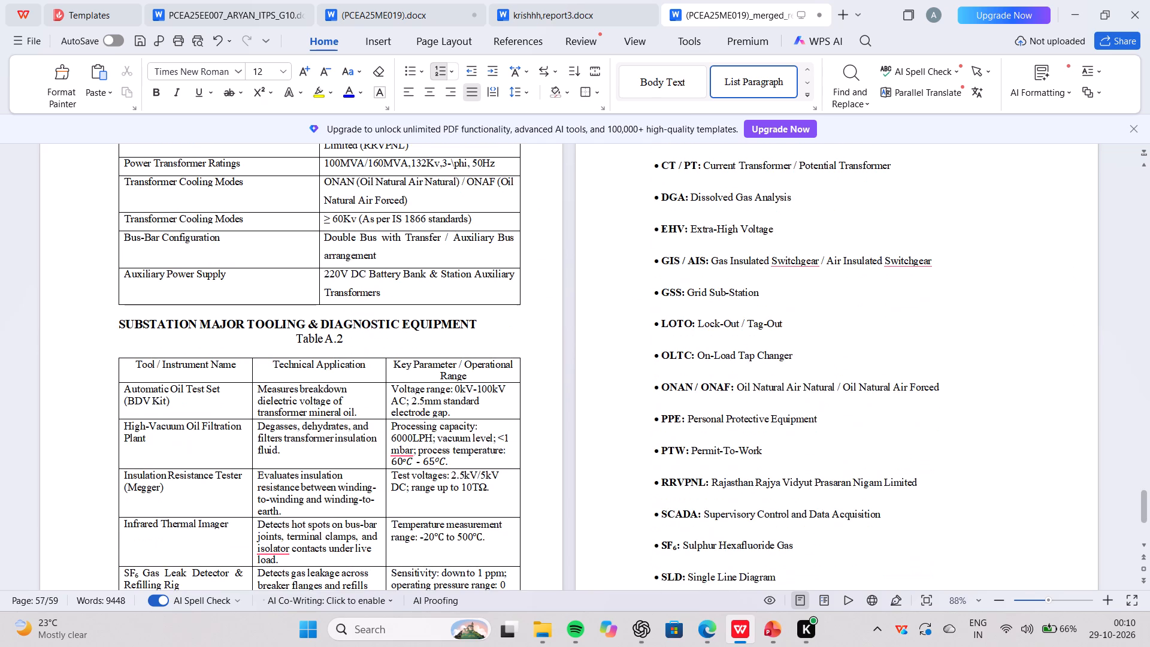
pyautogui.click(373, 164)
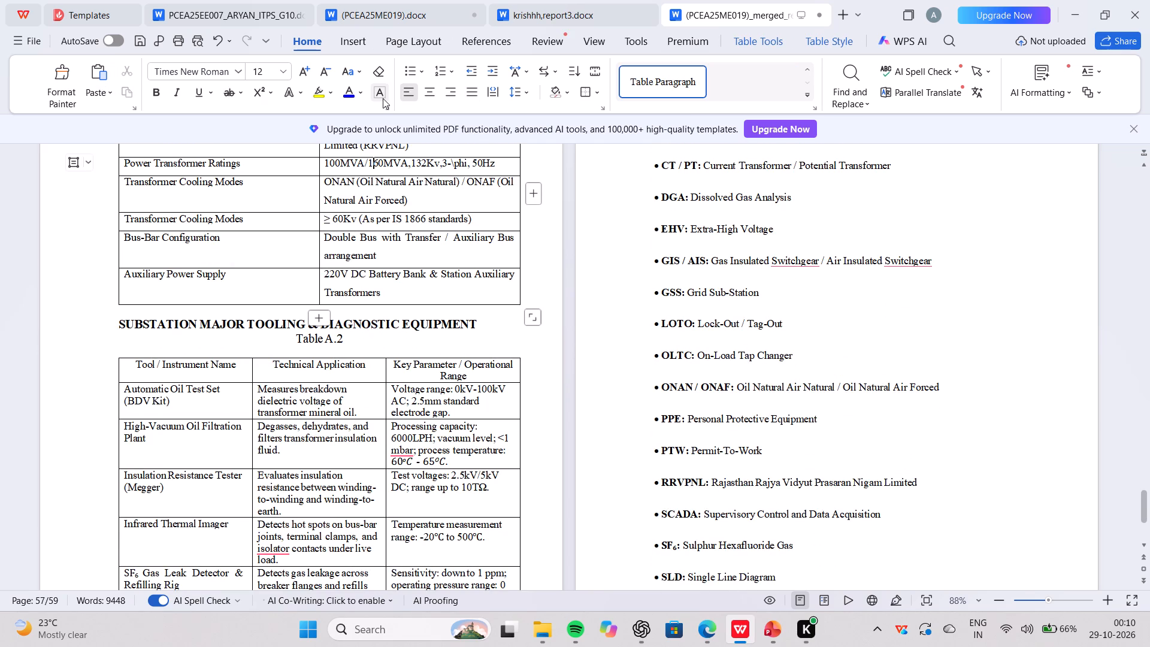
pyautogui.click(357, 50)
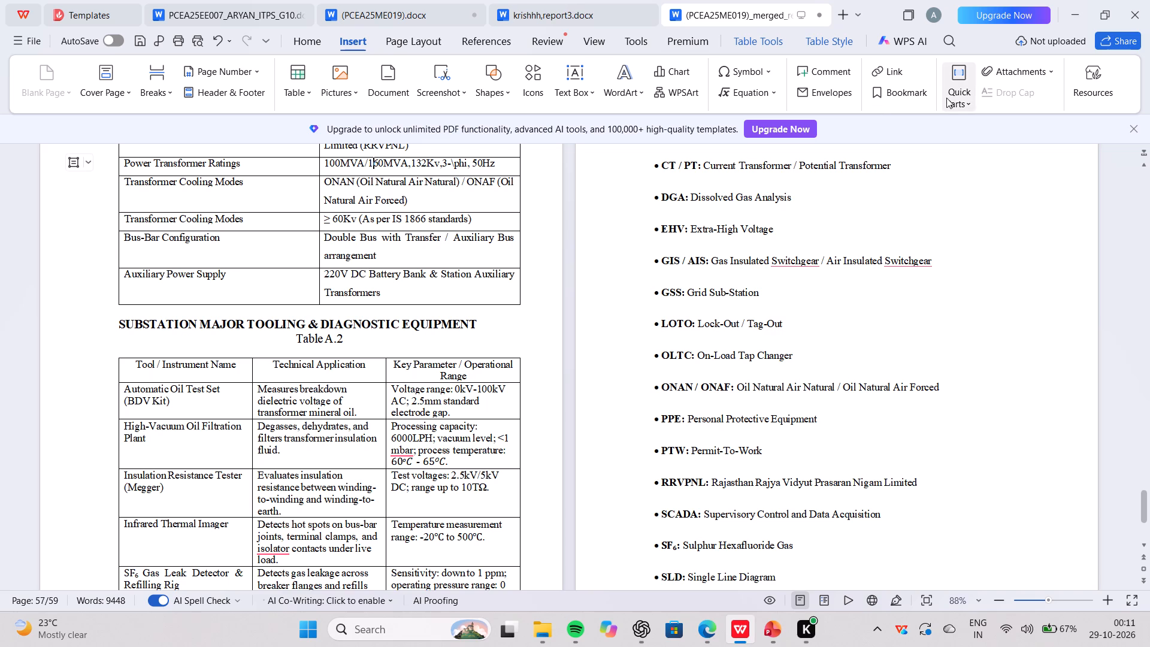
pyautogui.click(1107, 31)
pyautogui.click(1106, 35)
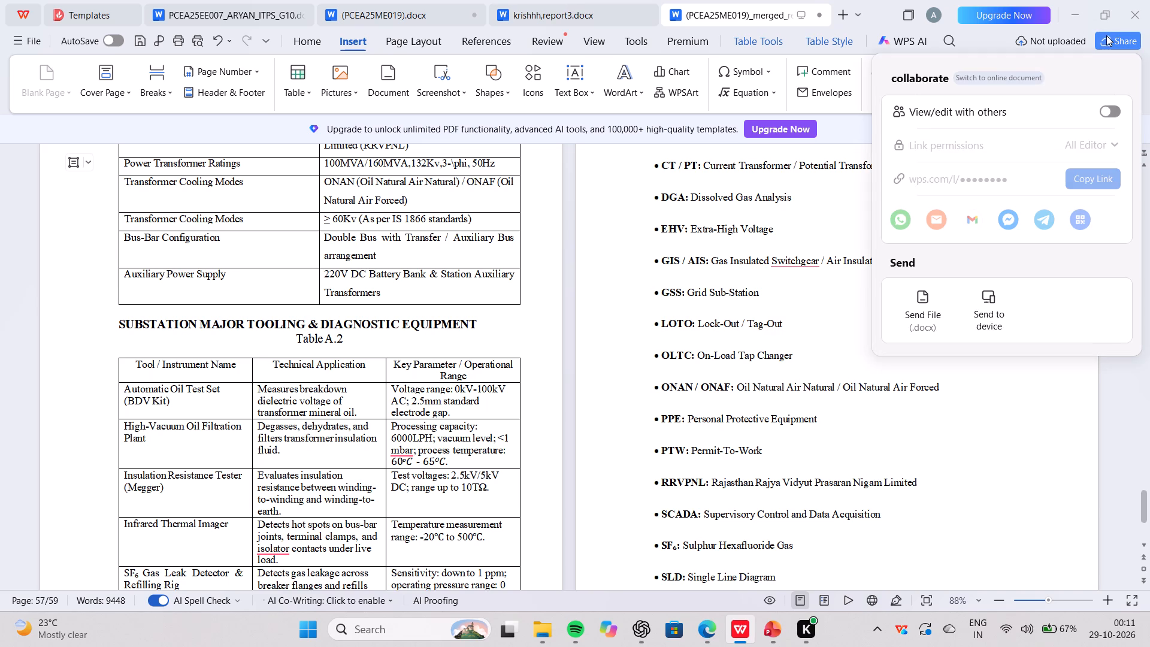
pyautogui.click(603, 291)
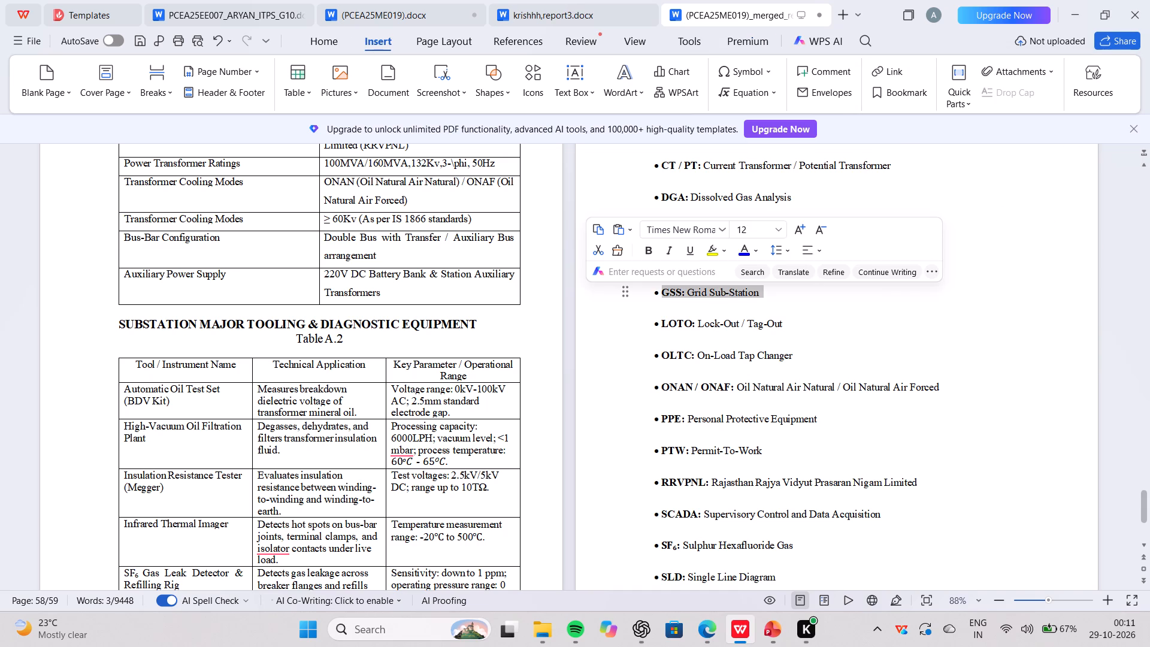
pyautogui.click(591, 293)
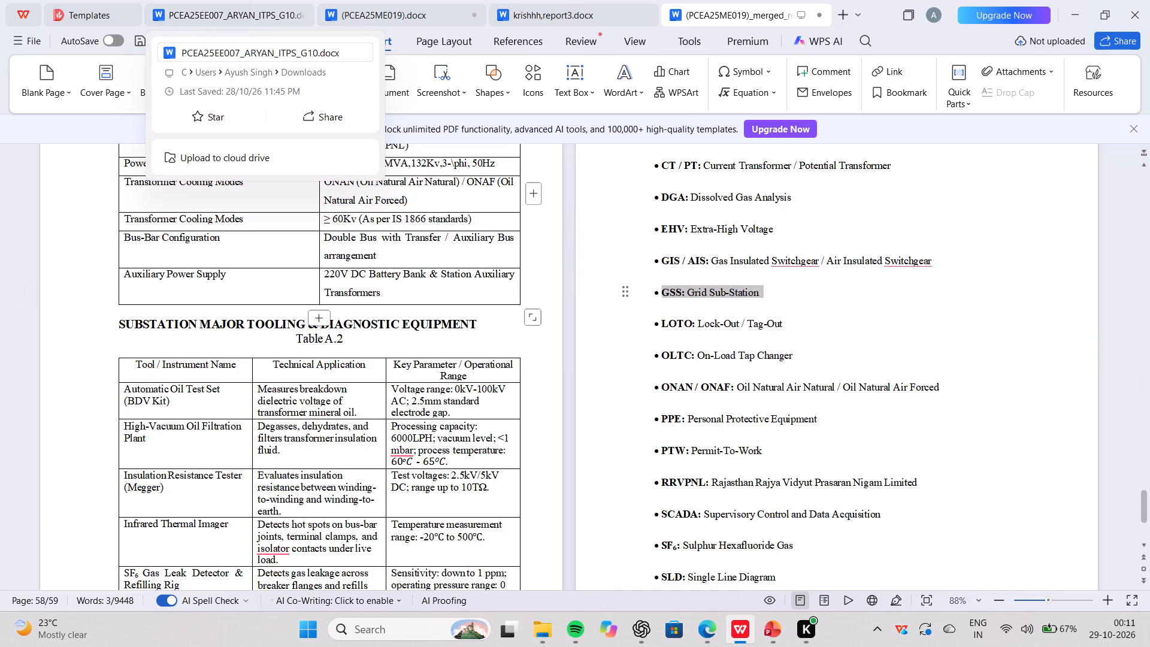
# Replace the G10 suffix with EE in the name of the open ARYAN_ITPS report file.
pyautogui.click(317, 53)
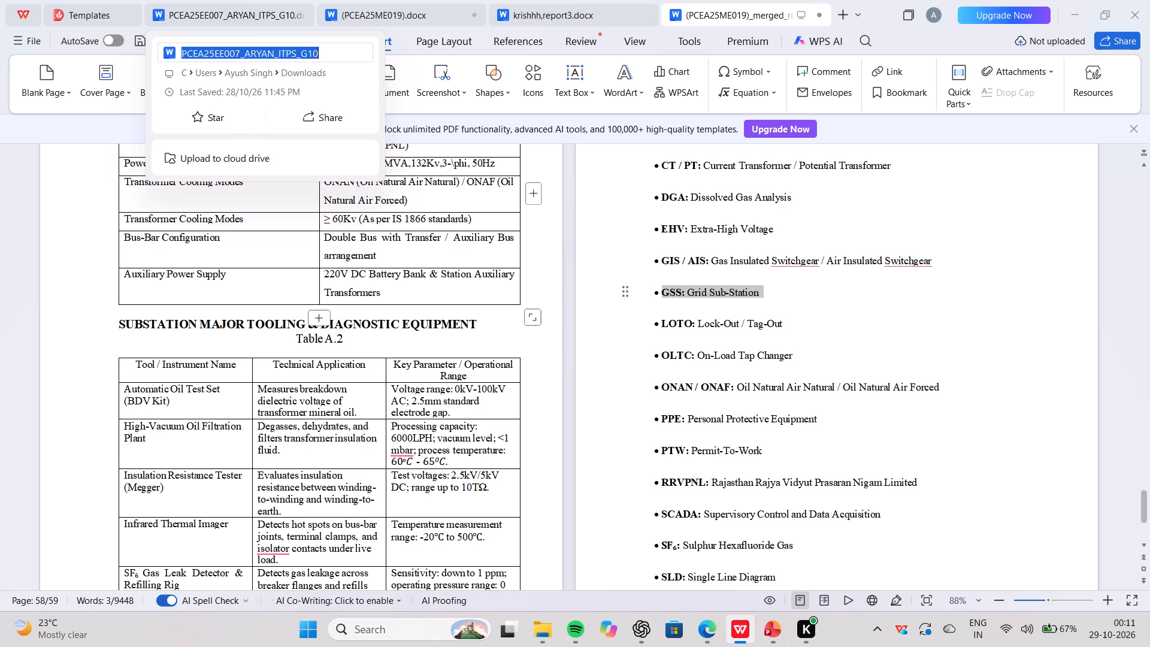
pyautogui.click(317, 53)
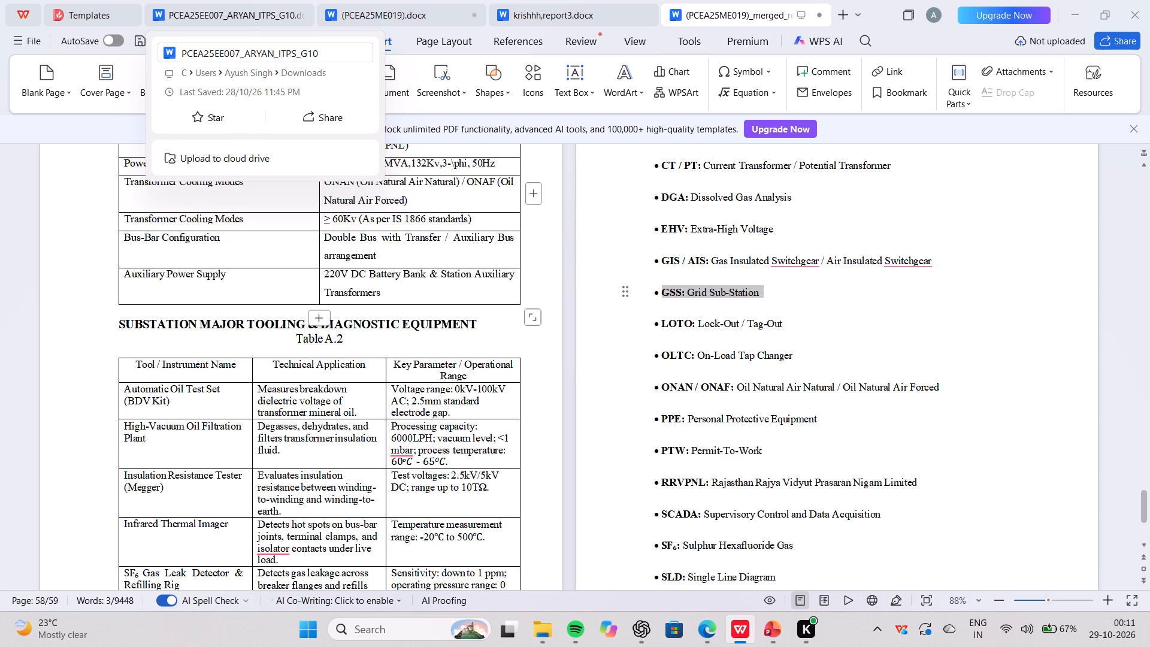
pyautogui.press('BackSpace')
pyautogui.press('BackSpace')
pyautogui.press('BackSpace')
pyautogui.write('EE')
pyautogui.press('BackSpace')
pyautogui.press('BackSpace')
pyautogui.write('ee')
pyautogui.press('BackSpace')
pyautogui.press('BackSpace')
pyautogui.write('EE')
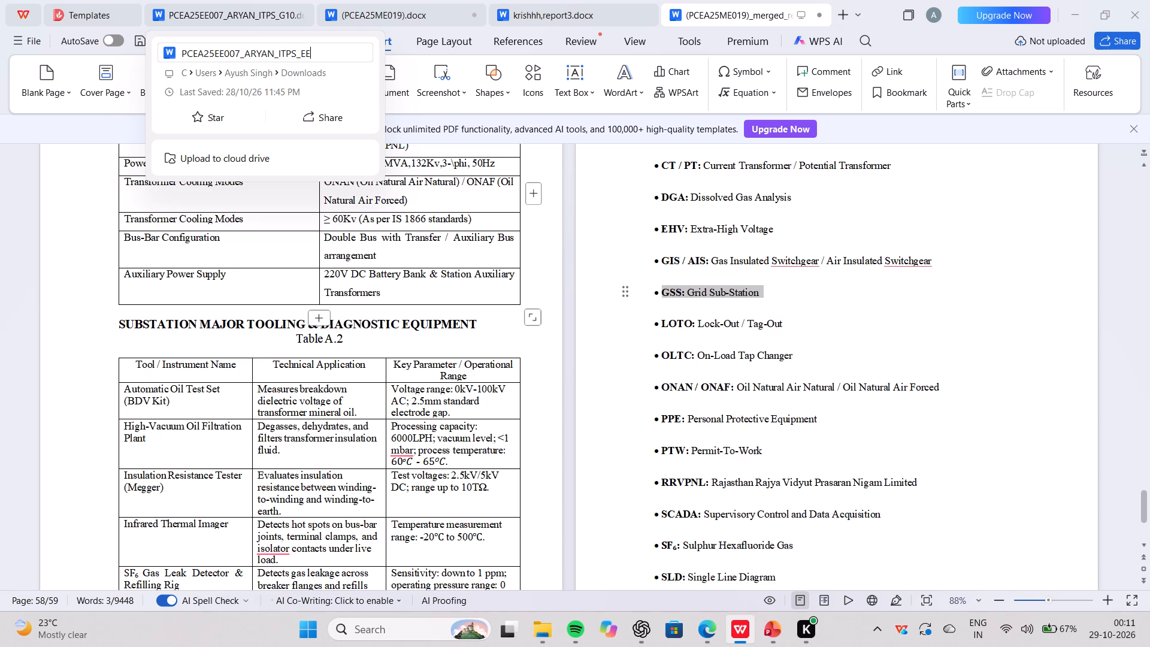
# Replace ARYAN with AYUSH in the same report's file name.
pyautogui.click(273, 53)
pyautogui.press('BackSpace')
pyautogui.press('BackSpace')
pyautogui.press('BackSpace')
pyautogui.press('BackSpace')
pyautogui.write('yus')
pyautogui.press('BackSpace')
pyautogui.press('BackSpace')
pyautogui.press('BackSpace')
pyautogui.press('y')
pyautogui.press('BackSpace')
pyautogui.write('YUS')
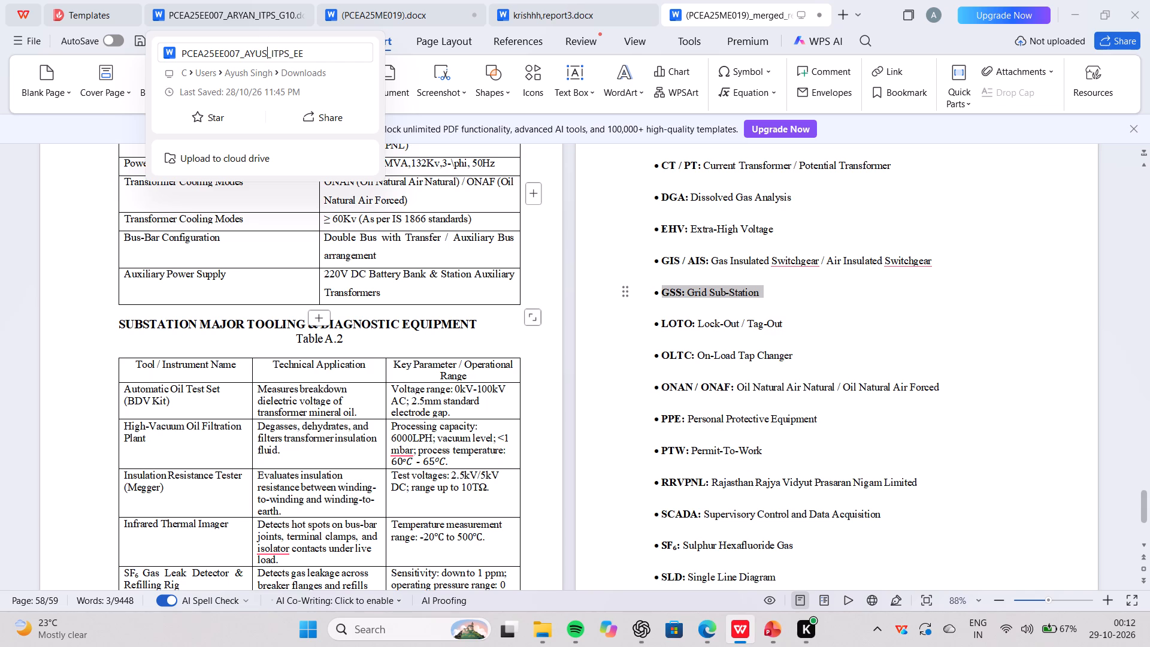
pyautogui.press('h')
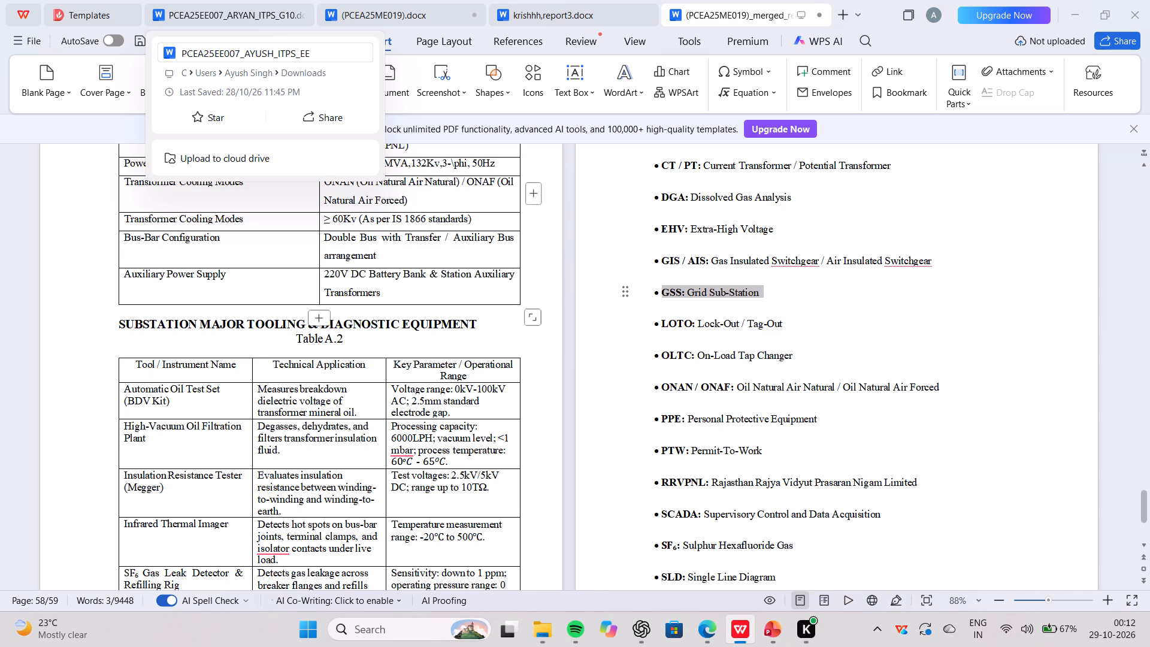
# Change the last digit of the student number in the file name to 9 and apply the rename.
pyautogui.click(240, 54)
pyautogui.press('BackSpace')
pyautogui.press('9')
pyautogui.click(416, 141)
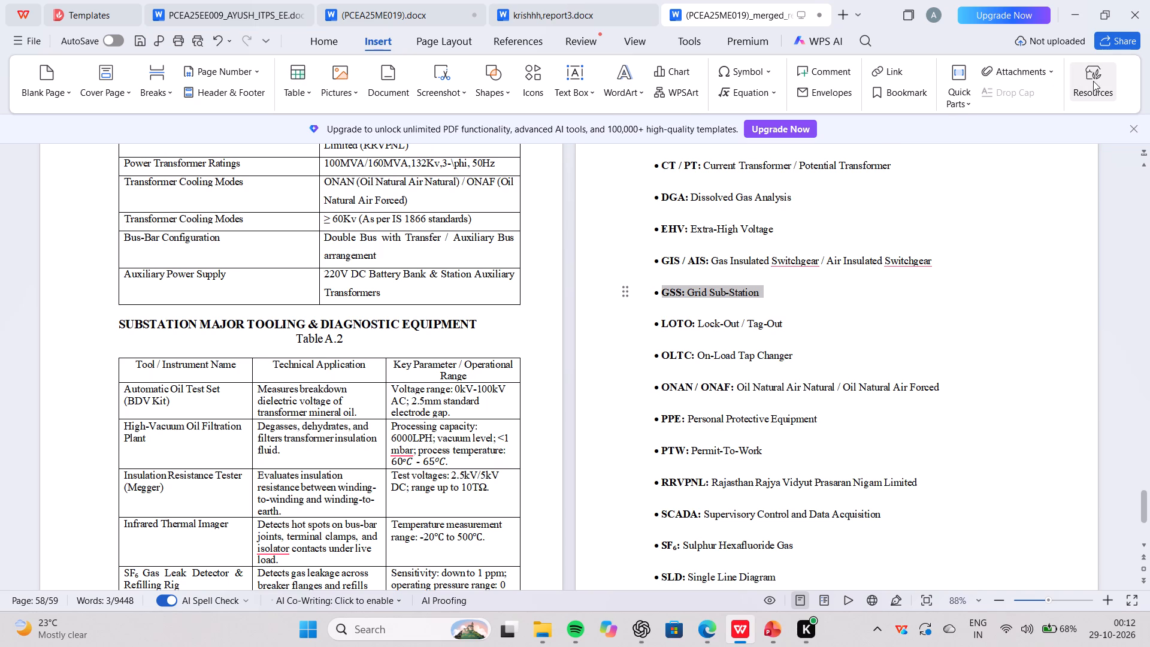
# Save the merged_removed report and copy its .docx file for sending.
pyautogui.click(1108, 43)
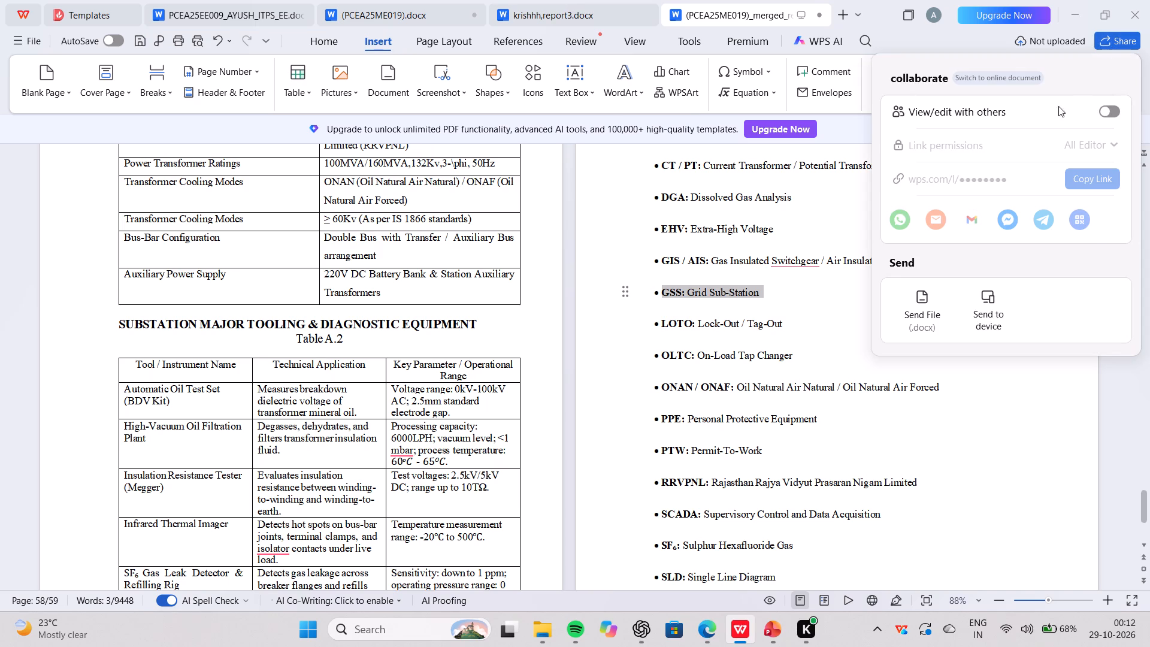
pyautogui.click(928, 312)
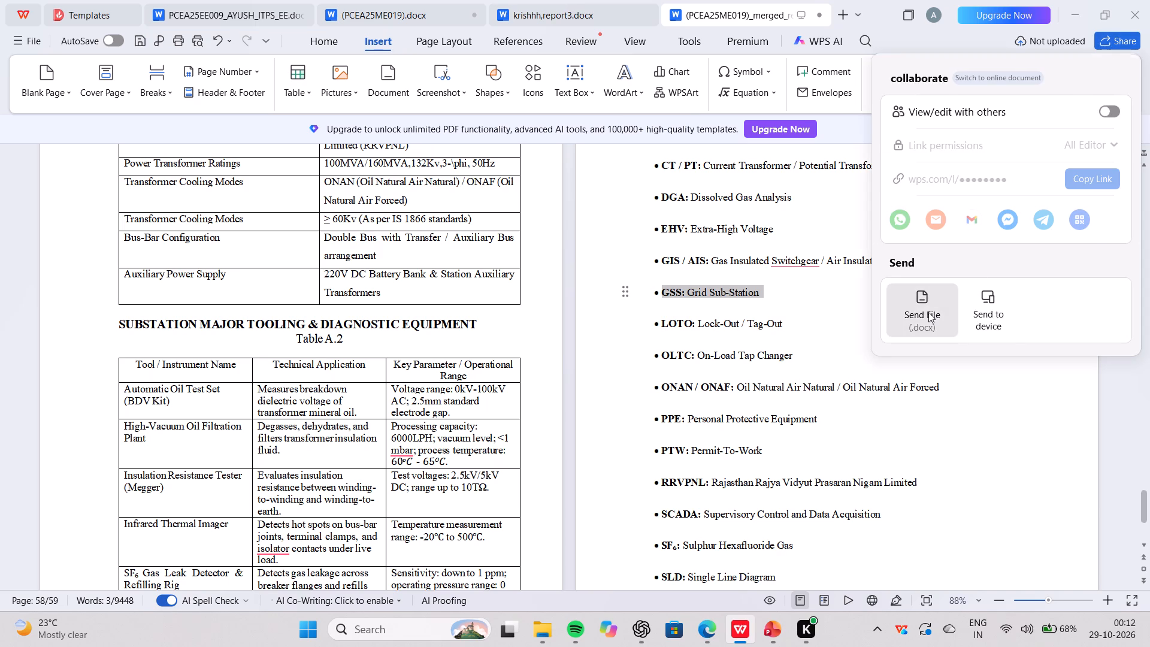
pyautogui.click(617, 322)
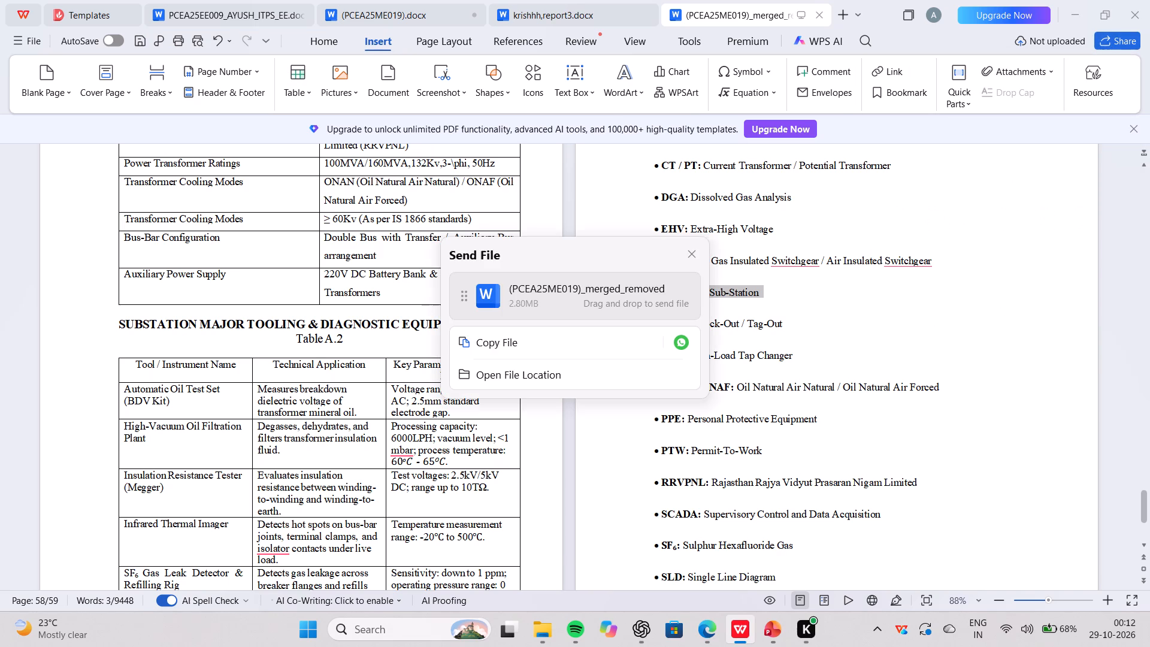
pyautogui.click(553, 343)
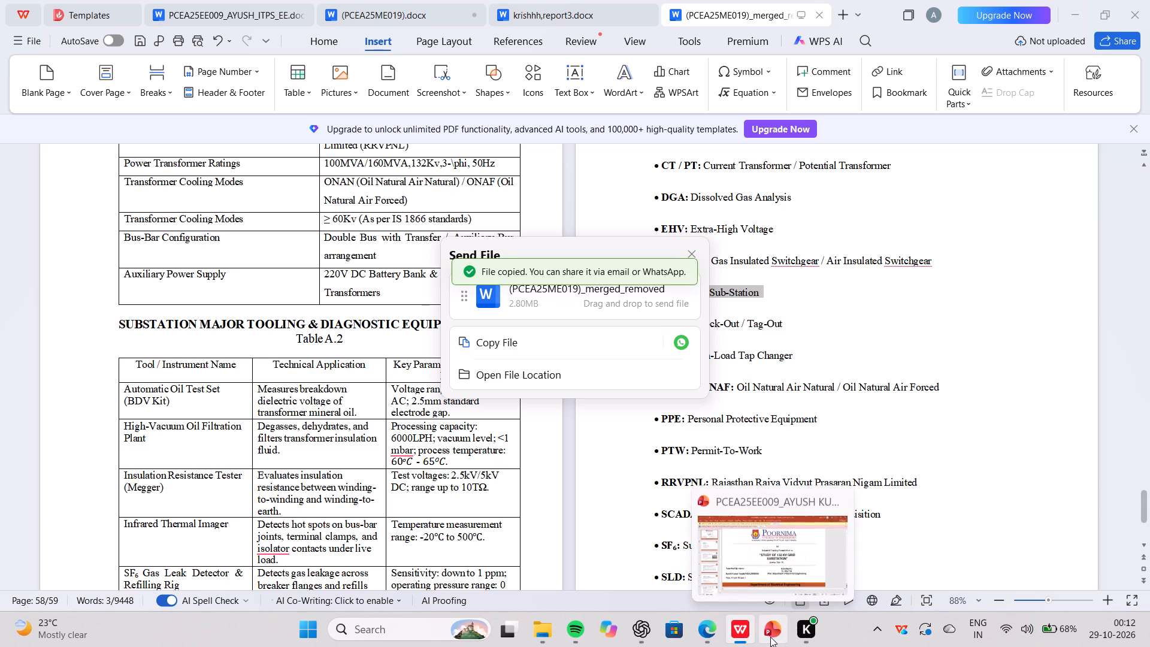
# Switch to Microsoft Edge and return to the iLovePDF home page.
pyautogui.click(707, 630)
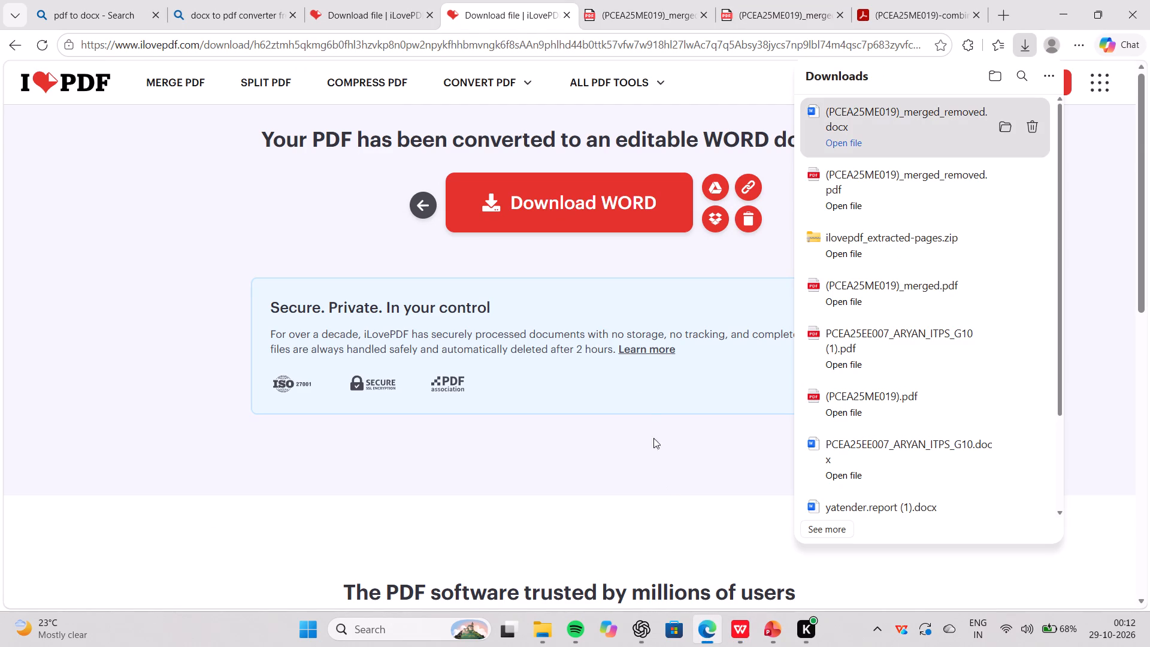
pyautogui.click(84, 87)
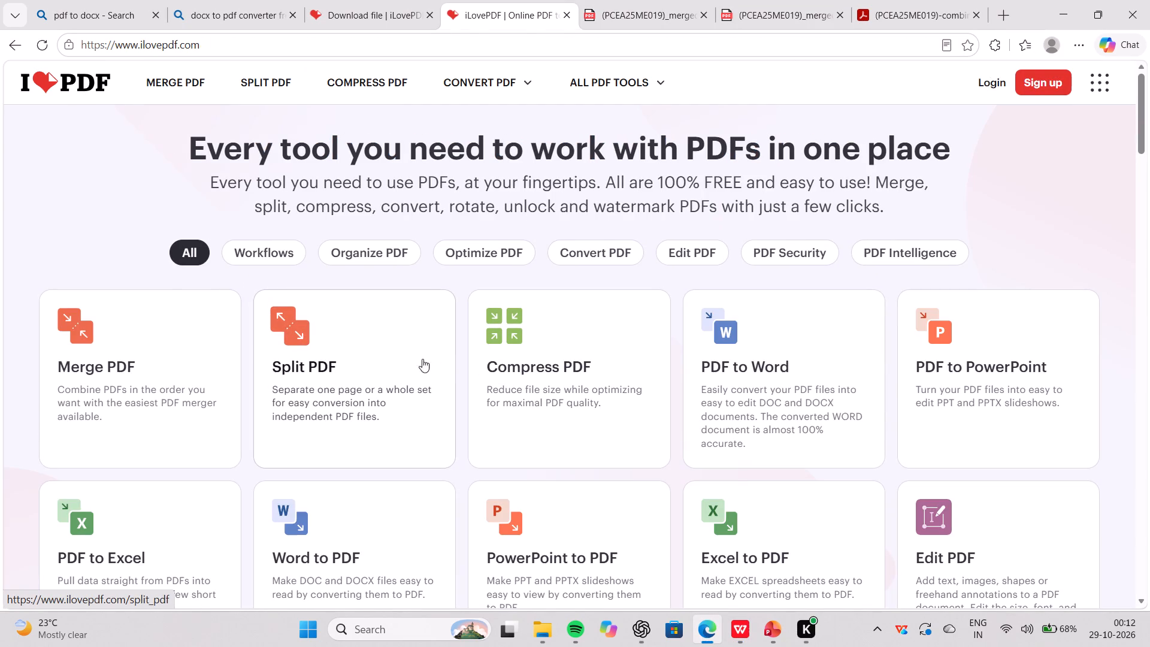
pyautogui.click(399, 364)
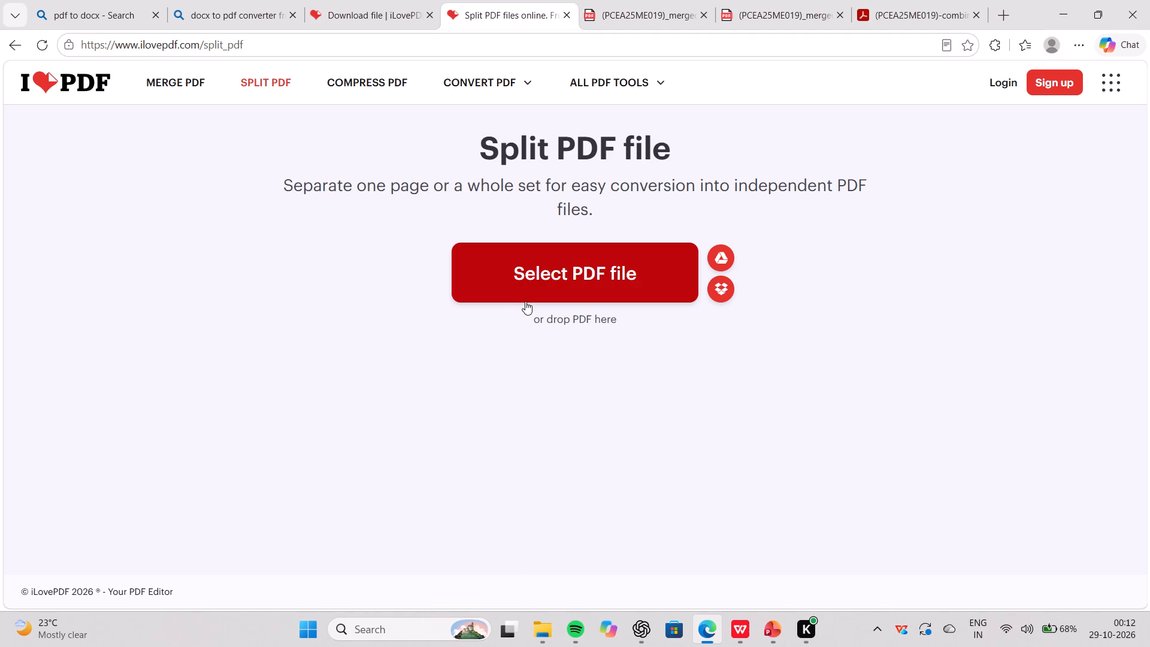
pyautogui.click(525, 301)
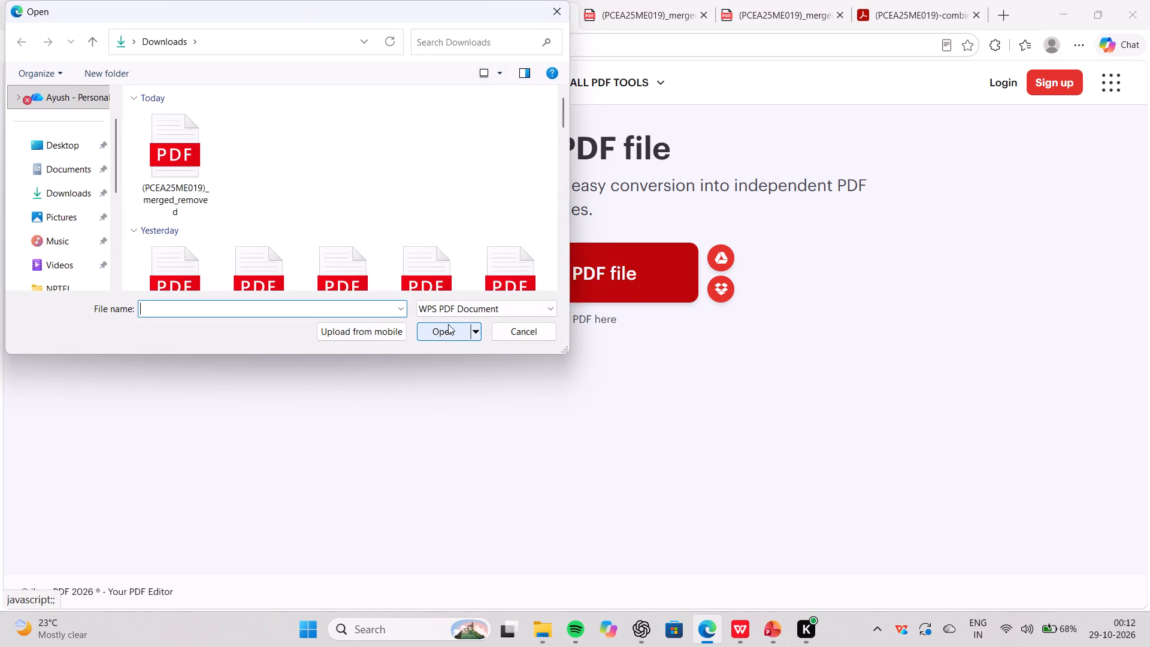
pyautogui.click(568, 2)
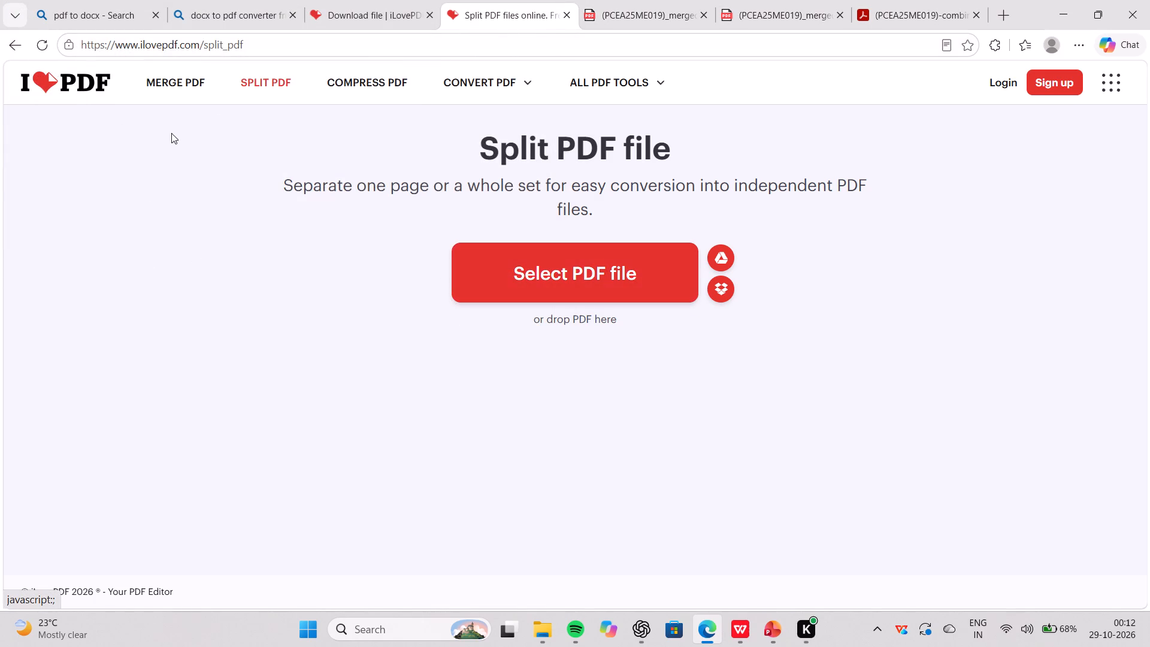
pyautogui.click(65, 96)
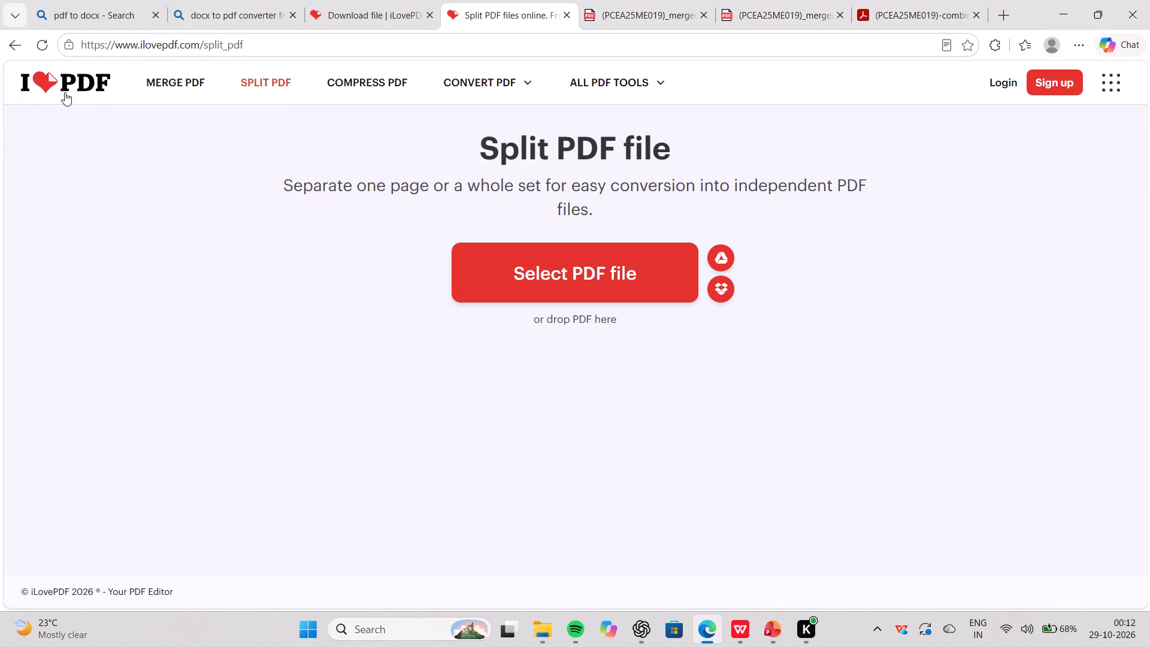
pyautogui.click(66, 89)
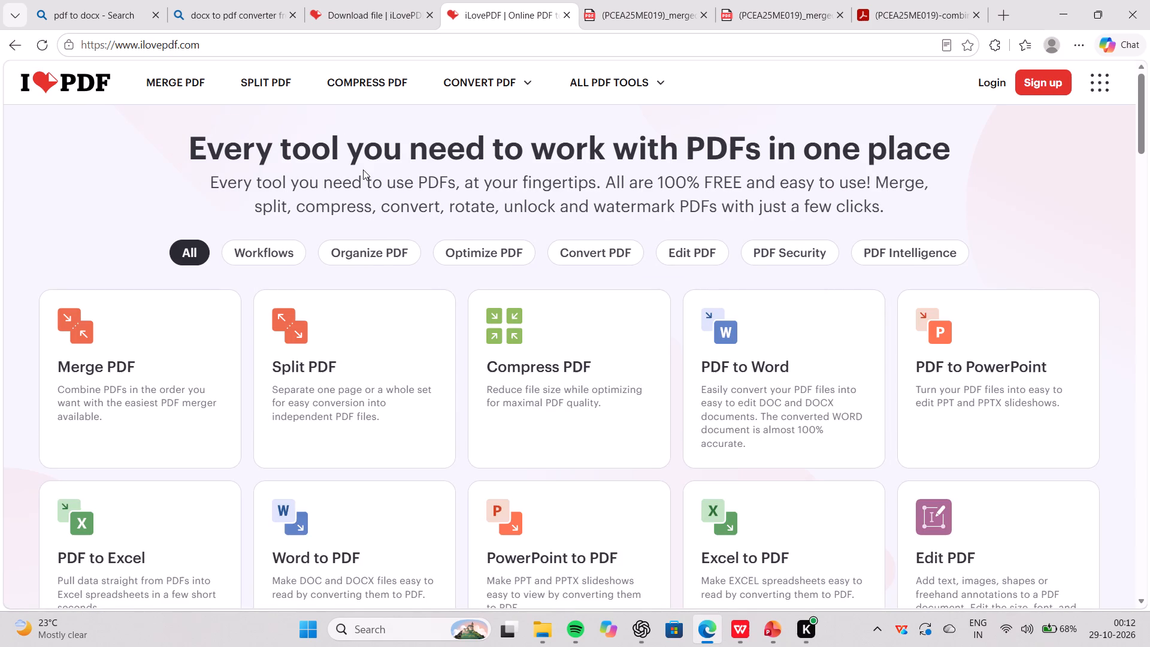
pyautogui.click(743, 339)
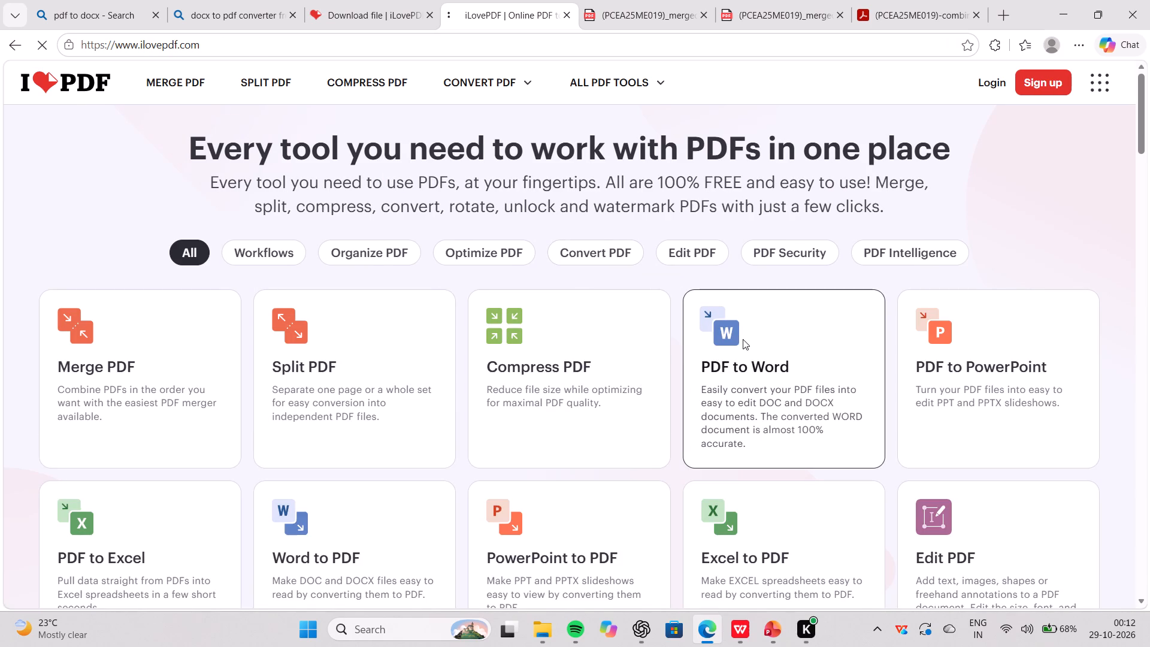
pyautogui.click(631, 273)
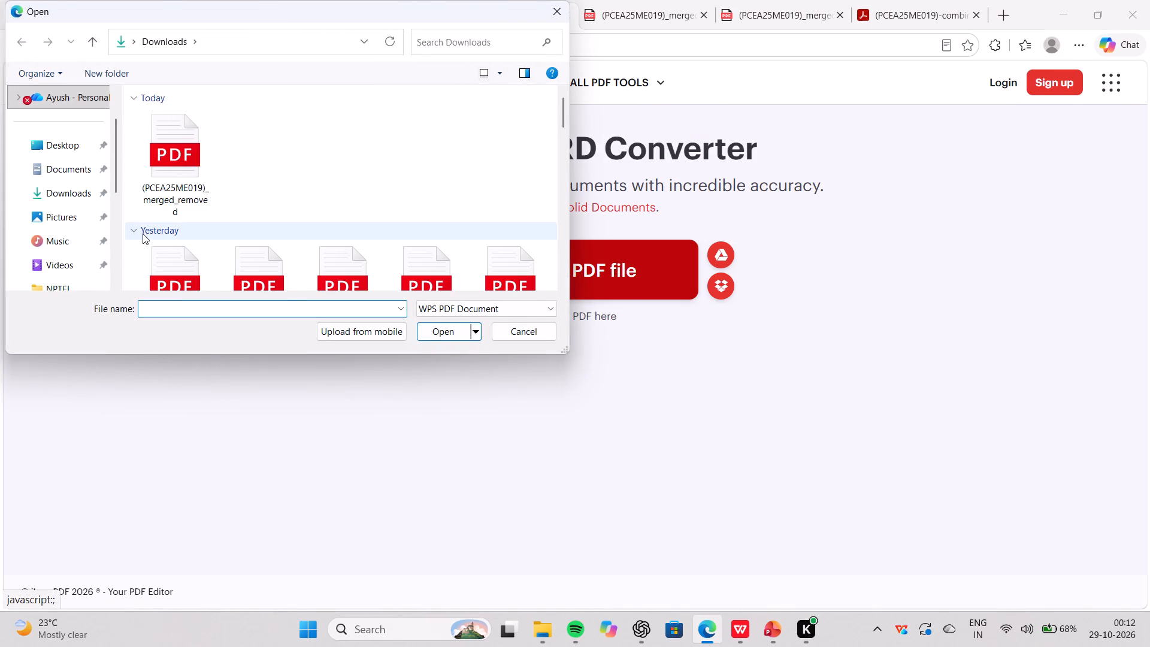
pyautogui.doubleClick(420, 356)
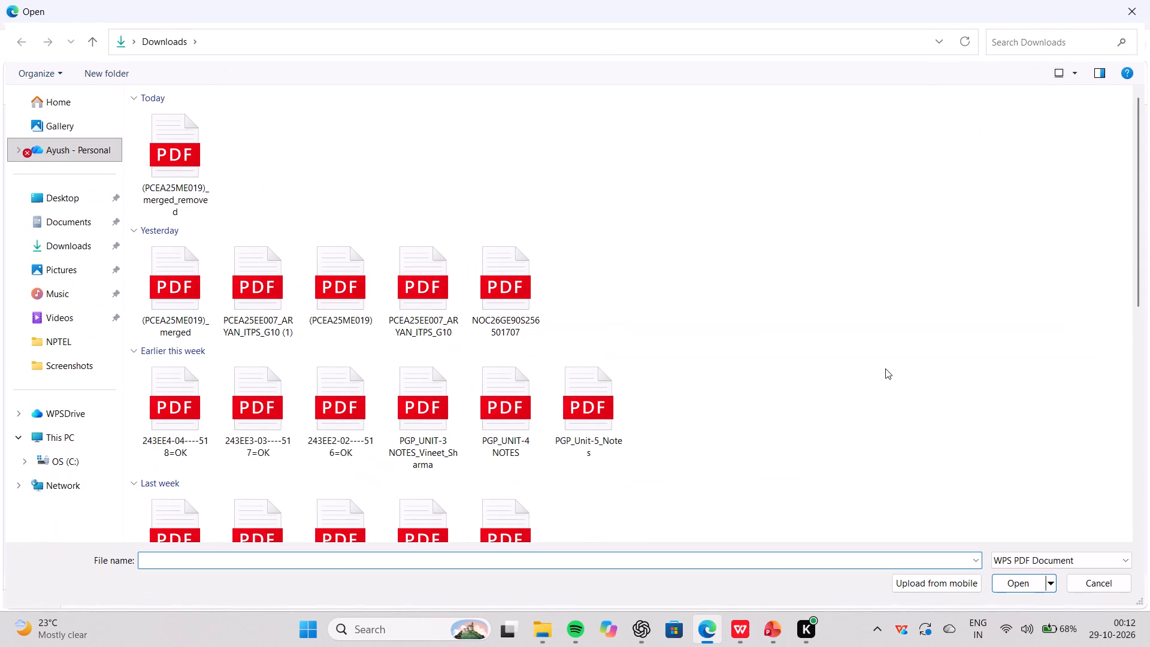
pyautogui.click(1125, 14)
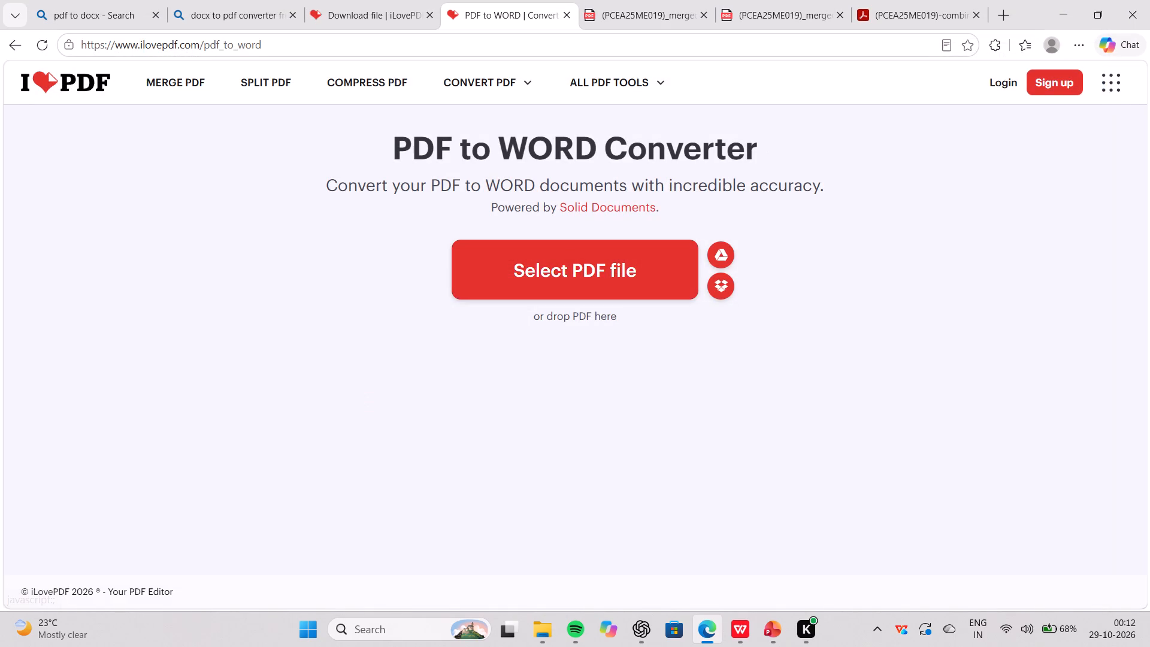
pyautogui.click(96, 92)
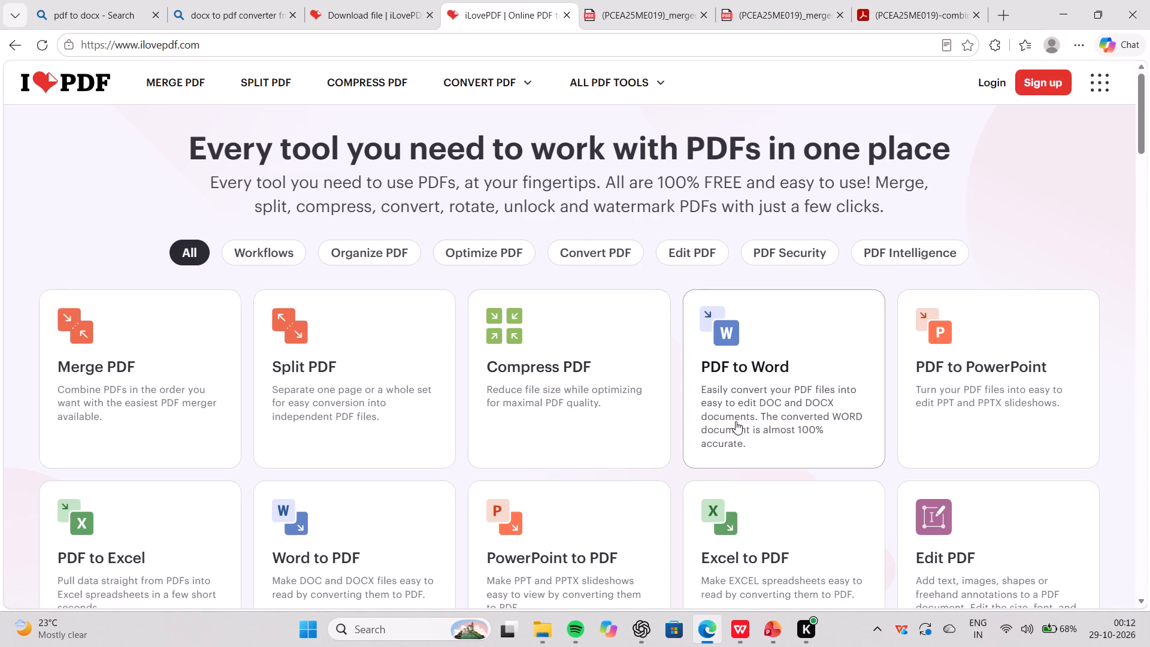
# Open iLovePDF's Word to PDF converter and start choosing a Word file to convert.
pyautogui.scroll(-2, 736, 421)
pyautogui.click(451, 436)
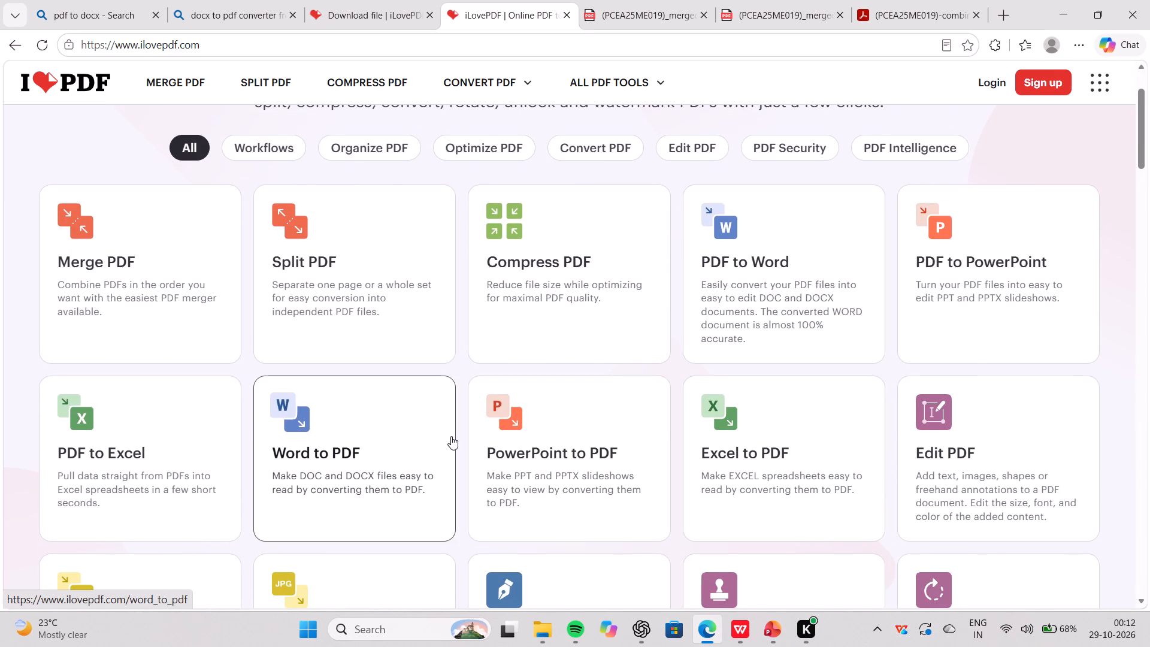
pyautogui.click(558, 255)
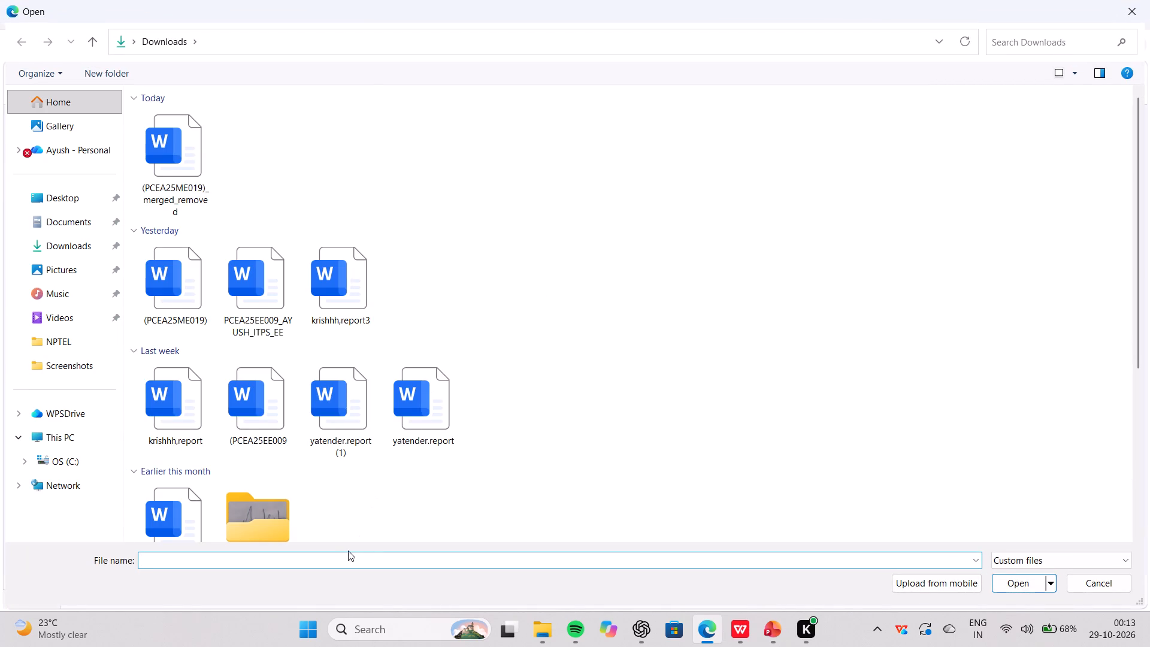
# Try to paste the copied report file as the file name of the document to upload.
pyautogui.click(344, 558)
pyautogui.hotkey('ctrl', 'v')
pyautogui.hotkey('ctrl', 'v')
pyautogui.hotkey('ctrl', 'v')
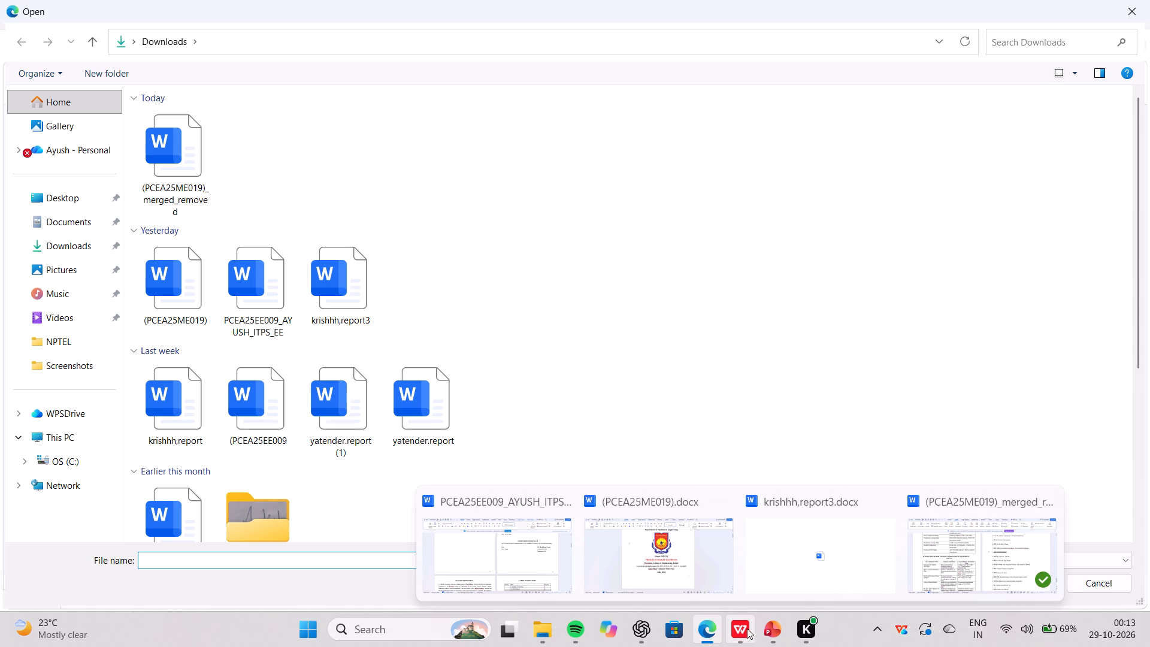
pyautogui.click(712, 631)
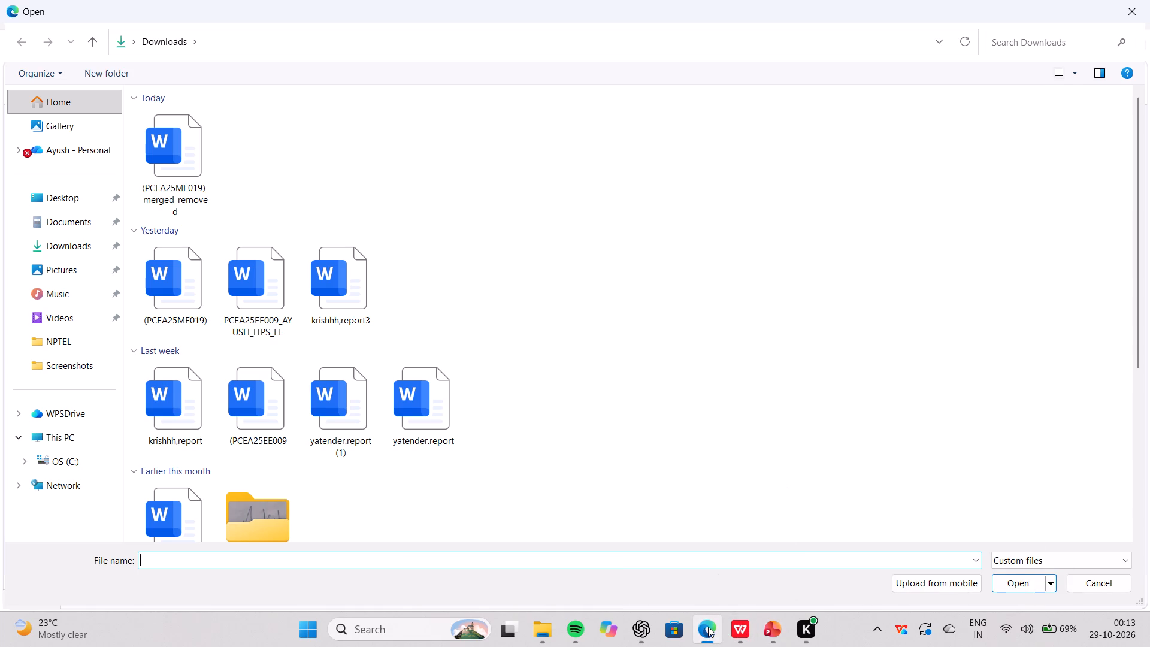
# Switch to WPS Office, open the merged_removed report's file location, and paste the copied .docx into the Desktop folder.
pyautogui.click(734, 636)
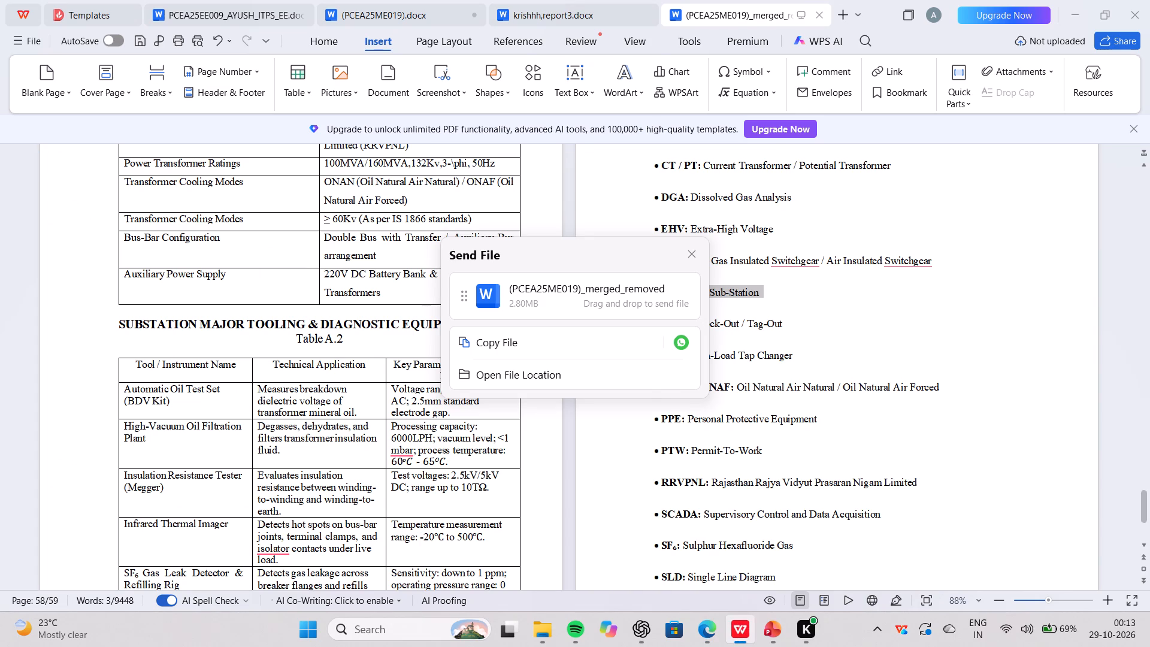
pyautogui.click(597, 379)
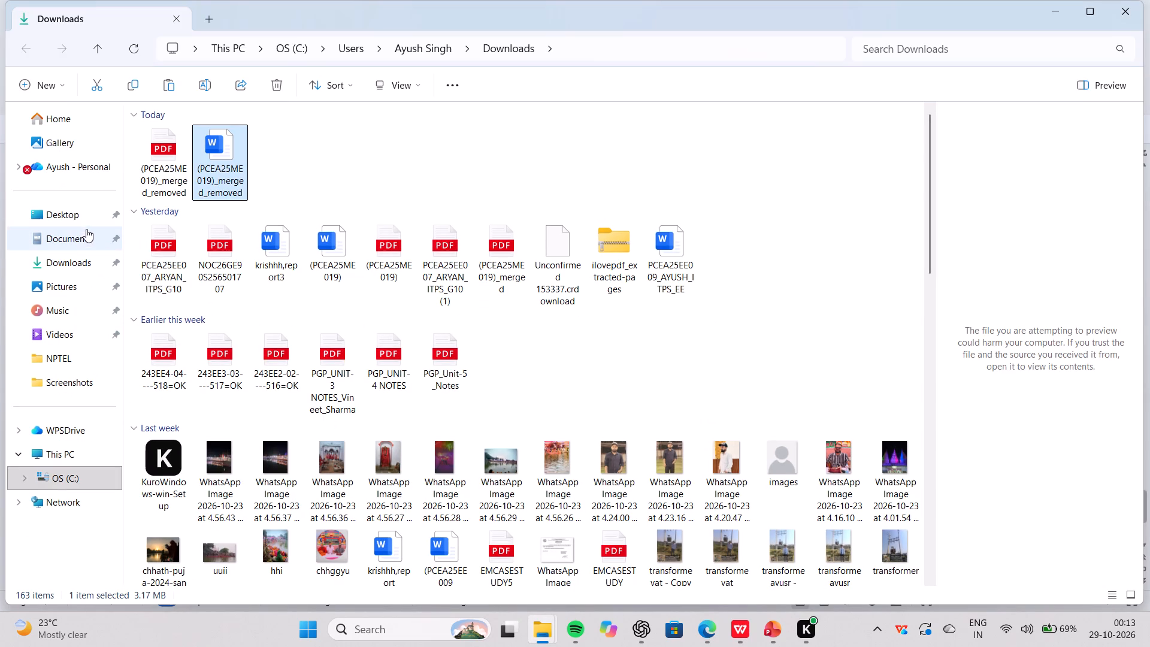
pyautogui.click(89, 219)
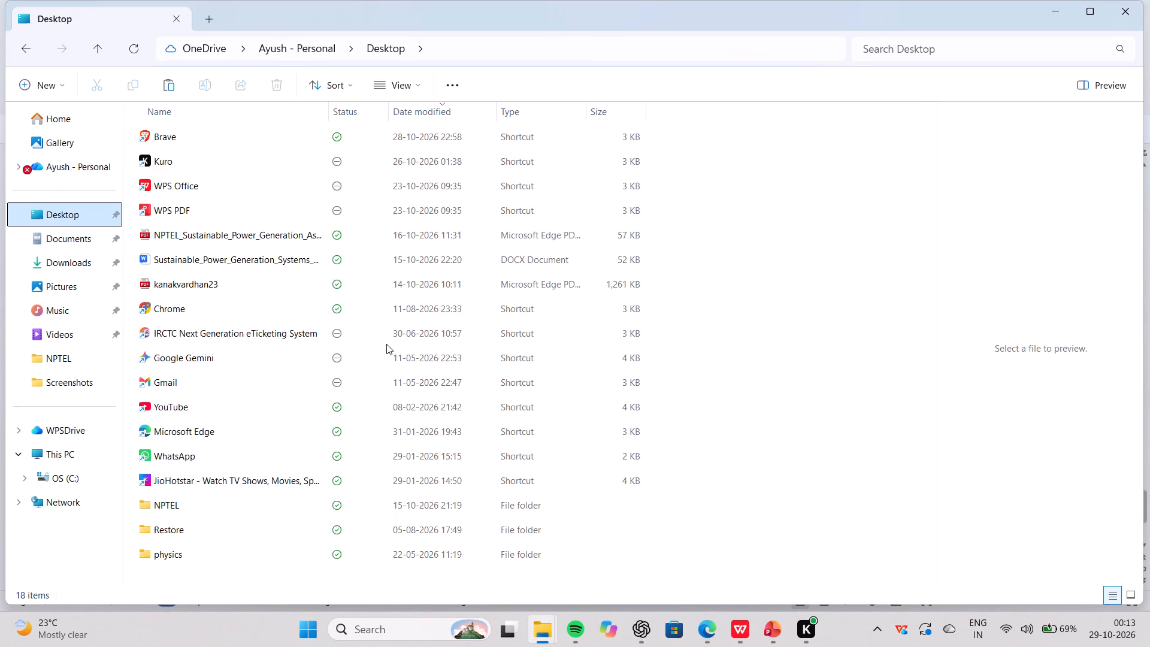
pyautogui.rightClick(679, 275)
pyautogui.click(703, 213)
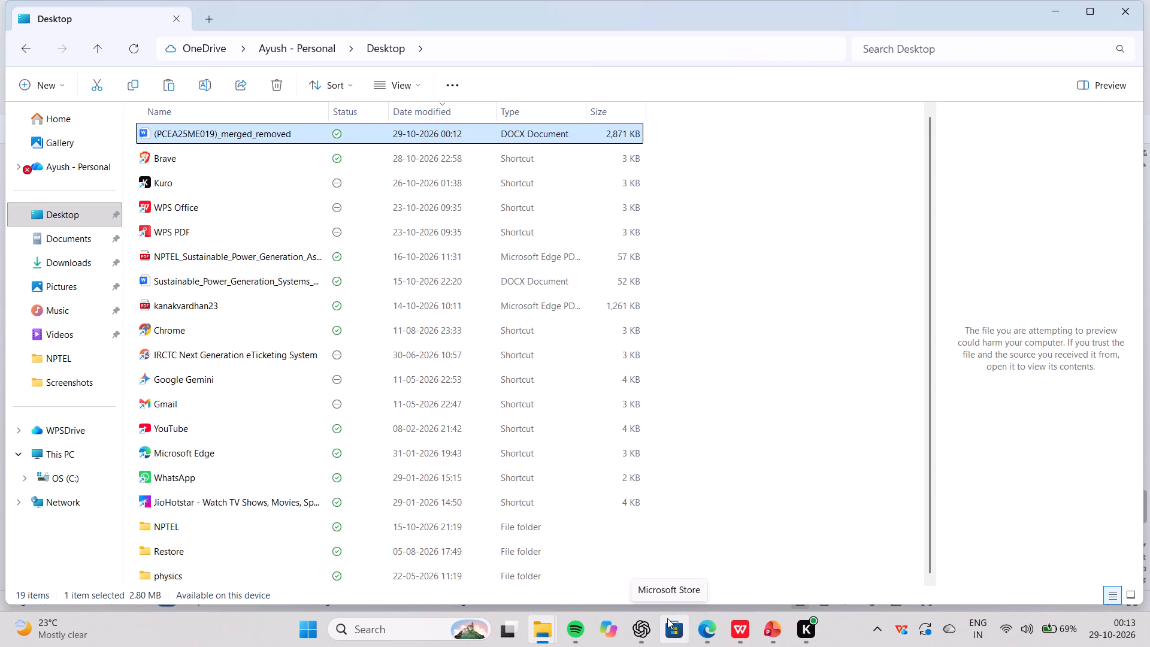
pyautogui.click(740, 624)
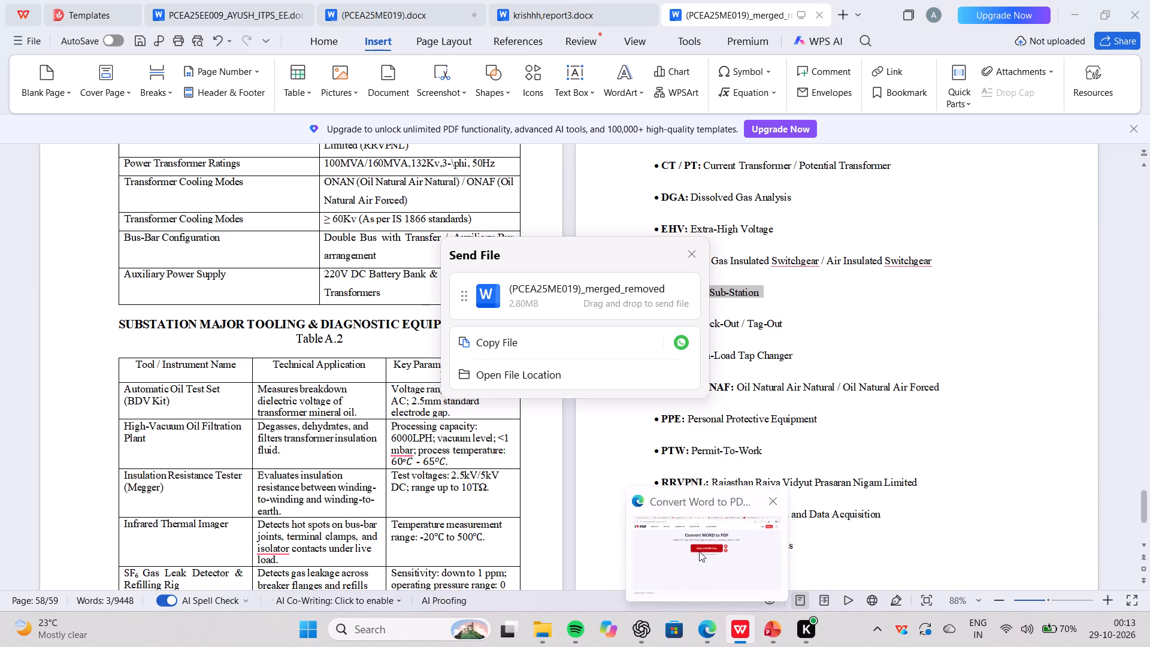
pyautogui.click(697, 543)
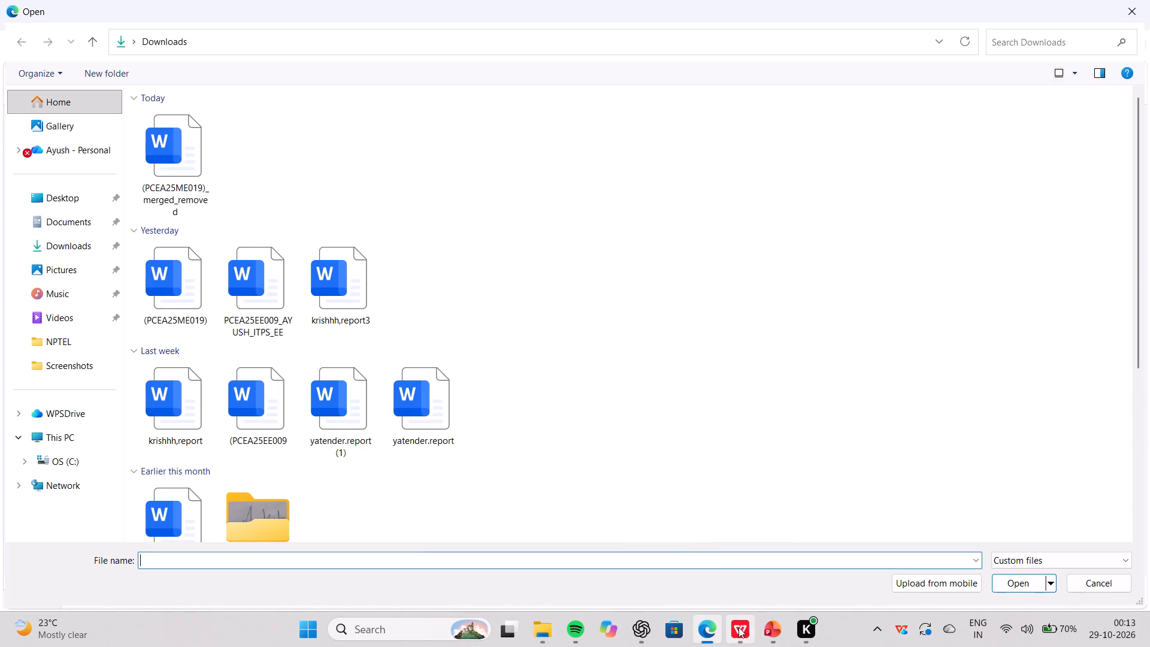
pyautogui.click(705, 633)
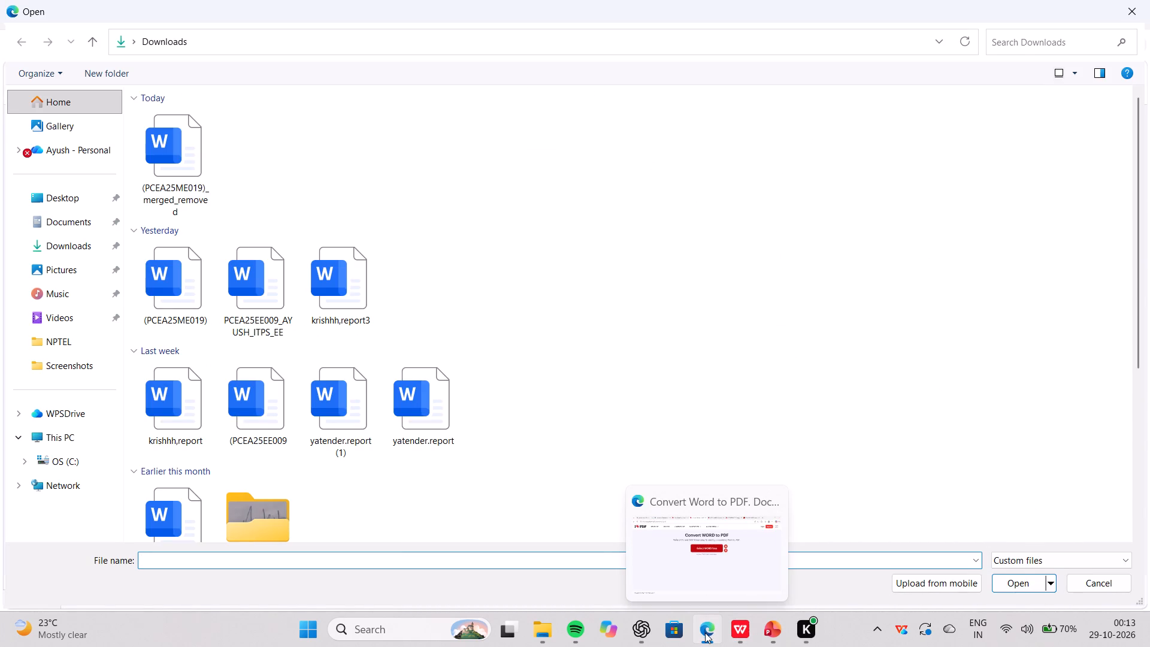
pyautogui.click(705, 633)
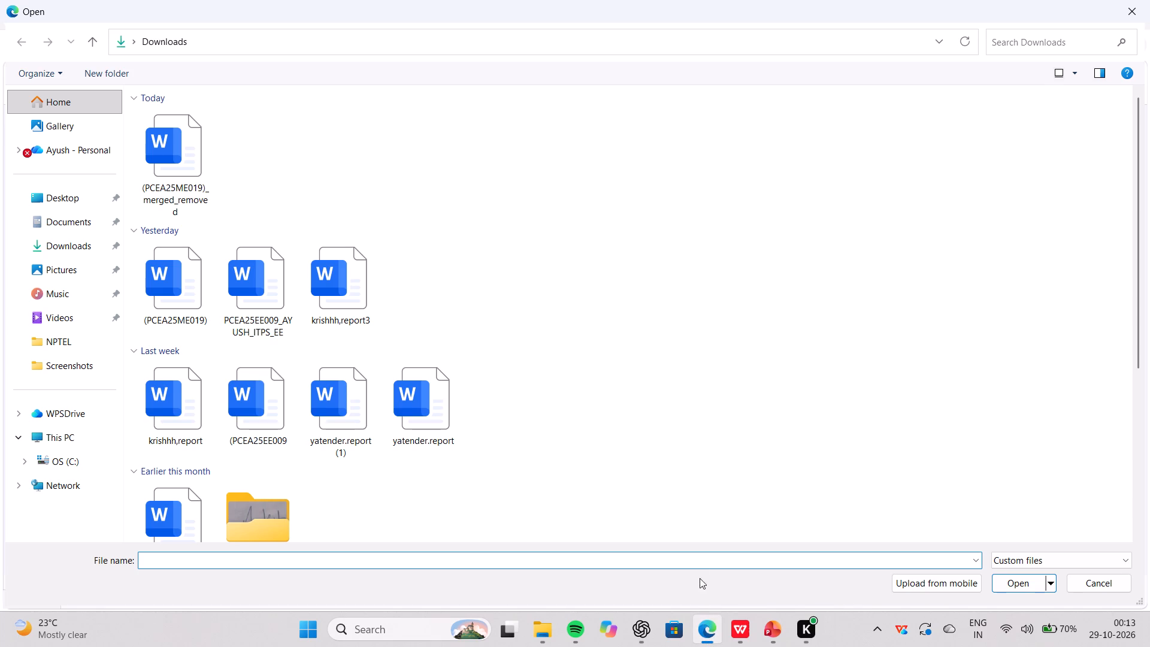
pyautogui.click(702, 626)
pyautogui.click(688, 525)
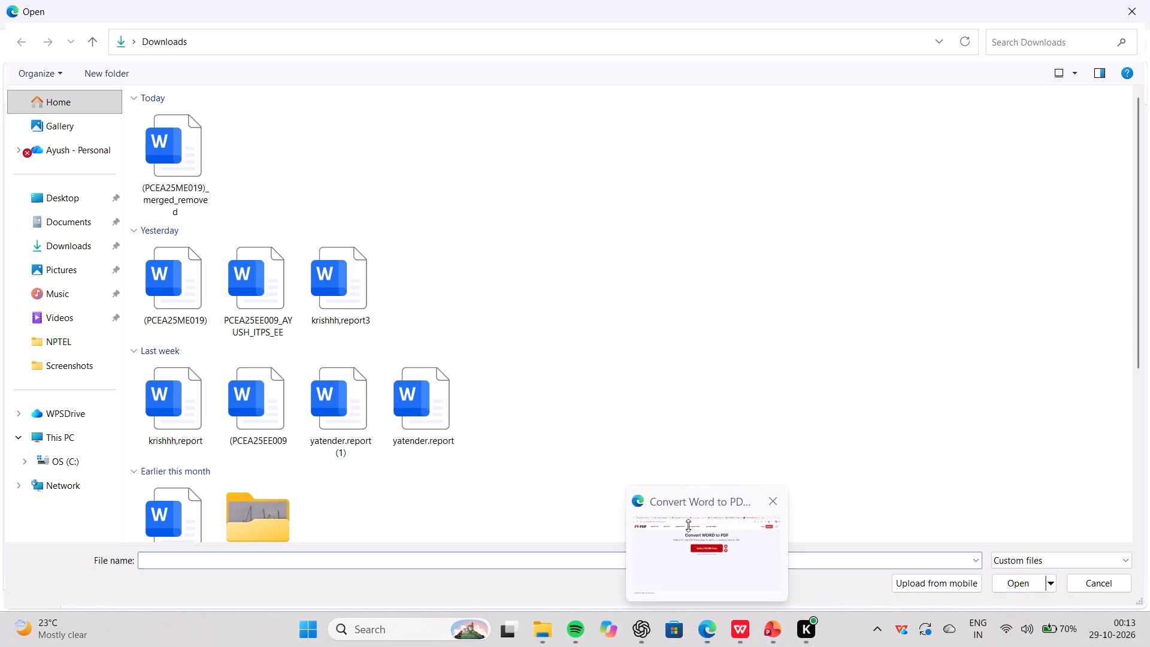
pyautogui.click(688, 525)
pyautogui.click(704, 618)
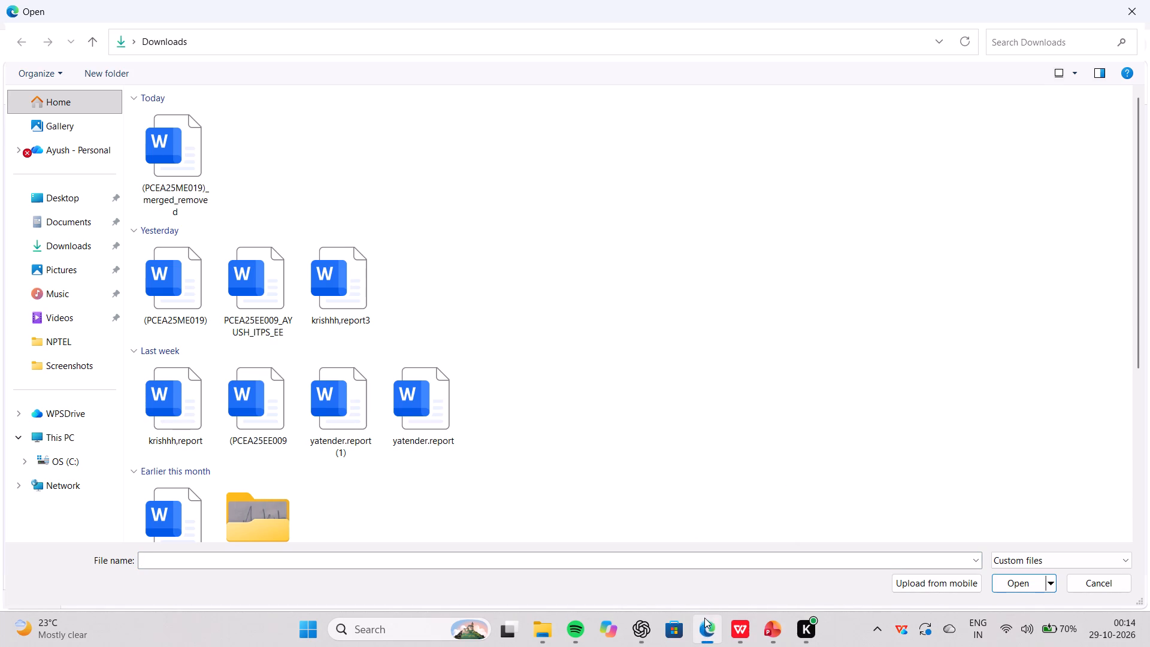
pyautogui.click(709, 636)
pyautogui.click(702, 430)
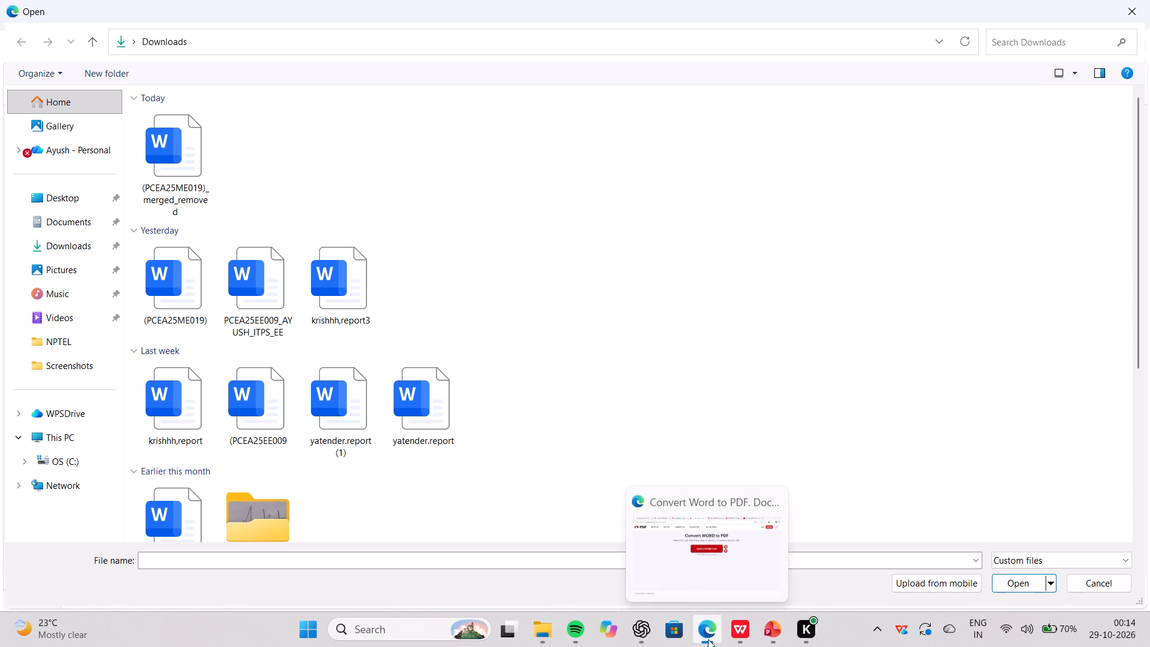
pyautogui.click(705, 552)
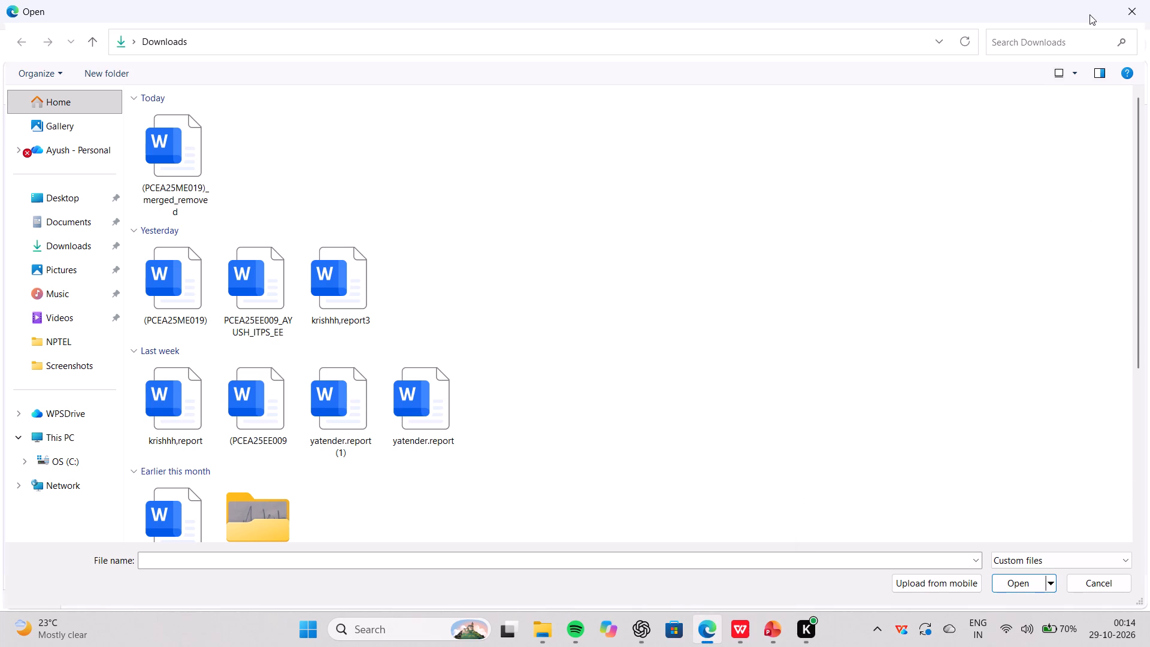
pyautogui.click(1132, 8)
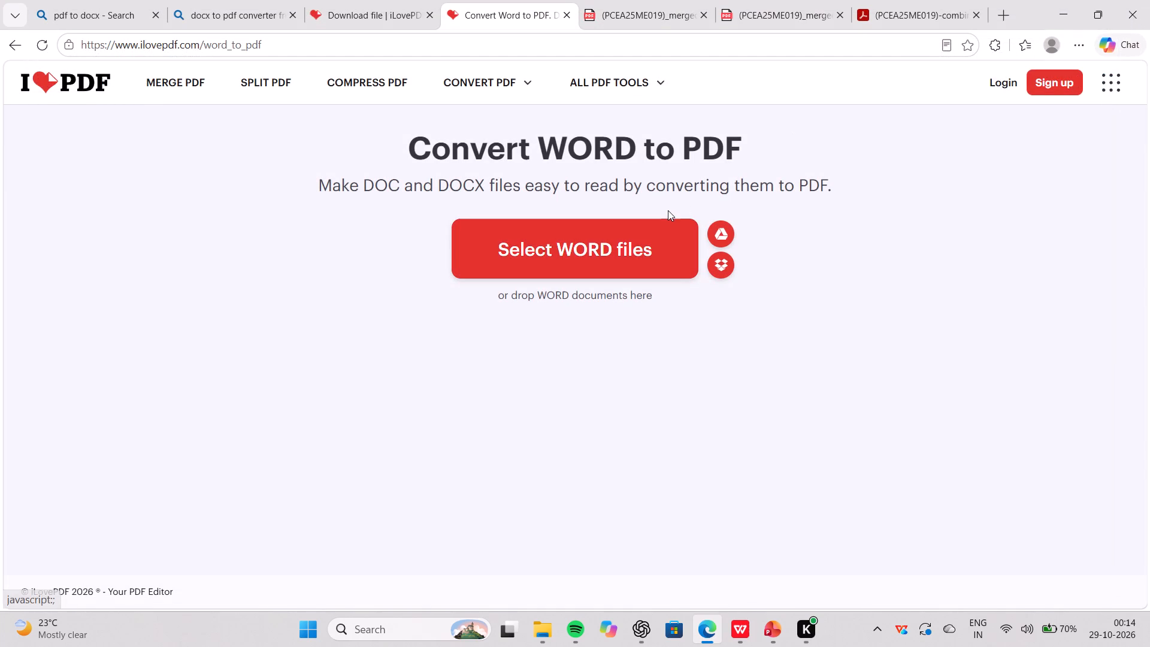
pyautogui.click(612, 240)
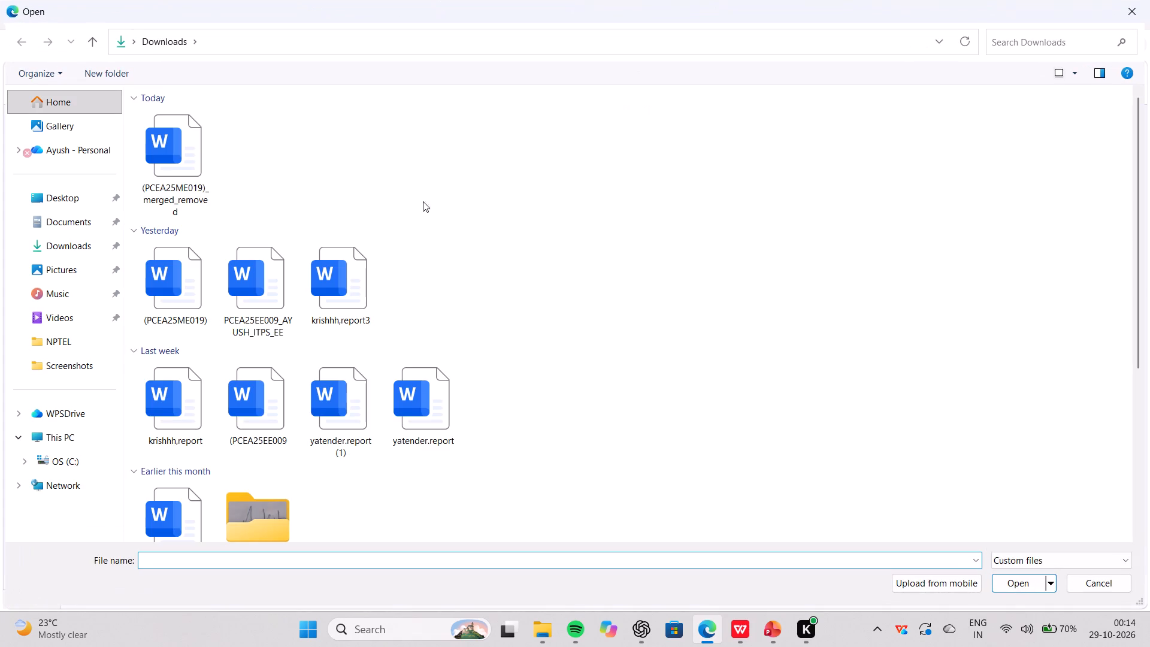
pyautogui.click(195, 158)
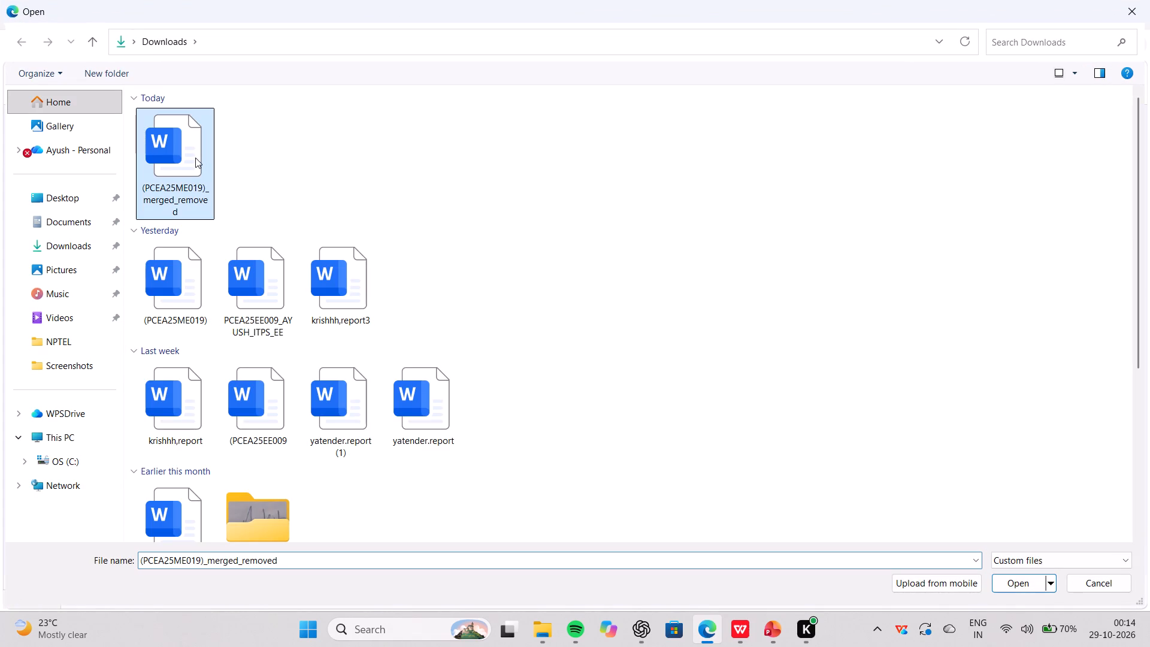
pyautogui.click(195, 158)
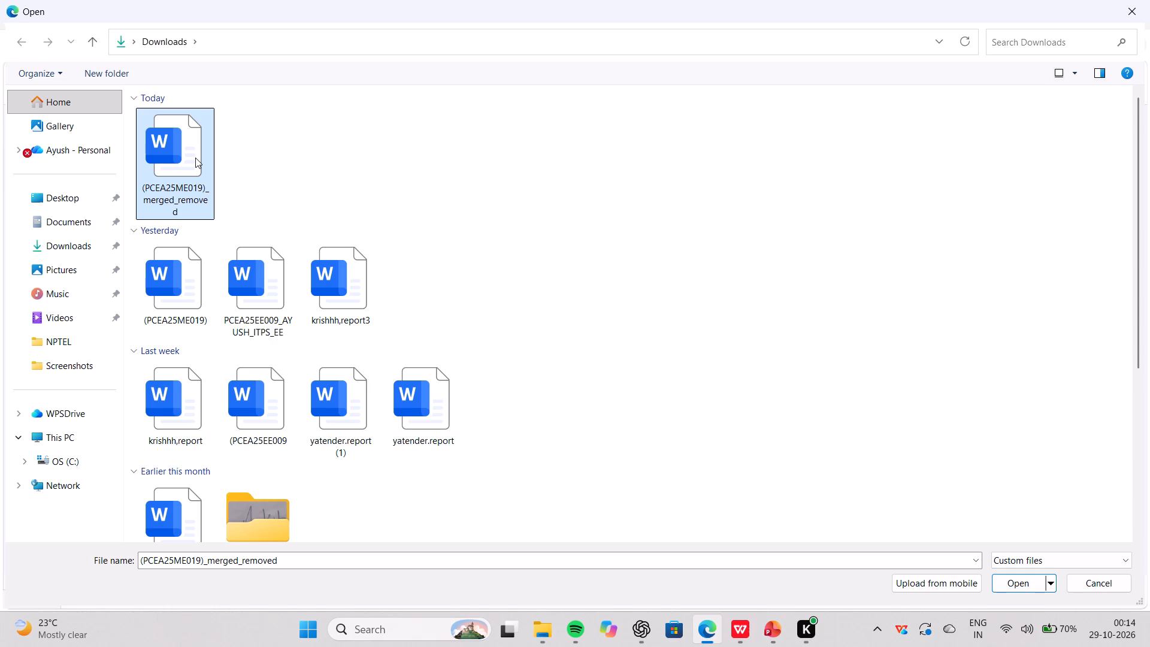
pyautogui.doubleClick(195, 158)
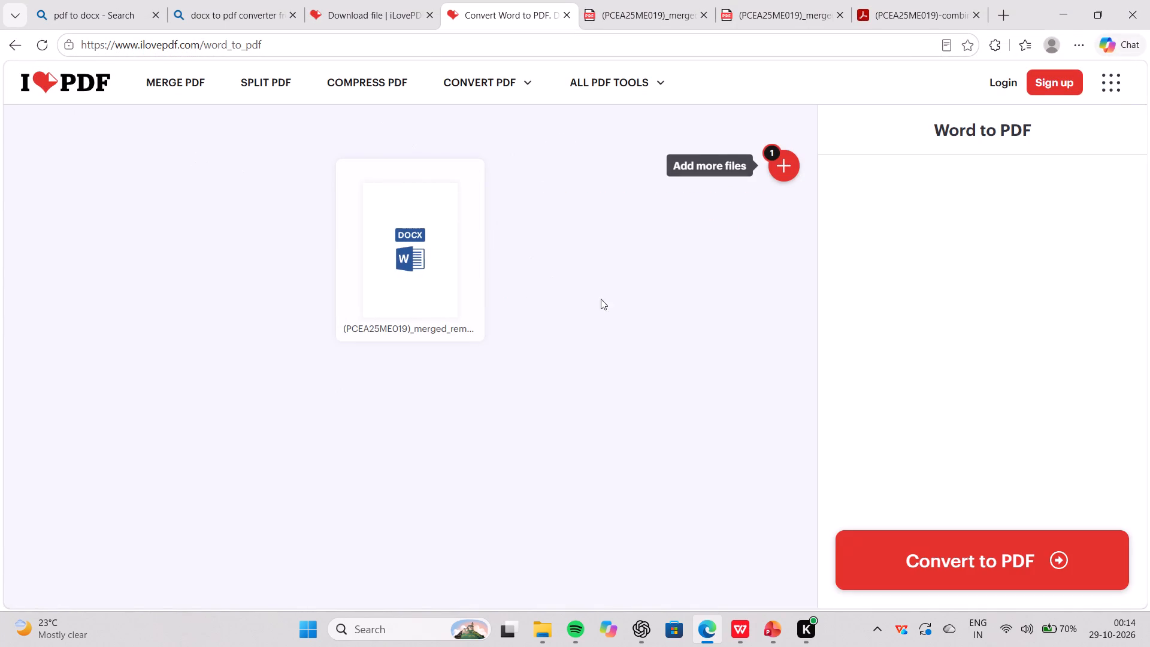
pyautogui.click(932, 542)
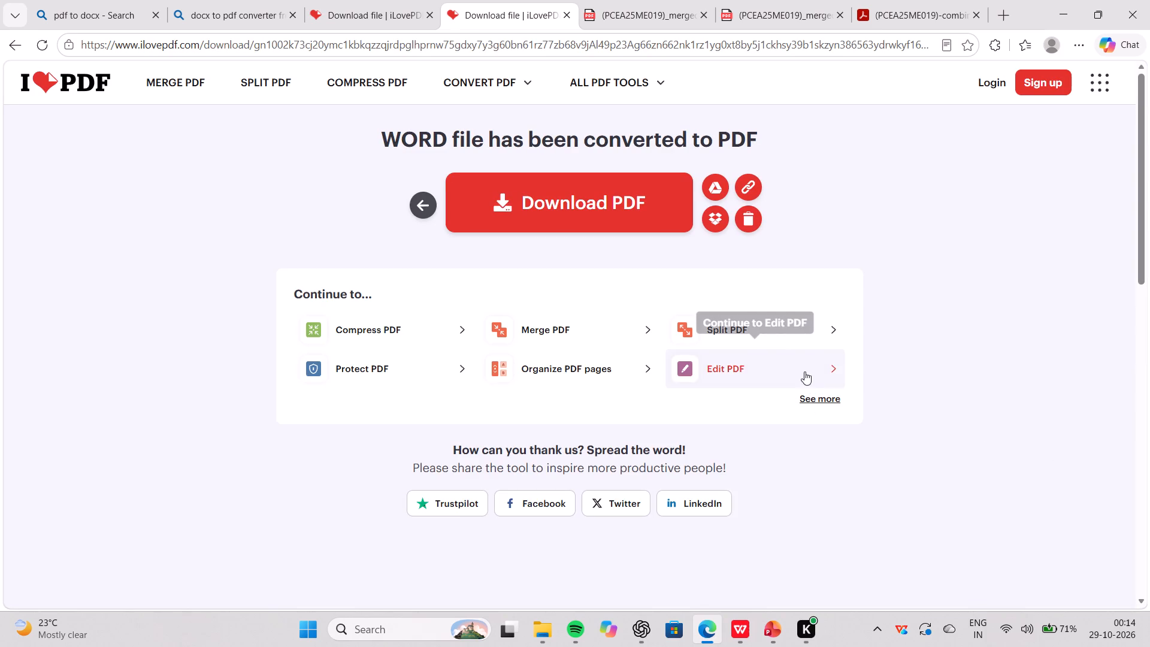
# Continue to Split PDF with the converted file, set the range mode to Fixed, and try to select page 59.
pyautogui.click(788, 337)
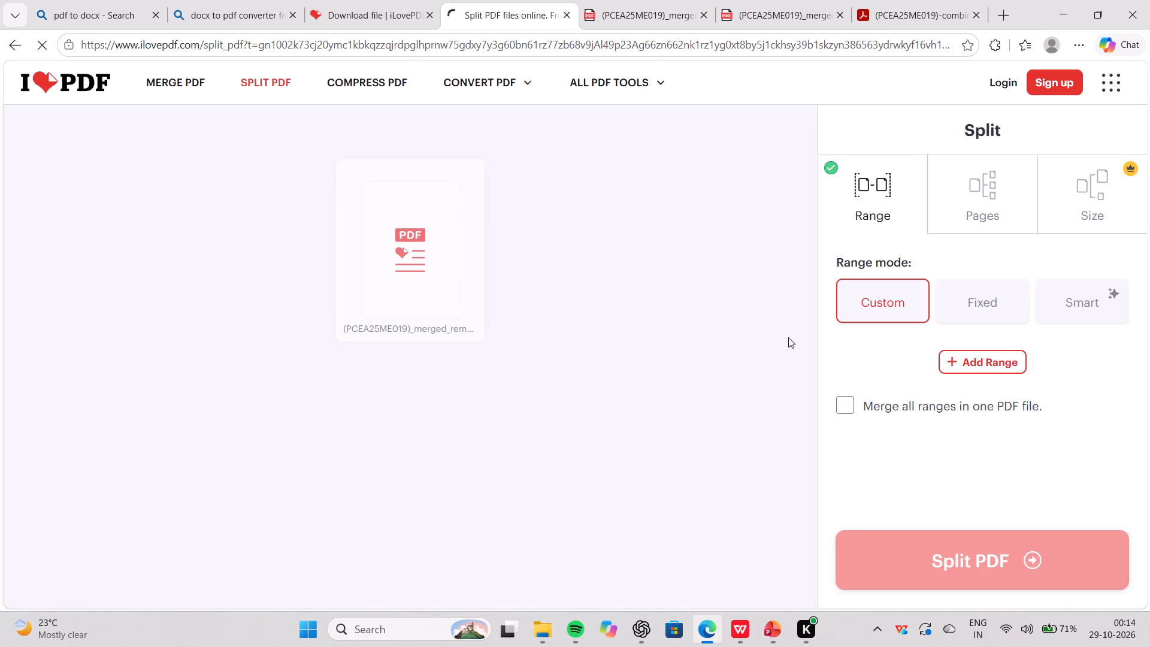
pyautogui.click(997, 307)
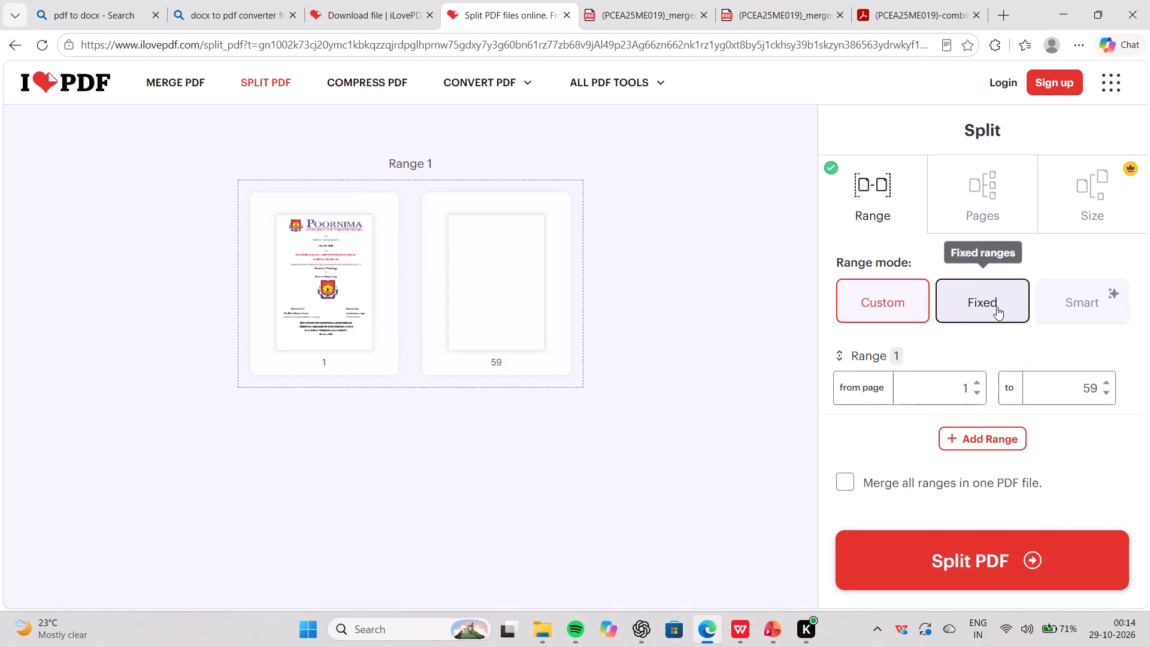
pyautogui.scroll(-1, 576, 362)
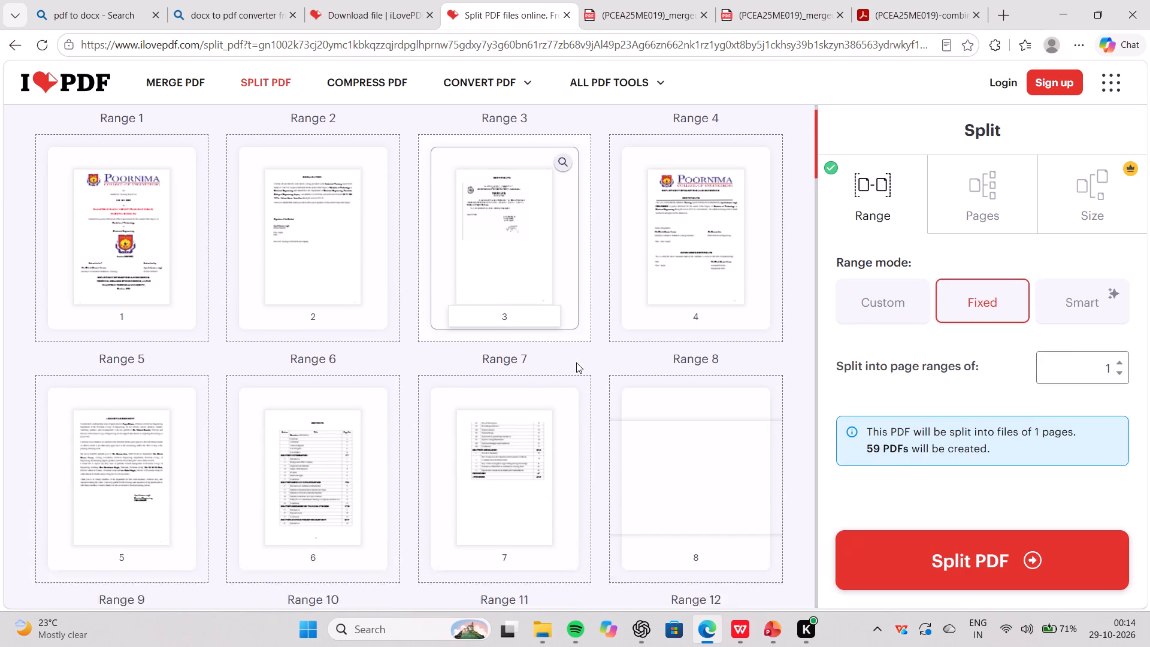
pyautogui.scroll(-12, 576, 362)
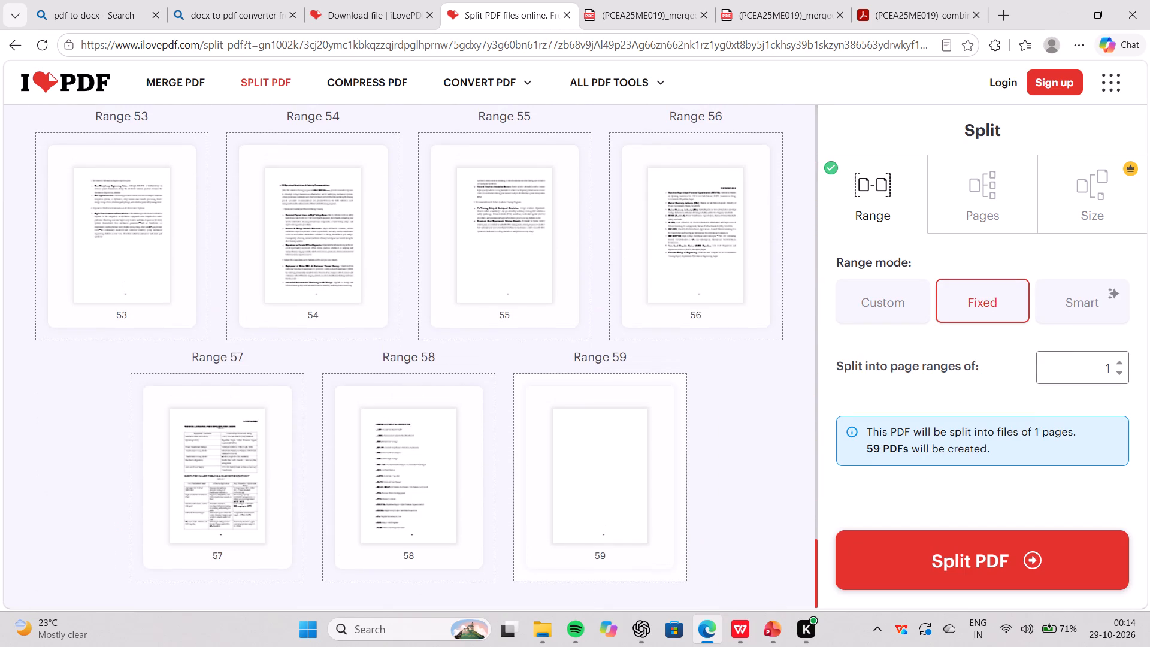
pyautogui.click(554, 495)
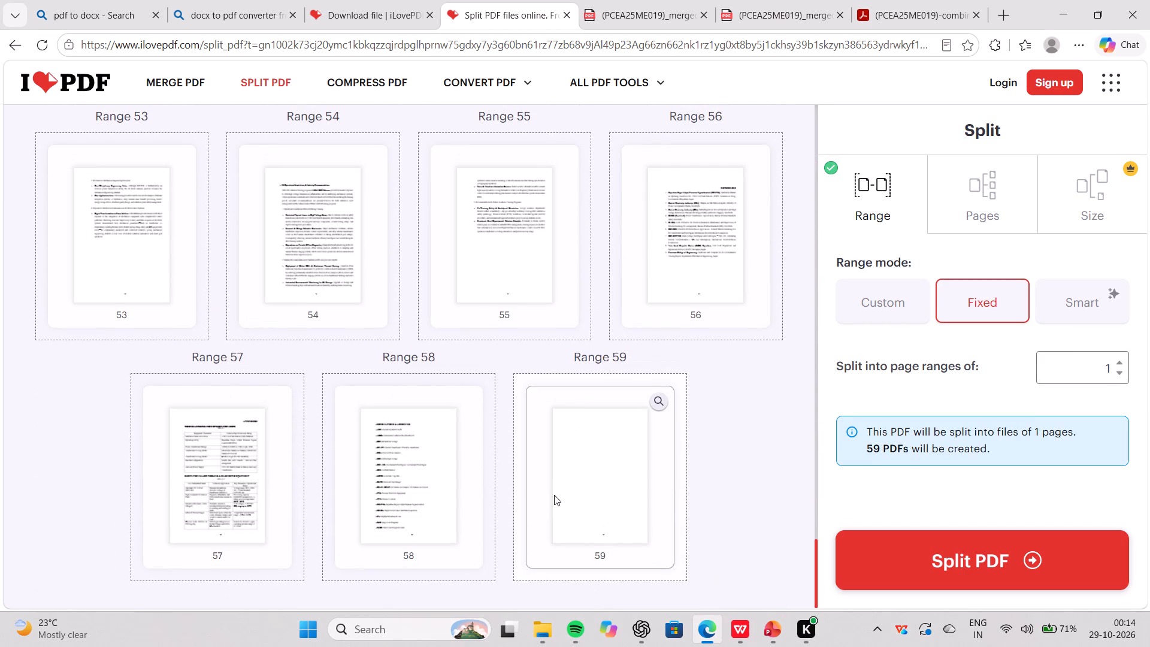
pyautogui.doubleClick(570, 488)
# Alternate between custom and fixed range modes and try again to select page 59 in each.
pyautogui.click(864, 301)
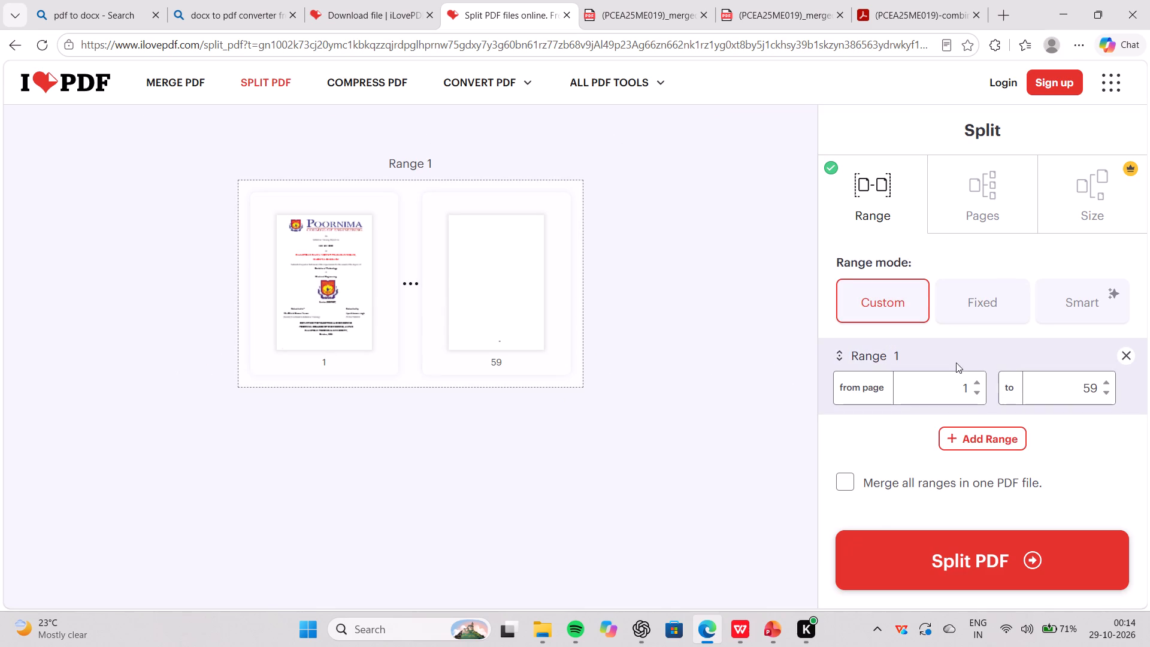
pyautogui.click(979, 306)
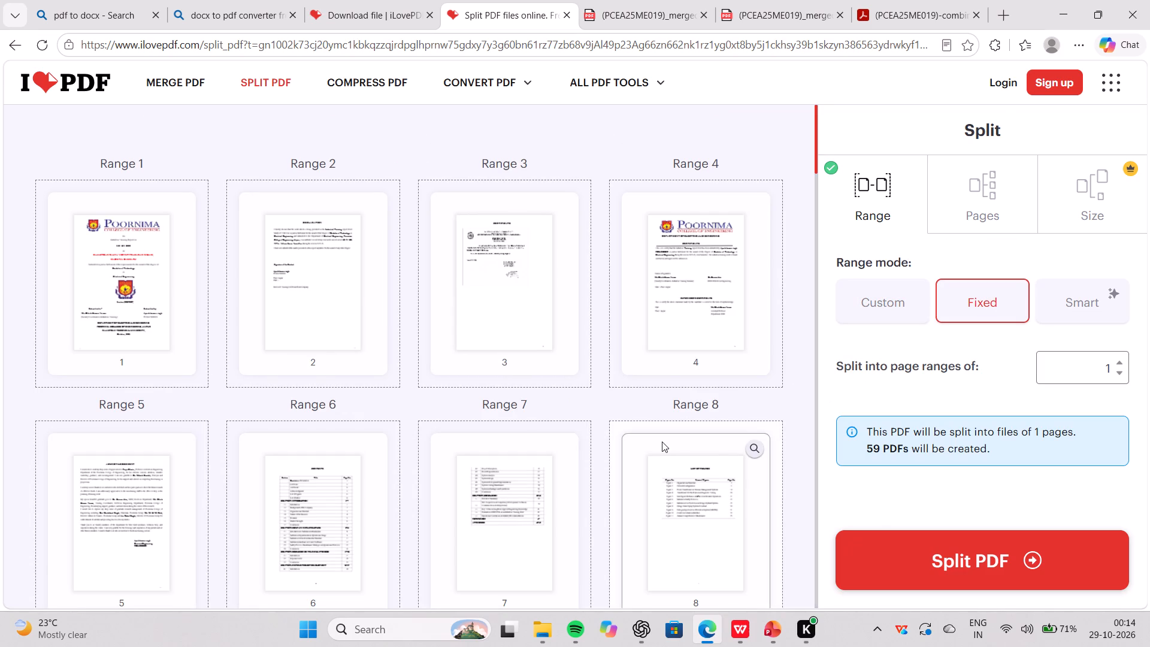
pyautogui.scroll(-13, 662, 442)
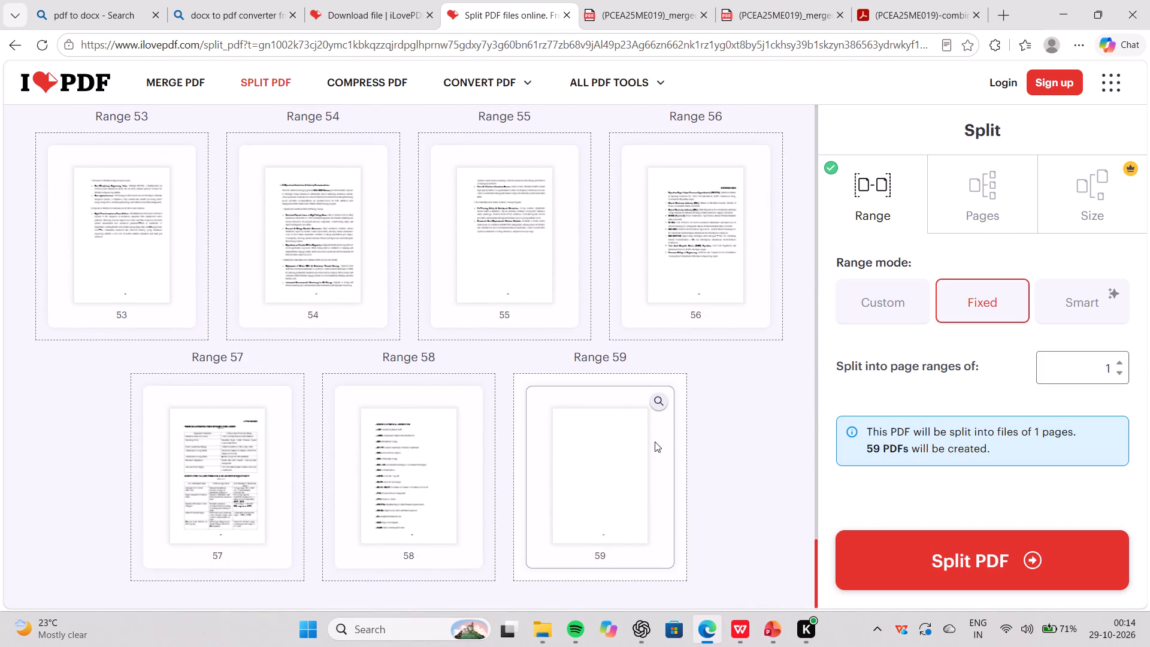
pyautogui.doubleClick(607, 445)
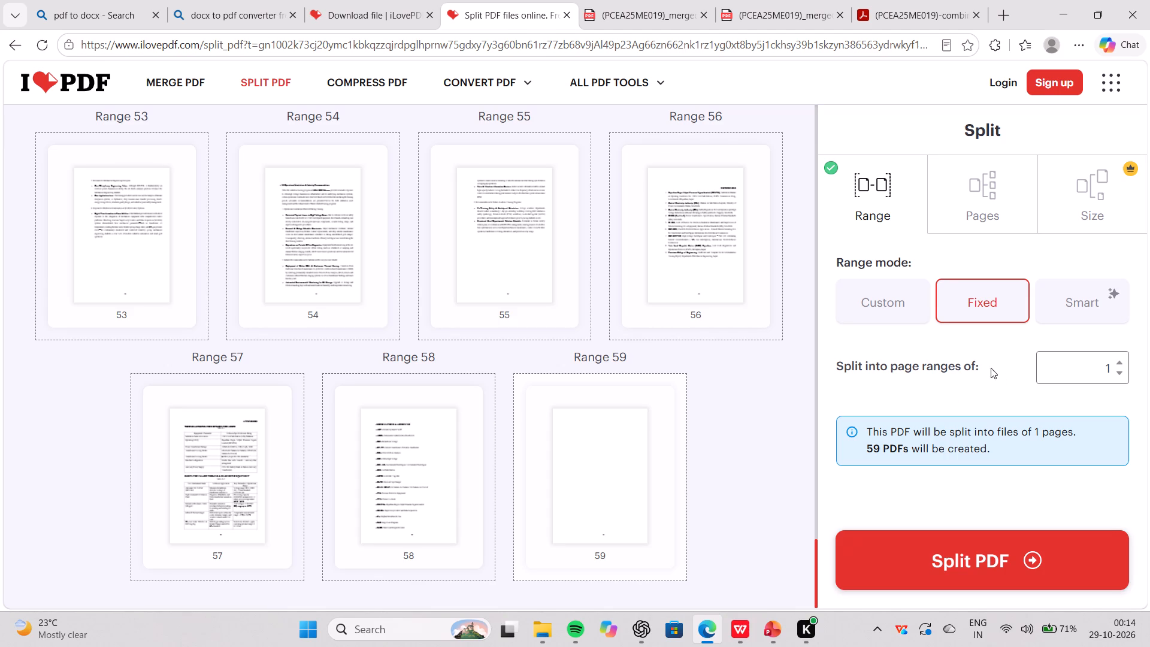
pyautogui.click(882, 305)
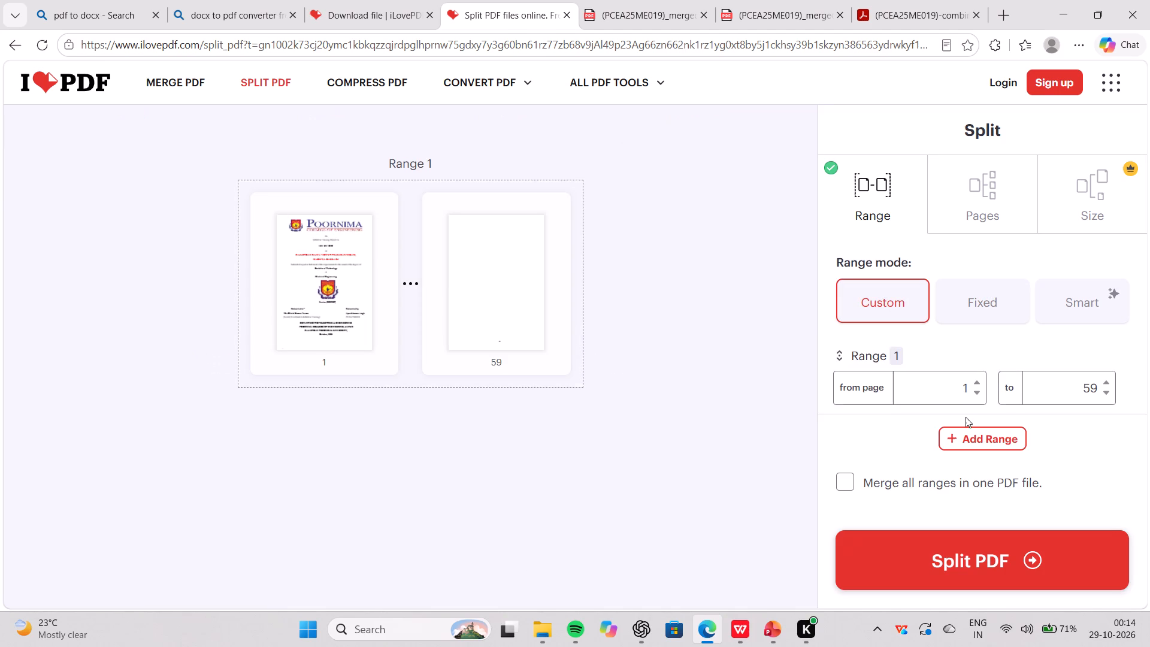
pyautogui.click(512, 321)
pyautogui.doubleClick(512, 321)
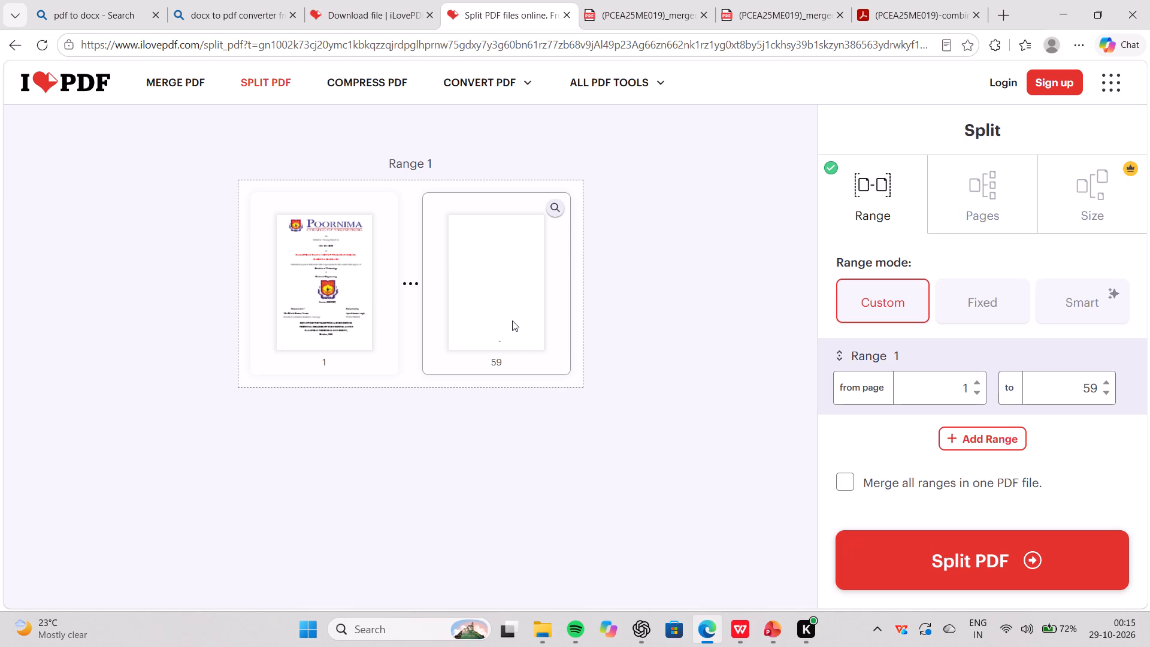
# Return to the iLovePDF home page and look through the available PDF tools.
pyautogui.click(389, 78)
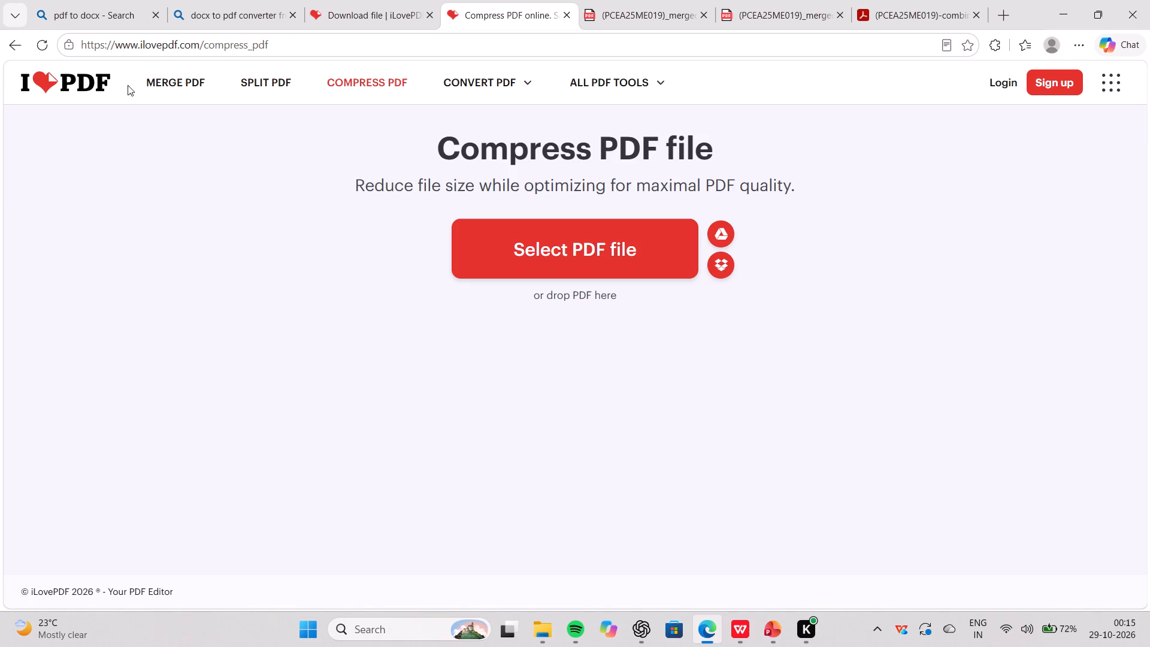
pyautogui.click(84, 86)
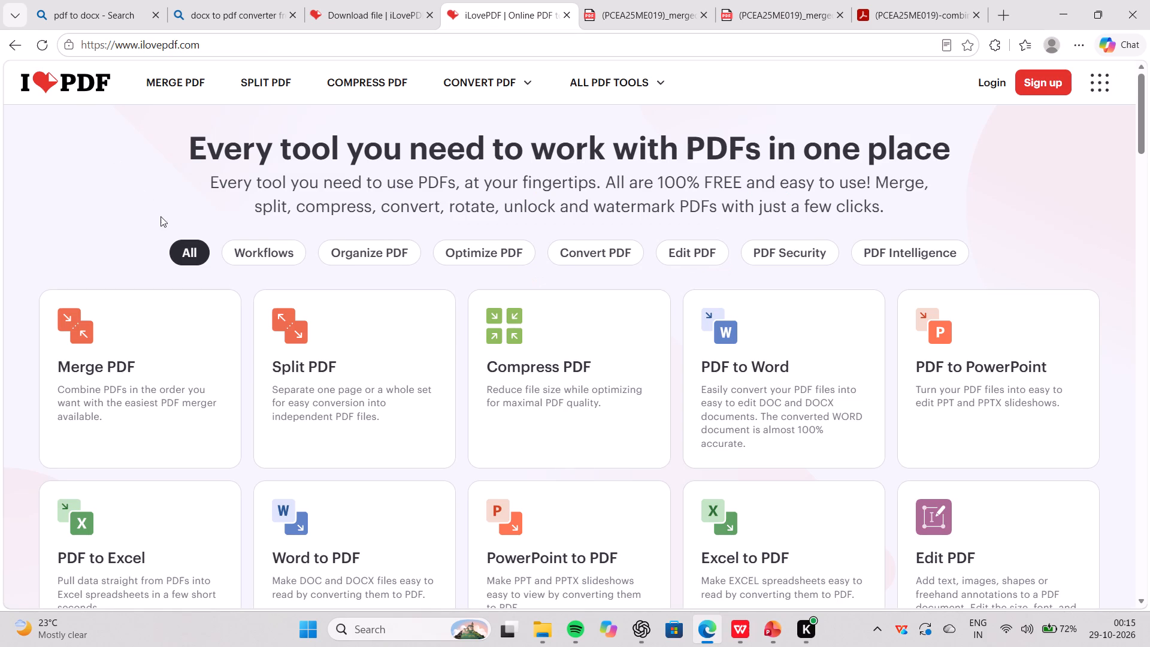
pyautogui.scroll(-4, 289, 308)
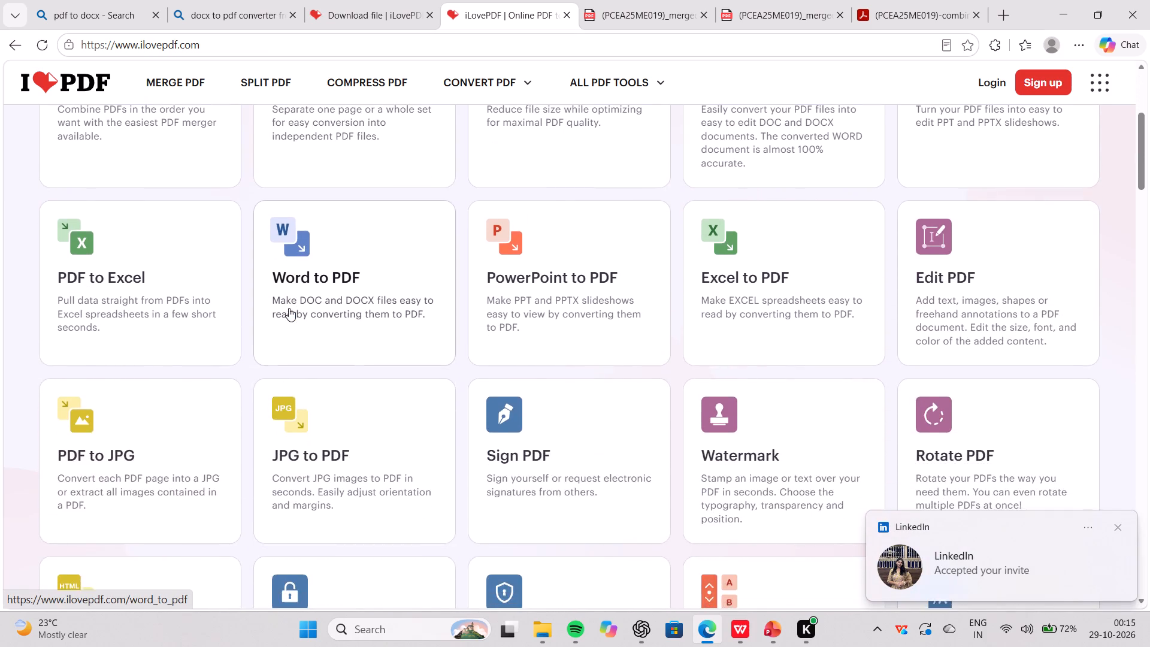
pyautogui.scroll(-4, 289, 308)
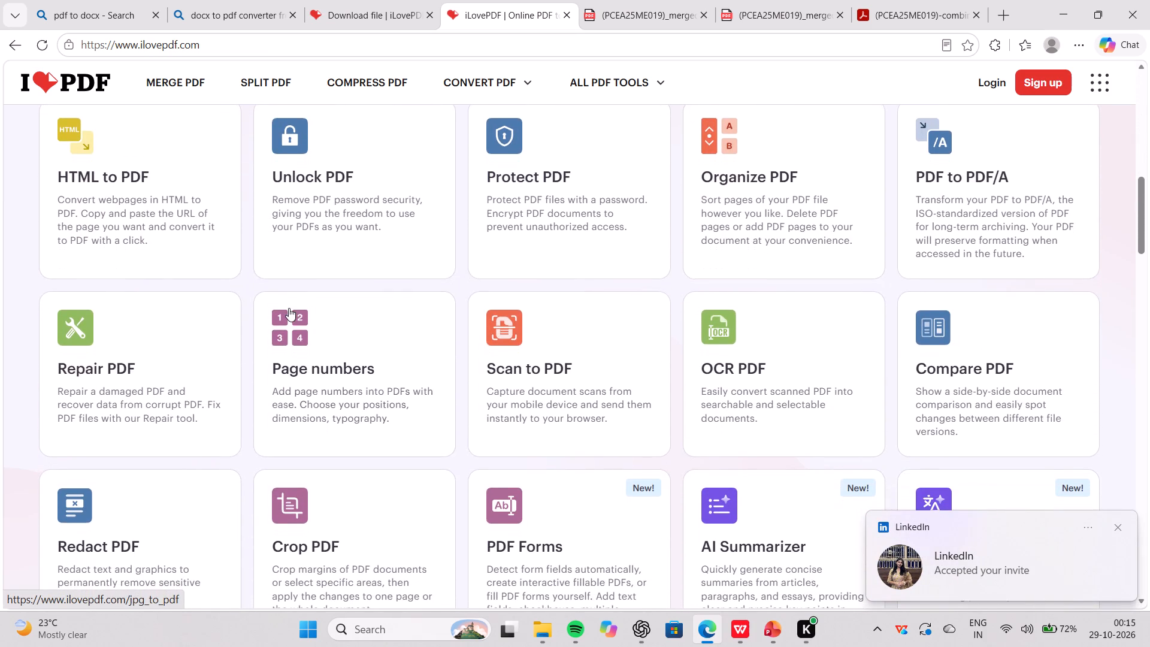
pyautogui.scroll(-1, 289, 308)
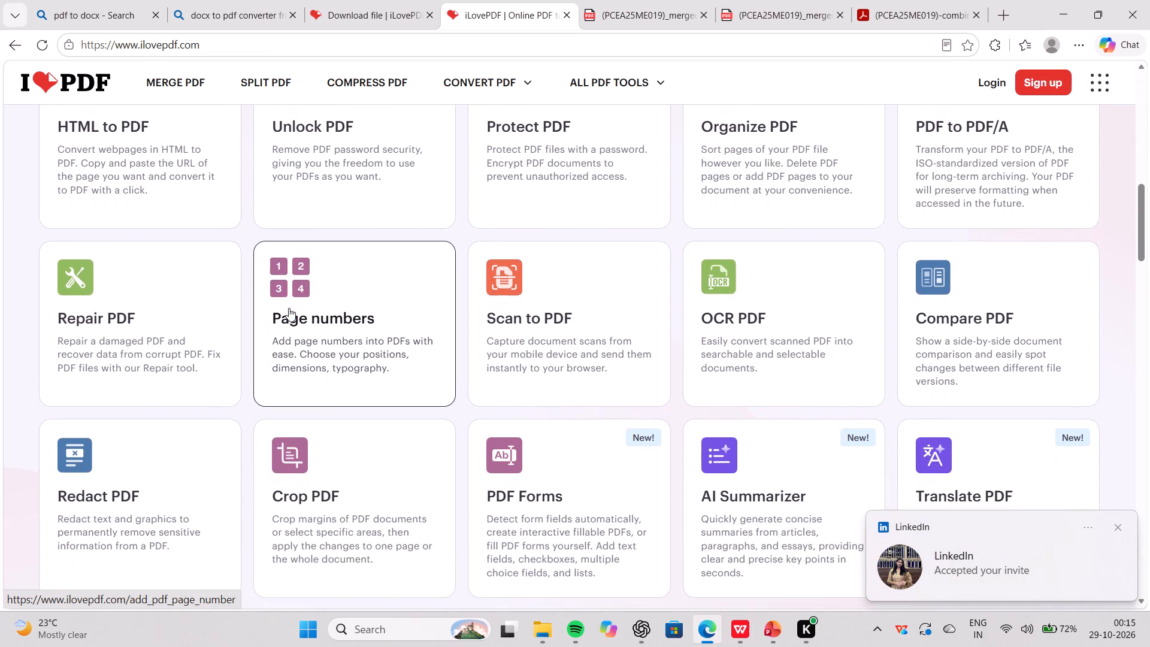
pyautogui.scroll(-2, 289, 308)
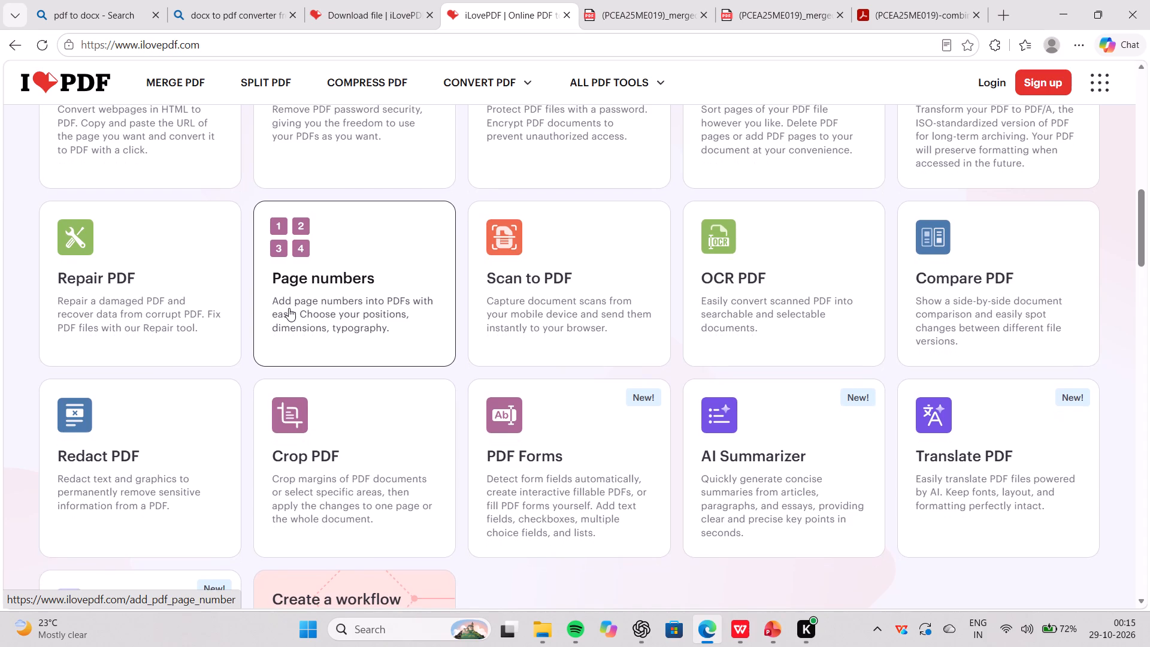
pyautogui.scroll(-3, 289, 308)
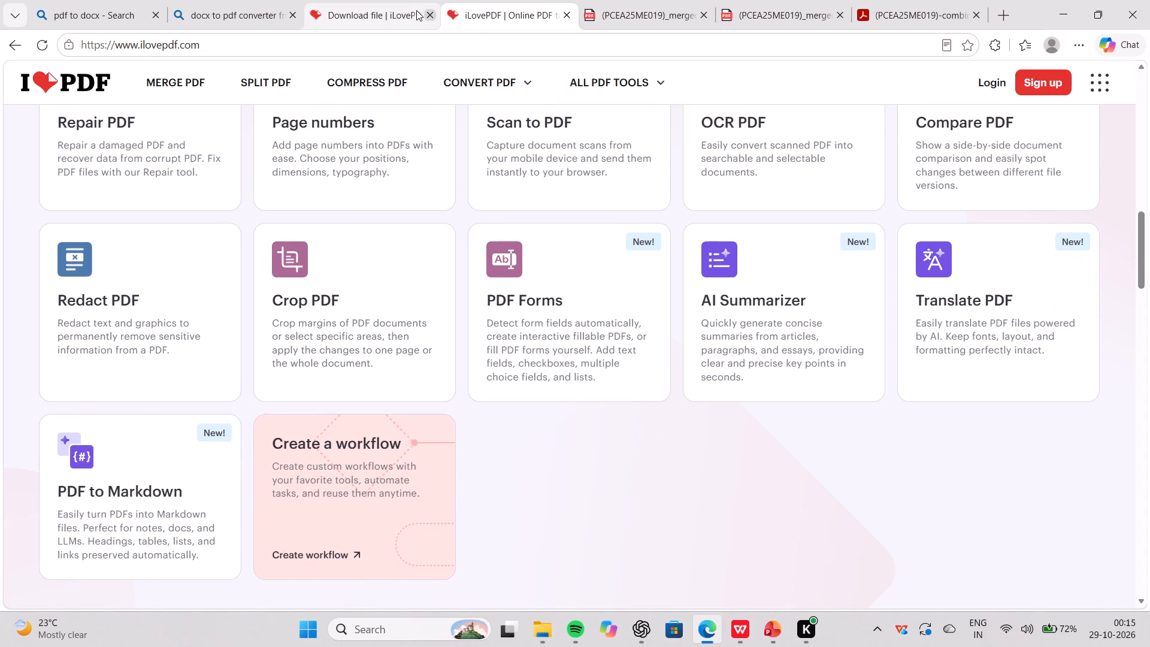
pyautogui.click(416, 10)
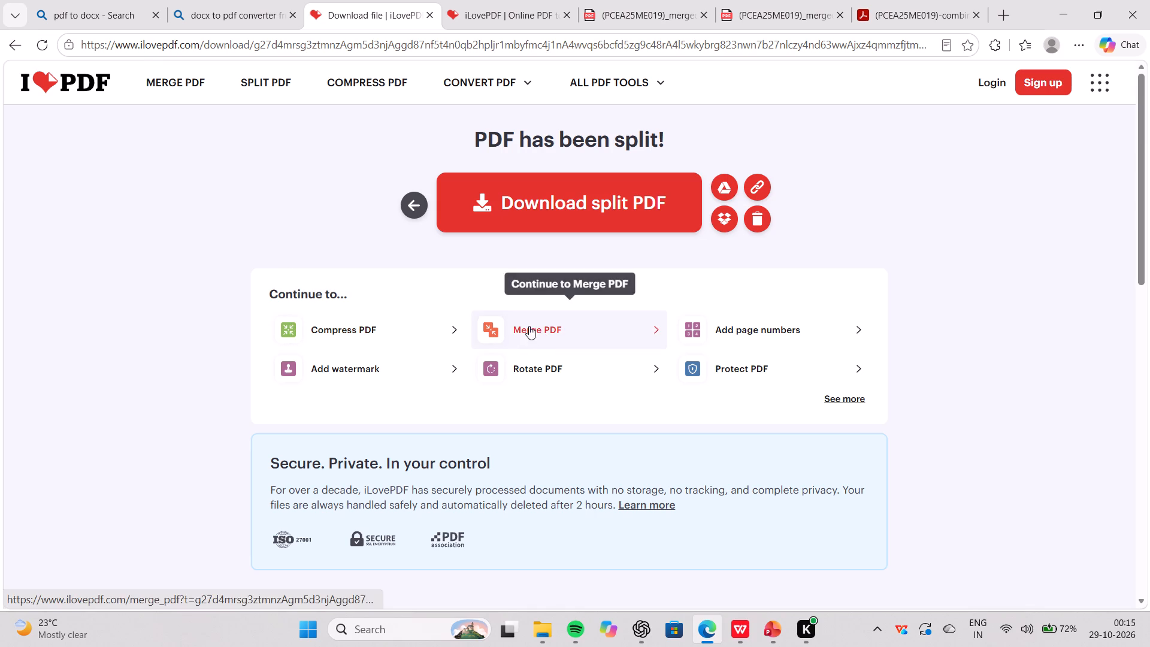
pyautogui.click(410, 216)
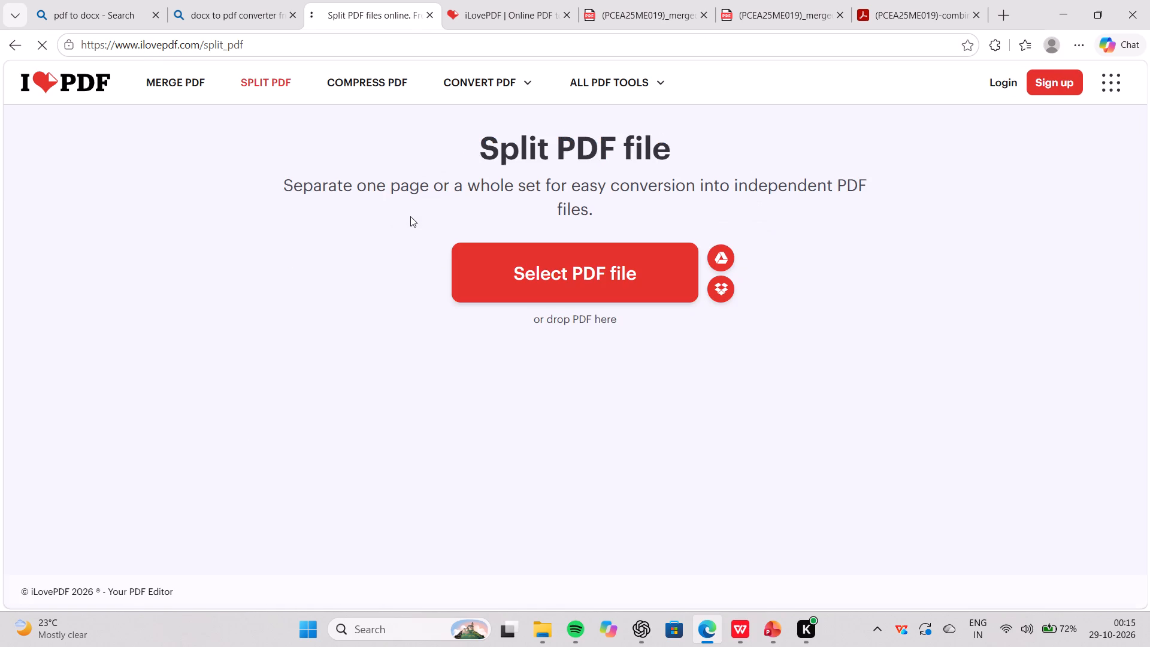
pyautogui.click(494, 277)
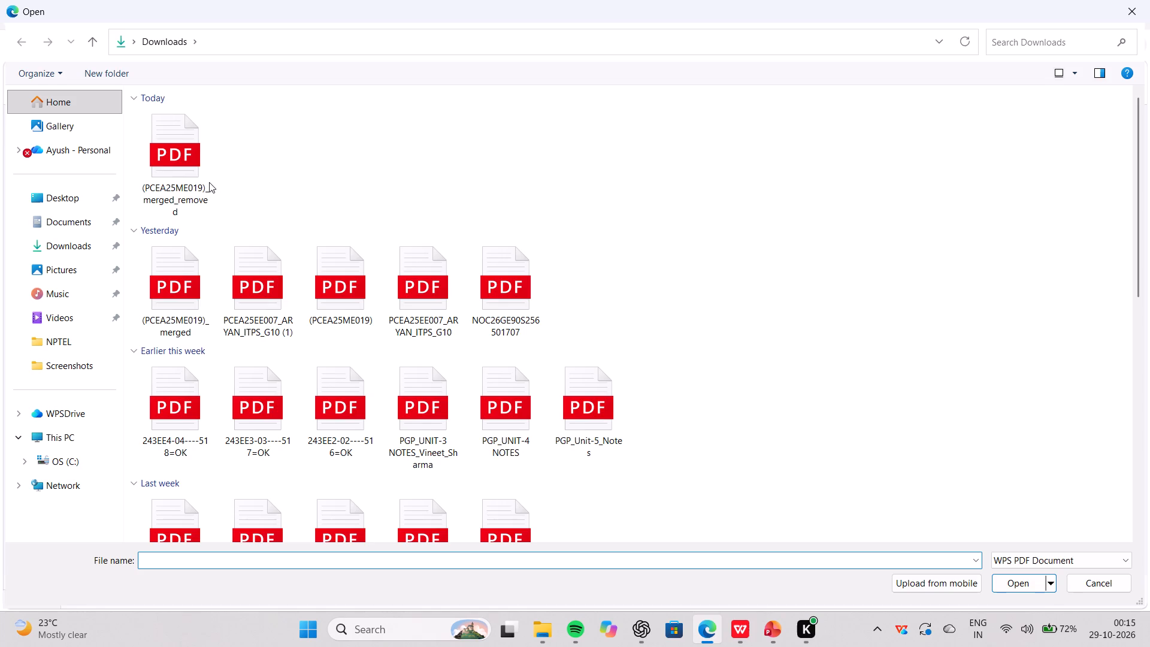
pyautogui.doubleClick(209, 182)
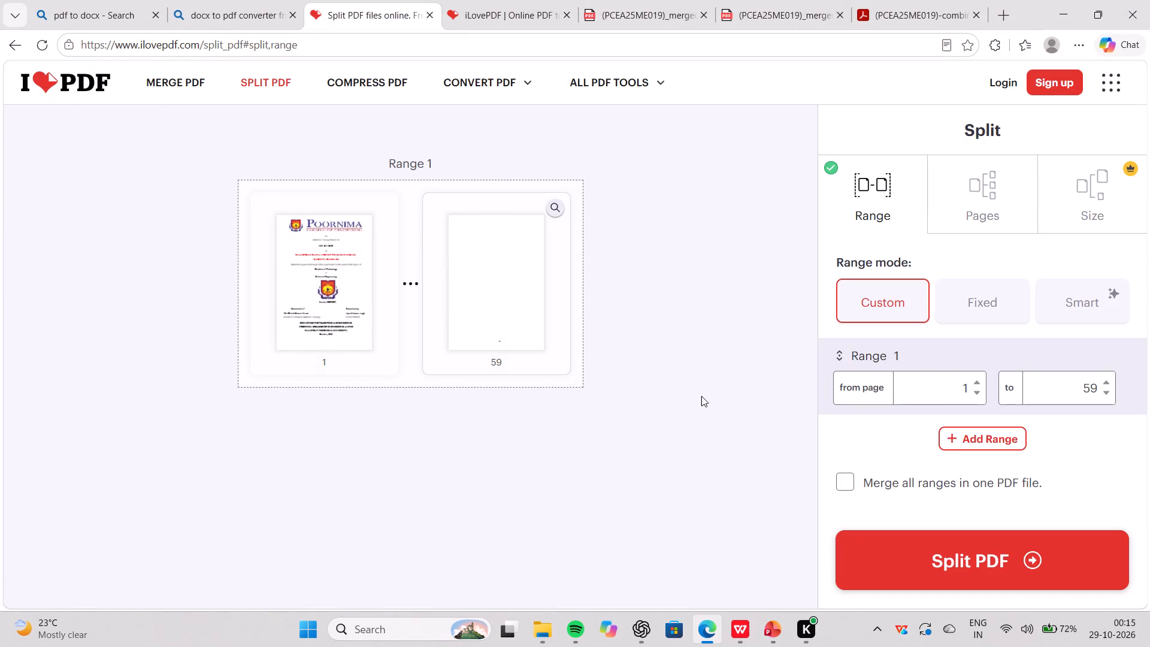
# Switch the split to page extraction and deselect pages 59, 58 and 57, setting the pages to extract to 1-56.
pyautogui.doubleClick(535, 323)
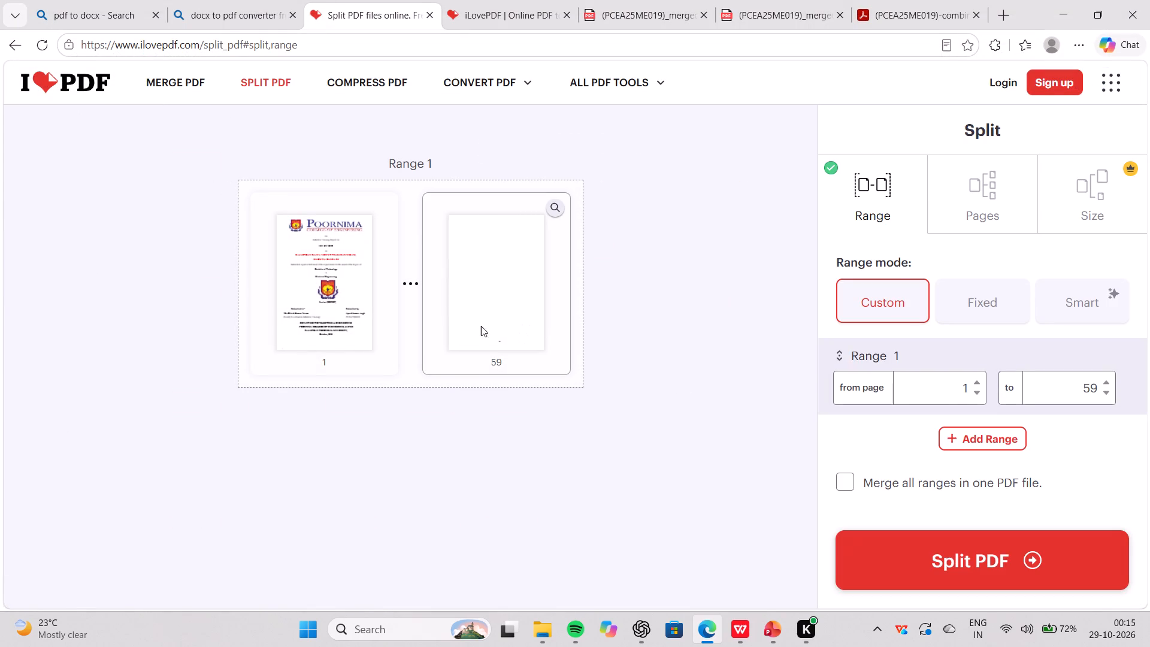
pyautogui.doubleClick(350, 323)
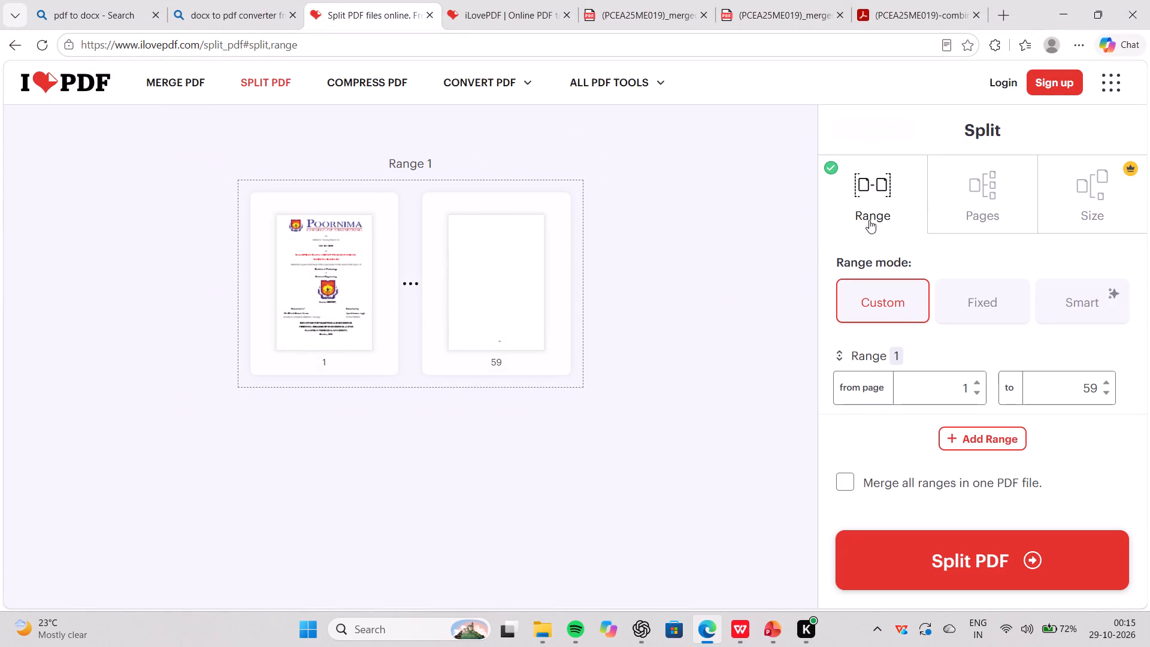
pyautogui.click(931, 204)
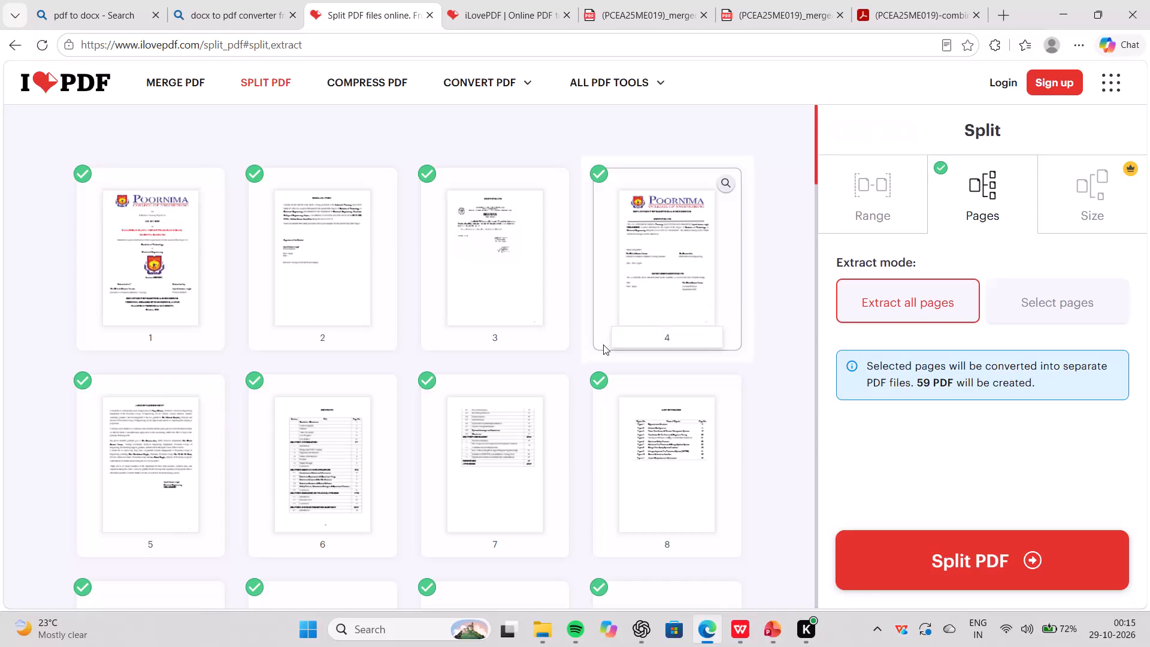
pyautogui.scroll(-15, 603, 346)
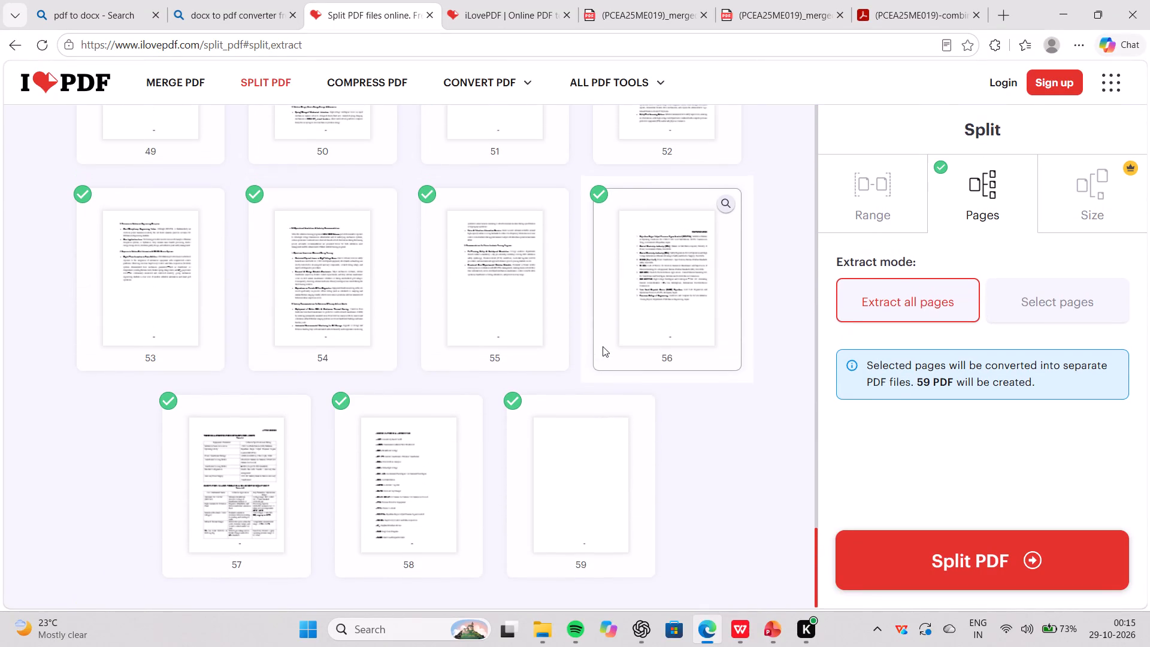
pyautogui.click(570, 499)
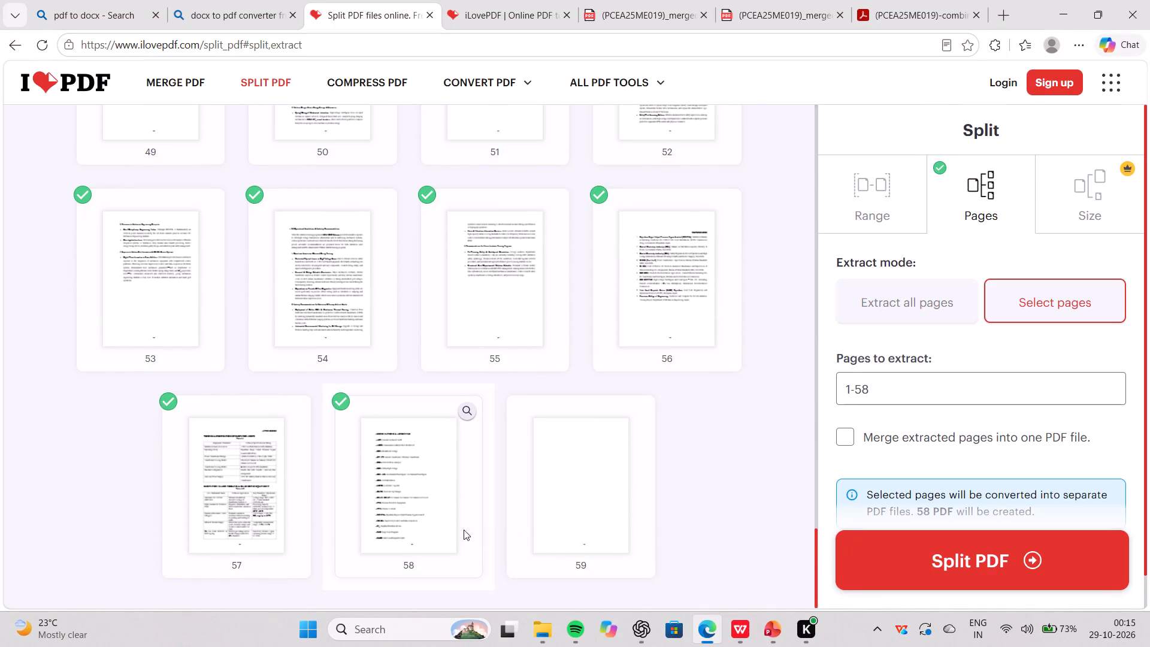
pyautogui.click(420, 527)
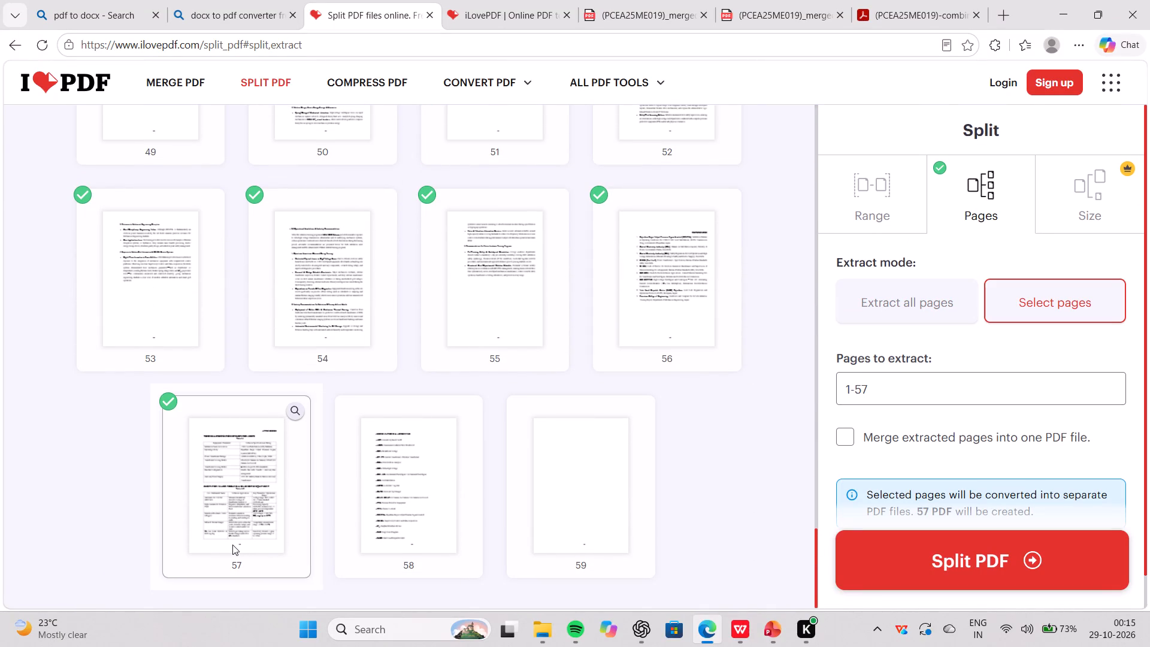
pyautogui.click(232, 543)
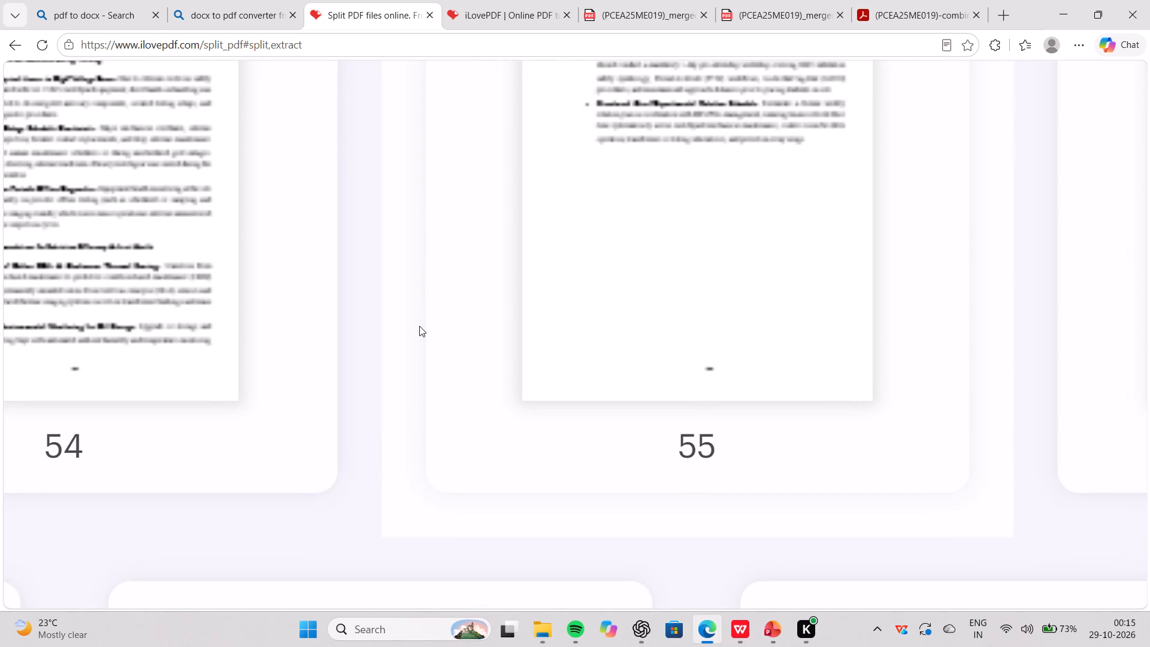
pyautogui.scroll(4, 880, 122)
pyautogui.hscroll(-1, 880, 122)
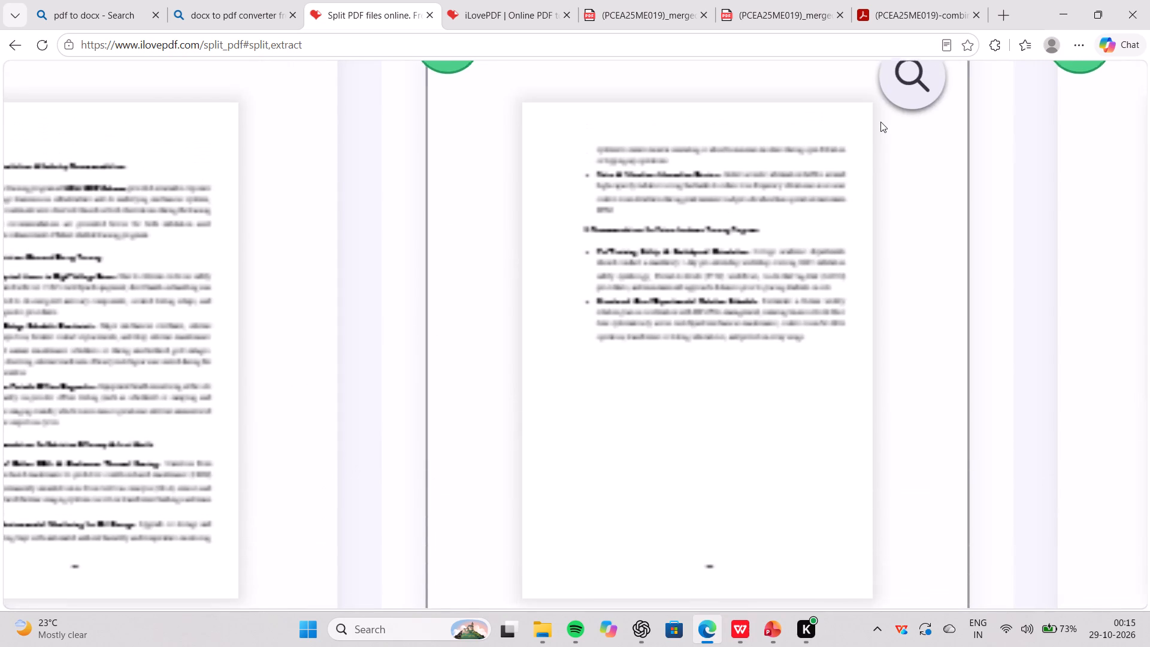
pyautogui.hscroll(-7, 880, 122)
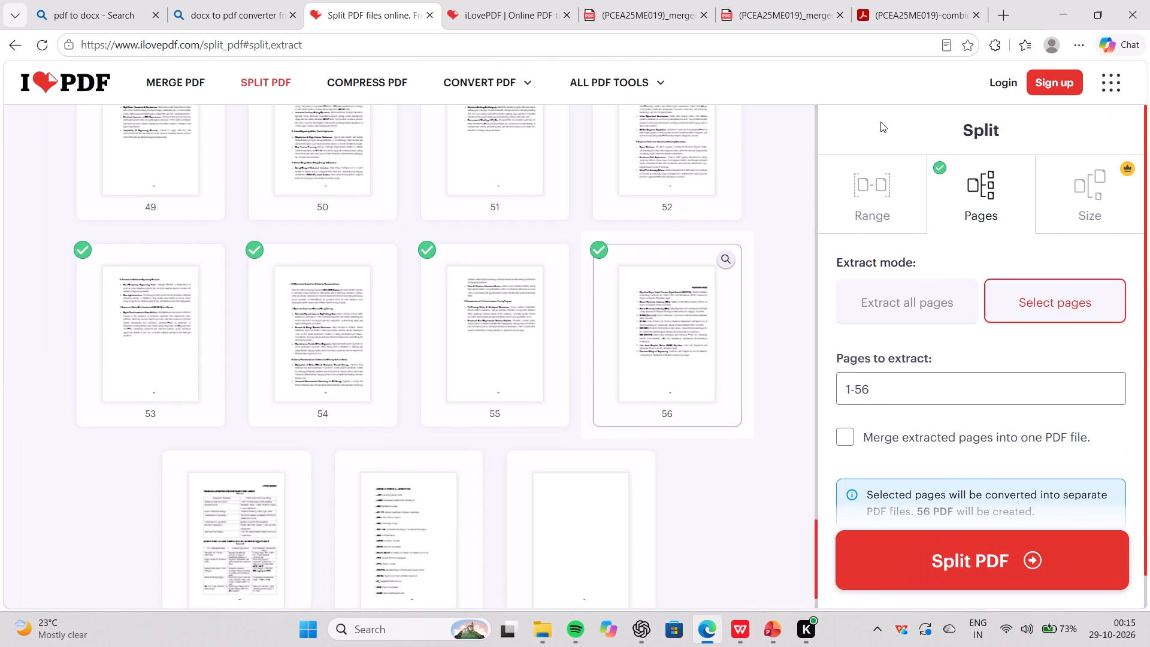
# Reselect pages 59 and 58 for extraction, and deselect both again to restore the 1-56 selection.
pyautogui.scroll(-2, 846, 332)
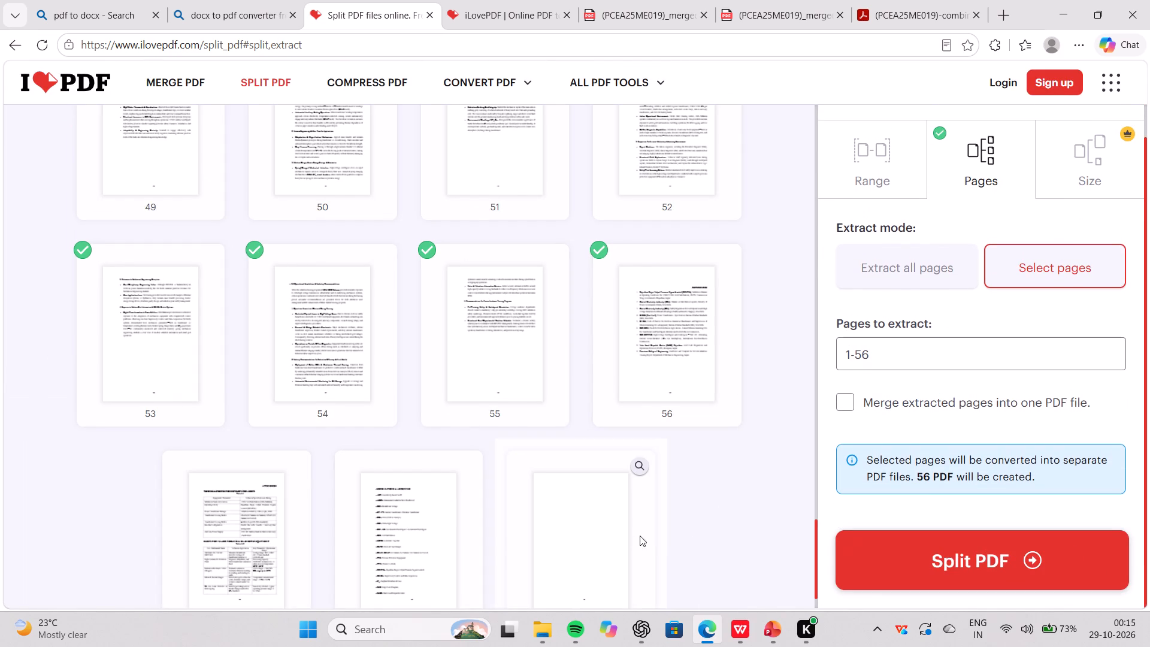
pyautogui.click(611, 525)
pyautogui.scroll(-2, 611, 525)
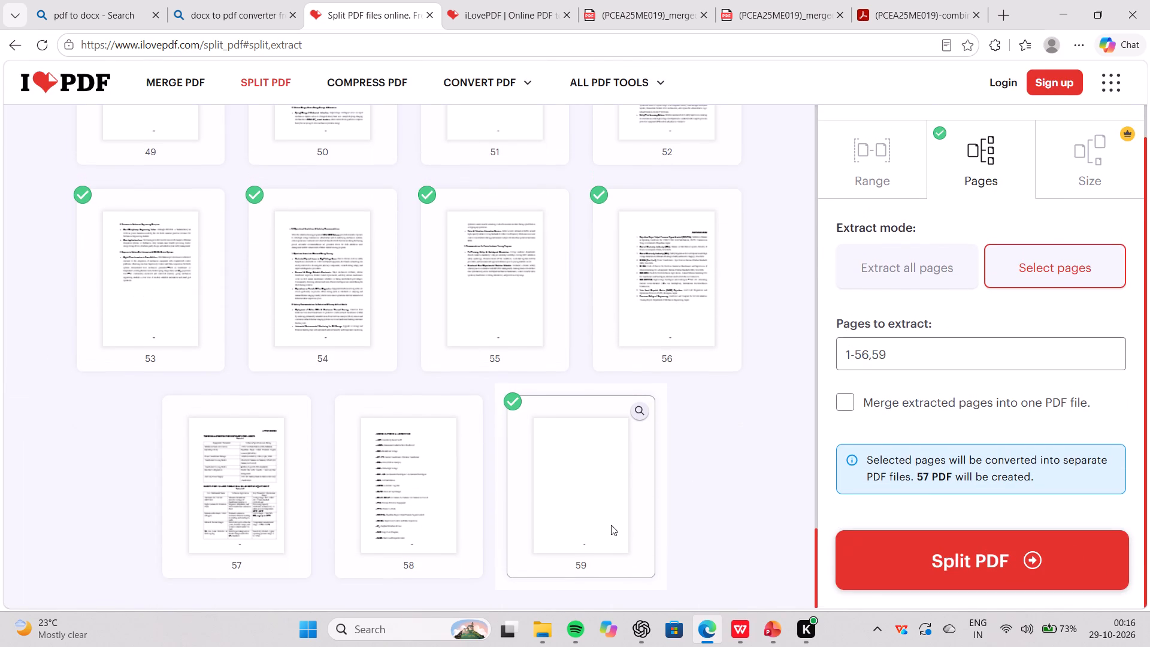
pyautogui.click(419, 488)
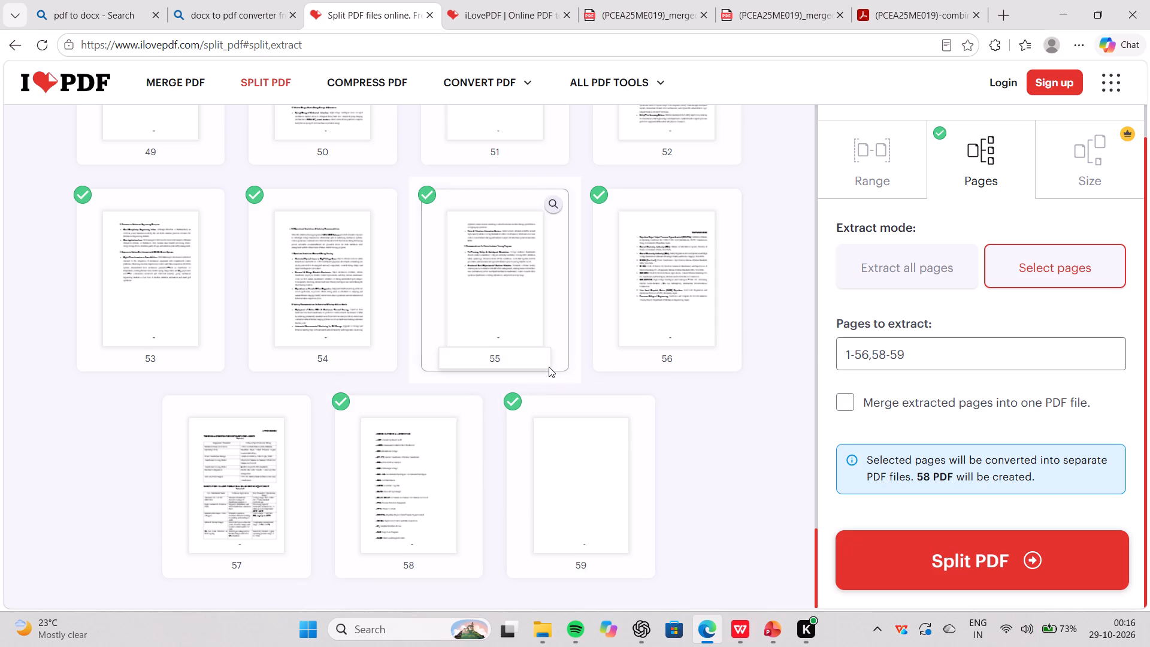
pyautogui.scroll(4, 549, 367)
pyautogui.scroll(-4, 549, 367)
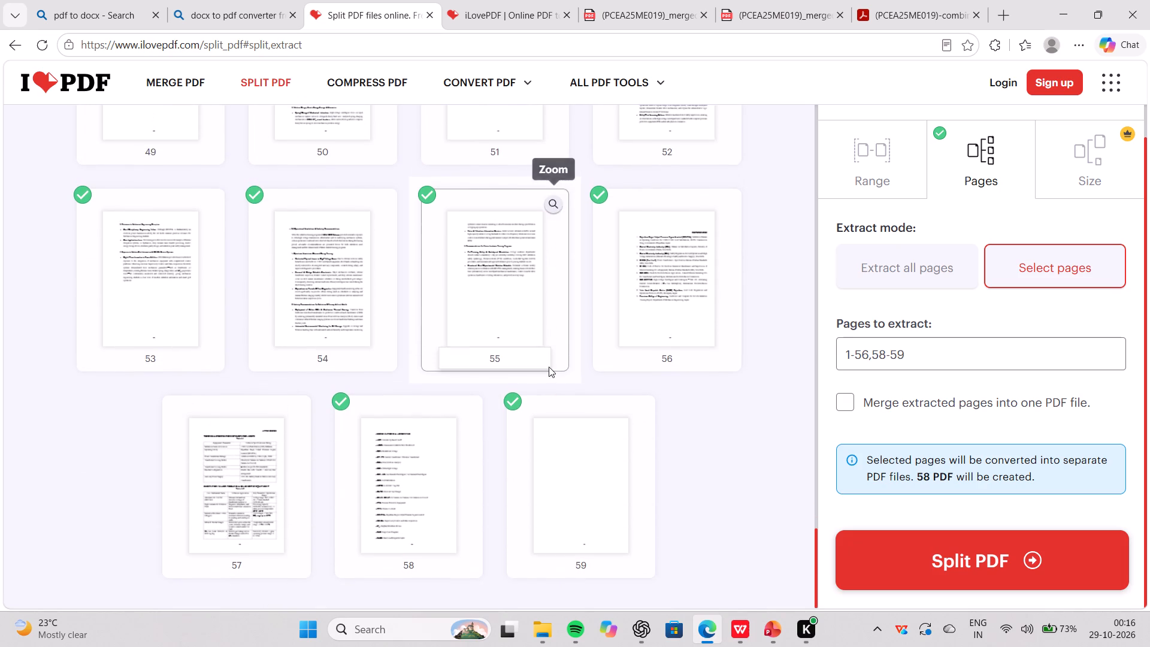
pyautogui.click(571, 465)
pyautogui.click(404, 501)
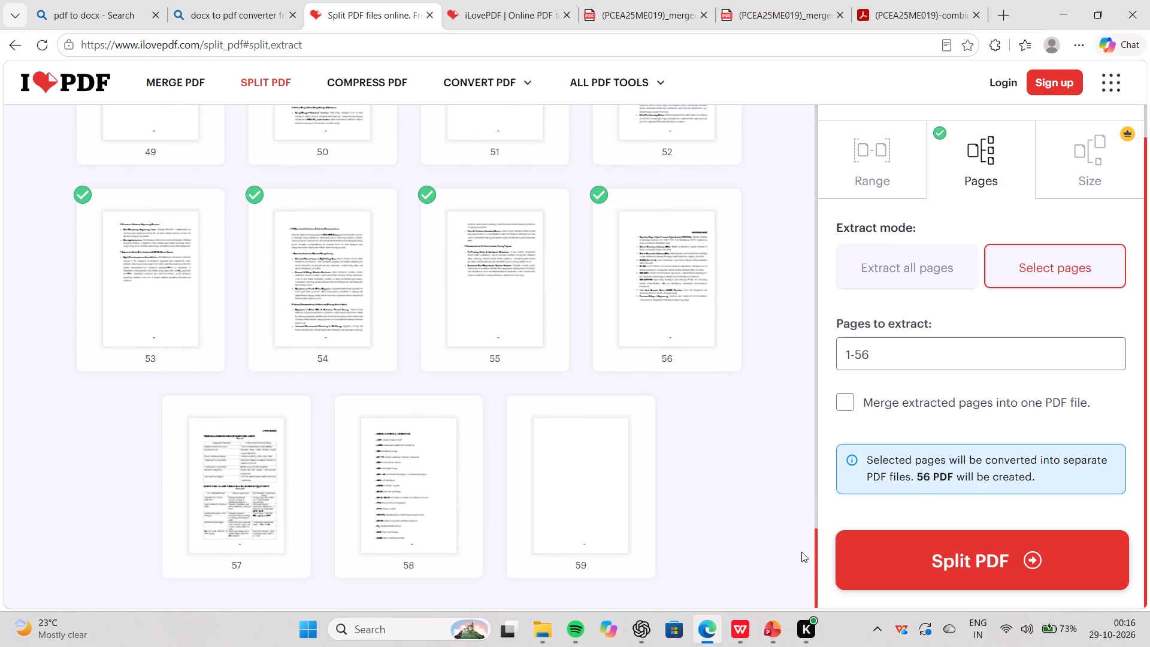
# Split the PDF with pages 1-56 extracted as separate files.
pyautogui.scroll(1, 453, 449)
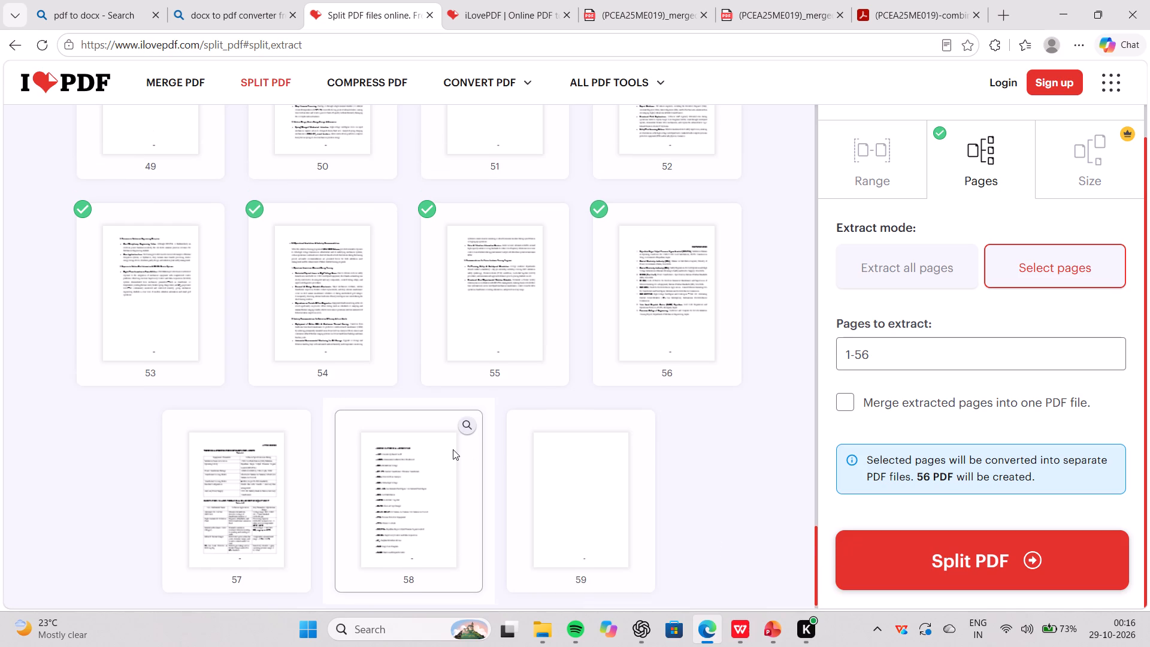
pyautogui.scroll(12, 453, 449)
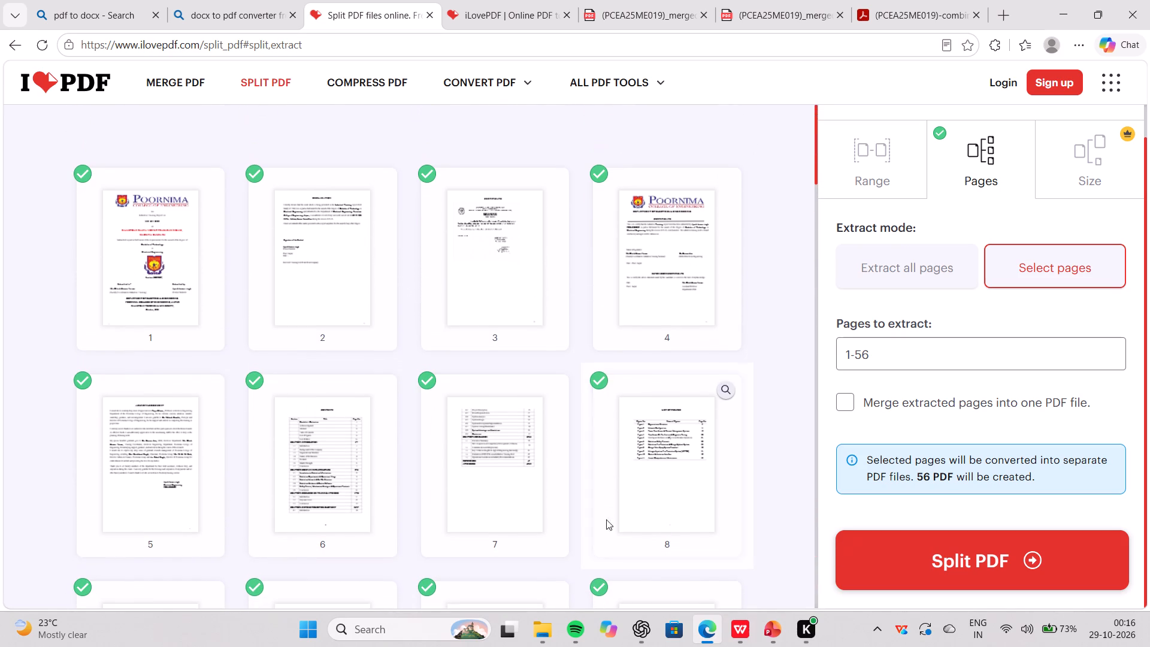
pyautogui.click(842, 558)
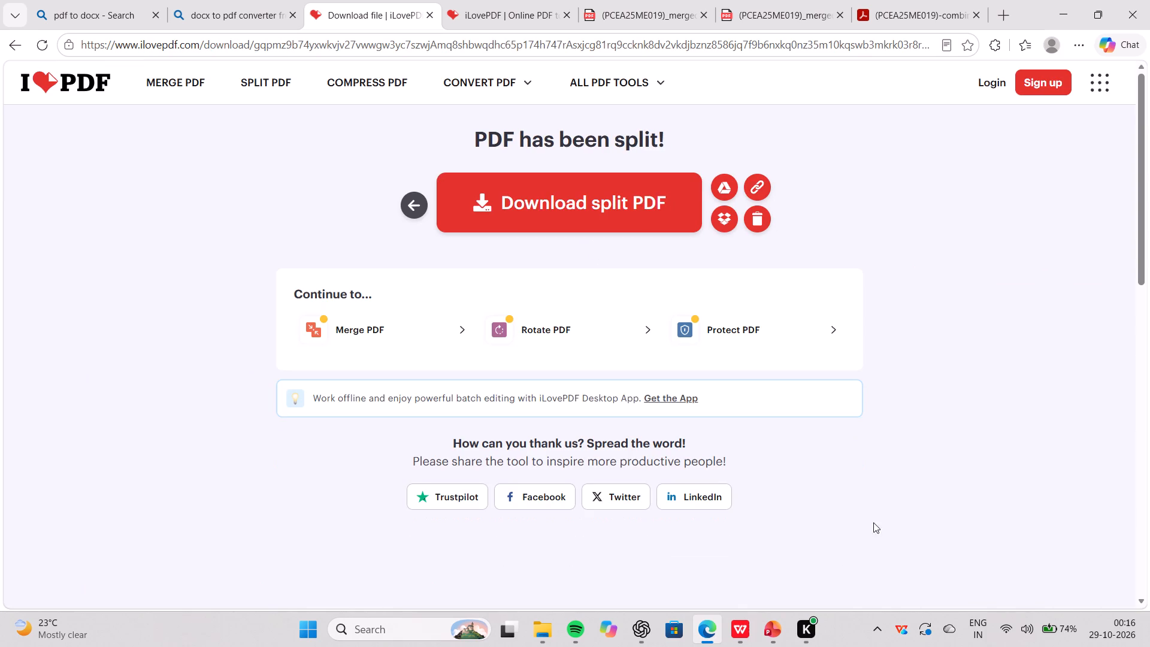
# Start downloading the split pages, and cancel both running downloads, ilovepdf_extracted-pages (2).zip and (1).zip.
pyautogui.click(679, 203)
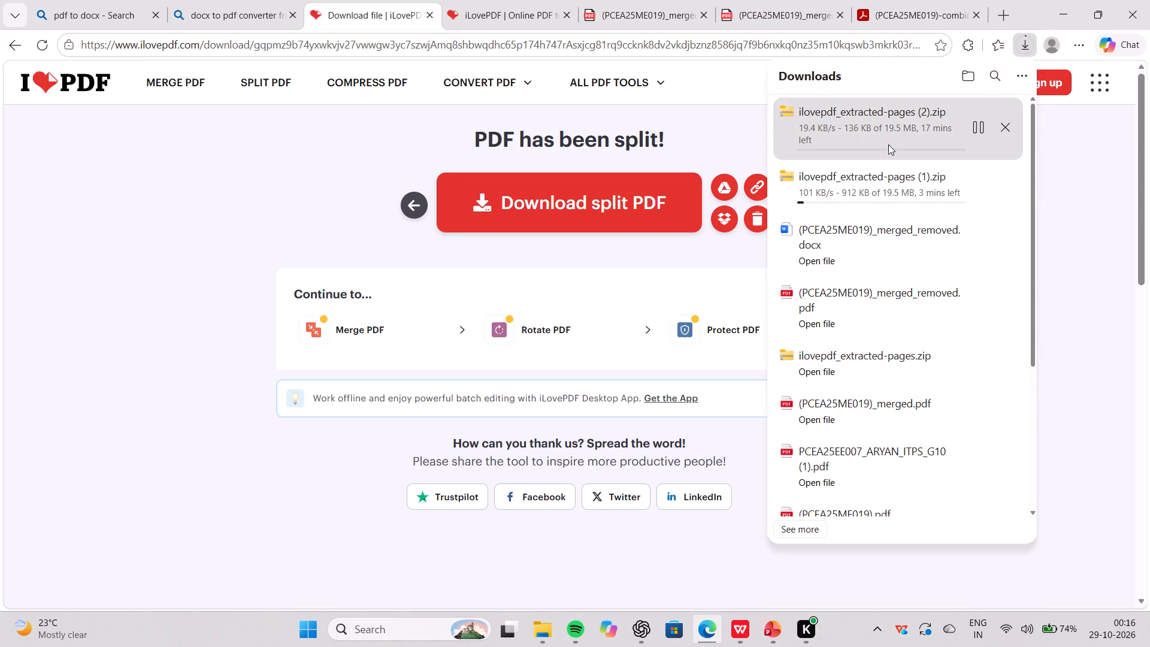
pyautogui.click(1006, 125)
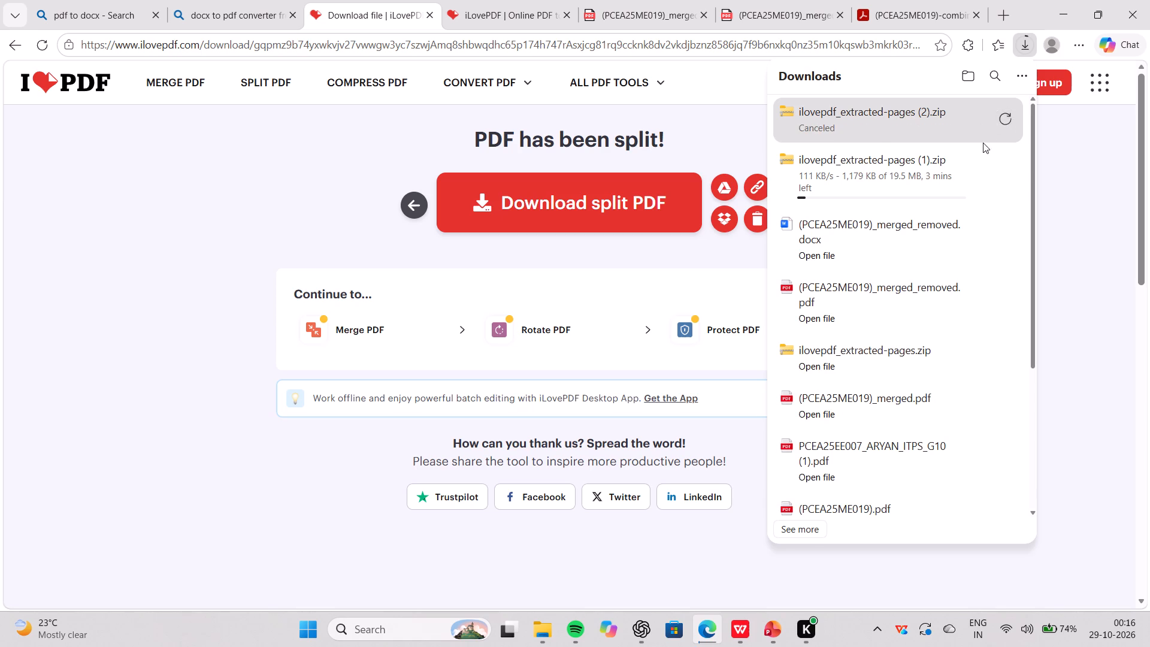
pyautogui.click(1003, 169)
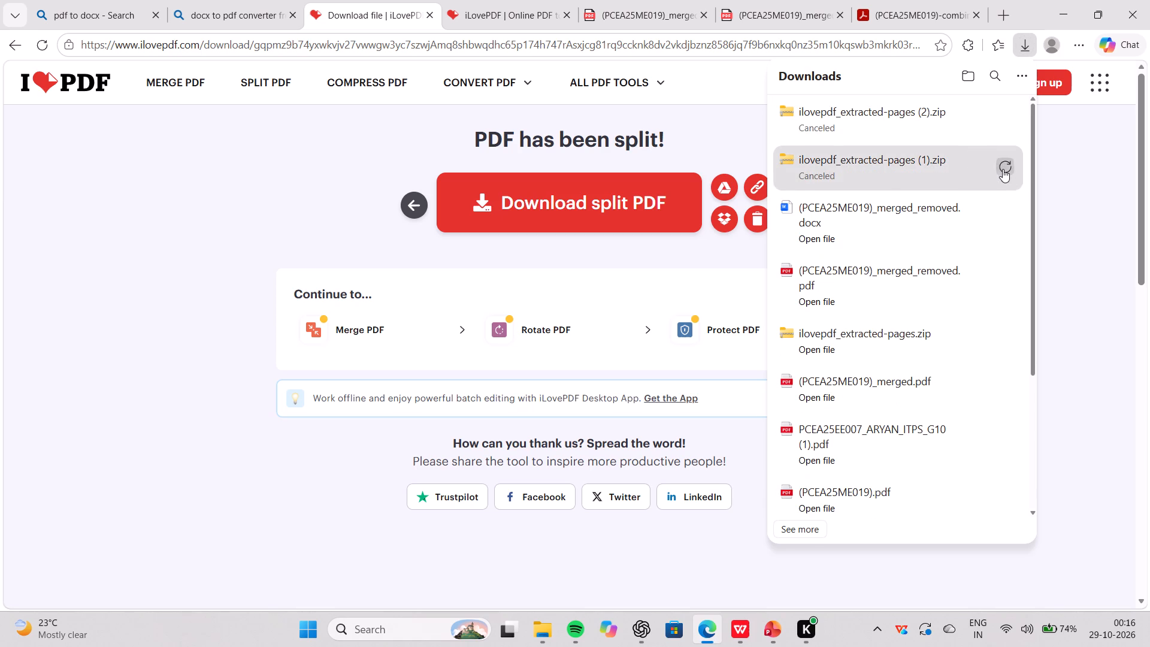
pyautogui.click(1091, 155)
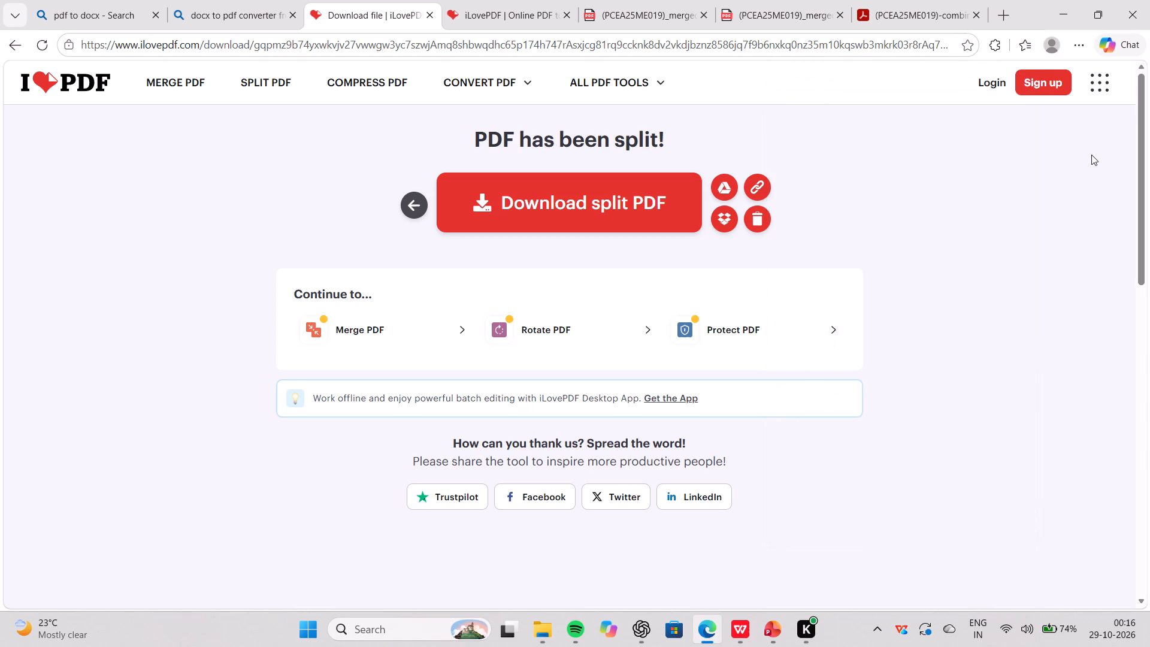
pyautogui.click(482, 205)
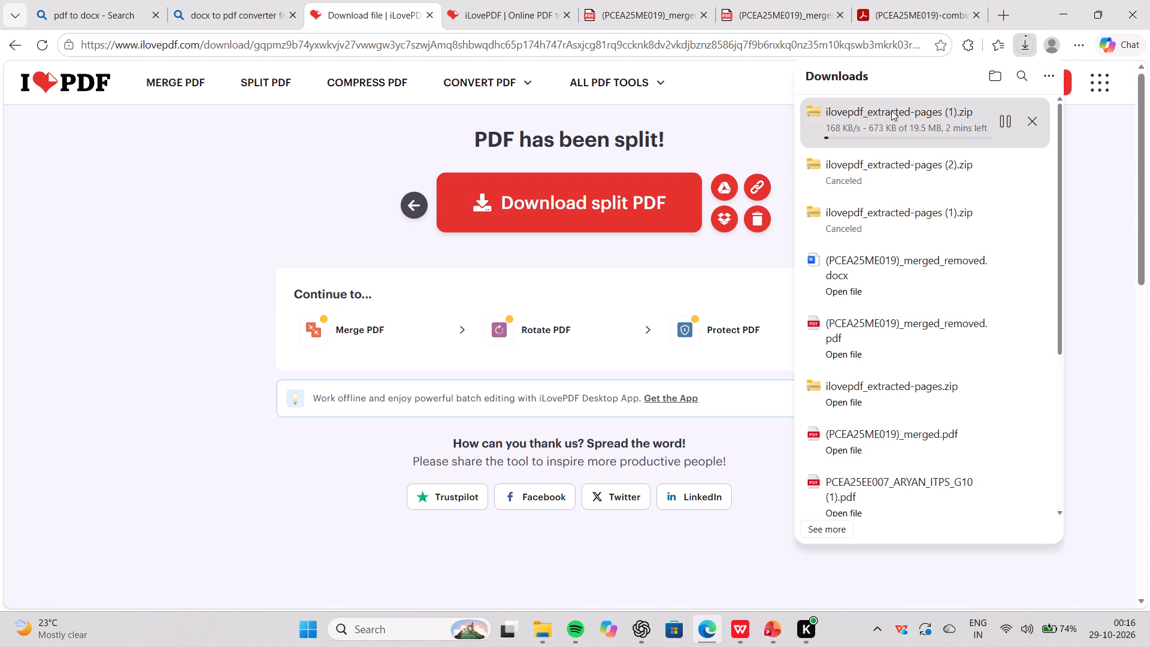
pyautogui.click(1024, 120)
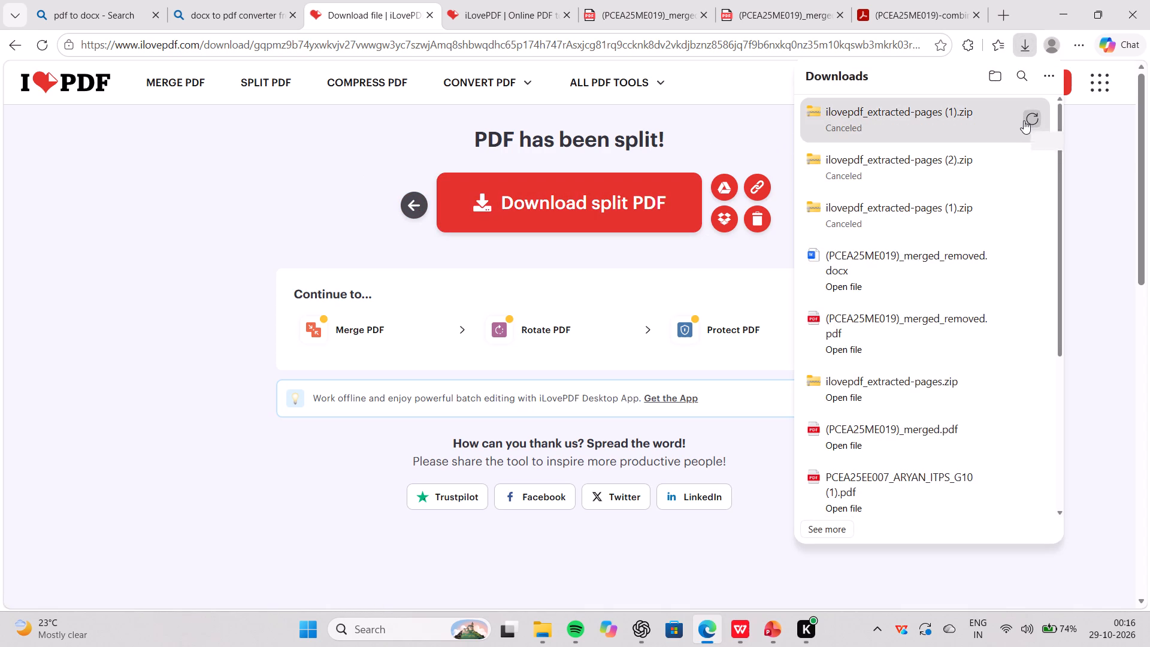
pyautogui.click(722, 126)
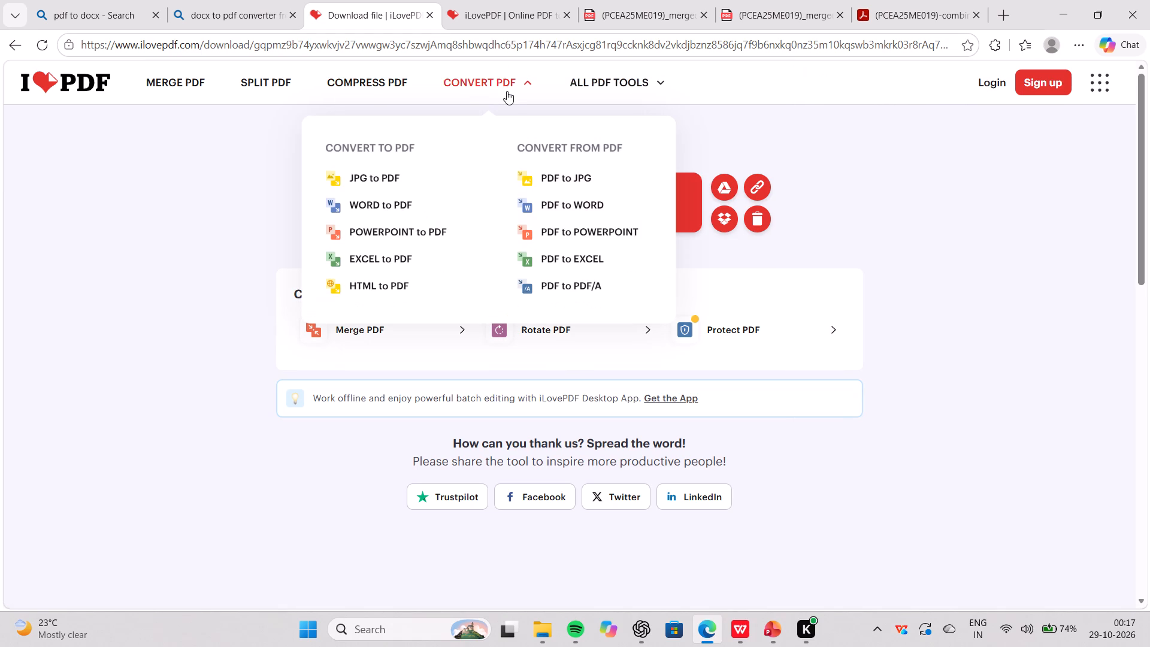
pyautogui.click(275, 89)
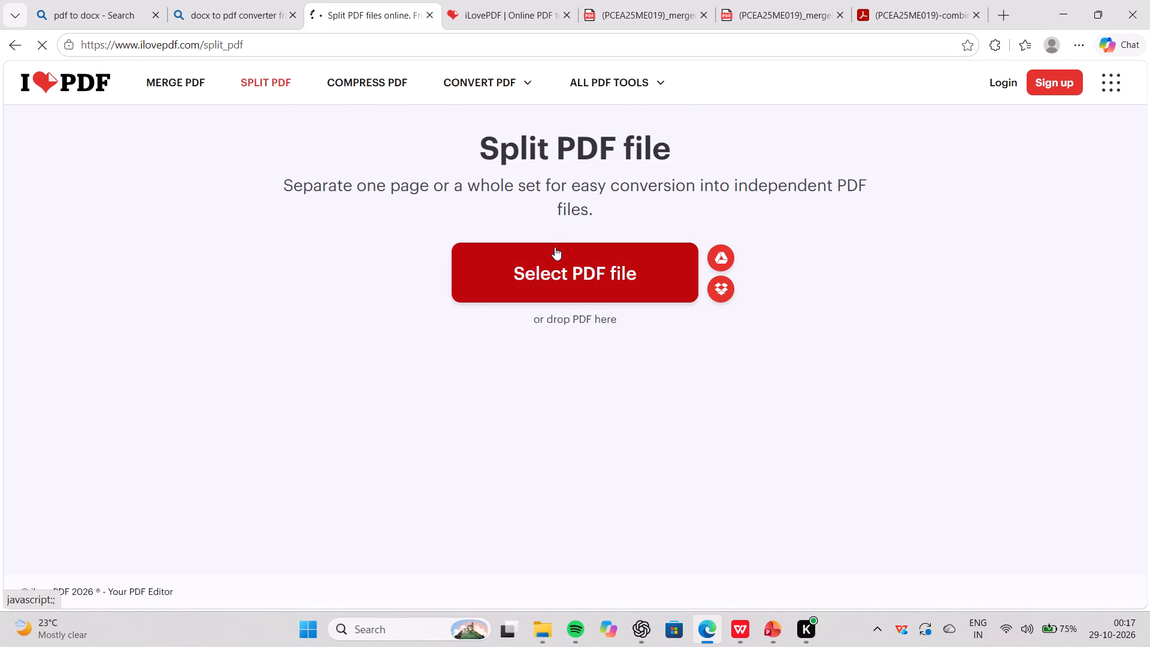
pyautogui.click(555, 247)
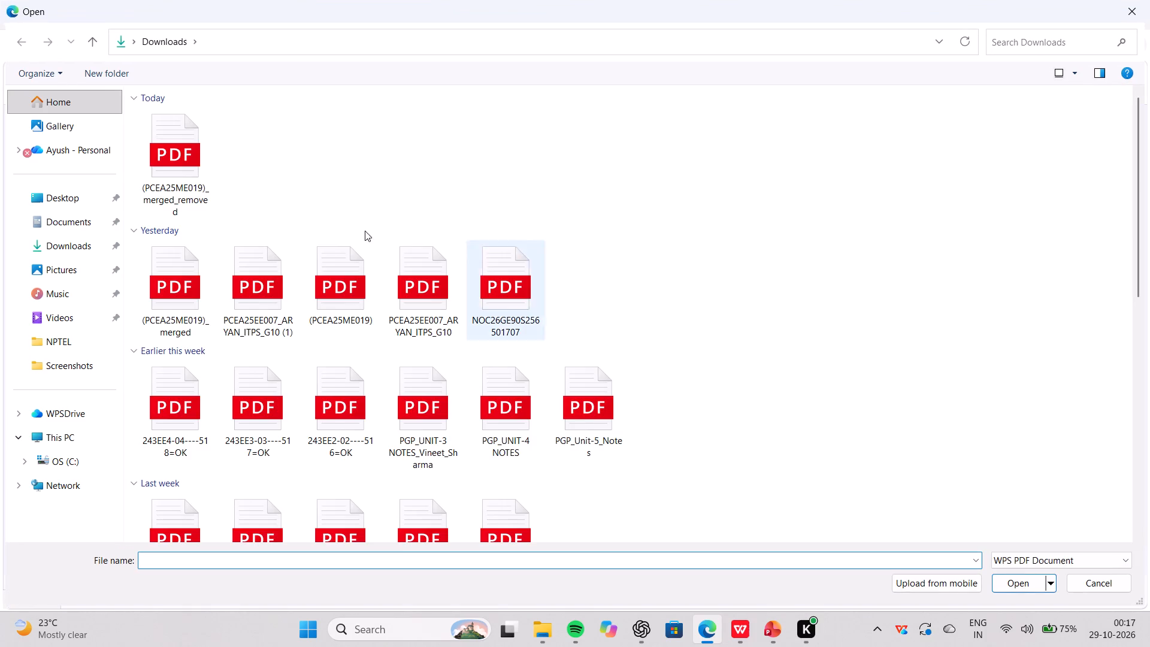
pyautogui.click(161, 173)
pyautogui.doubleClick(161, 173)
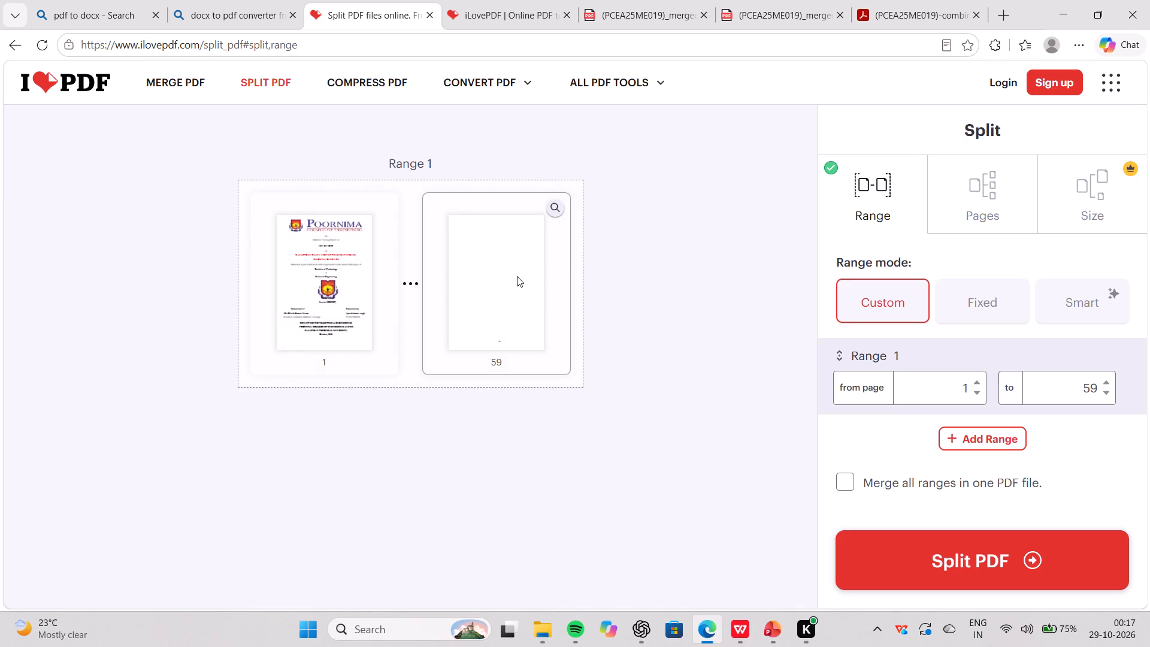
# Set the split to extract selected pages and select pages 59, 58 and 57.
pyautogui.click(975, 194)
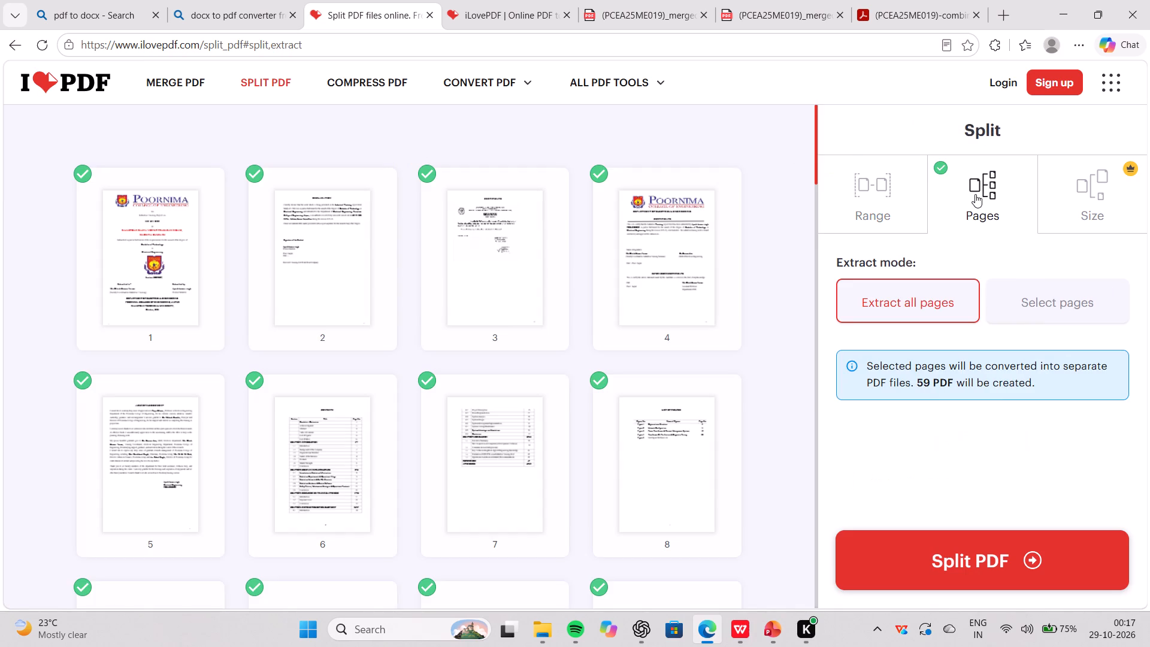
pyautogui.click(1044, 304)
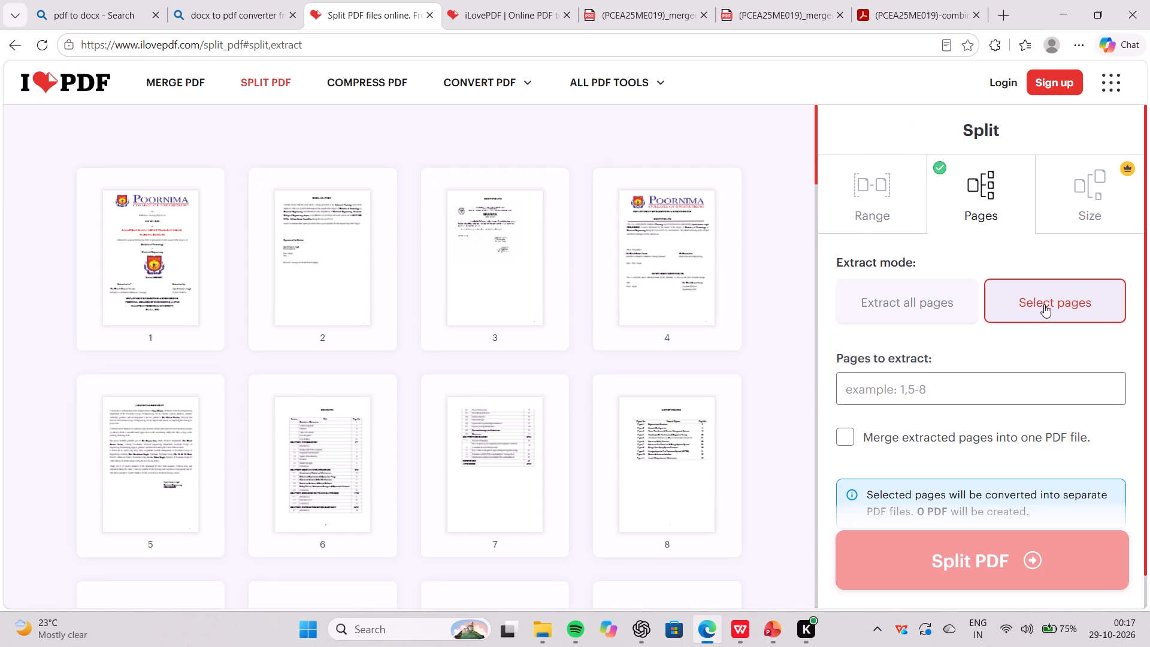
pyautogui.scroll(-9, 685, 430)
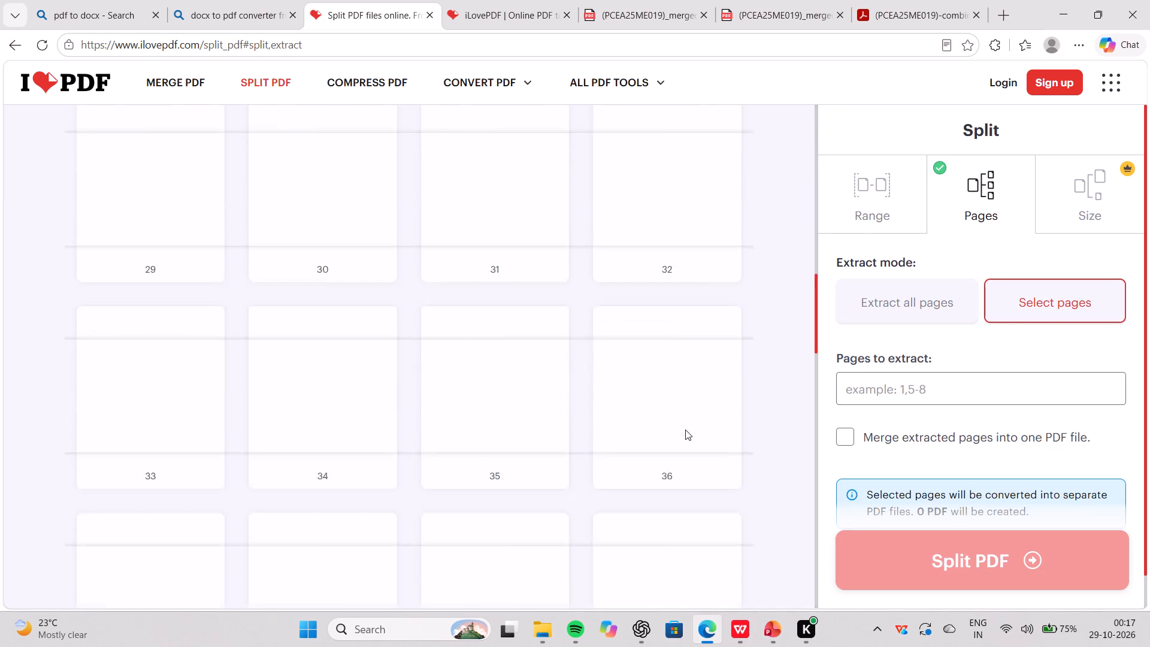
pyautogui.scroll(-7, 685, 430)
pyautogui.click(587, 459)
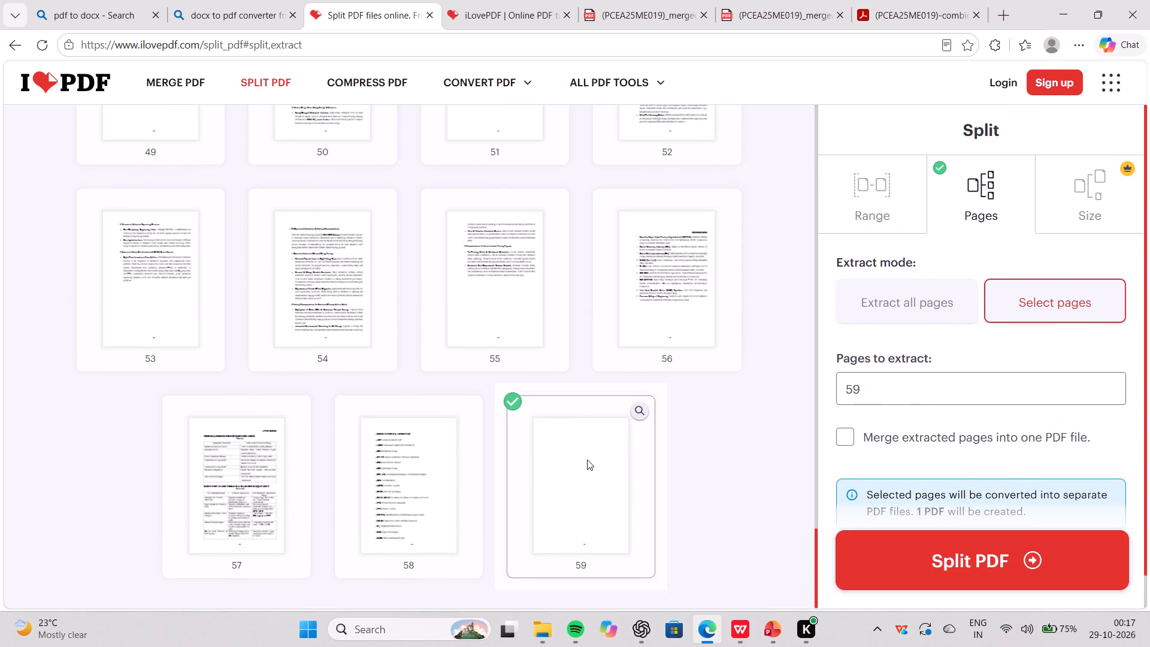
pyautogui.click(429, 467)
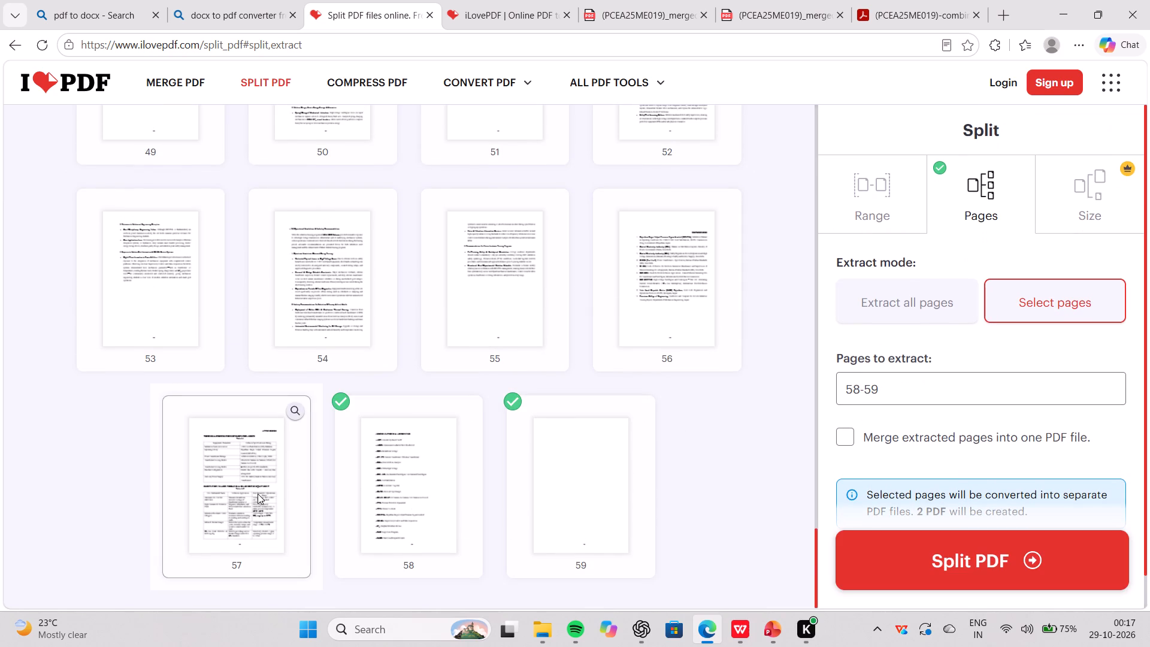
pyautogui.click(258, 494)
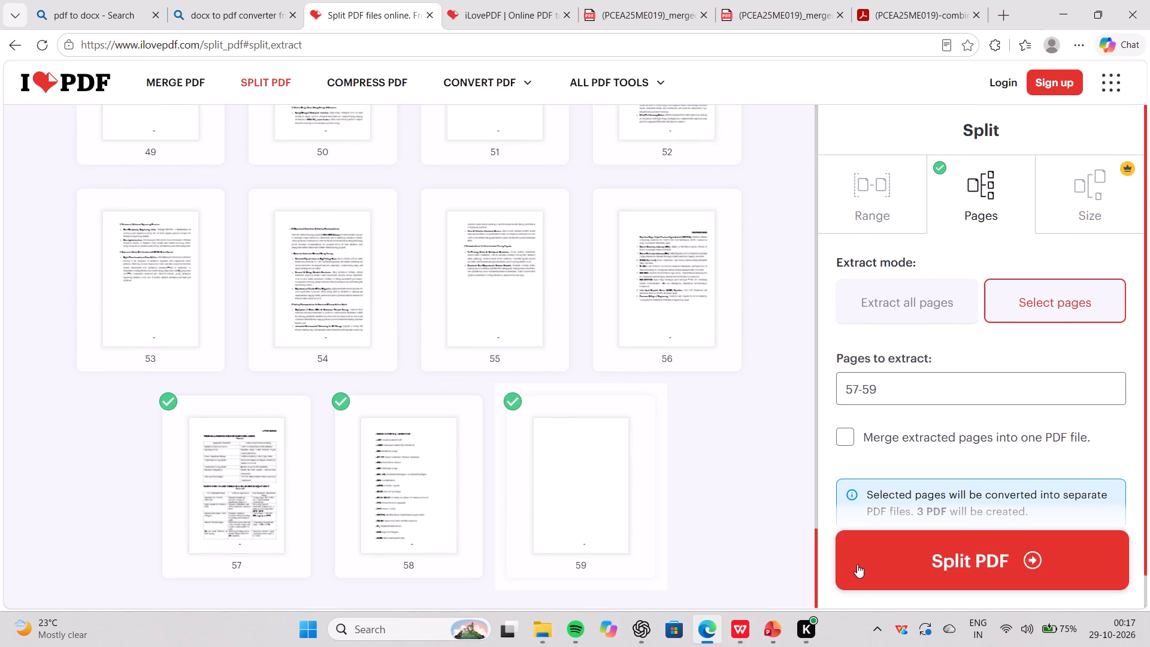
# Split the PDF into the selected pages 57-59 and download the result.
pyautogui.click(858, 564)
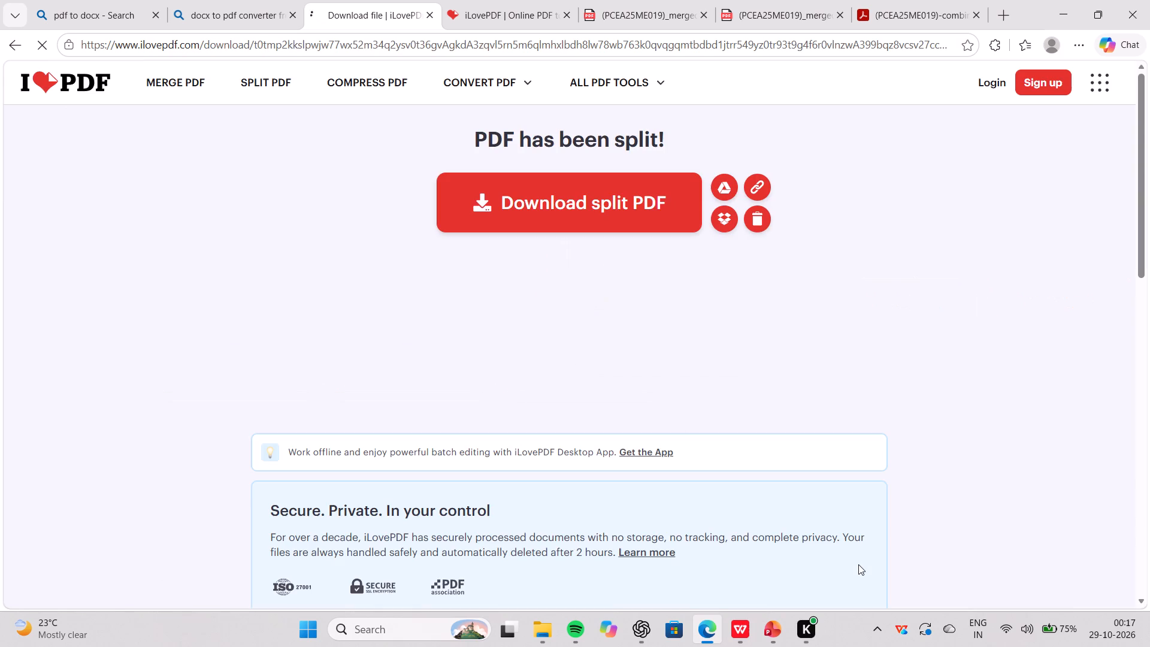
pyautogui.click(591, 216)
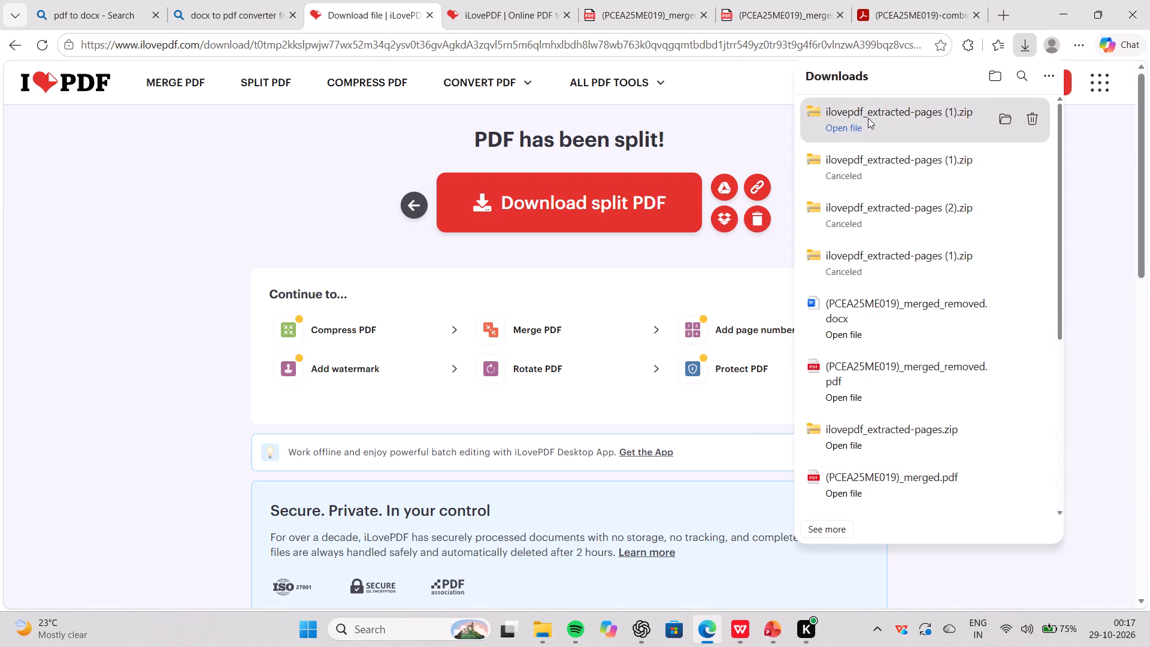
# Open the downloaded ilovepdf_extracted-pages (1).zip and inspect the extracted page 57 PDF.
pyautogui.click(844, 131)
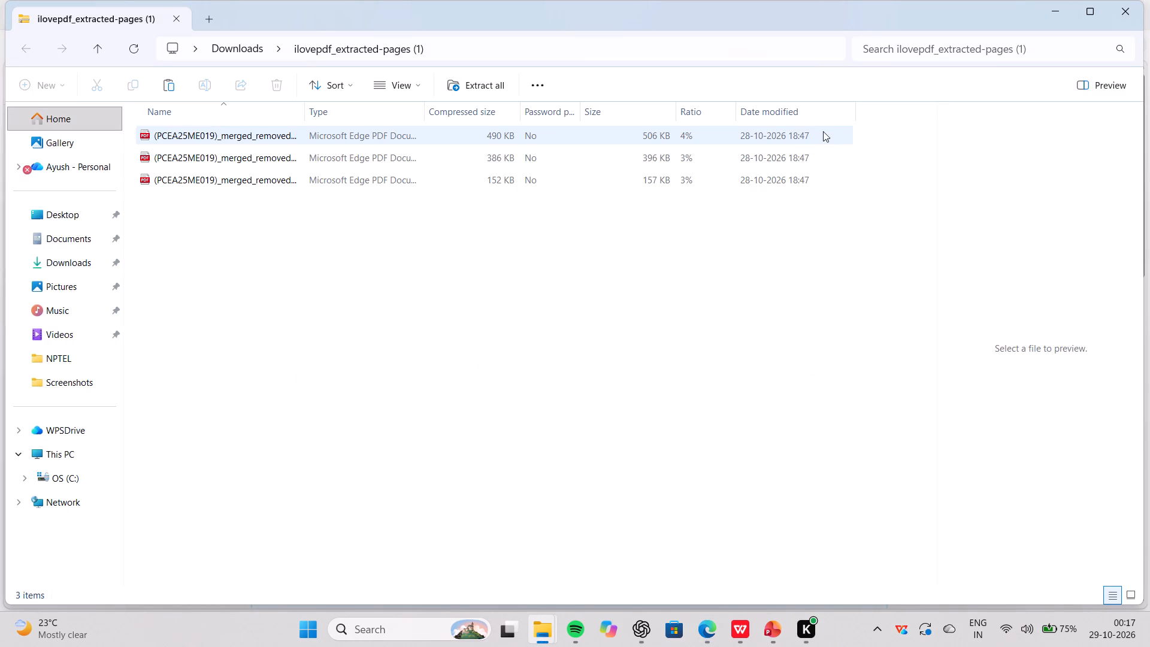
pyautogui.doubleClick(712, 134)
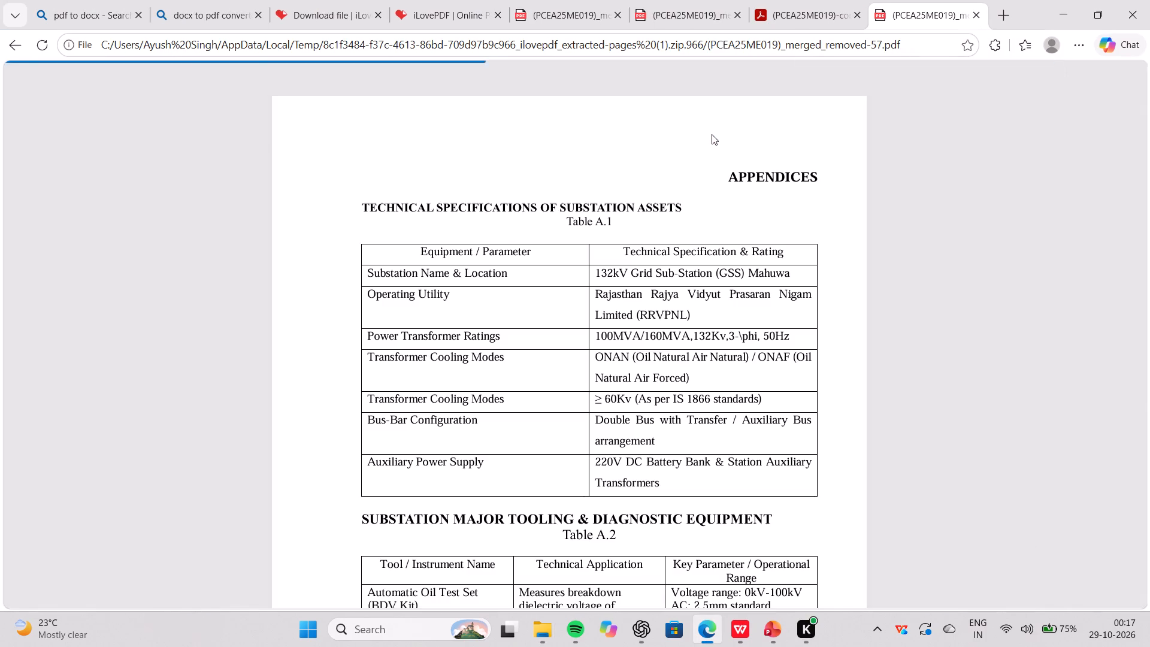
pyautogui.scroll(3, 659, 214)
pyautogui.scroll(-5, 659, 214)
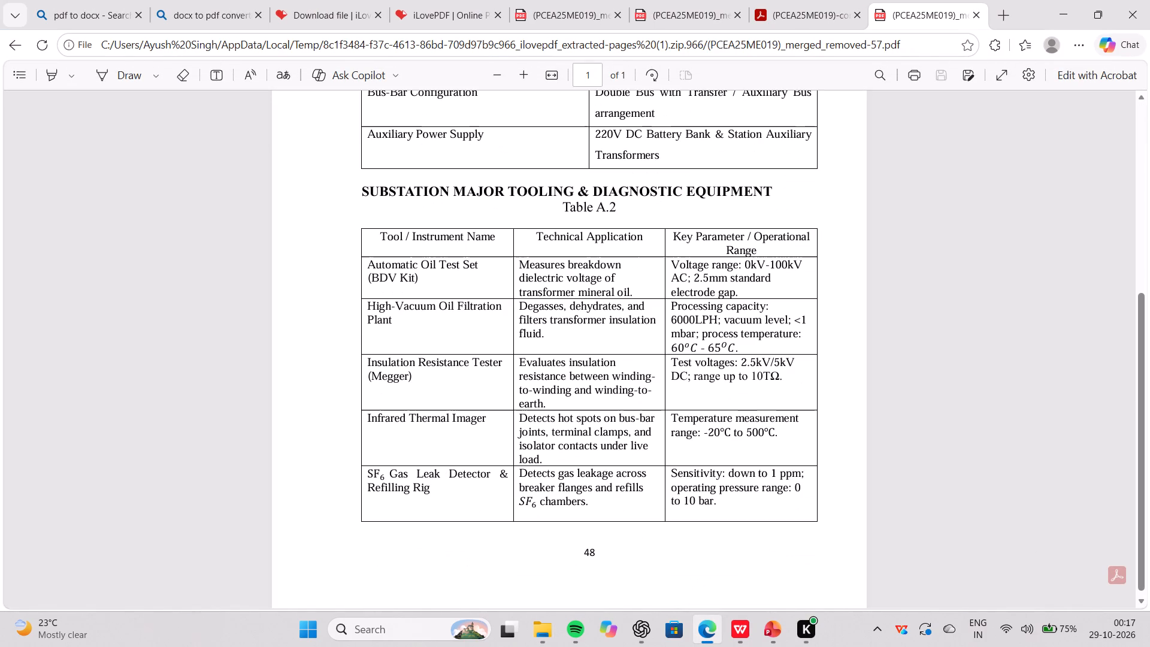
pyautogui.scroll(-3, 659, 214)
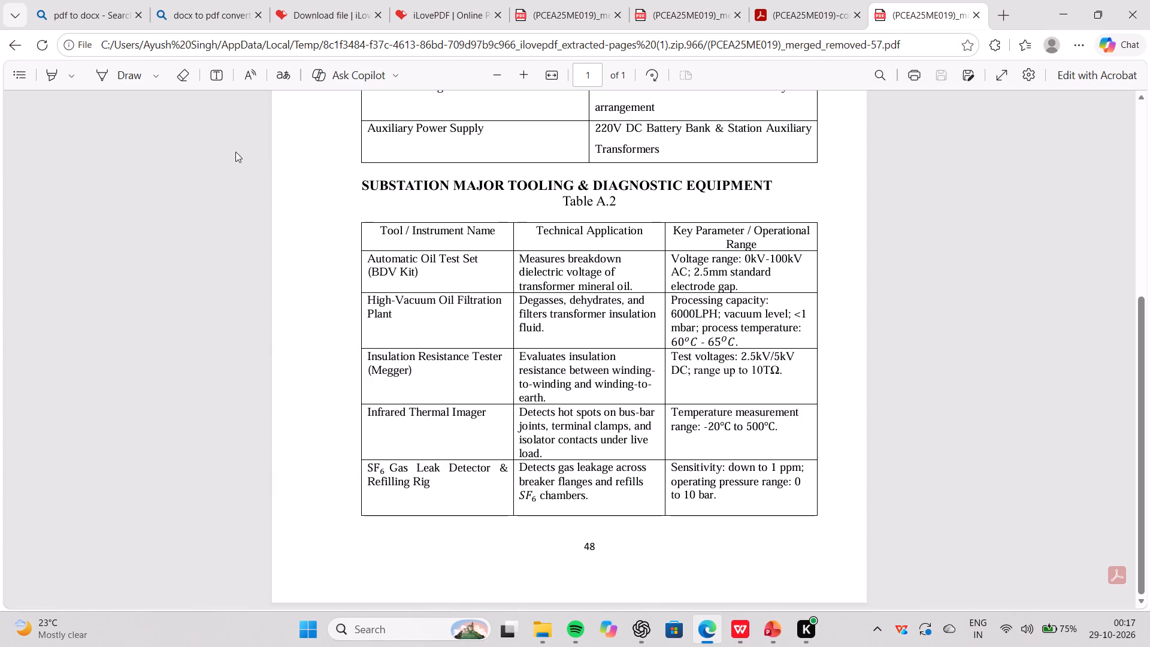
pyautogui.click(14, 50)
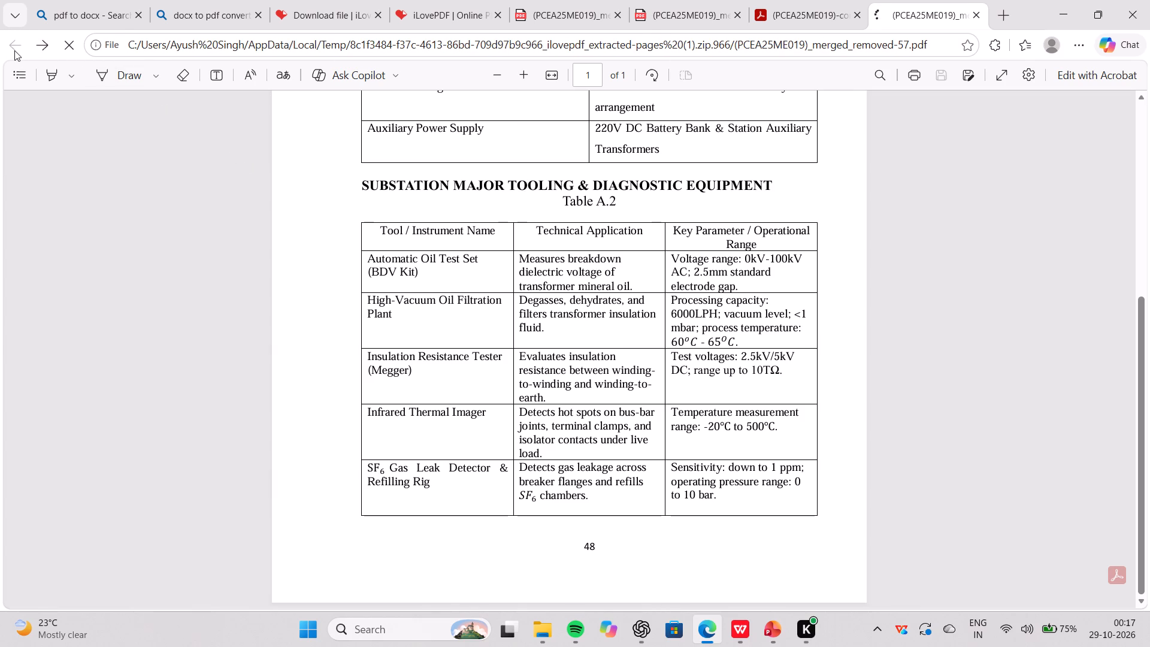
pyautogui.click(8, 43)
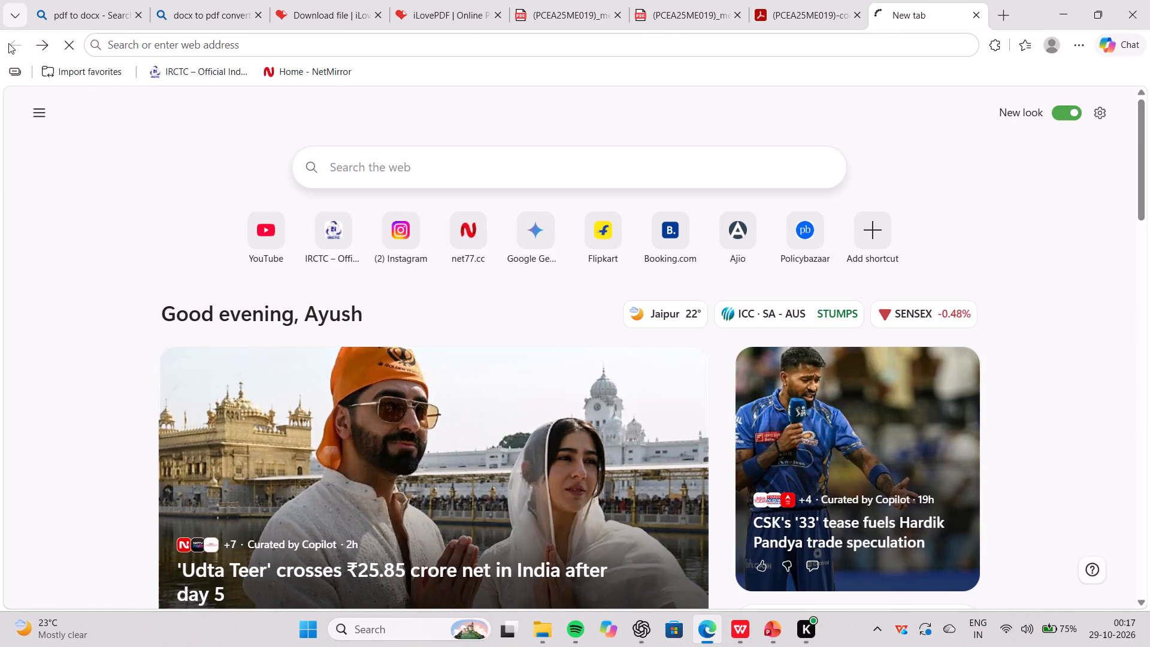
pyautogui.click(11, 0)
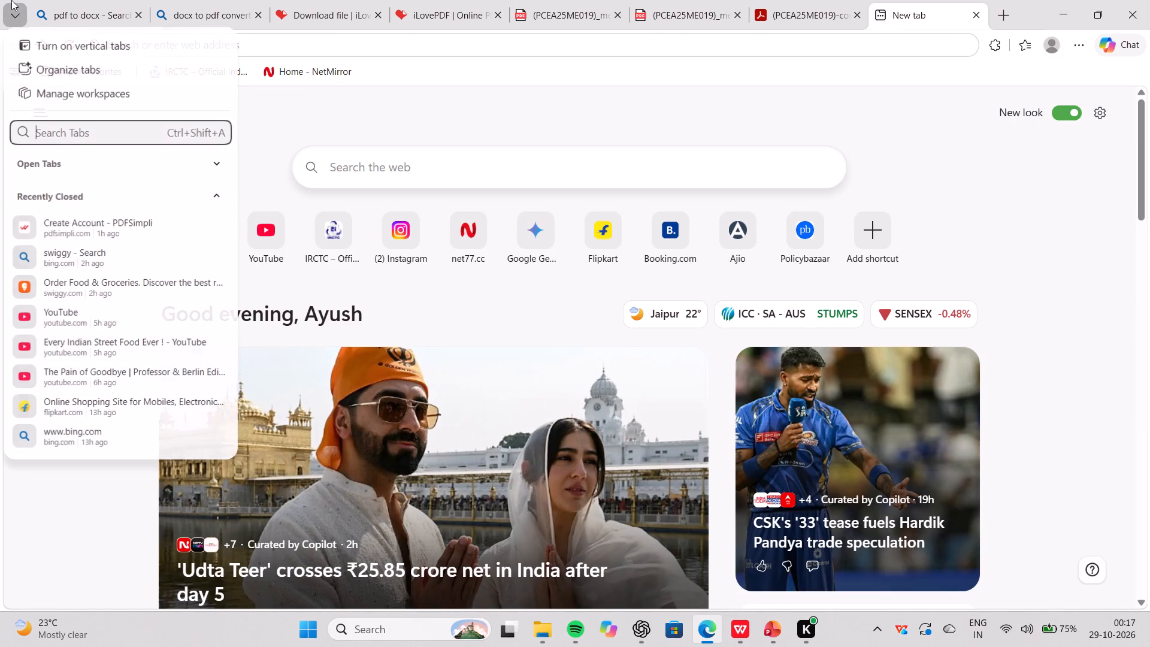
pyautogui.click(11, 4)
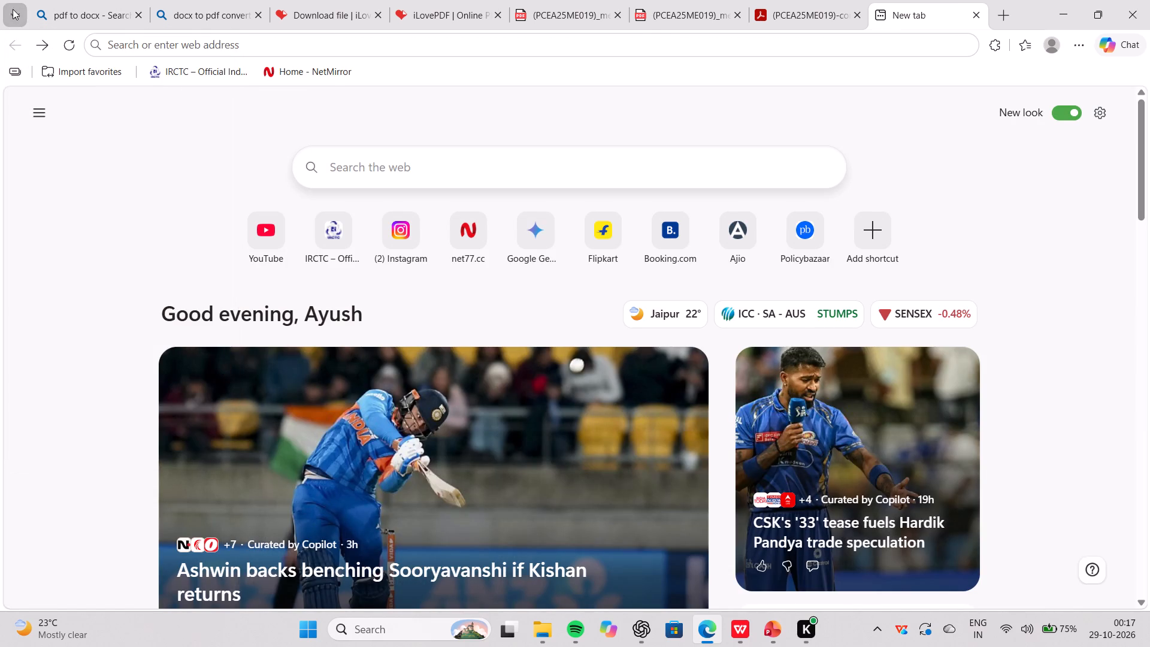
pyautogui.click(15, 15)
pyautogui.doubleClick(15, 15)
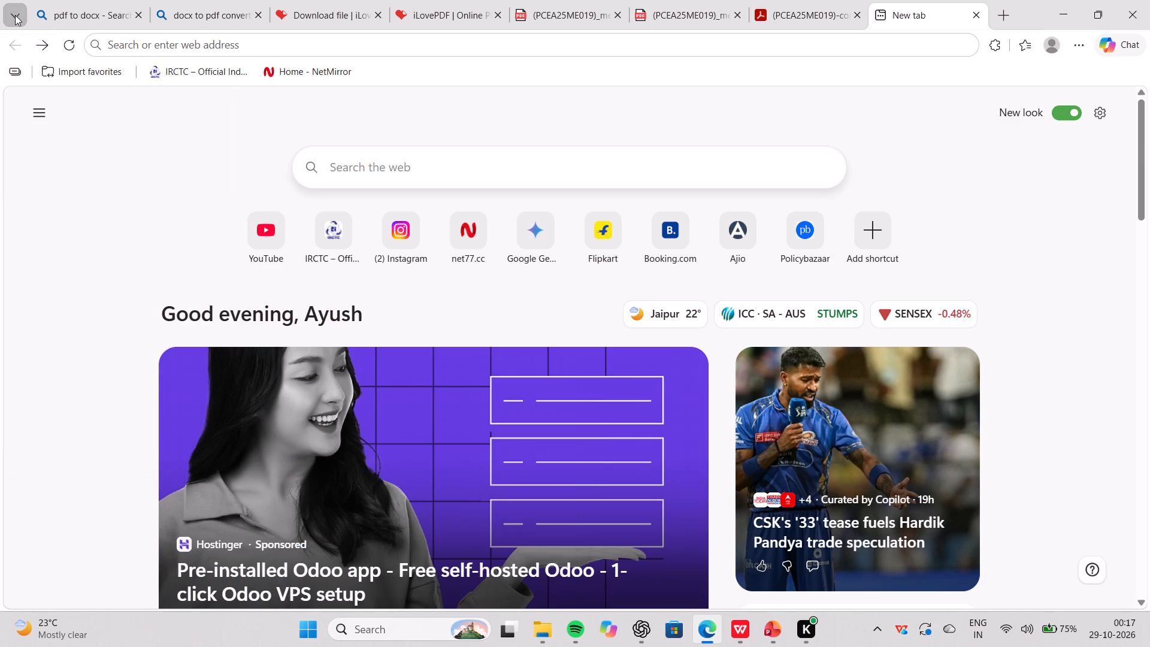
# Return to the extracted-pages archive and inspect the extracted page 59 and page 58 PDFs.
pyautogui.click(1079, 12)
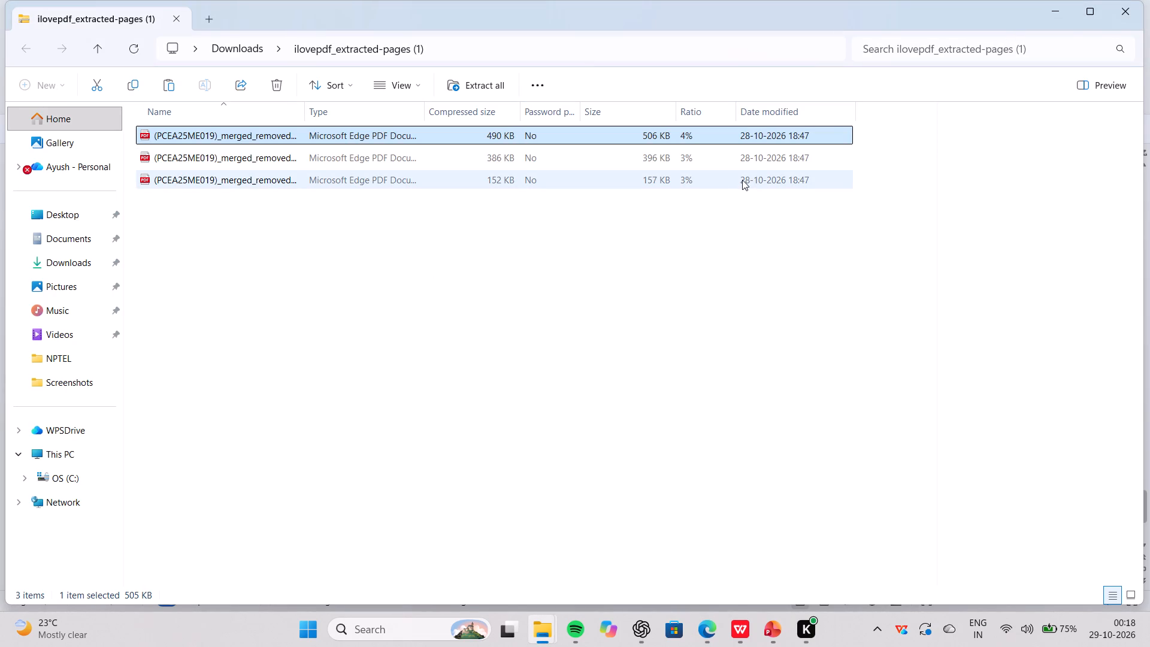
pyautogui.doubleClick(742, 180)
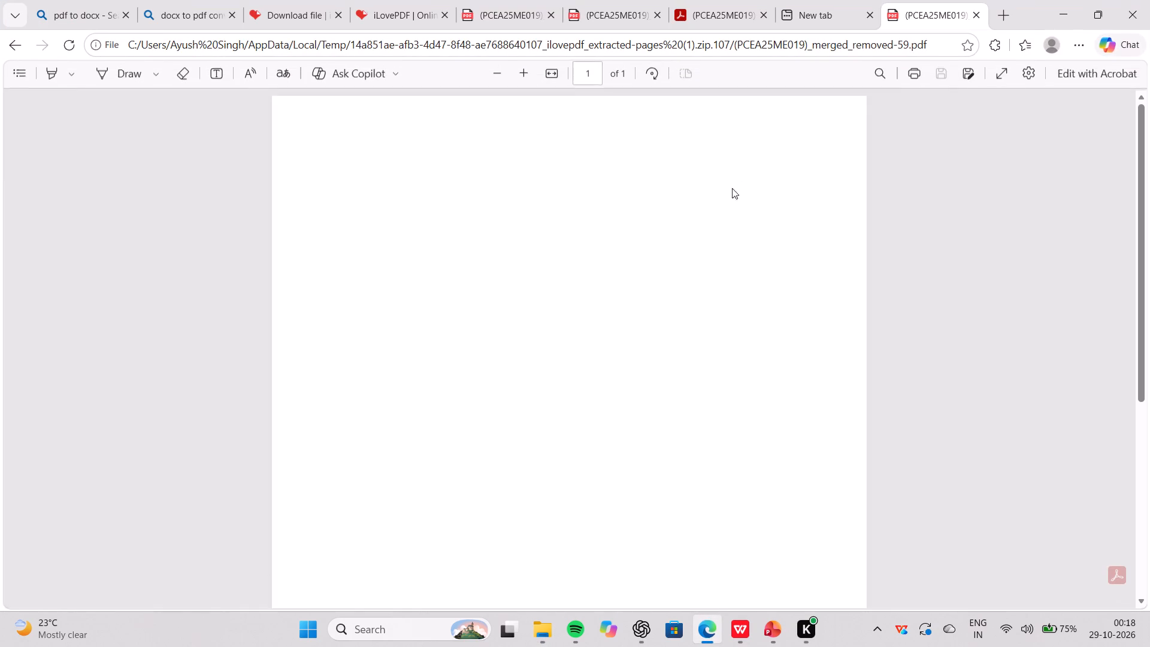
pyautogui.scroll(-8, 676, 213)
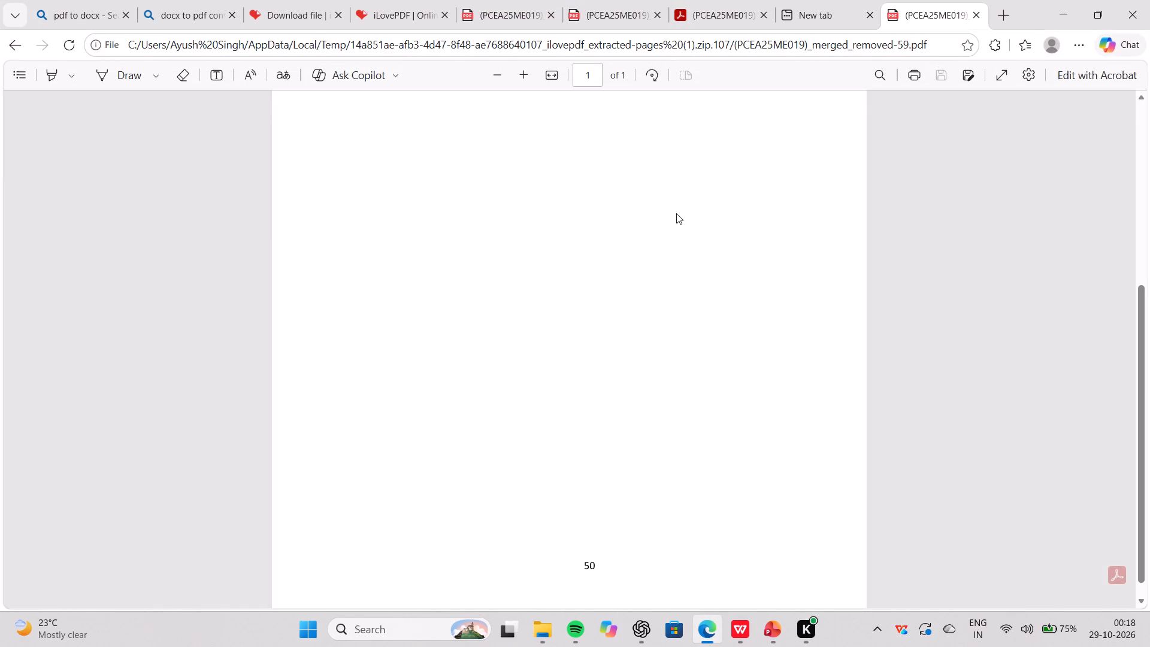
pyautogui.scroll(-3, 676, 213)
pyautogui.scroll(4, 676, 213)
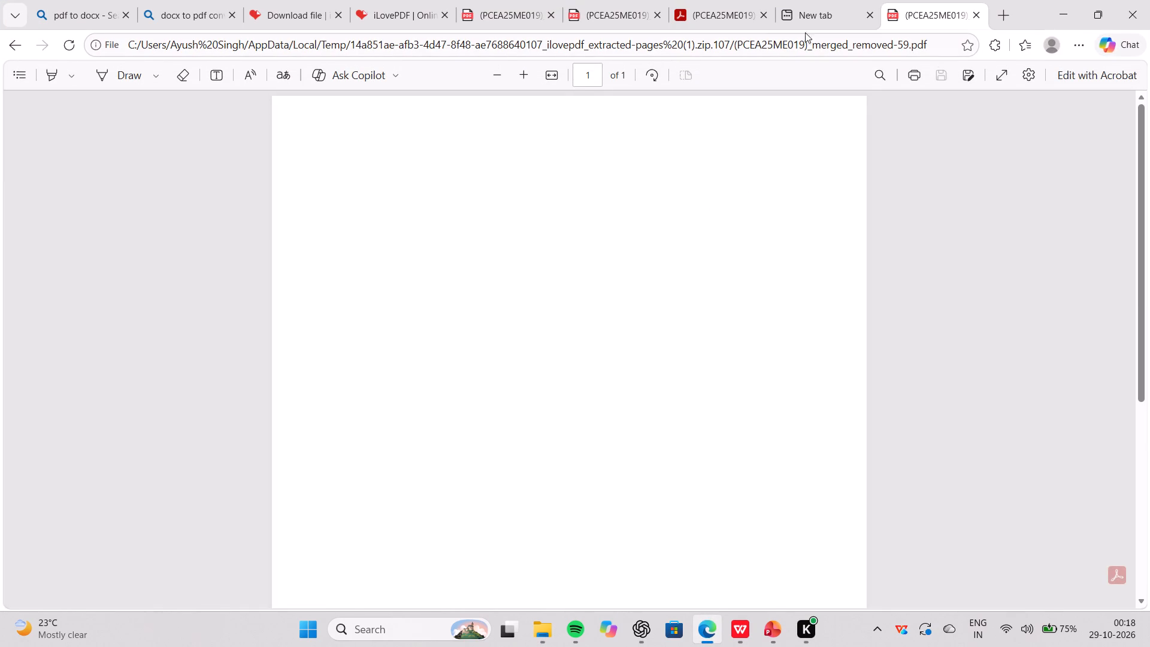
pyautogui.click(1055, 11)
pyautogui.doubleClick(807, 159)
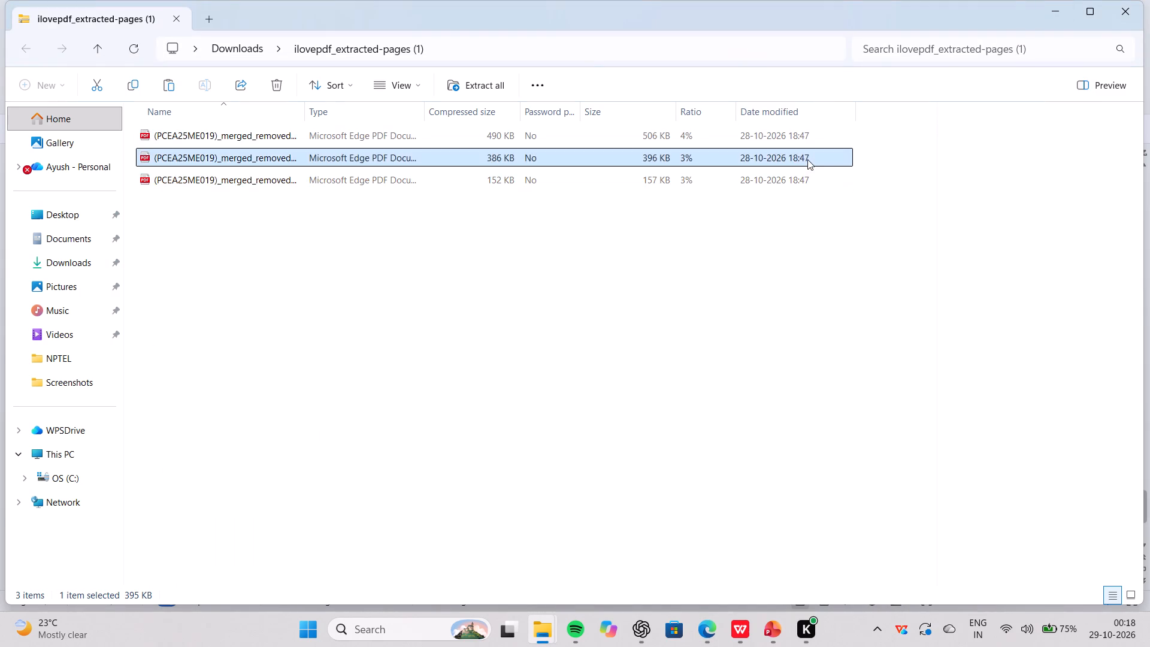
pyautogui.scroll(-3, 807, 159)
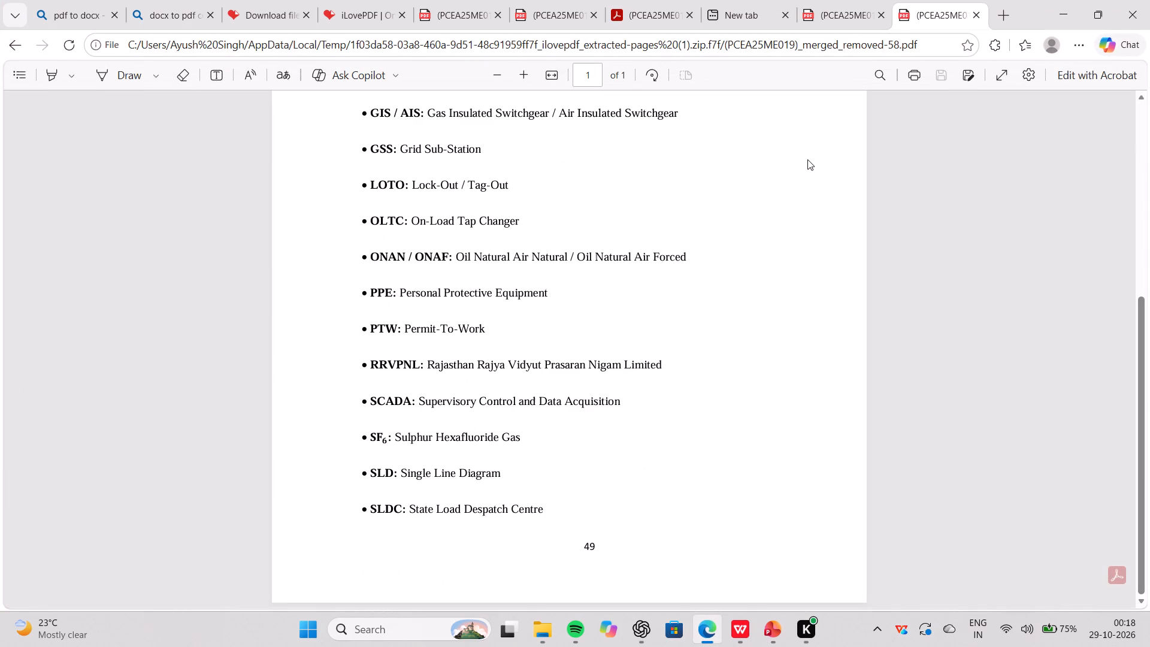
pyautogui.scroll(-3, 807, 159)
pyautogui.click(1066, 4)
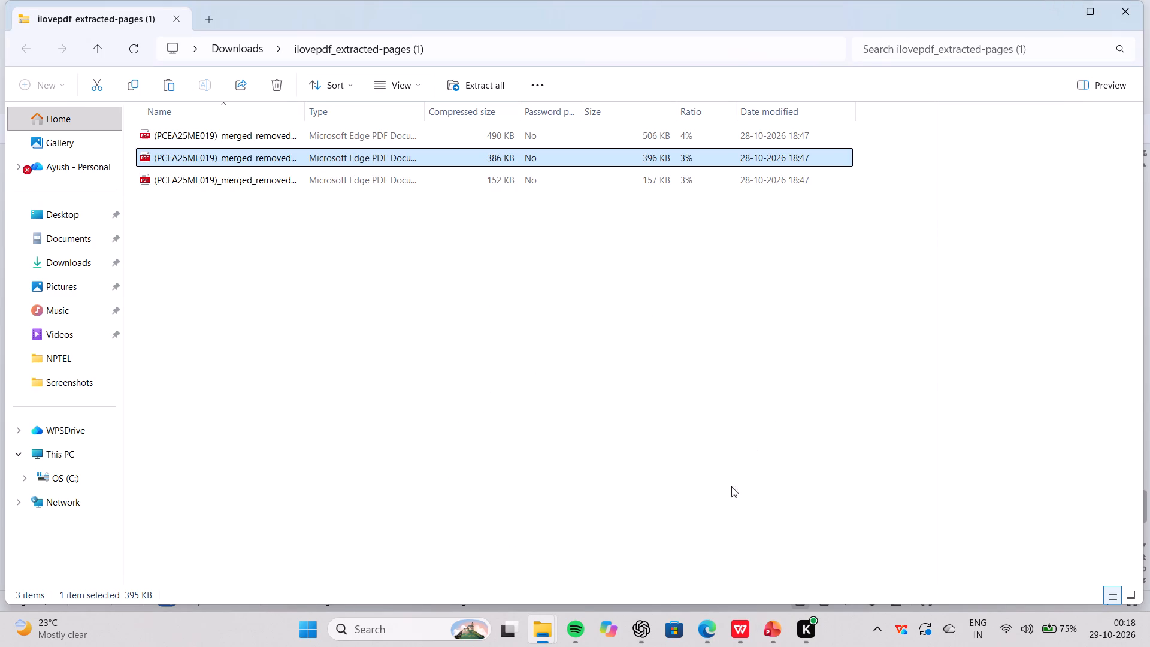
# Search the web in a new browser tab for "cut 1 page from pdf".
pyautogui.click(702, 627)
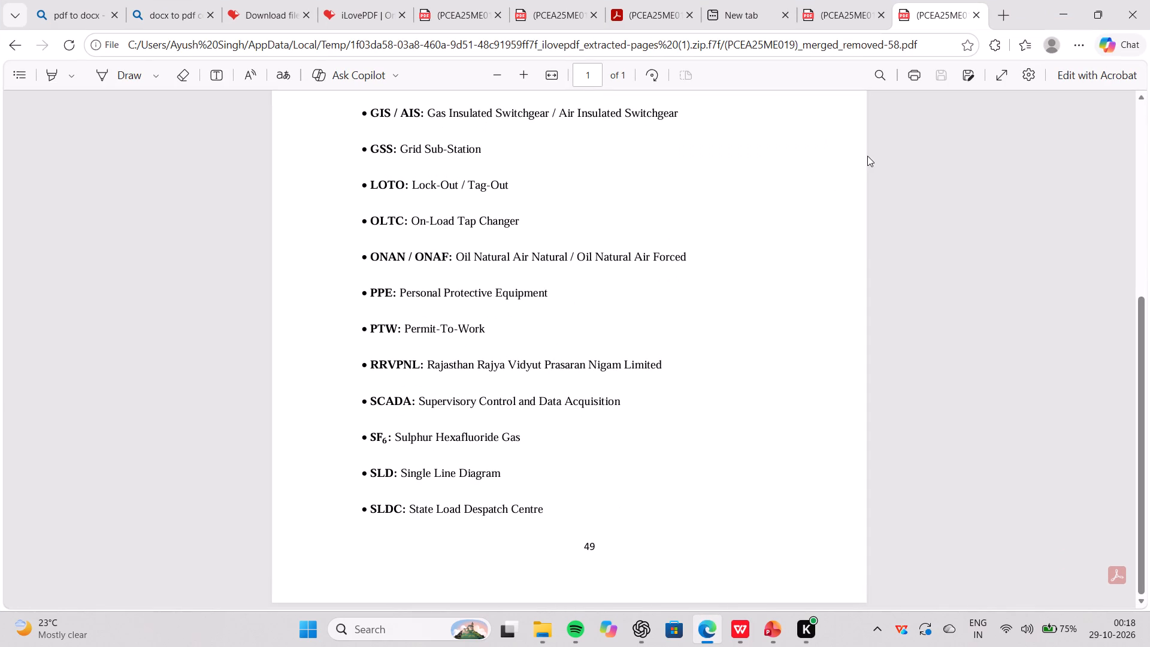
pyautogui.click(999, 20)
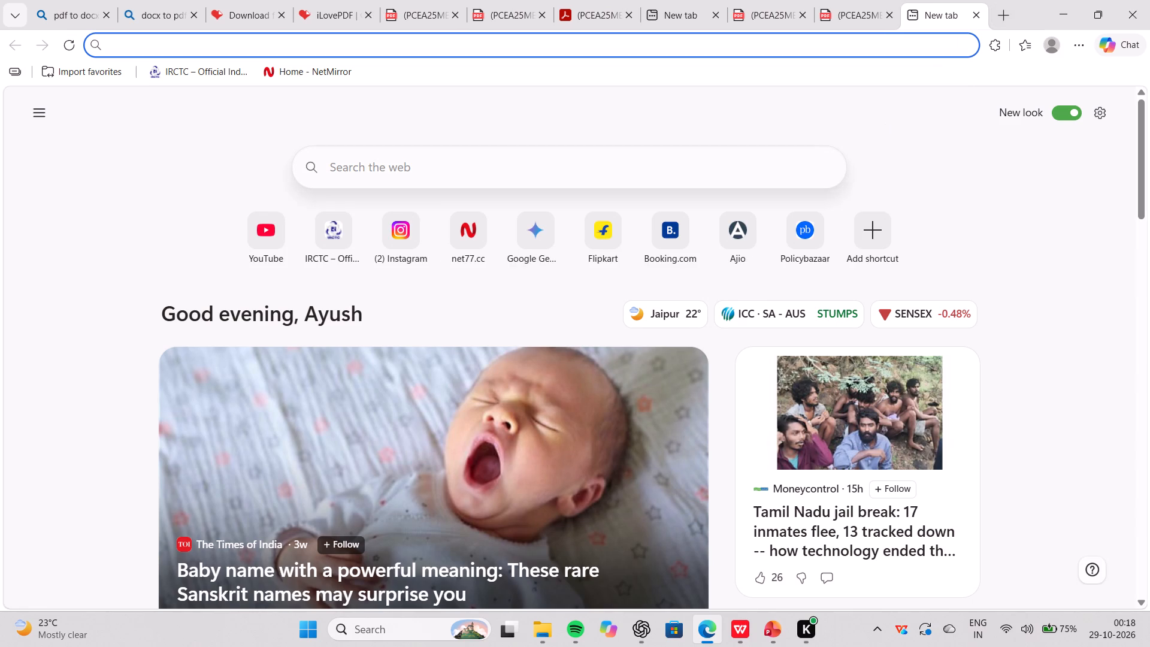
pyautogui.click(784, 176)
pyautogui.press('c')
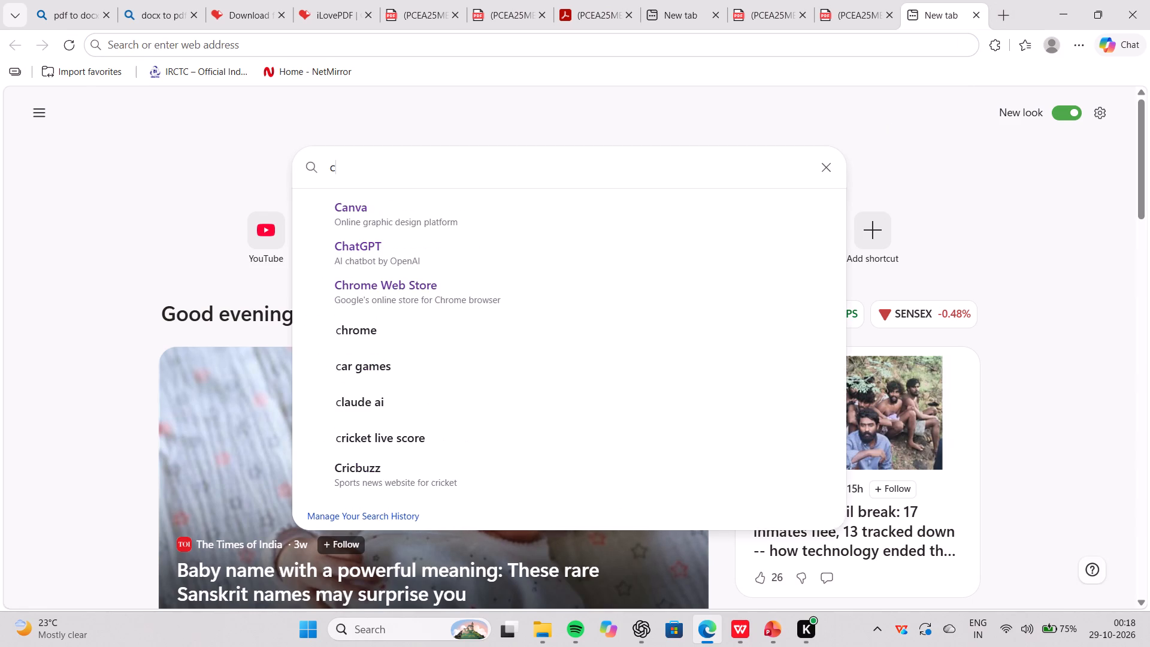
pyautogui.press('u')
pyautogui.write('t')
pyautogui.press('space')
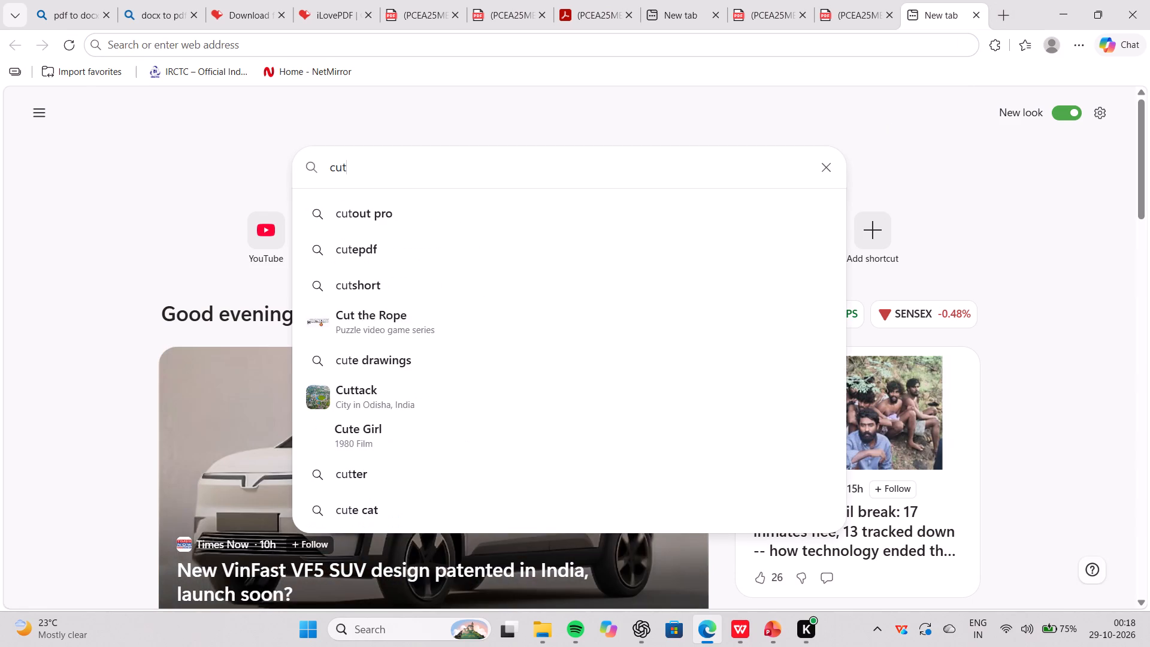
pyautogui.write('3')
pyautogui.press('space')
pyautogui.write('page')
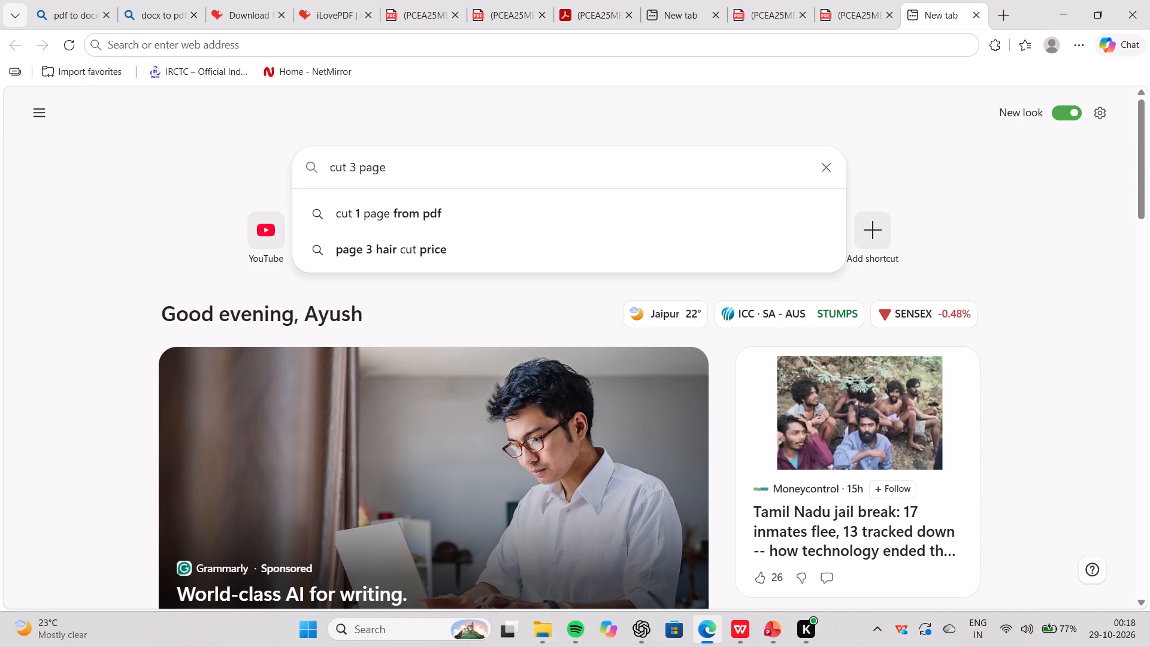
pyautogui.click(743, 207)
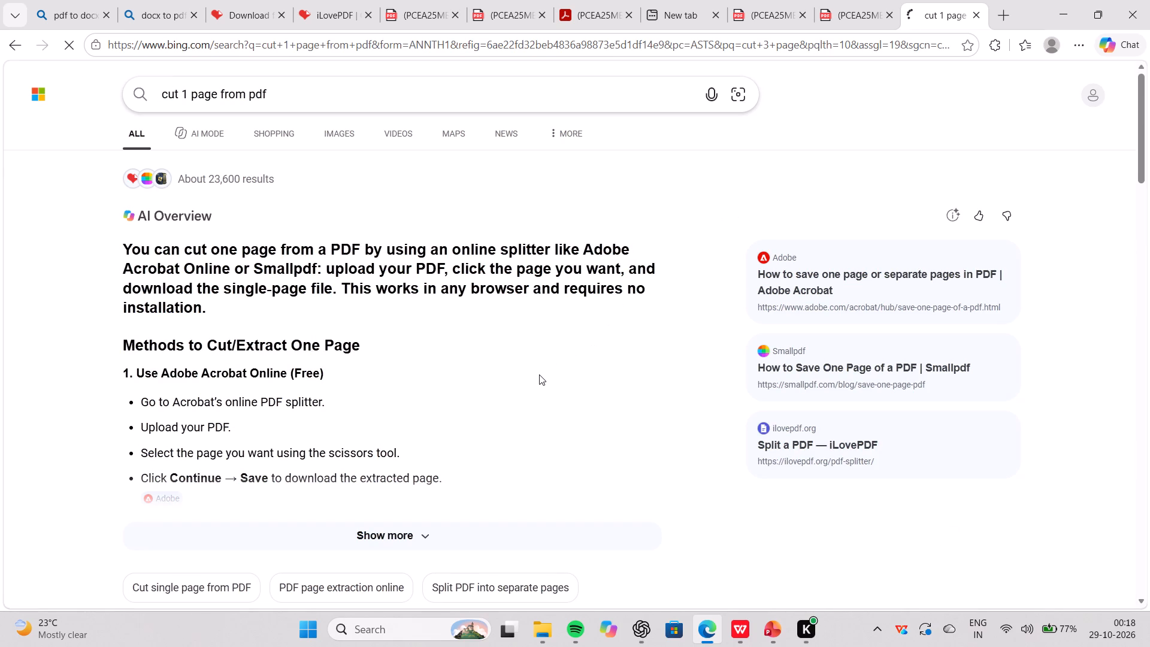
# Open iLovePDF's Remove pages tool from the search results and upload the merged_removed report PDF from Downloads.
pyautogui.scroll(-1, 539, 374)
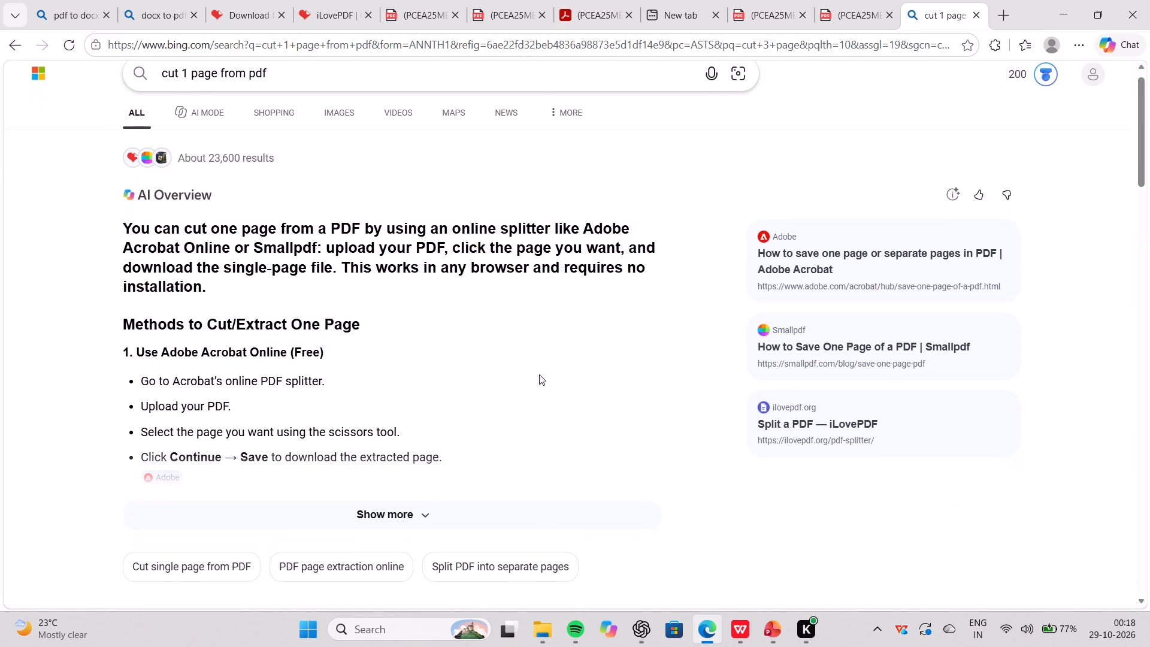
pyautogui.scroll(-4, 539, 374)
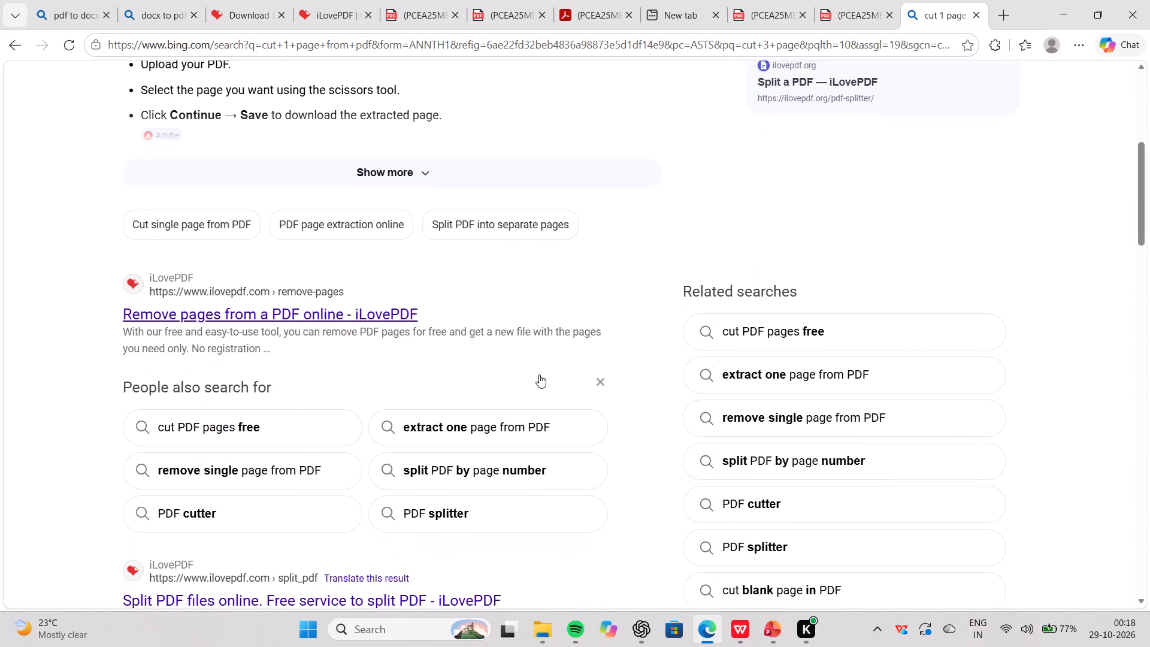
pyautogui.scroll(-1, 539, 374)
pyautogui.click(370, 291)
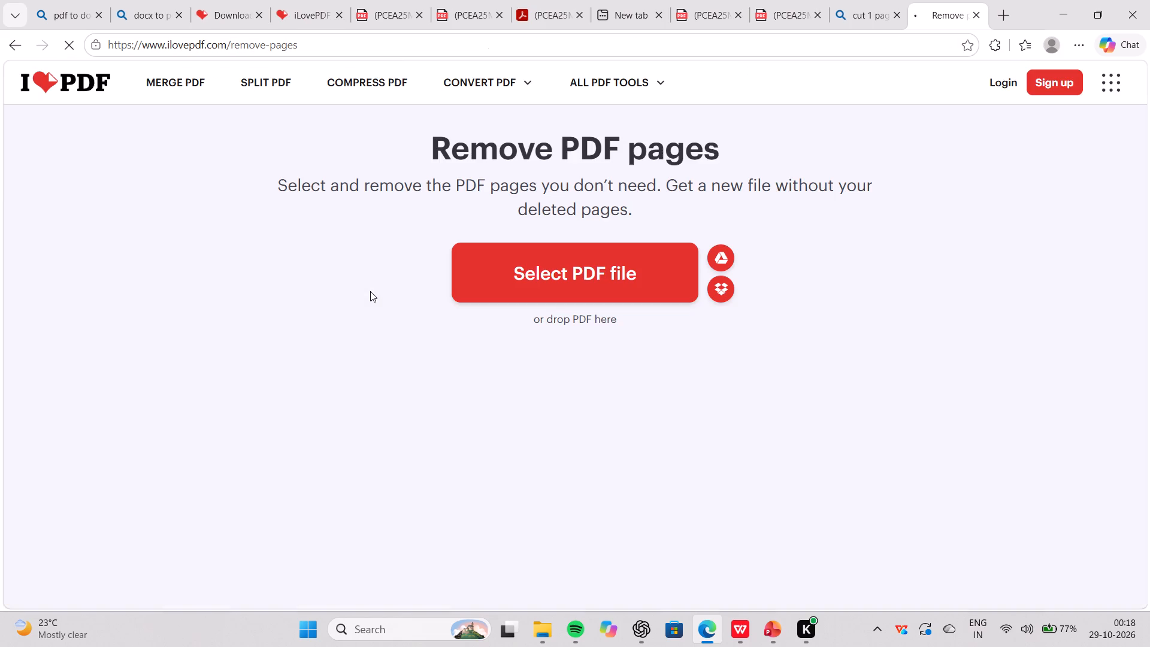
pyautogui.click(543, 256)
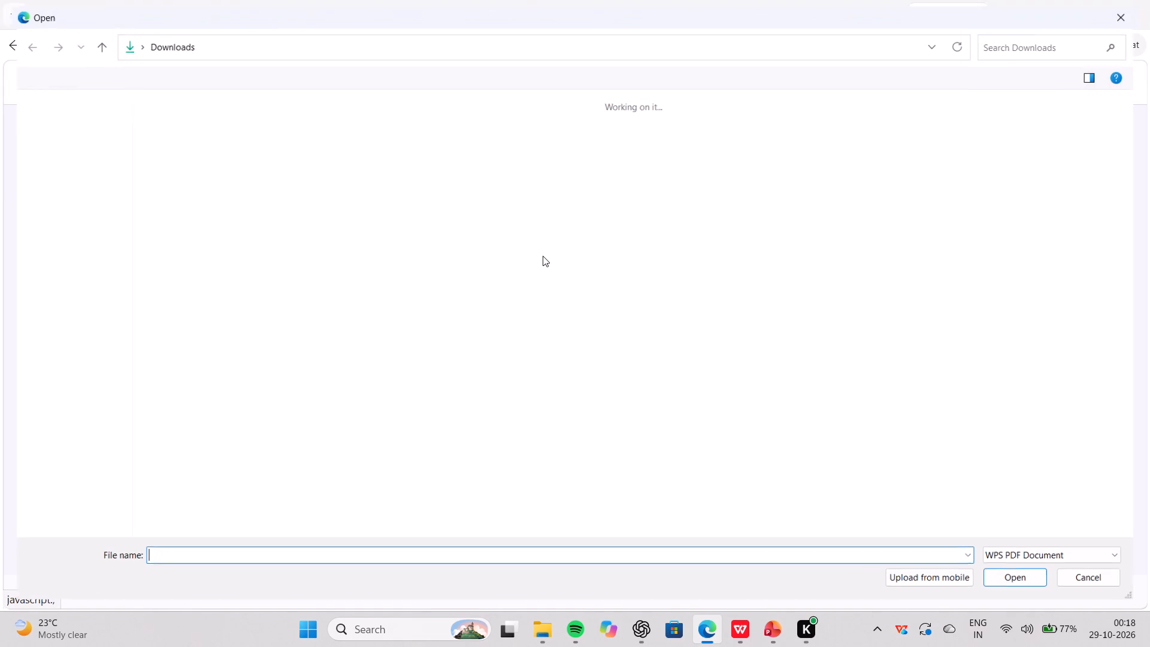
pyautogui.doubleClick(196, 193)
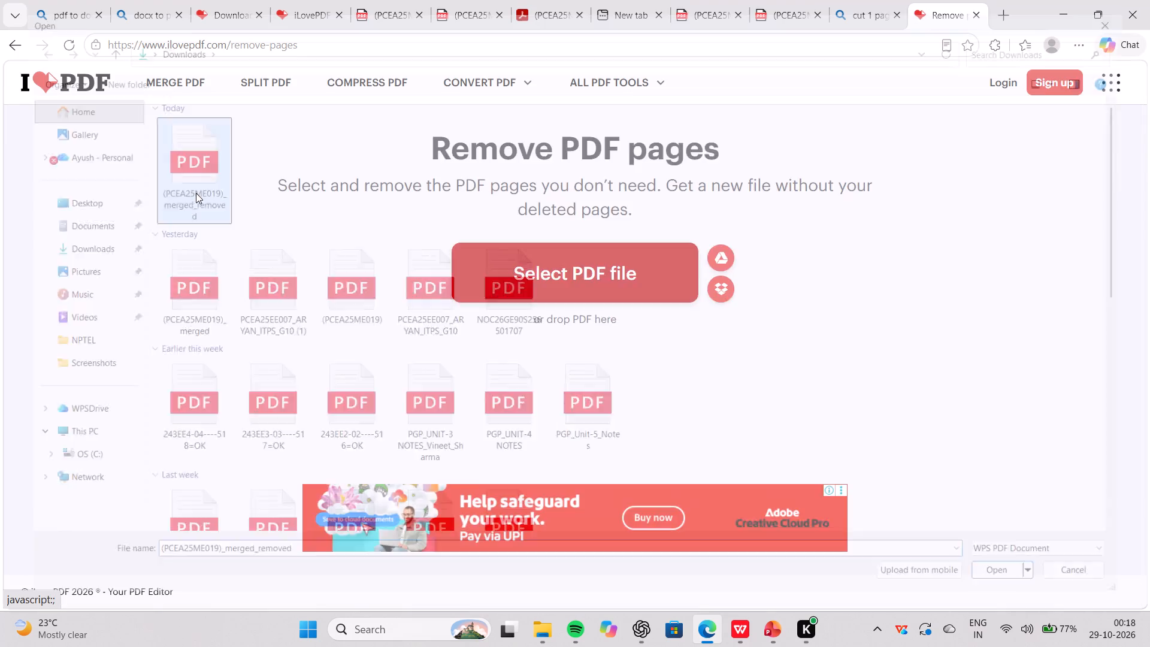
# Mark pages 59, 58 and 57 for removal and remove them from the report PDF.
pyautogui.scroll(-5, 429, 303)
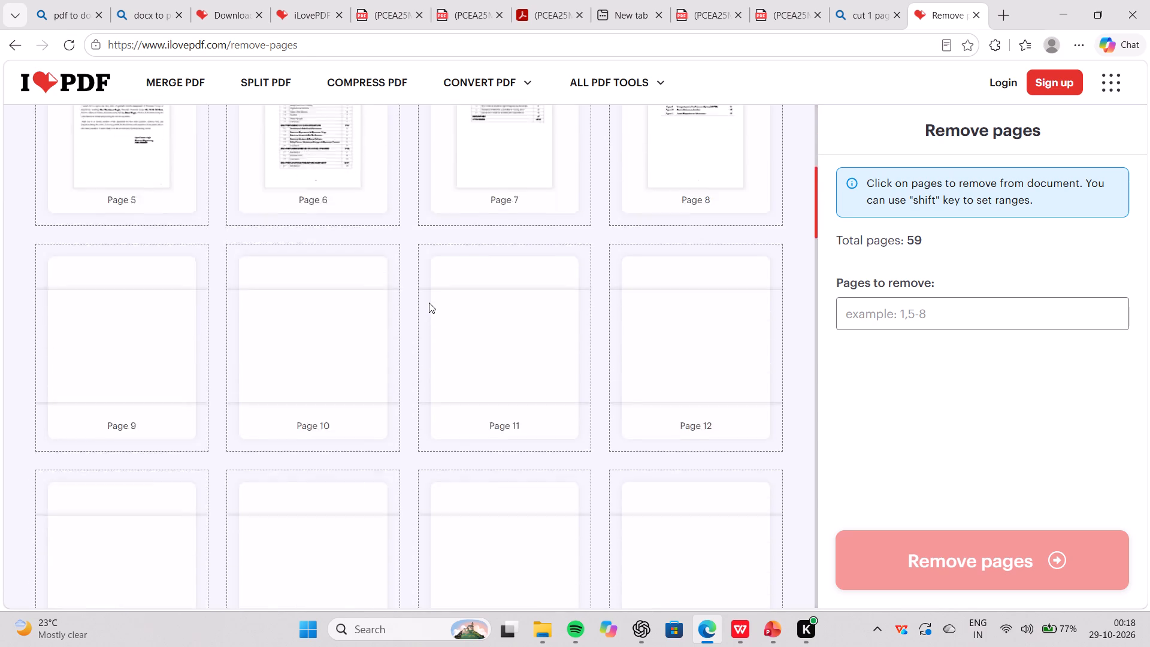
pyautogui.scroll(-8, 429, 303)
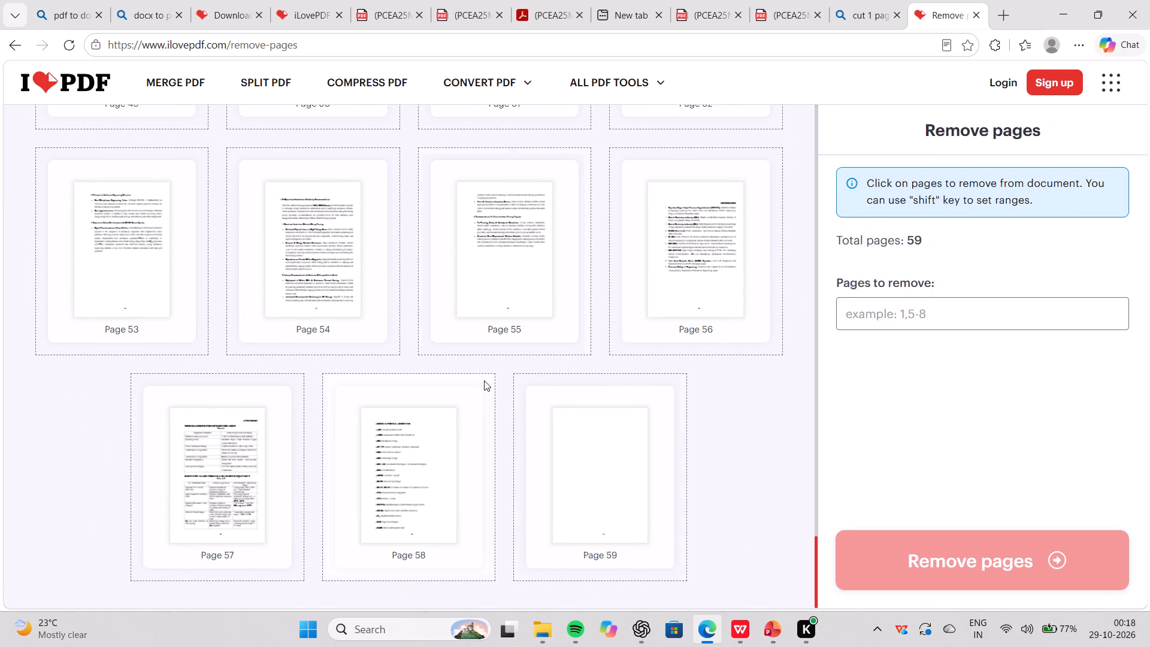
pyautogui.click(522, 420)
pyautogui.click(417, 434)
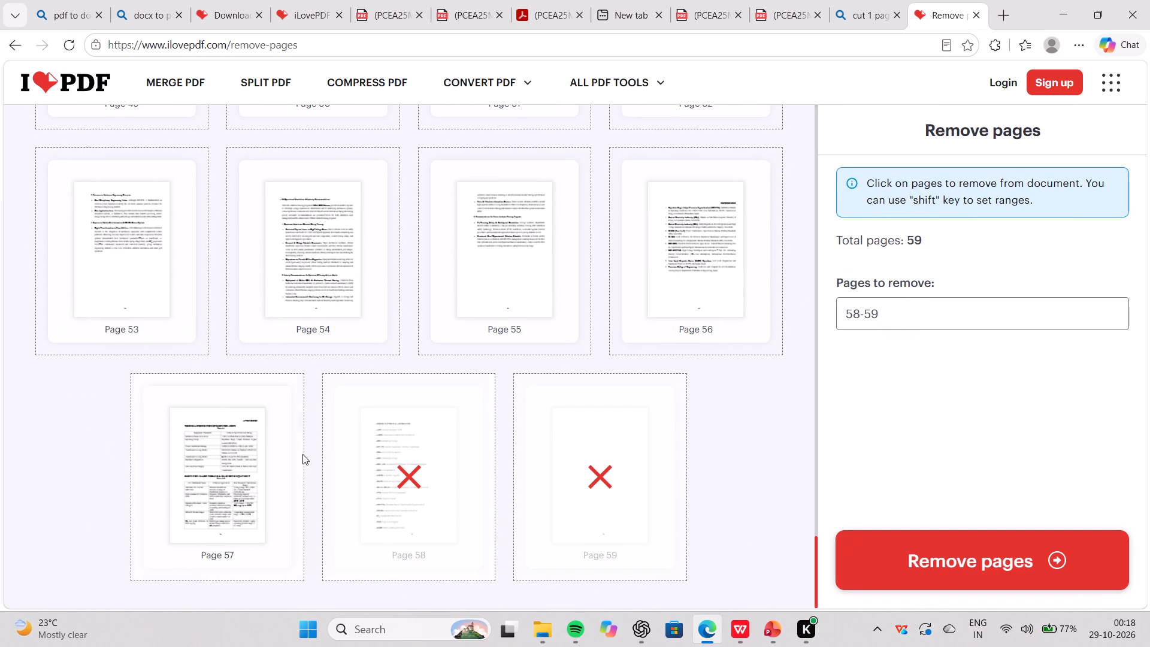
pyautogui.click(275, 459)
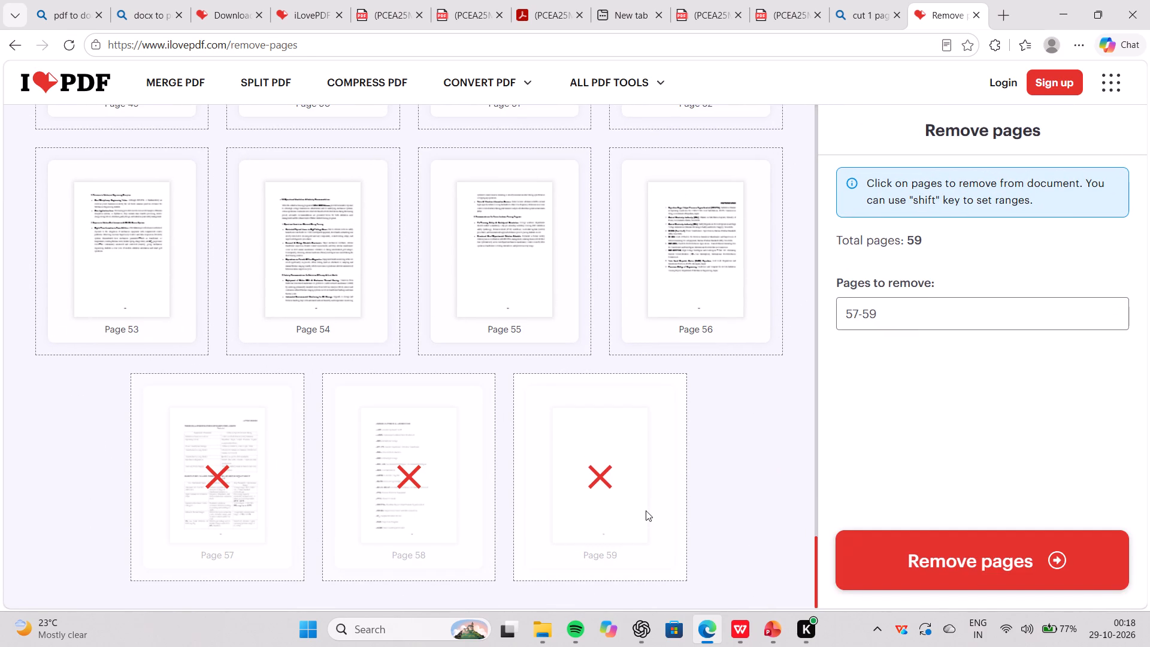
pyautogui.click(859, 559)
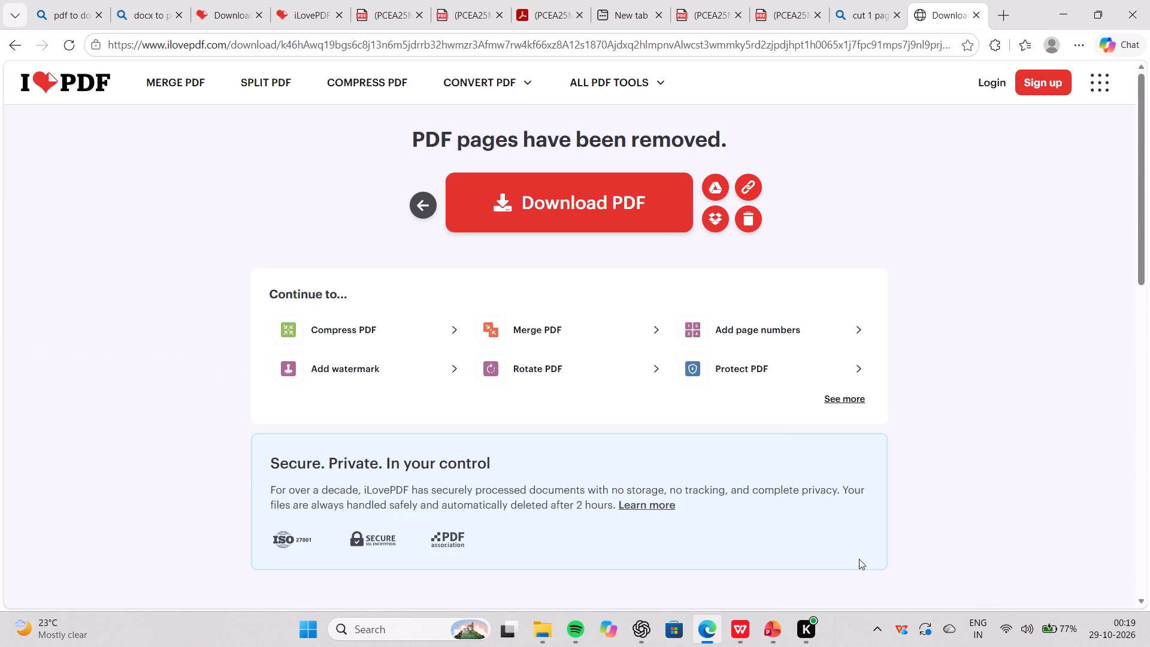
# Download the PDF without the removed pages and open the downloaded file.
pyautogui.click(622, 227)
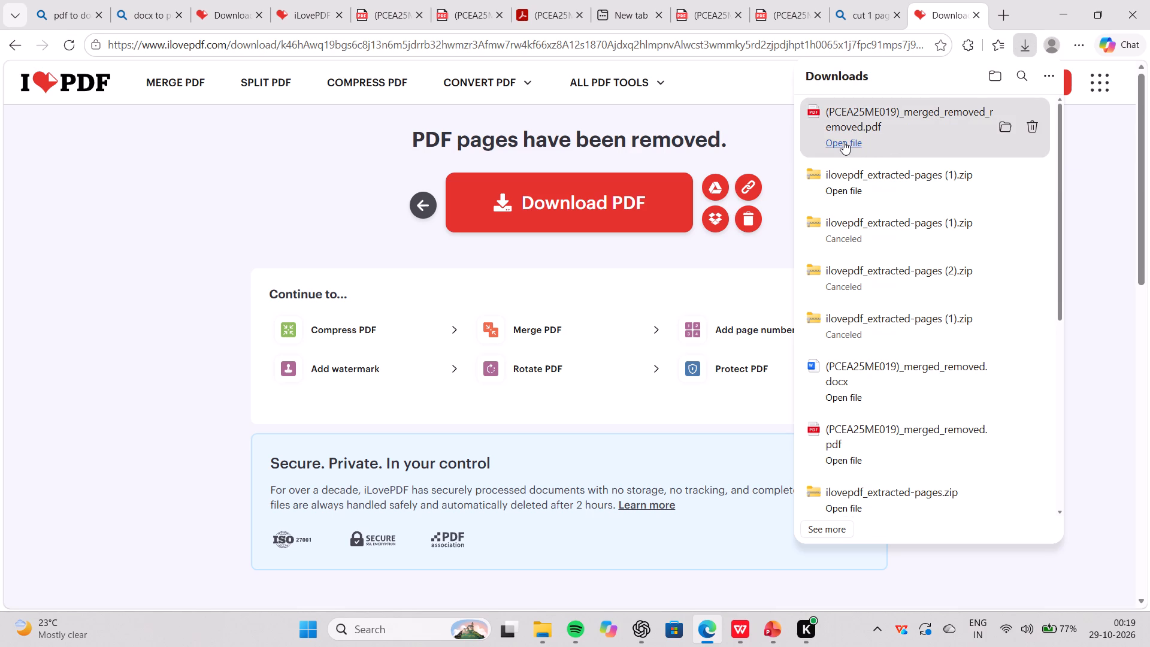
pyautogui.click(843, 141)
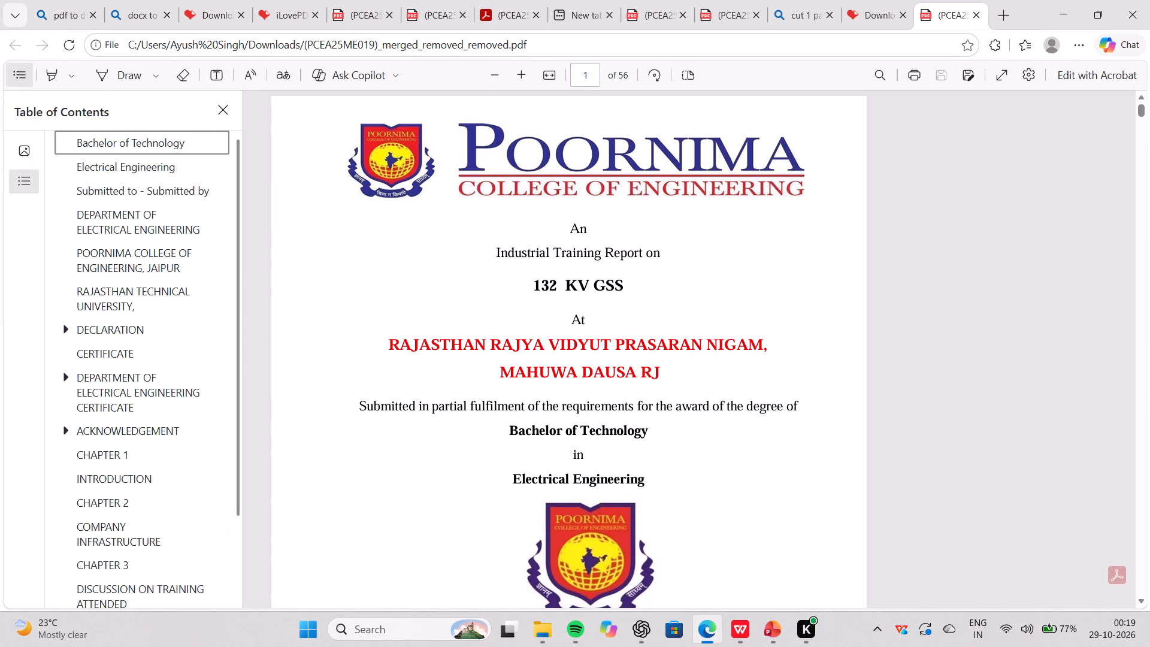
# Review the downloaded report PDF from its cover page through the certificates and acknowledgement to the table of contents.
pyautogui.scroll(-7, 627, 266)
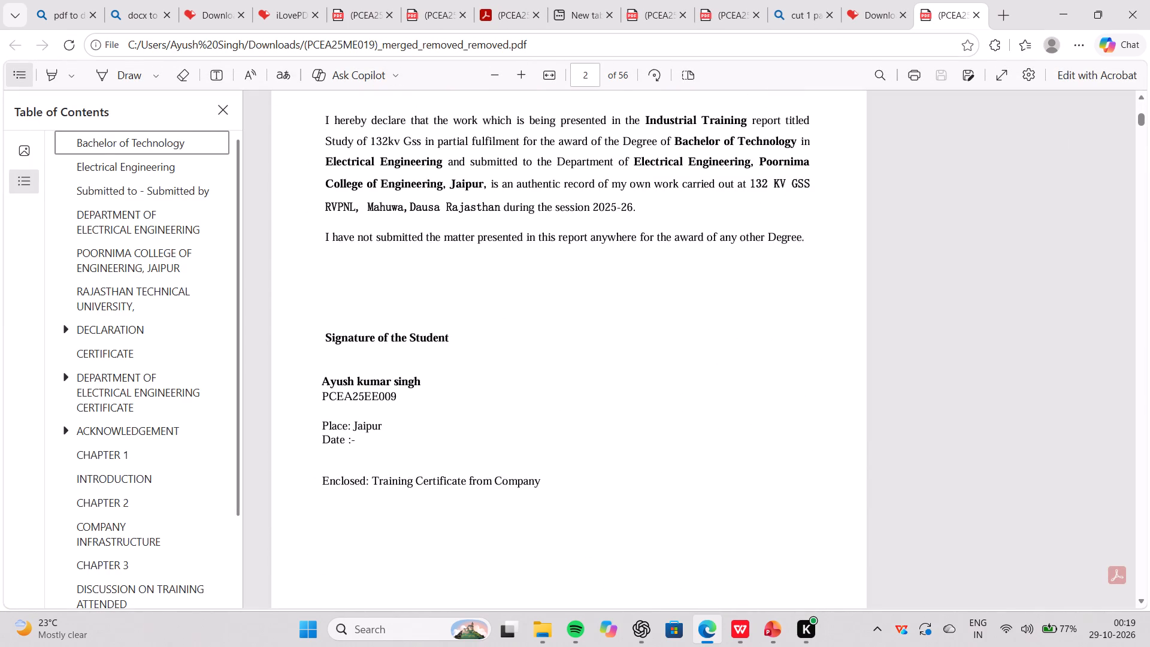
pyautogui.scroll(-2, 627, 266)
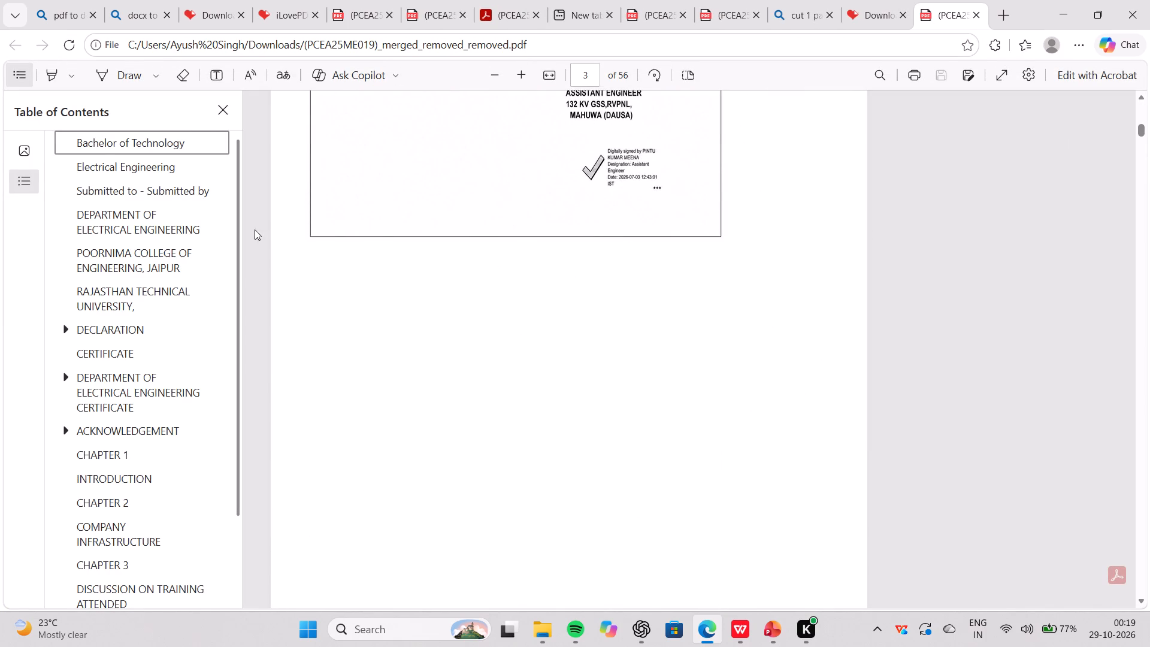
pyautogui.click(175, 198)
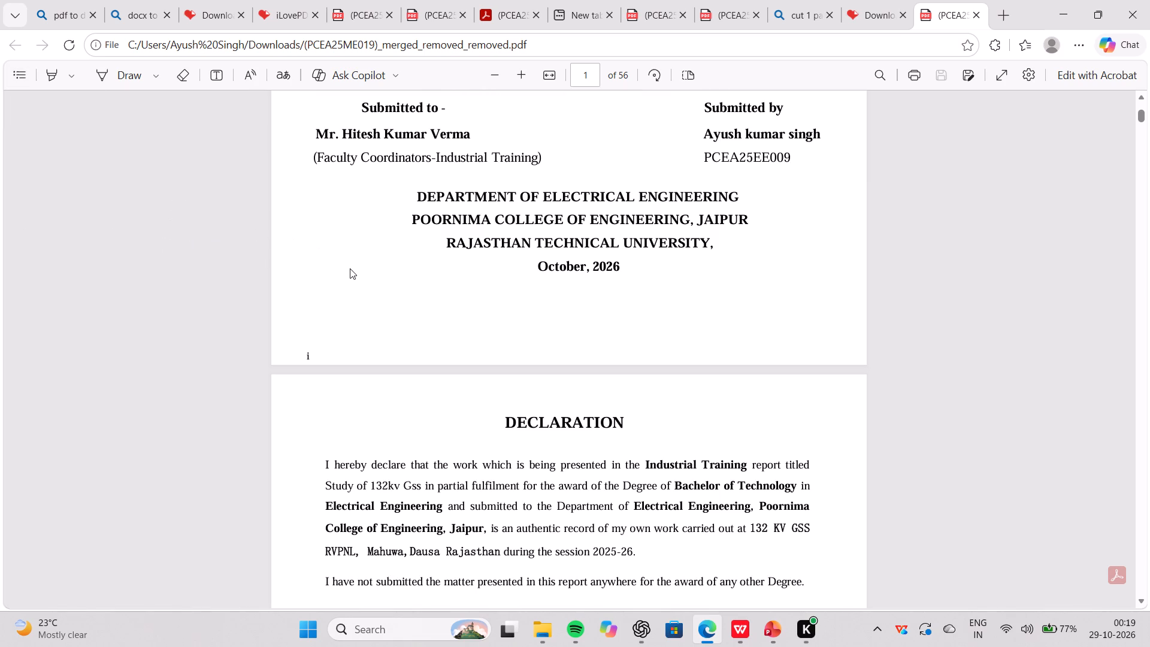
pyautogui.scroll(-5, 350, 268)
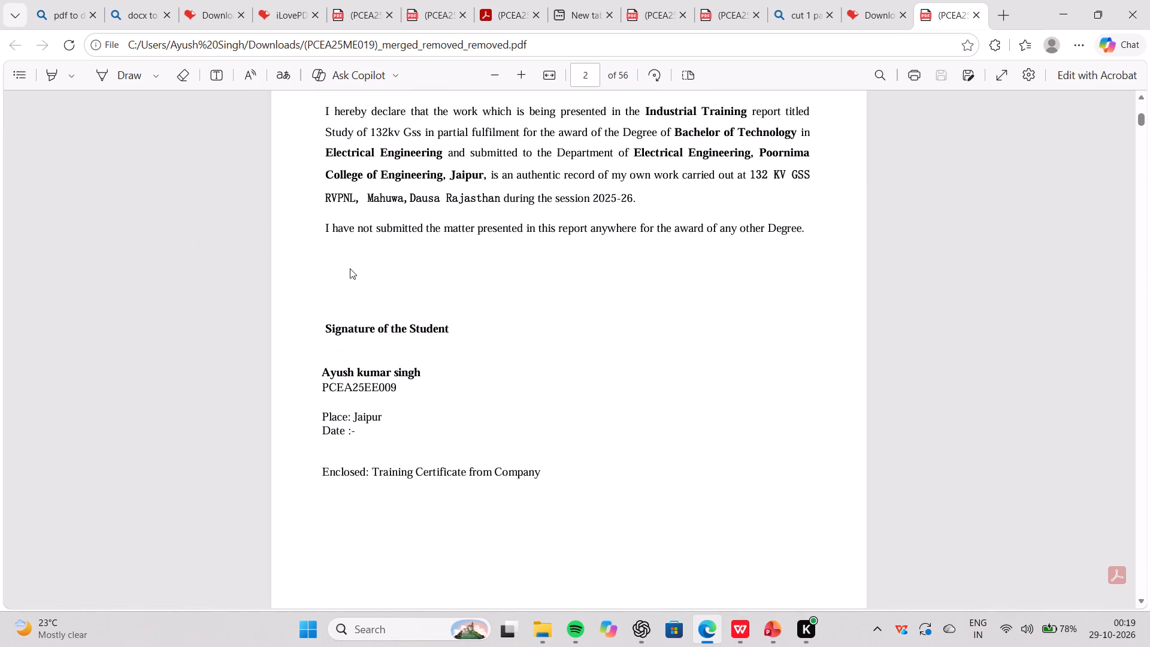
pyautogui.scroll(-4, 350, 268)
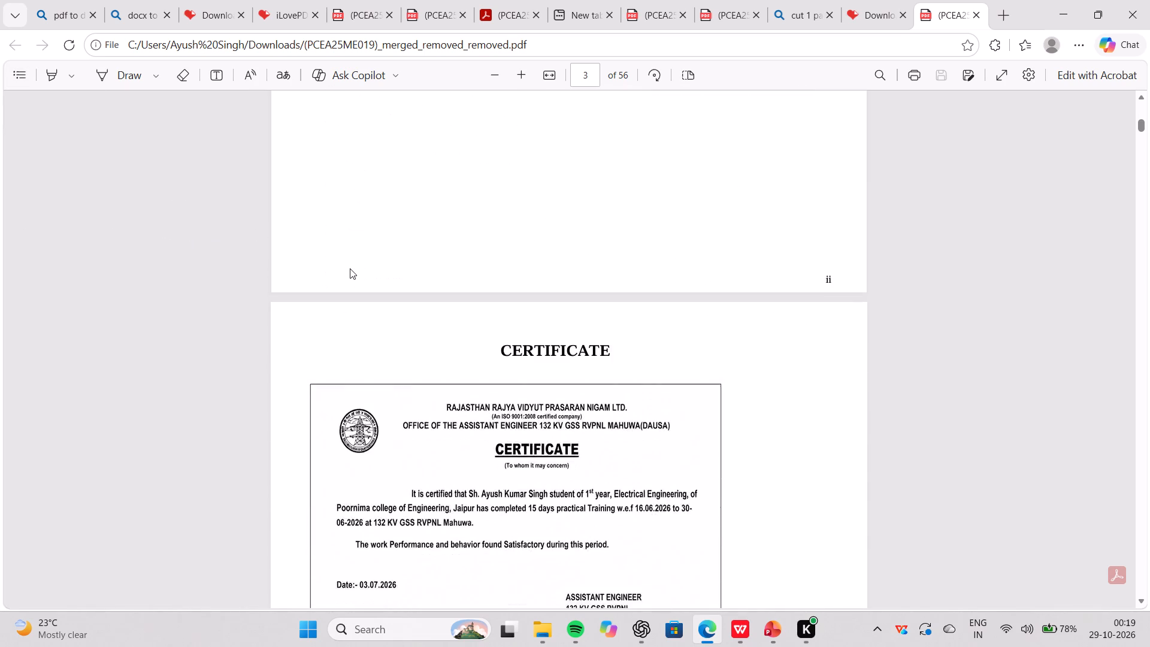
pyautogui.scroll(-4, 350, 268)
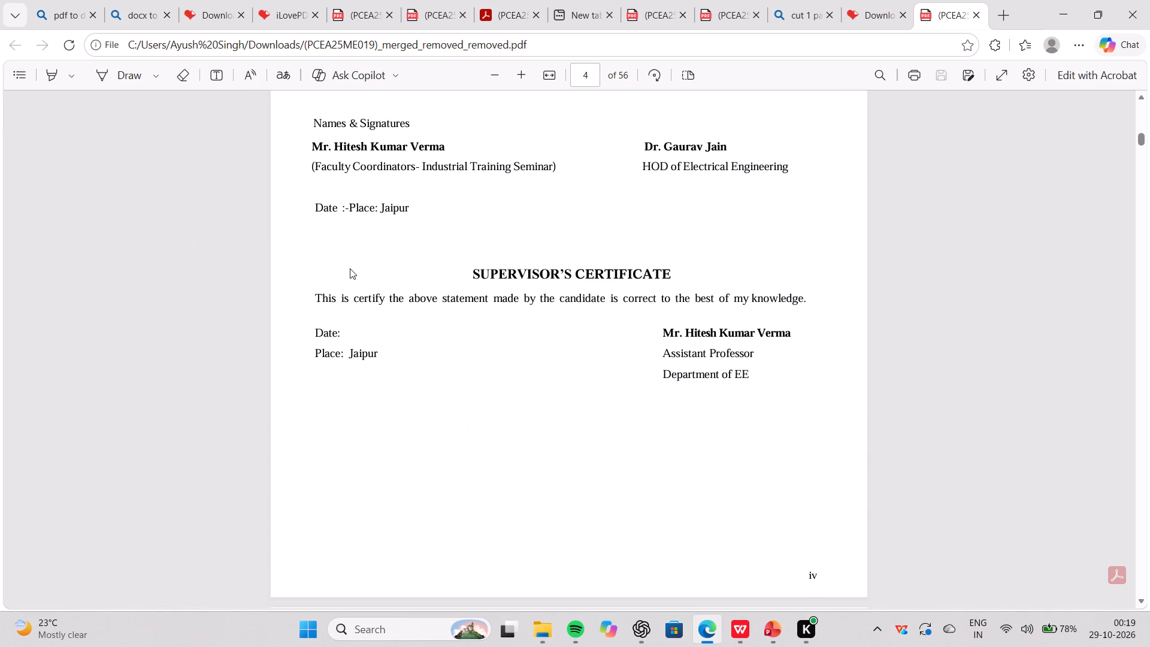
pyautogui.scroll(-3, 350, 268)
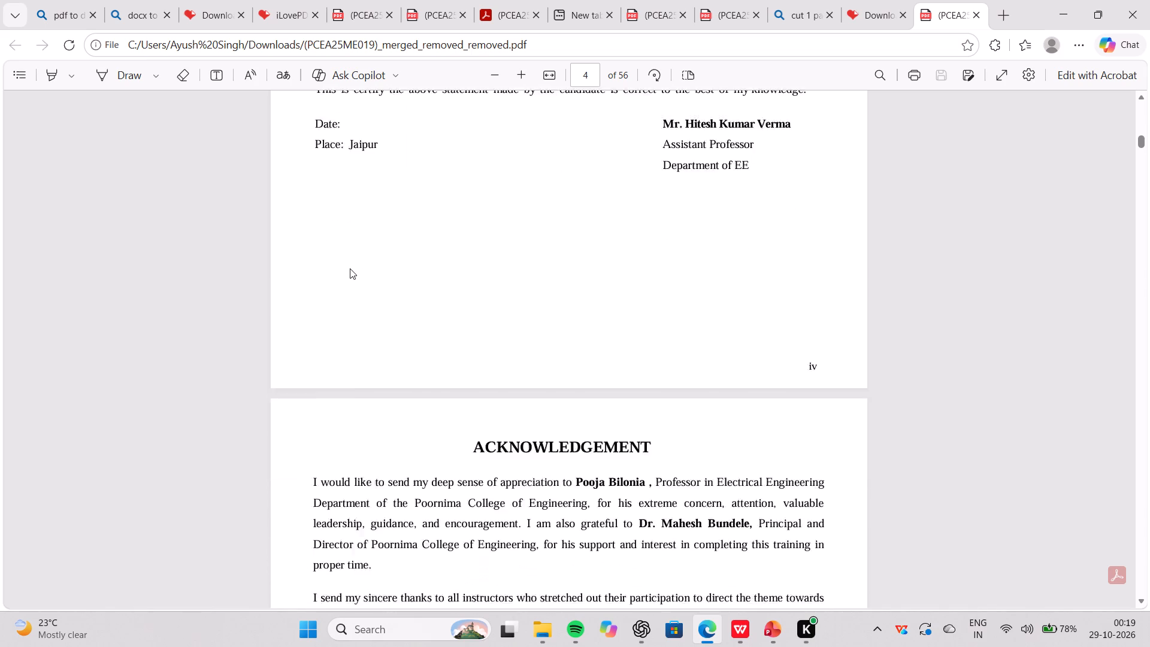
pyautogui.scroll(-5, 350, 268)
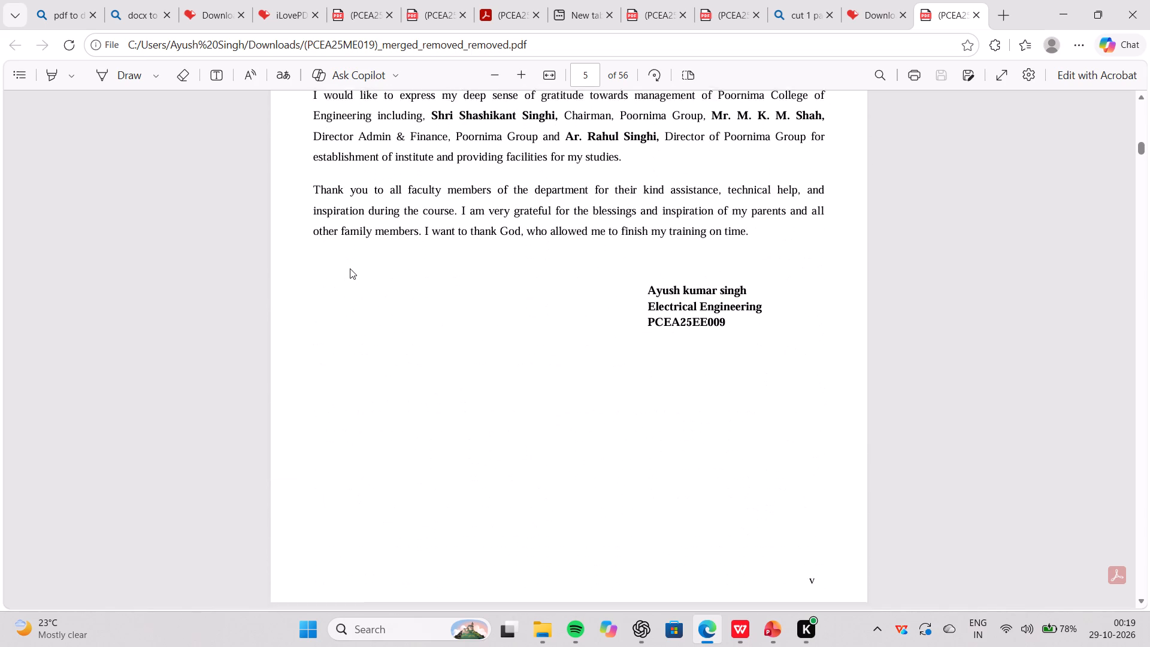
pyautogui.scroll(-6, 350, 268)
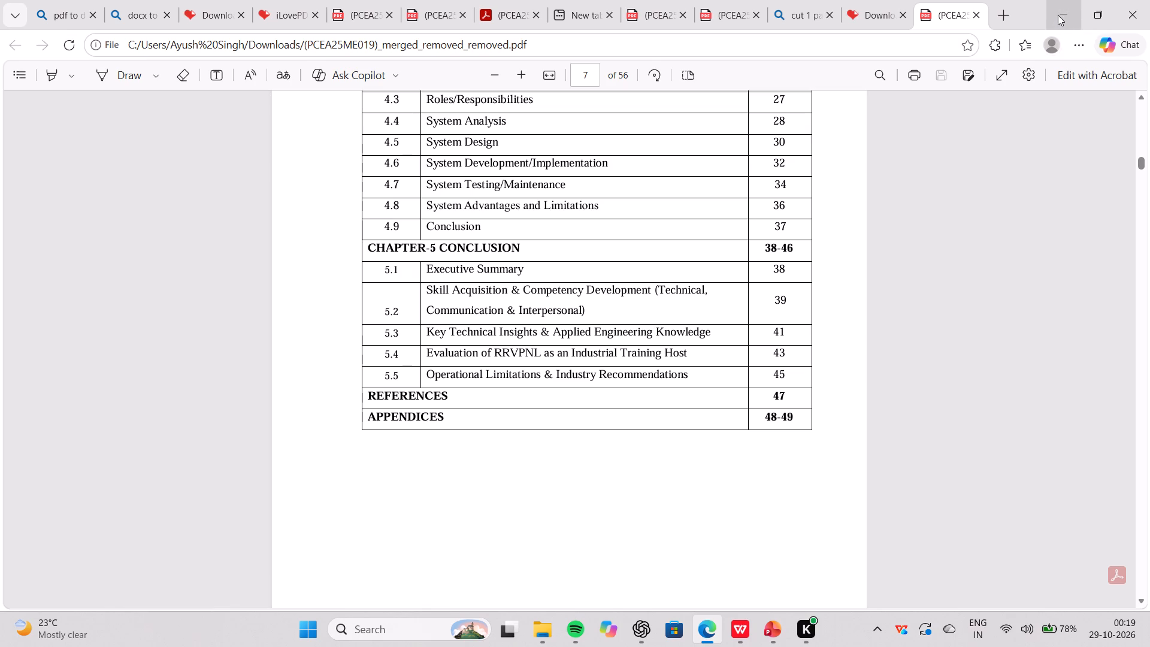
# Switch to File Explorer and close the ilovepdf_extracted-pages (1) archive.
pyautogui.click(1058, 14)
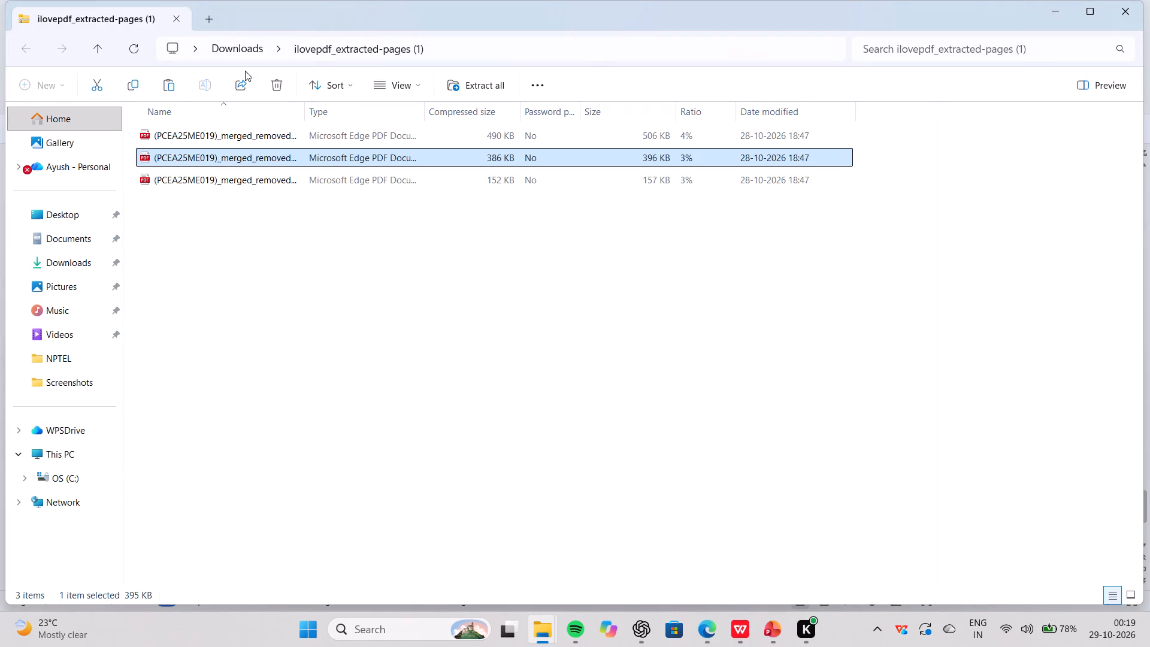
pyautogui.click(28, 50)
pyautogui.click(173, 14)
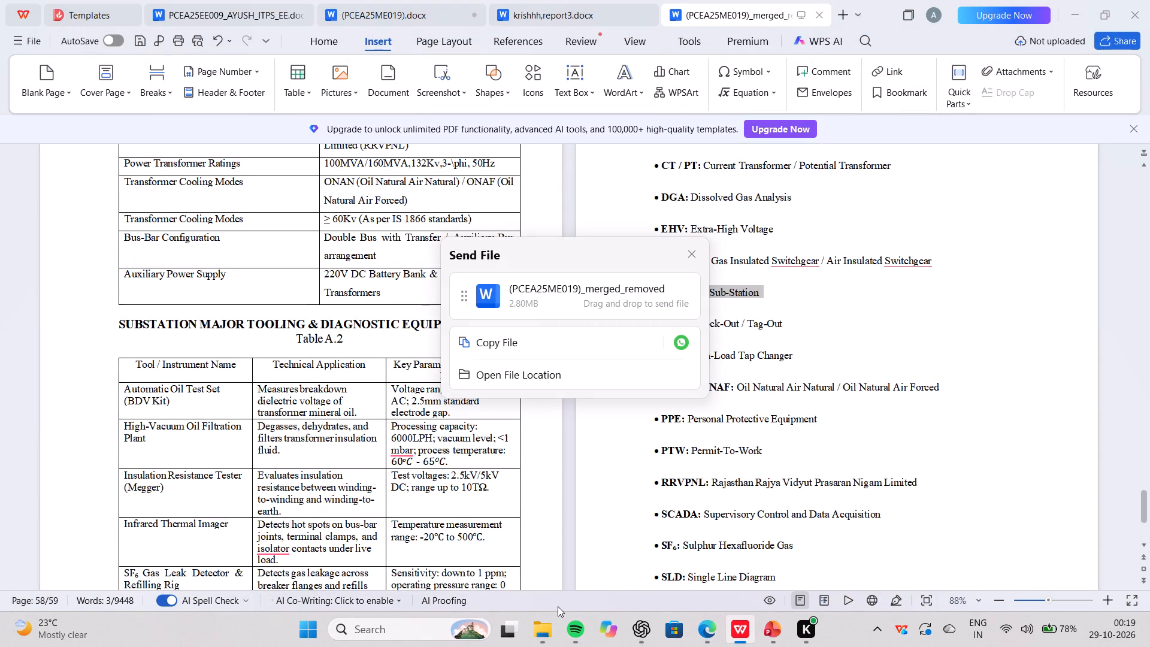
# Find the merged_removed report PDF among File Explorer's recent files and open its file location.
pyautogui.click(541, 630)
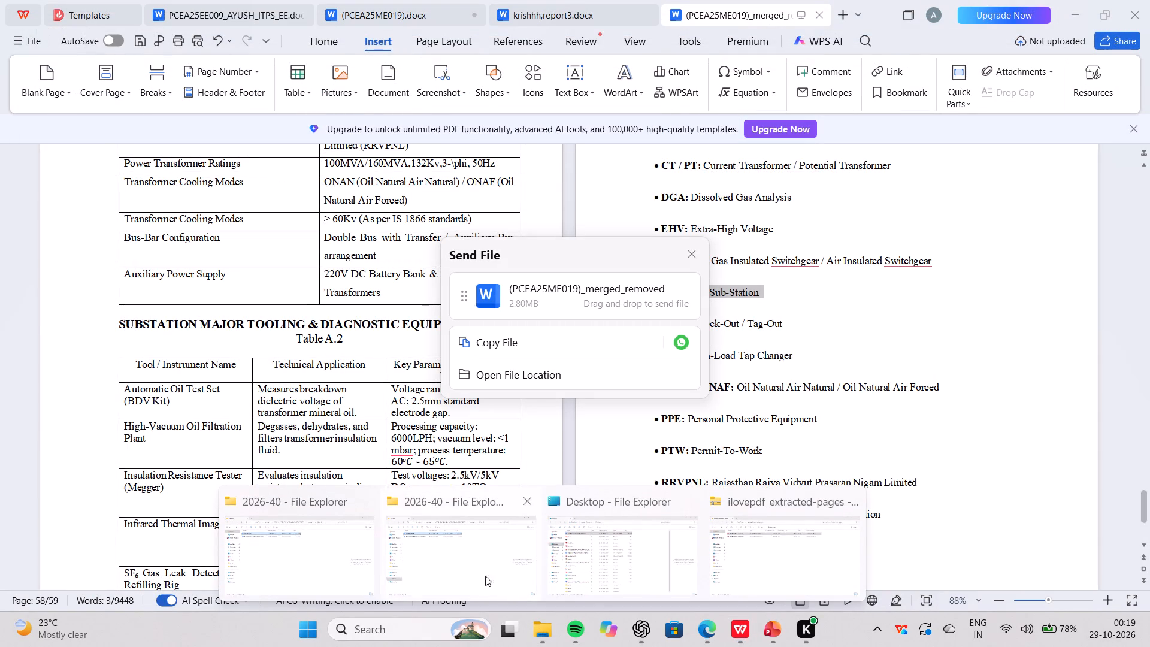
pyautogui.click(352, 561)
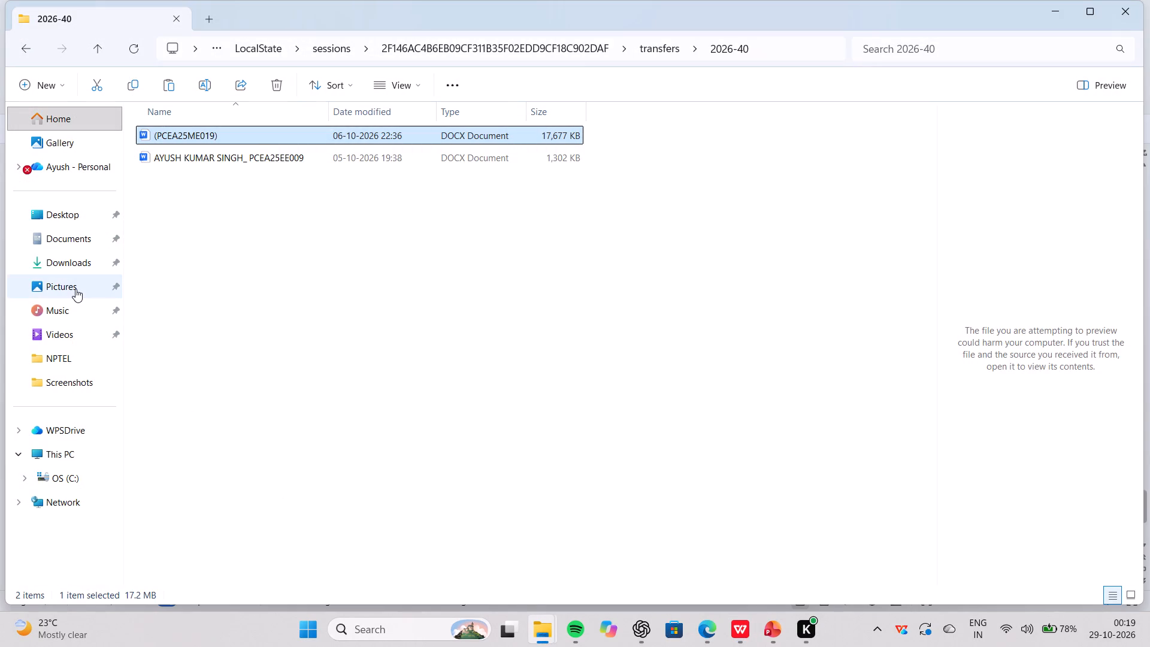
pyautogui.click(74, 252)
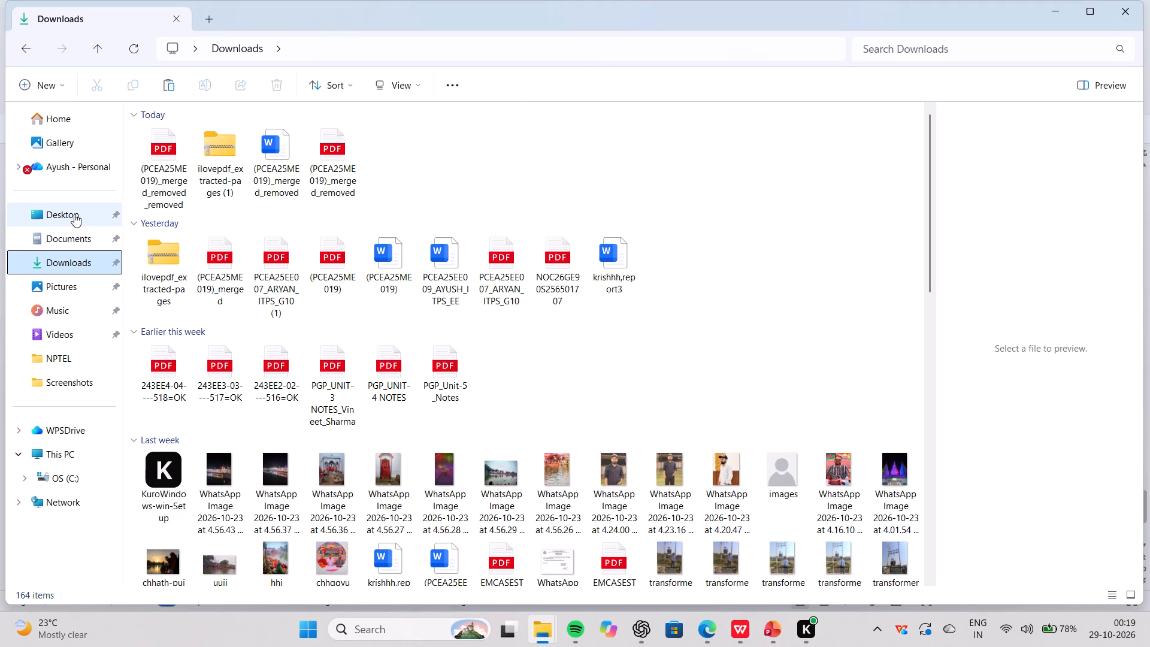
pyautogui.click(74, 214)
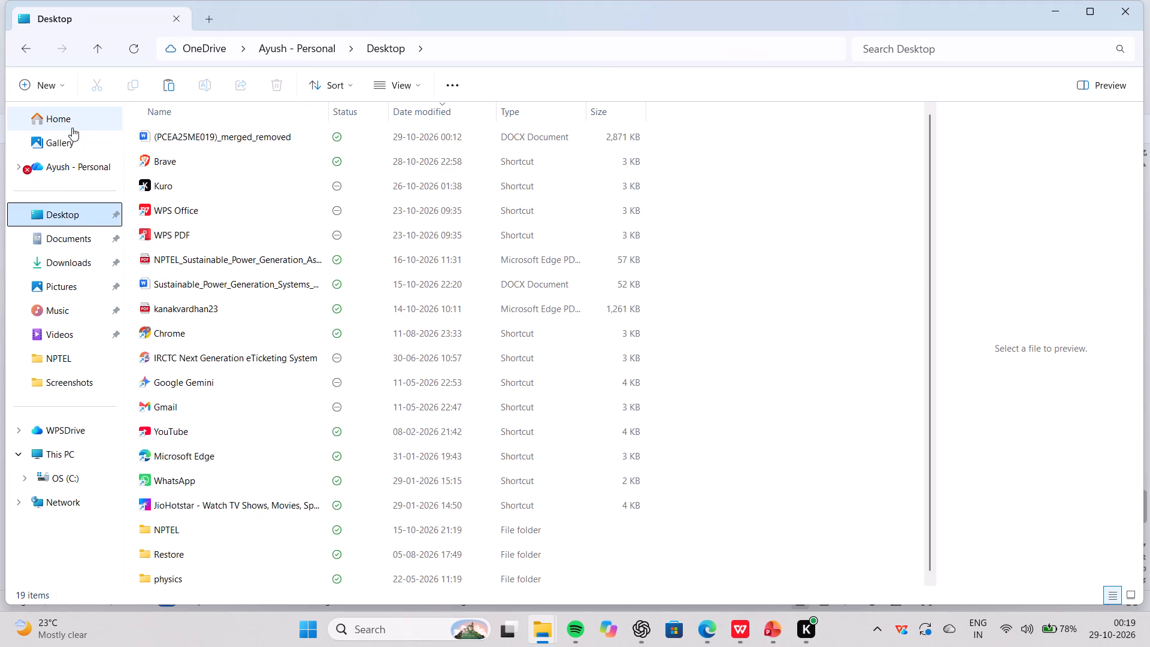
pyautogui.click(74, 125)
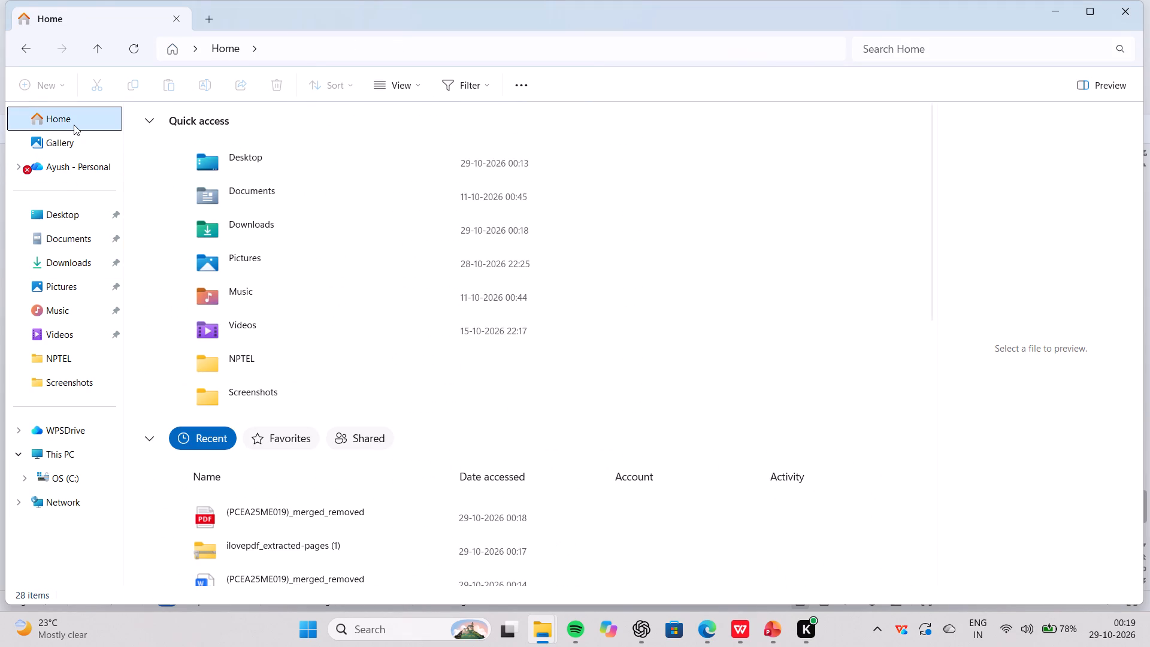
pyautogui.rightClick(346, 530)
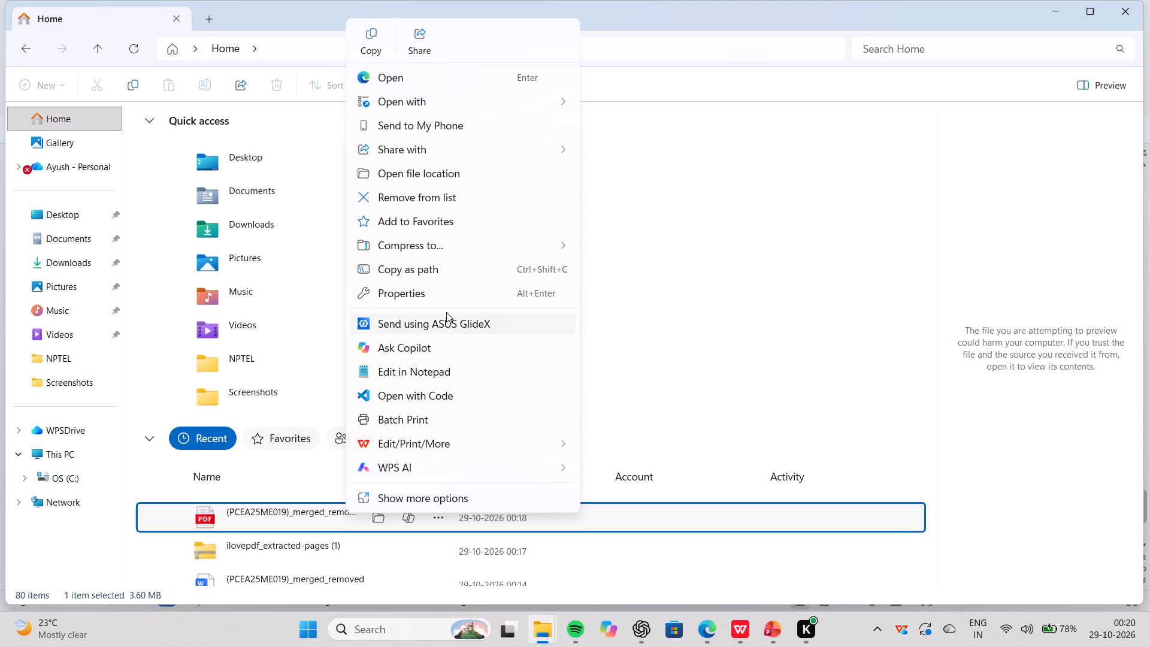
pyautogui.scroll(-3, 446, 312)
pyautogui.click(425, 171)
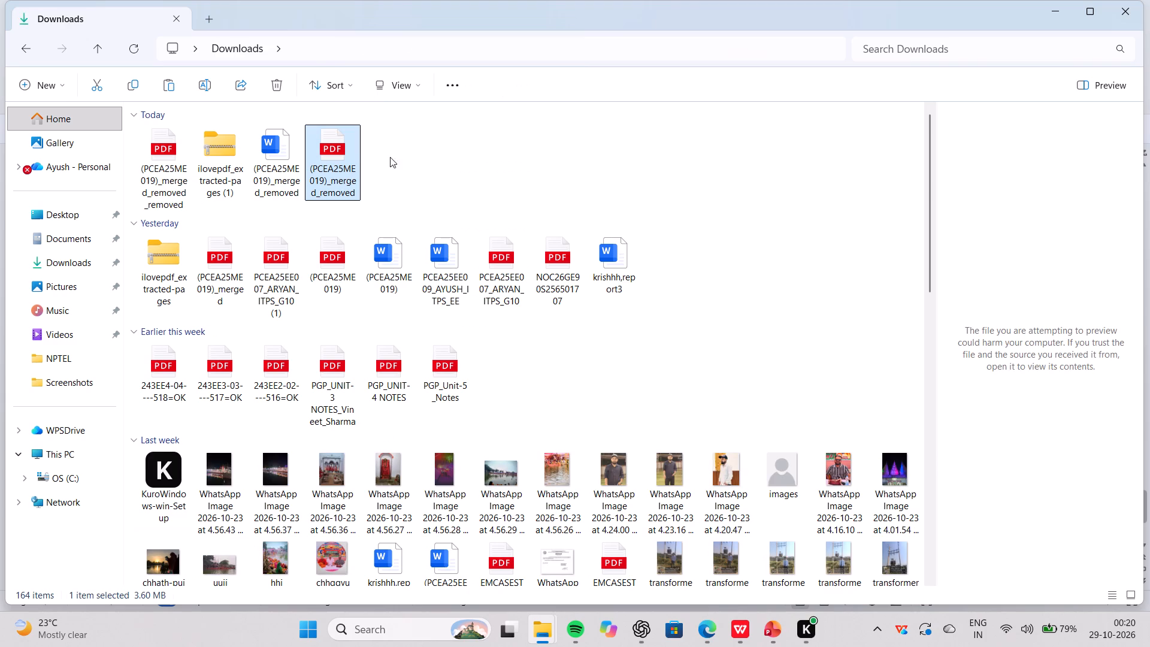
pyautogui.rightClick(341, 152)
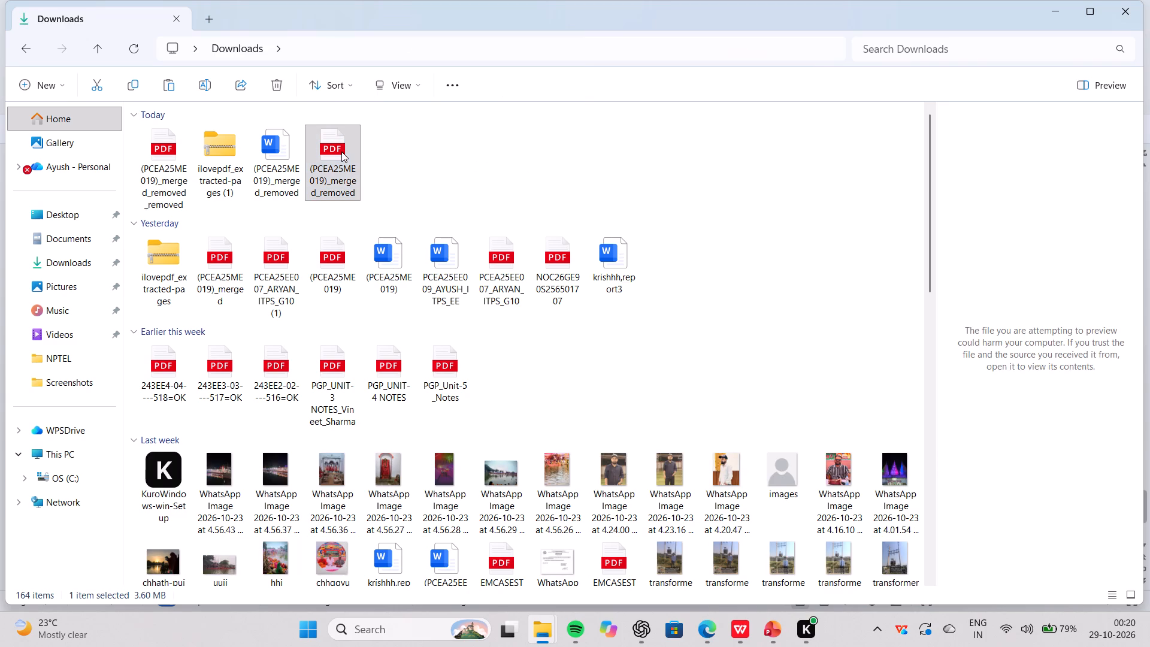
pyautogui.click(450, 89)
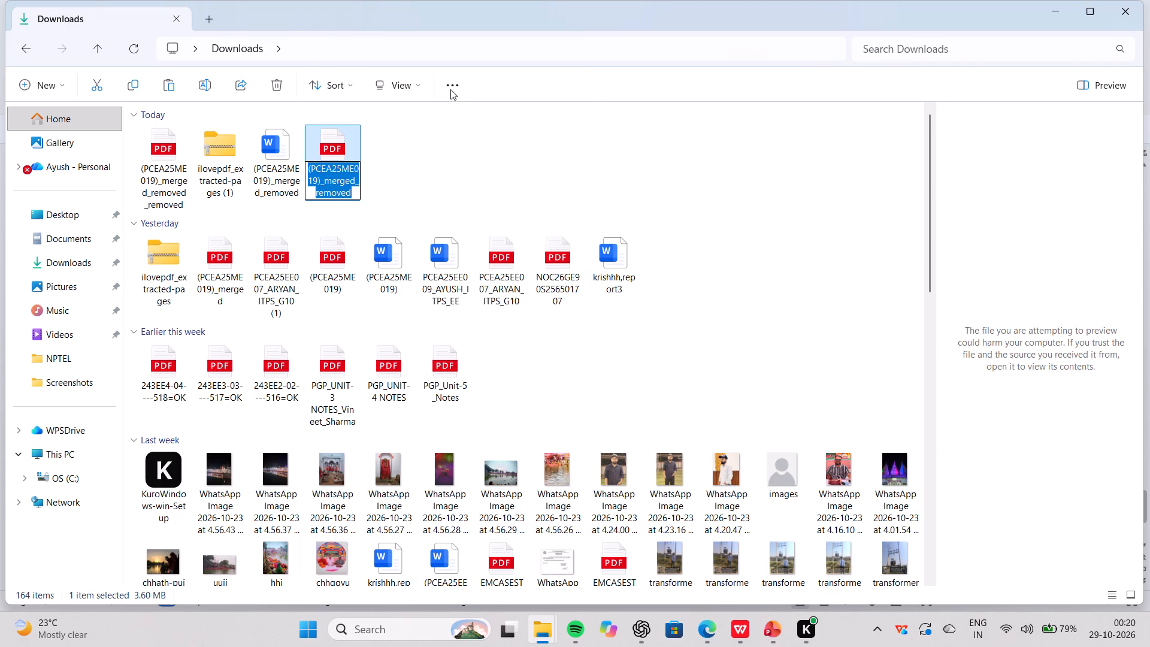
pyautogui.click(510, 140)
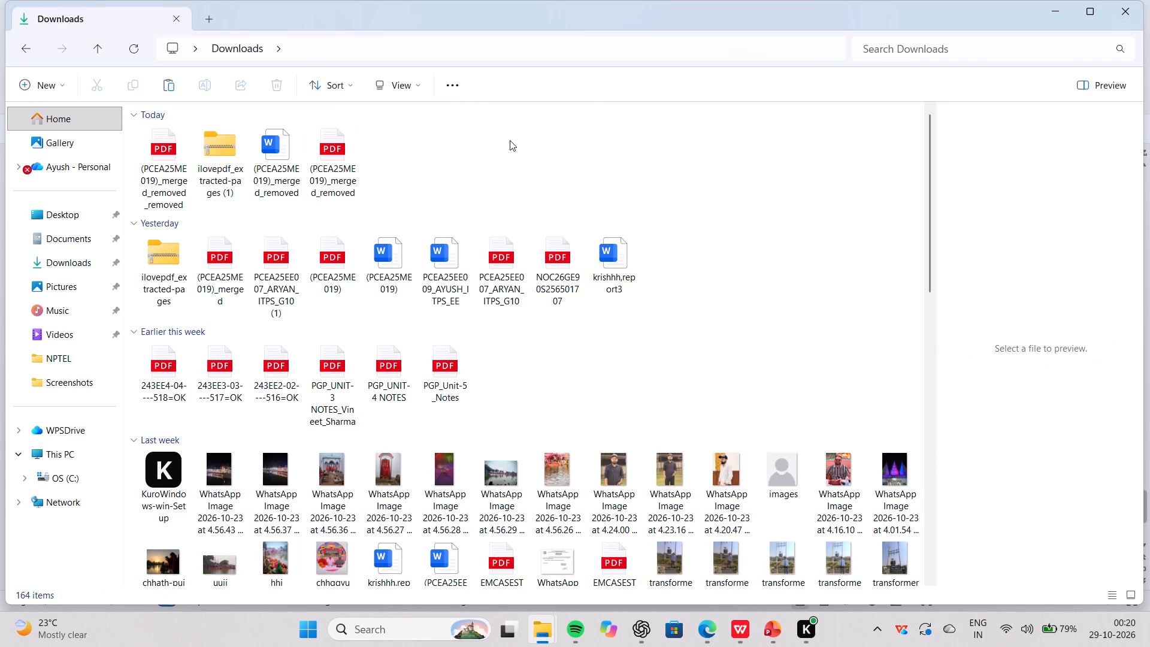
# Open the merged_removed_removed PDF from Downloads and check it from Chapter 1 through to the references on its last page.
pyautogui.doubleClick(167, 161)
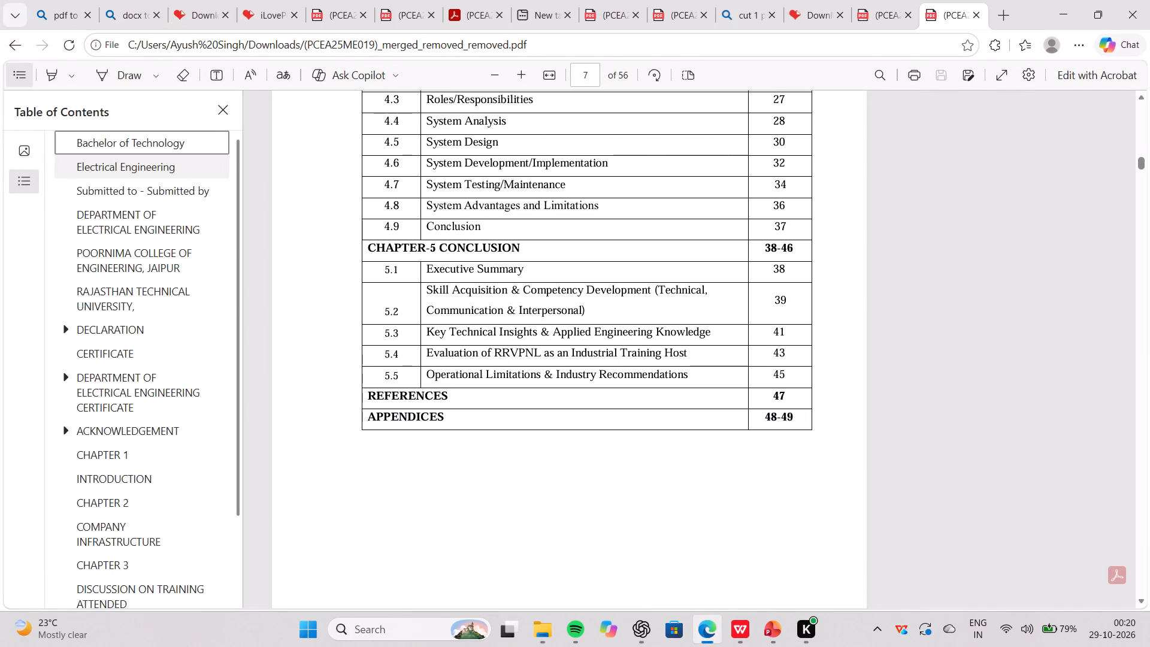
pyautogui.scroll(-5, 390, 227)
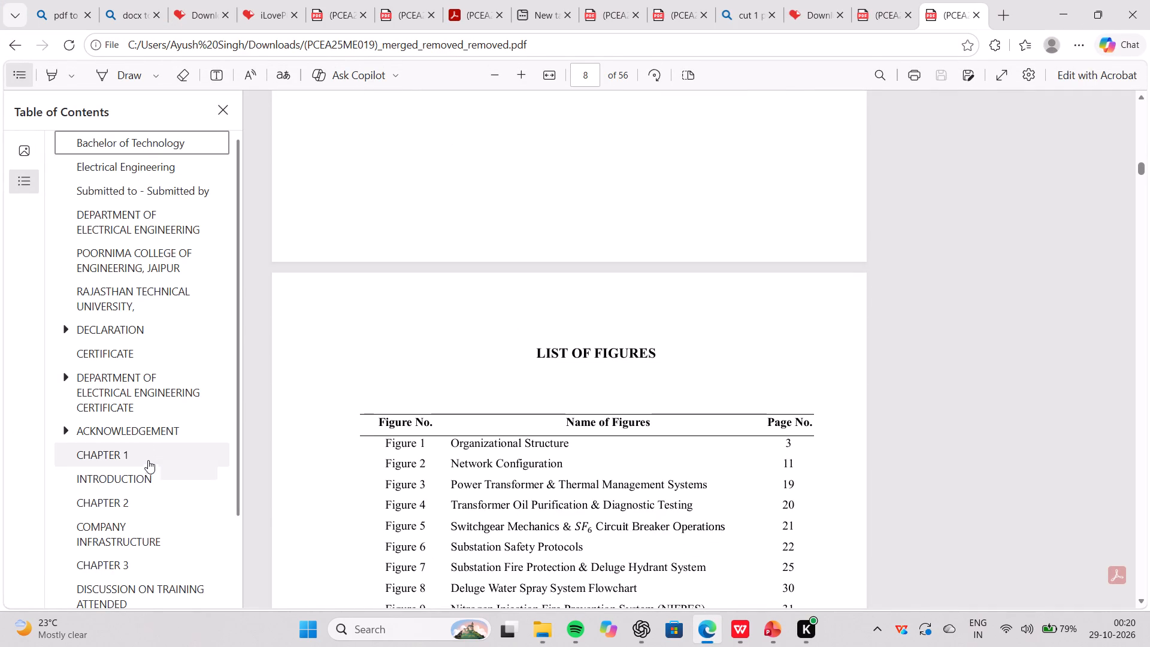
pyautogui.click(147, 462)
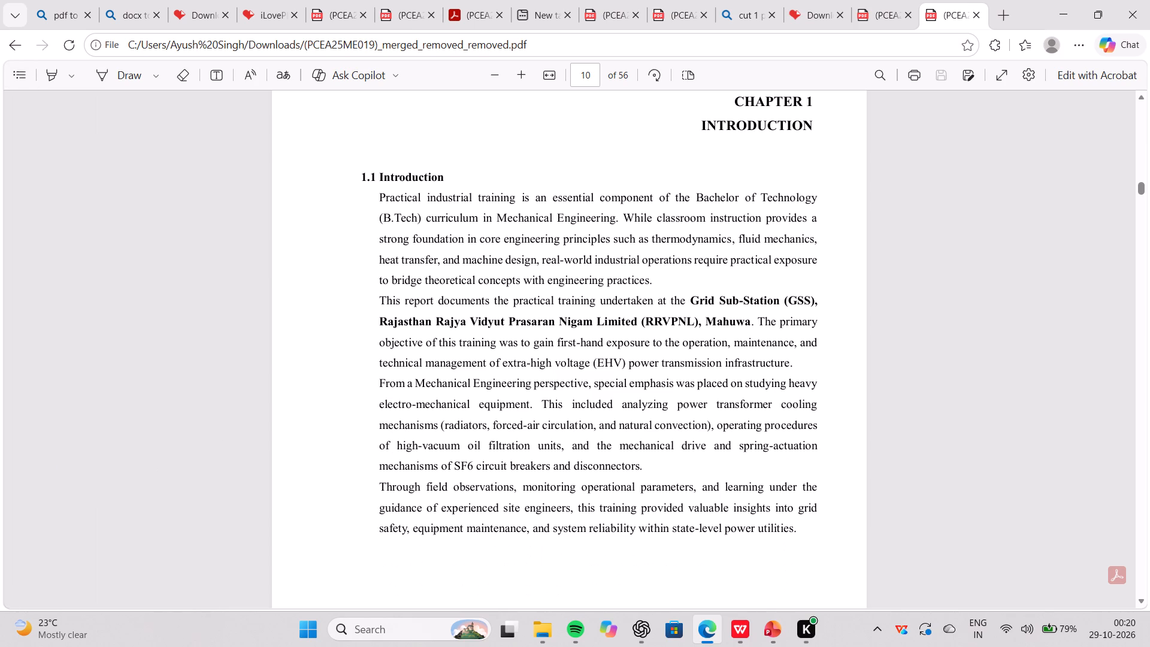
pyautogui.scroll(-20, 381, 409)
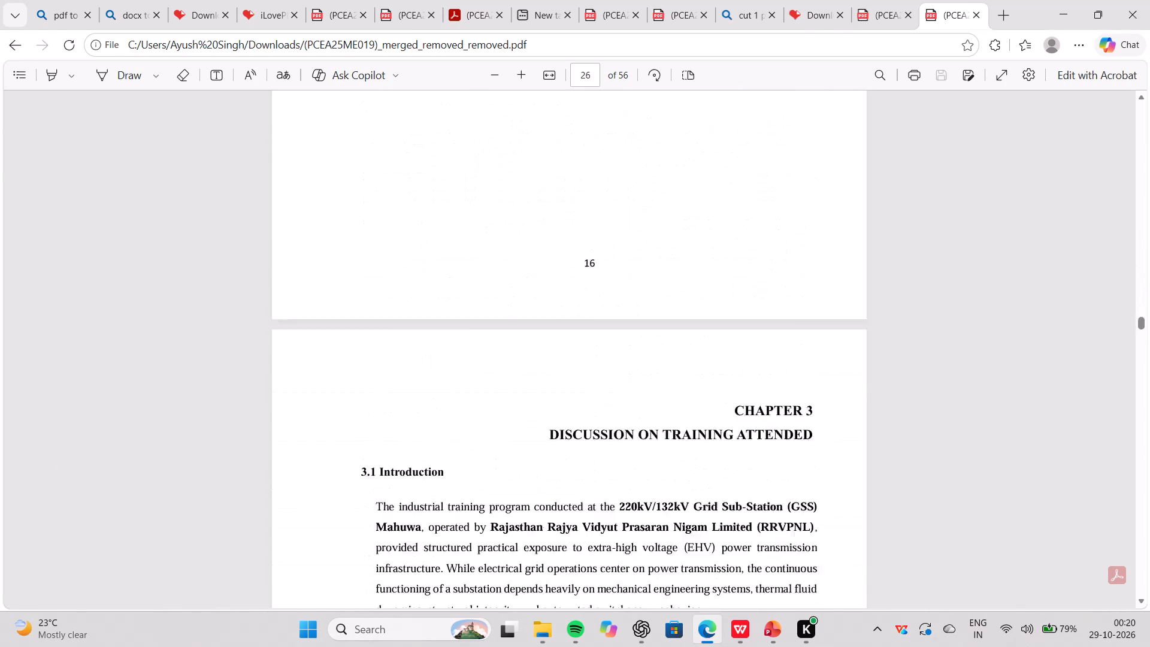
pyautogui.scroll(-20, 381, 409)
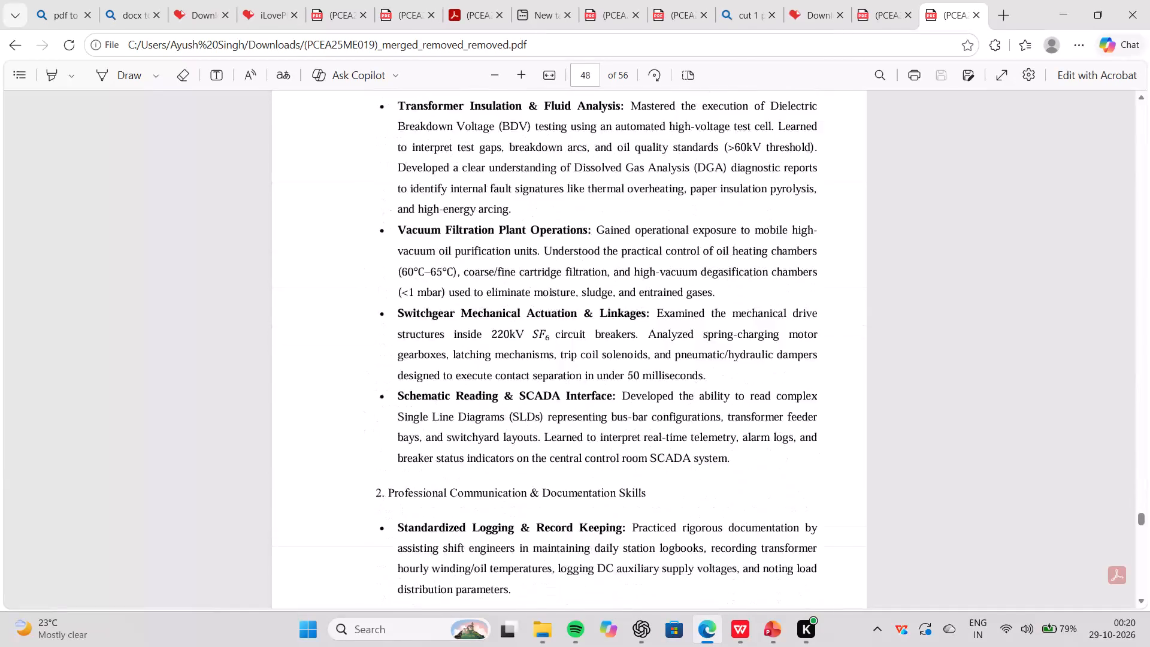
pyautogui.scroll(-15, 381, 409)
pyautogui.scroll(3, 381, 409)
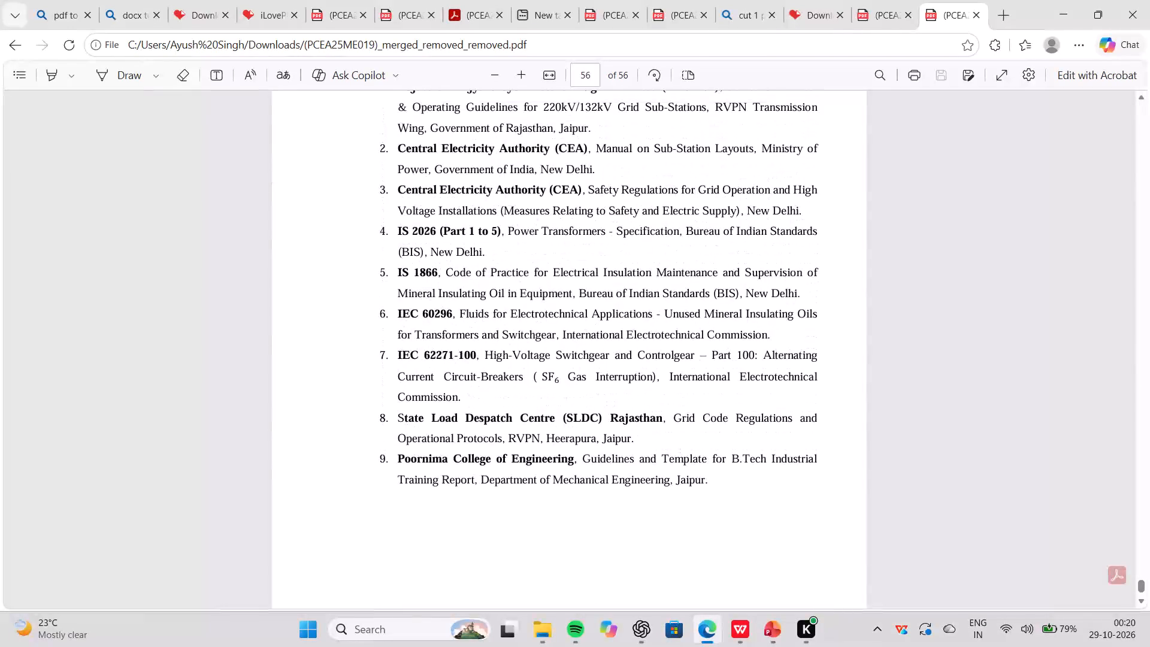
pyautogui.scroll(1, 381, 409)
pyautogui.scroll(-3, 381, 409)
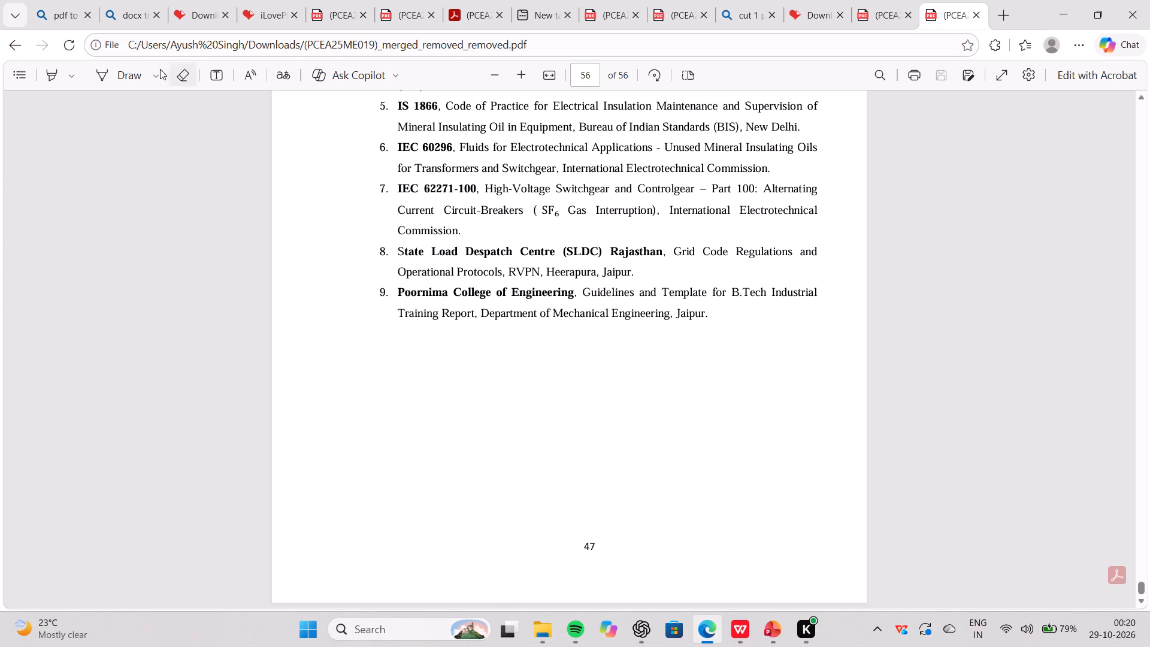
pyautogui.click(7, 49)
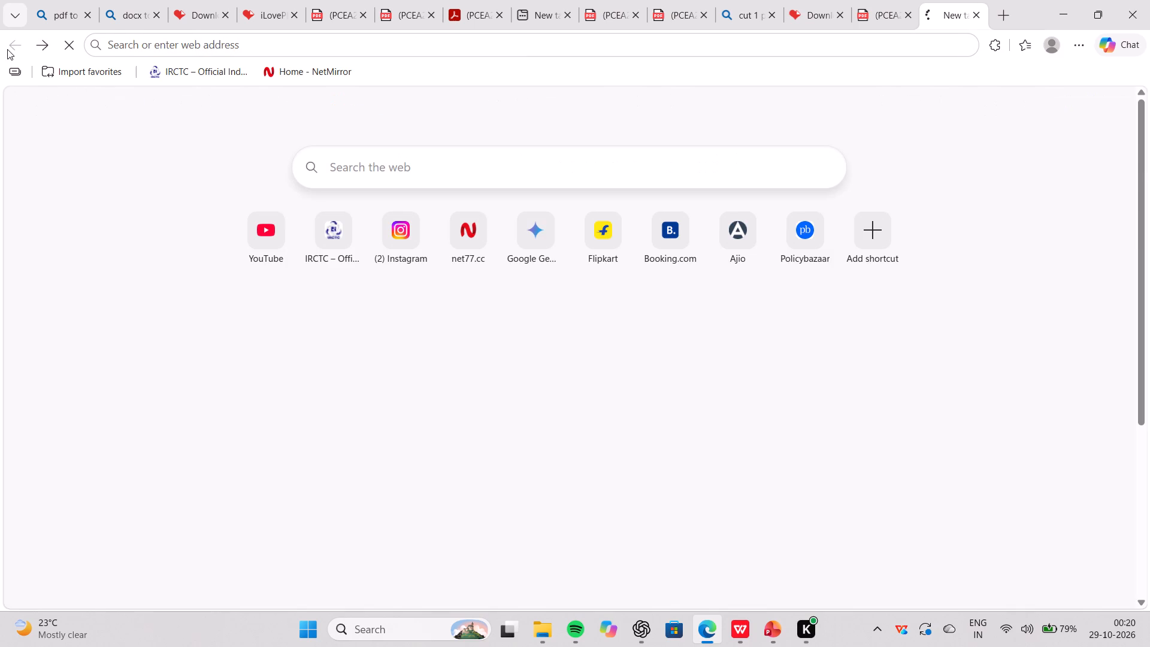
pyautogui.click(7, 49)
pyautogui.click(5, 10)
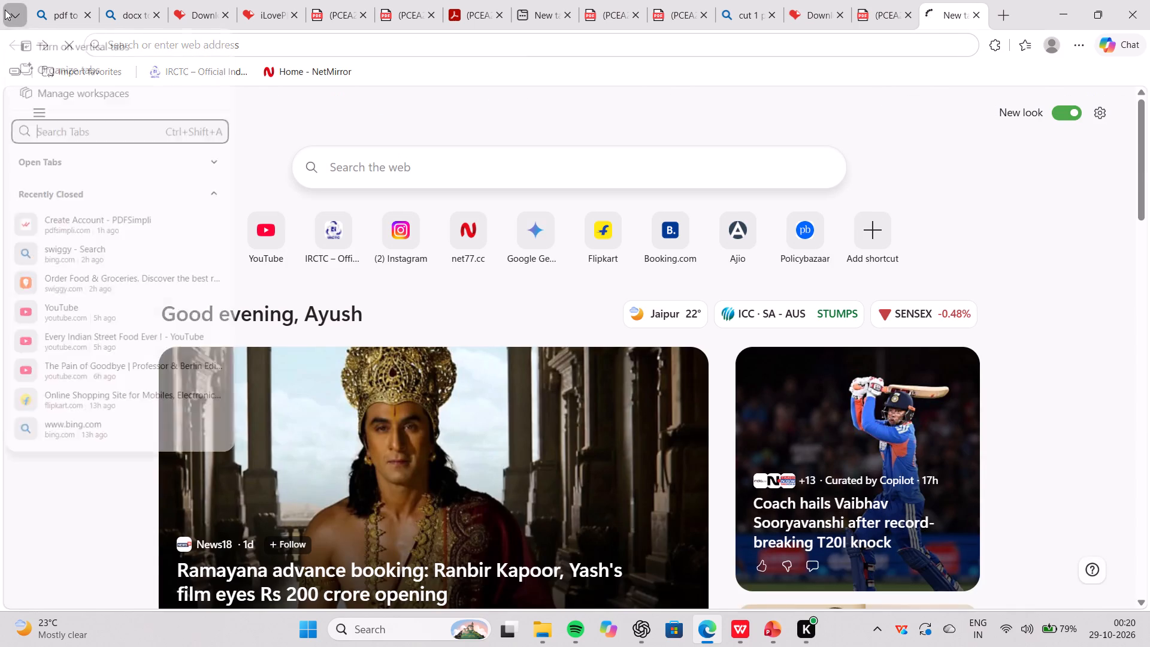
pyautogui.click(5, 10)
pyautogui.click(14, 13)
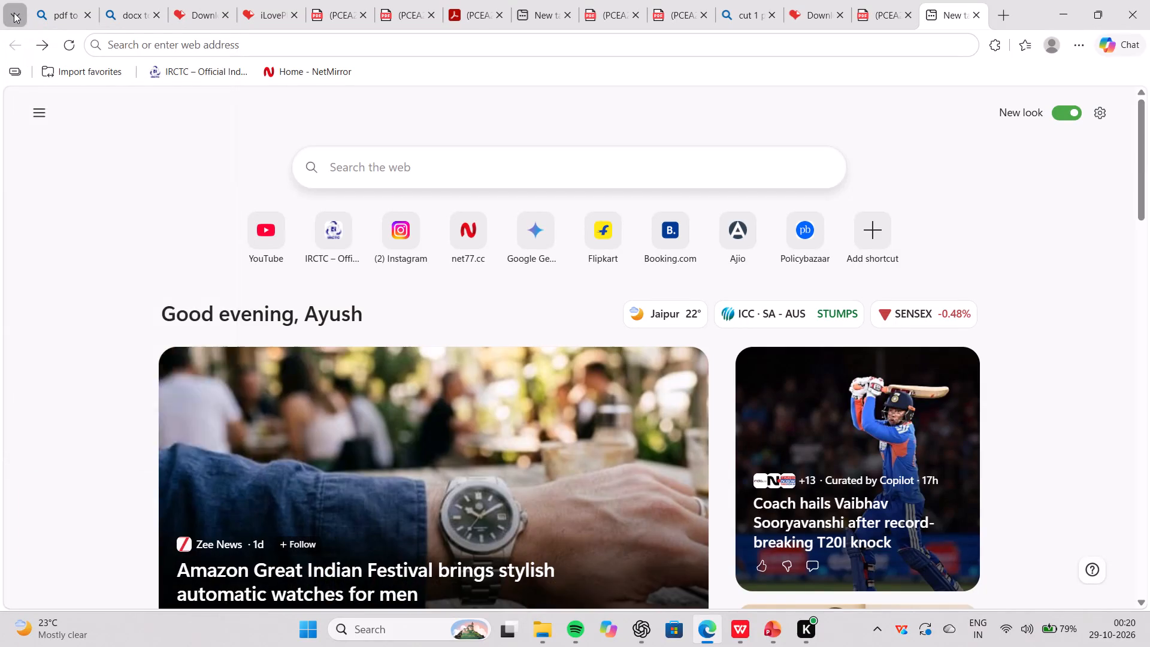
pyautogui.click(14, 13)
# Return to the Downloads folder in File Explorer.
pyautogui.click(1063, 8)
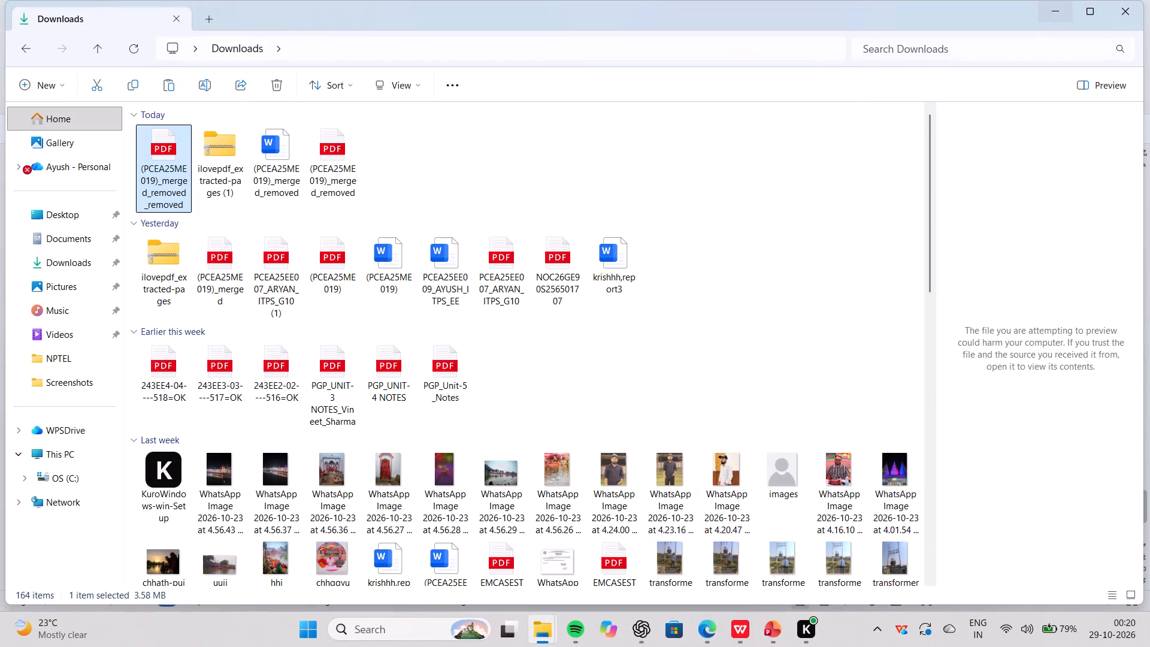
# Rename the merged_removed_removed PDF to the other student's EE roll number in parentheses, ending with a single underscore.
pyautogui.rightClick(176, 170)
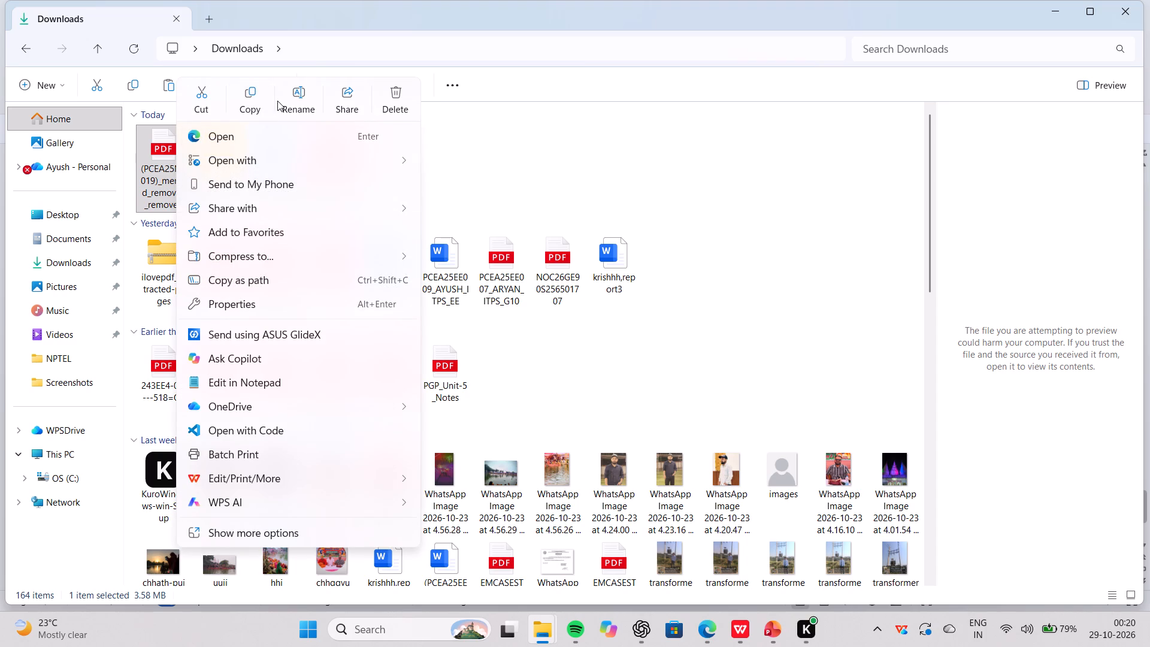
pyautogui.click(289, 99)
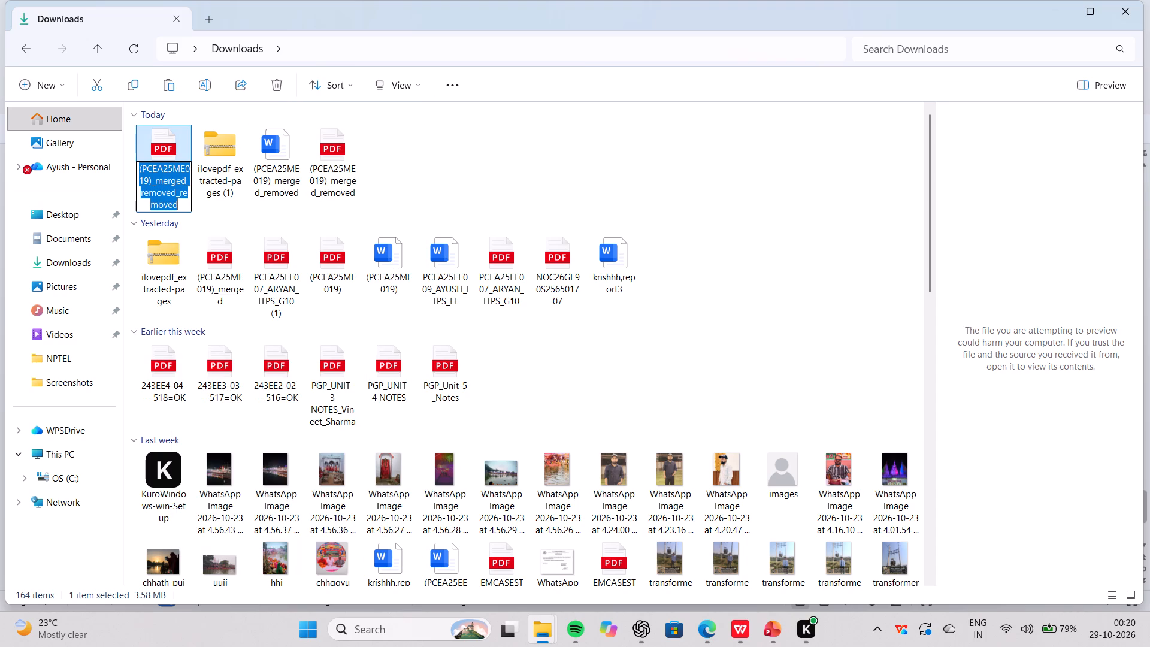
pyautogui.click(178, 198)
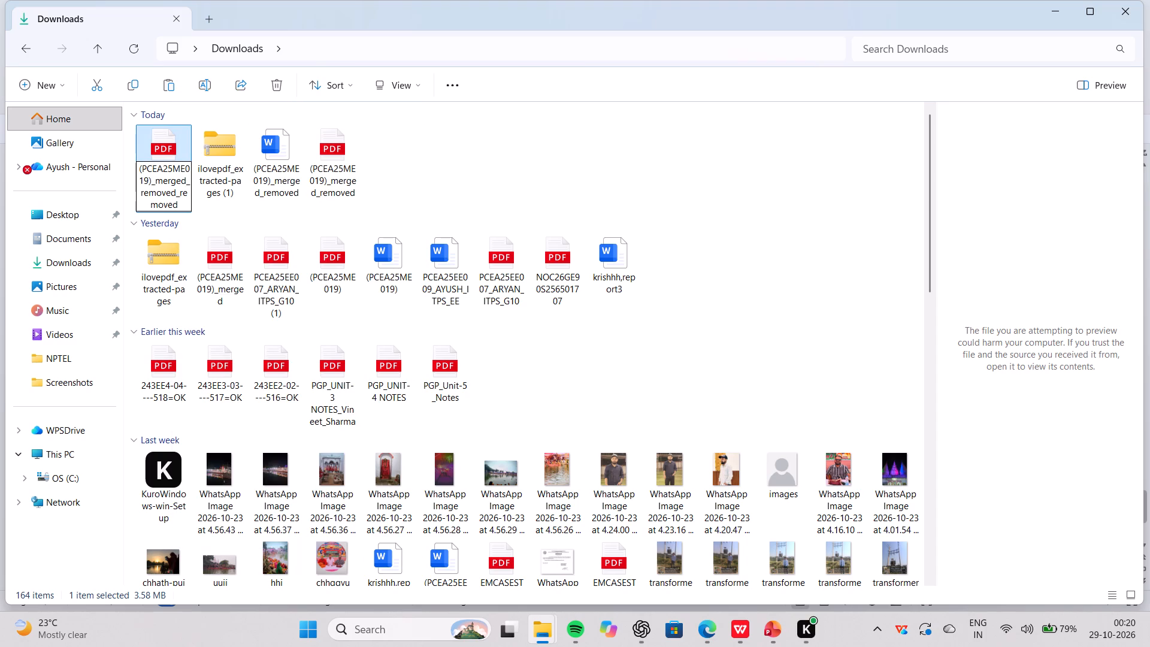
pyautogui.press('BackSpace')
pyautogui.press('BackSpace')
pyautogui.press('BackSpace')
pyautogui.press('BackSpace')
pyautogui.press('BackSpace')
pyautogui.press('BackSpace')
pyautogui.press('BackSpace')
pyautogui.press('BackSpace')
pyautogui.press('BackSpace')
pyautogui.press('BackSpace')
pyautogui.press('BackSpace')
pyautogui.press('BackSpace')
pyautogui.press('BackSpace')
pyautogui.press('BackSpace')
pyautogui.press('BackSpace')
pyautogui.press('BackSpace')
pyautogui.press('BackSpace')
pyautogui.press('BackSpace')
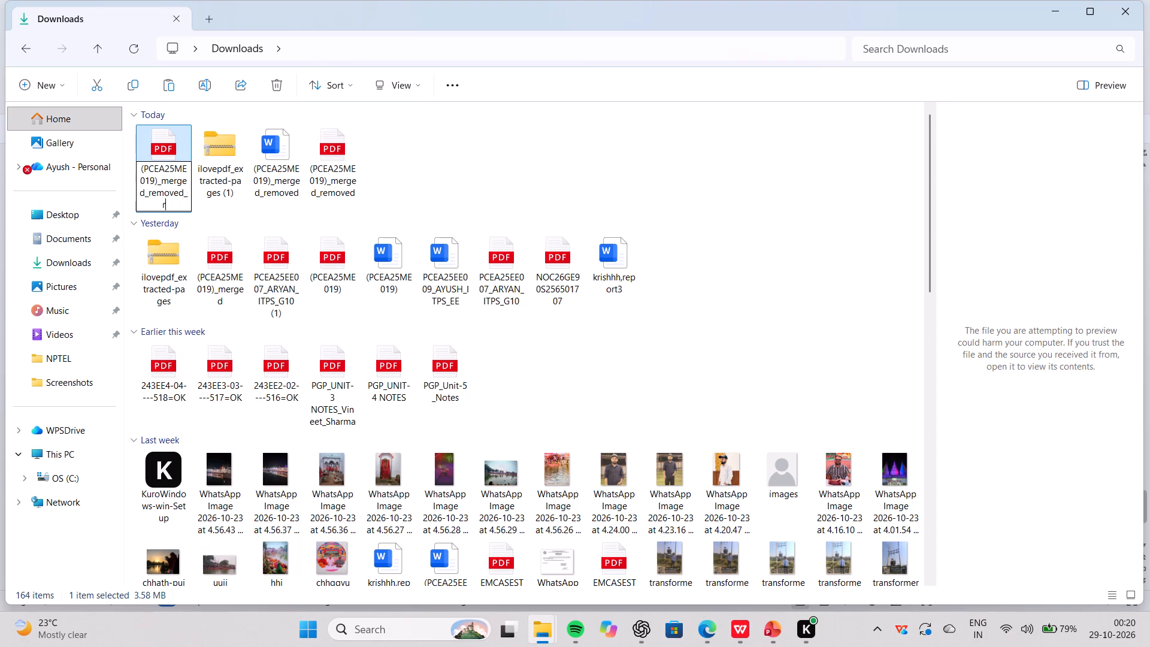
pyautogui.press('BackSpace')
pyautogui.press('BackSpace')
pyautogui.press('BackSpace')
pyautogui.press('BackSpace')
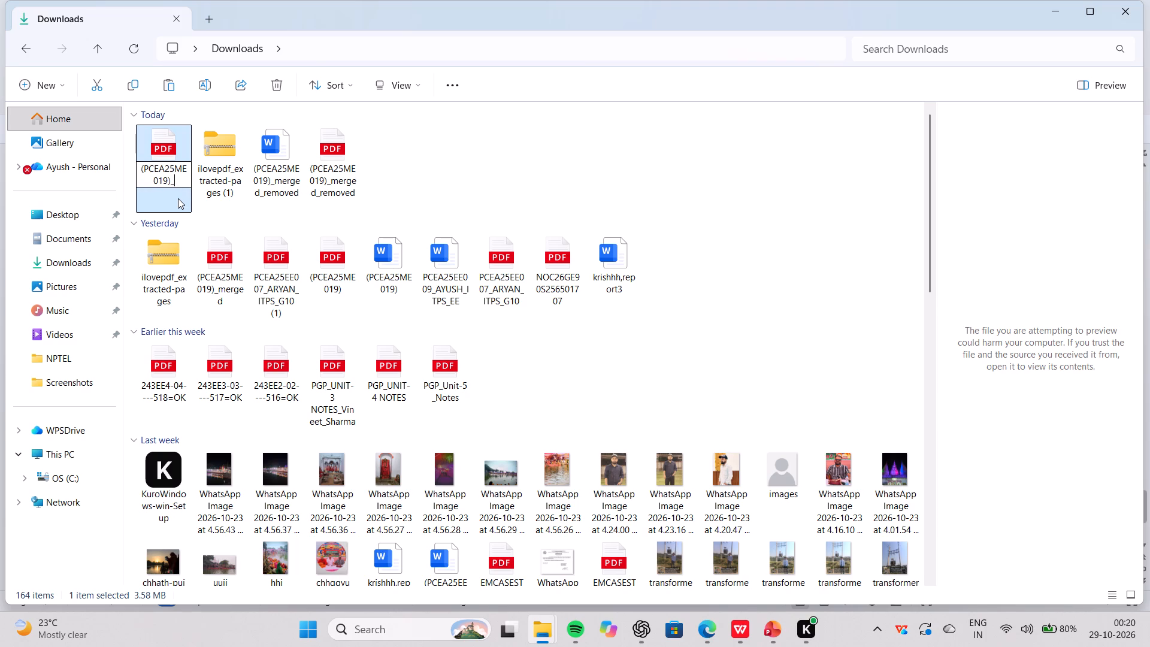
pyautogui.click(162, 179)
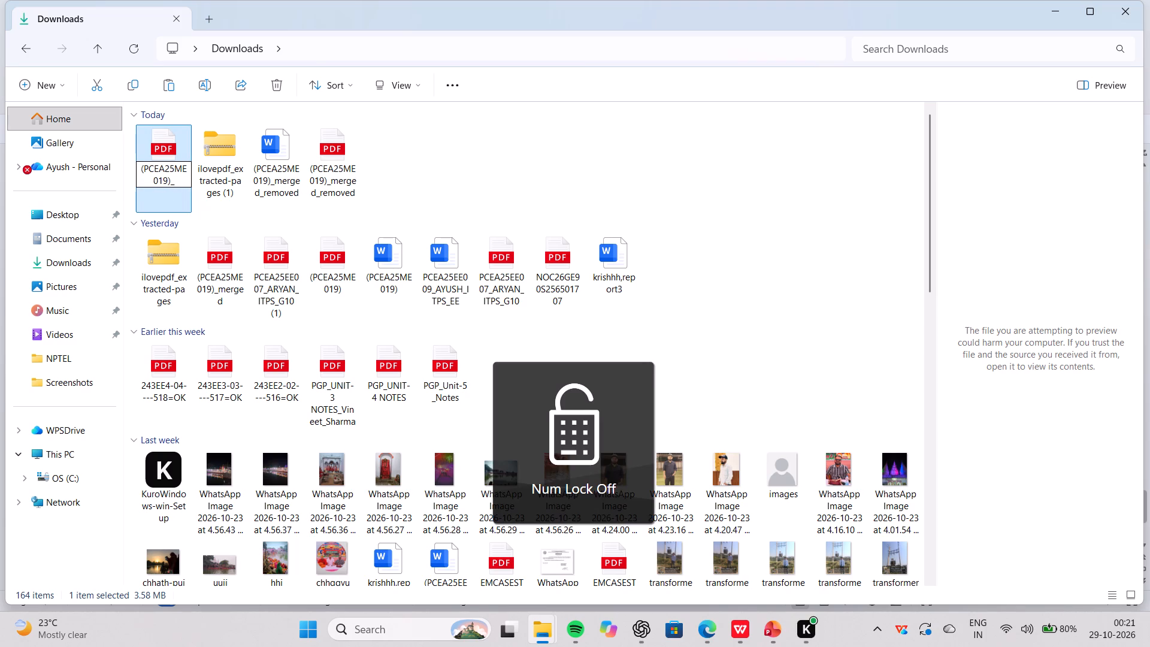
pyautogui.press('0')
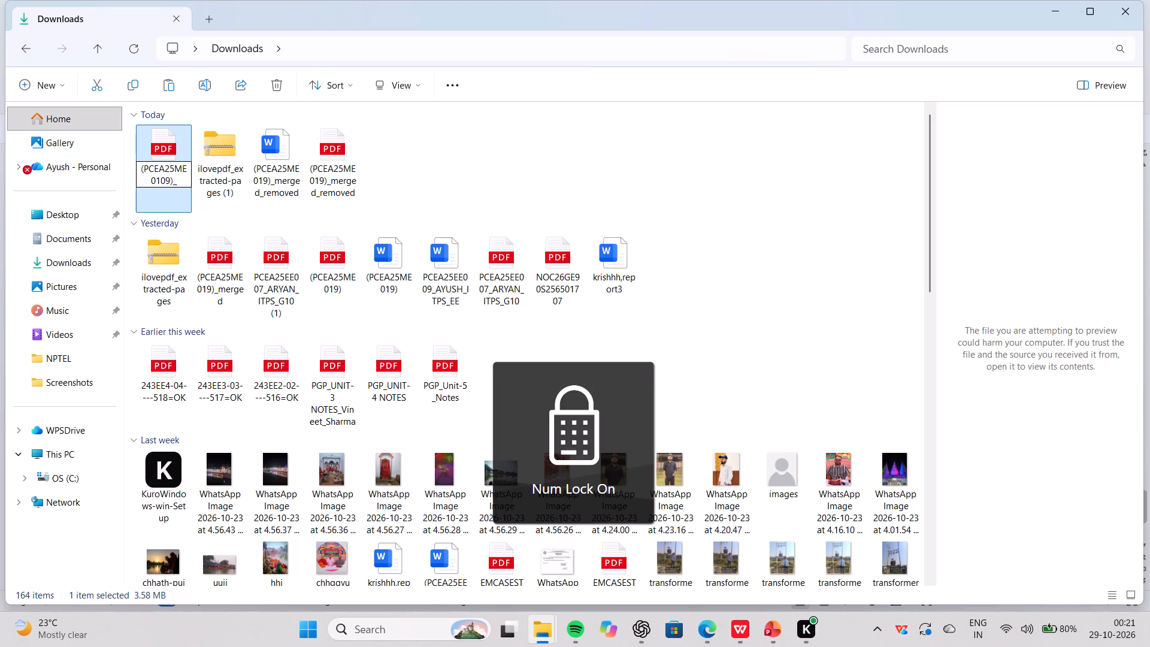
pyautogui.press('BackSpace')
pyautogui.press('BackSpace')
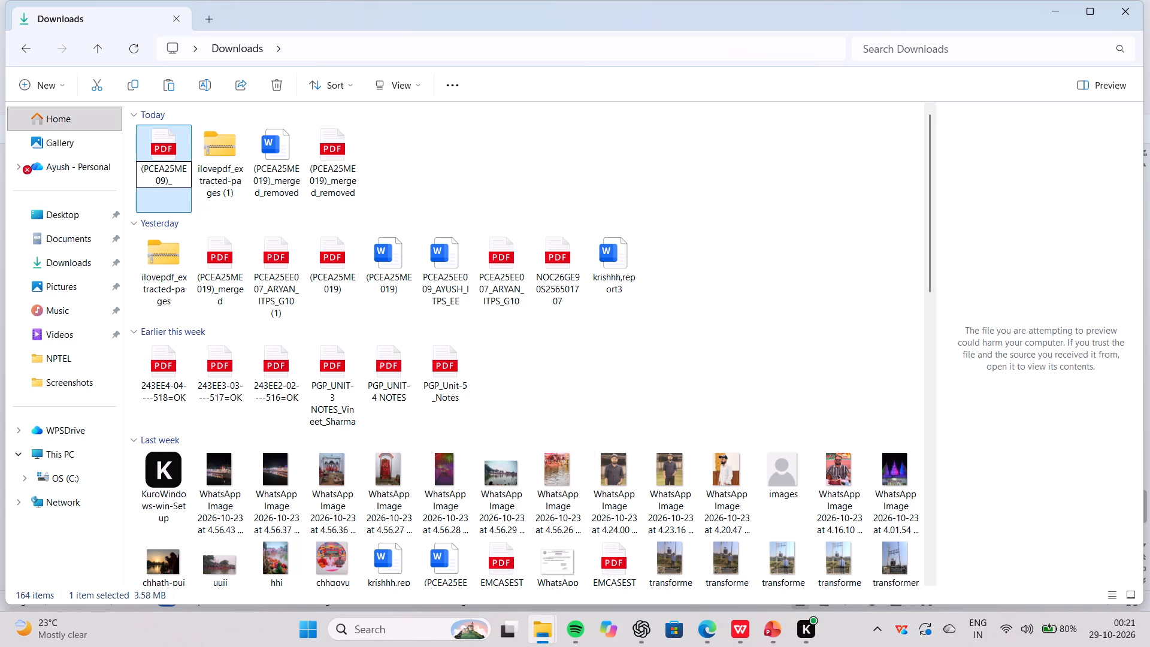
pyautogui.press('0')
pyautogui.click(186, 164)
pyautogui.press('BackSpace')
pyautogui.press('BackSpace')
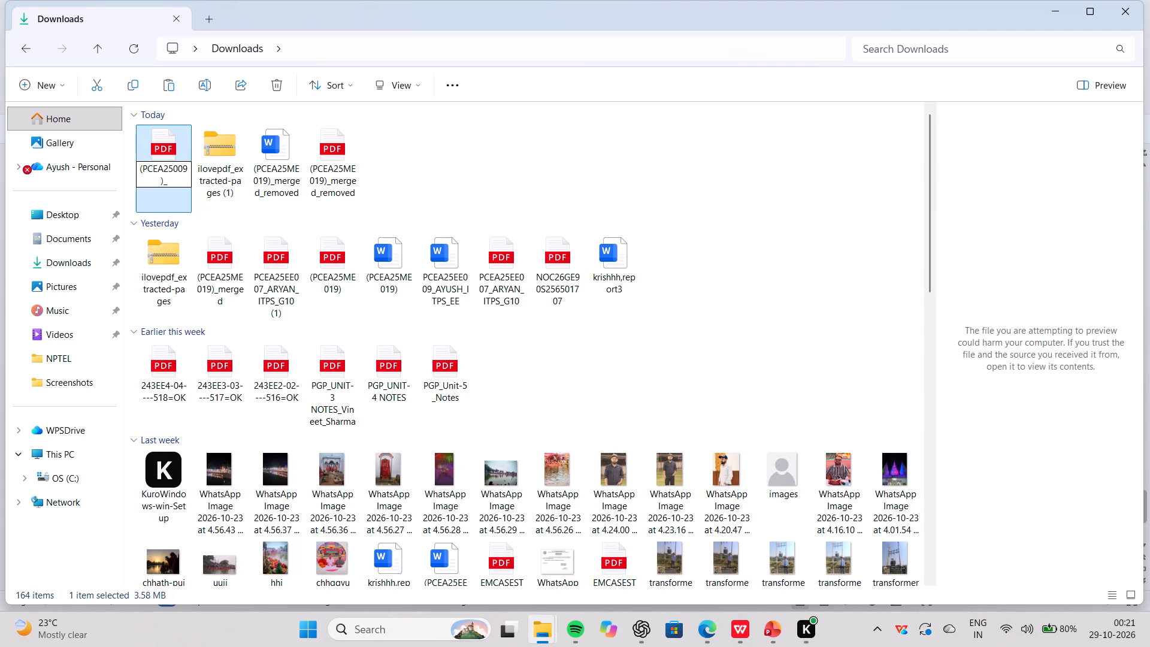
pyautogui.write('EE')
pyautogui.press('space')
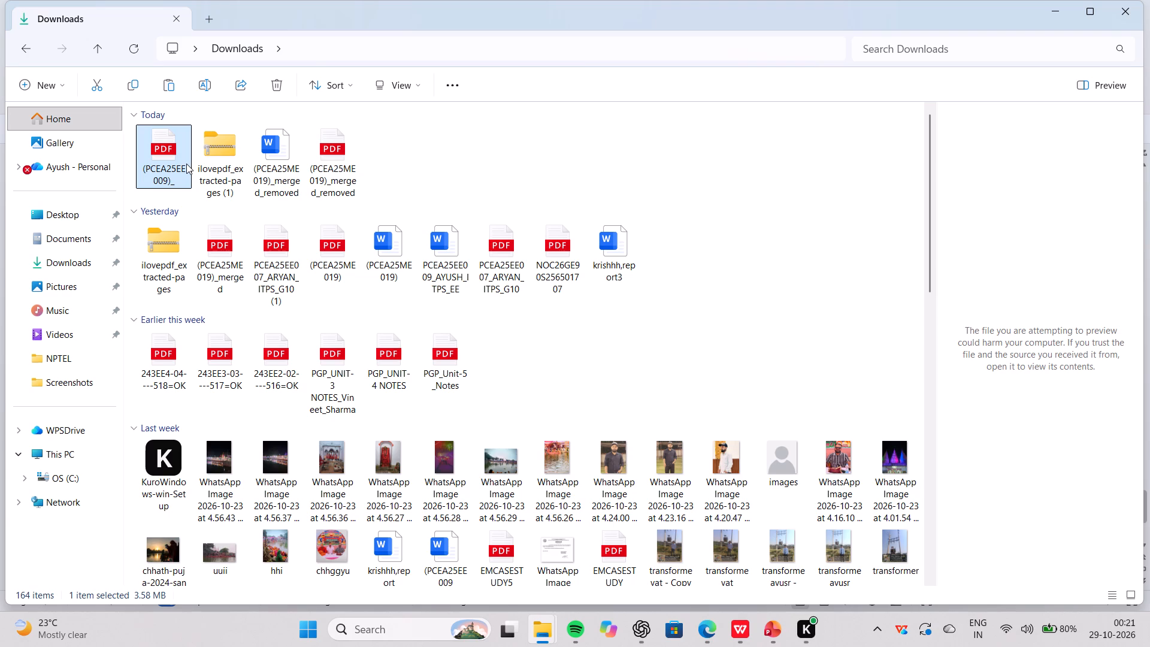
pyautogui.click(419, 166)
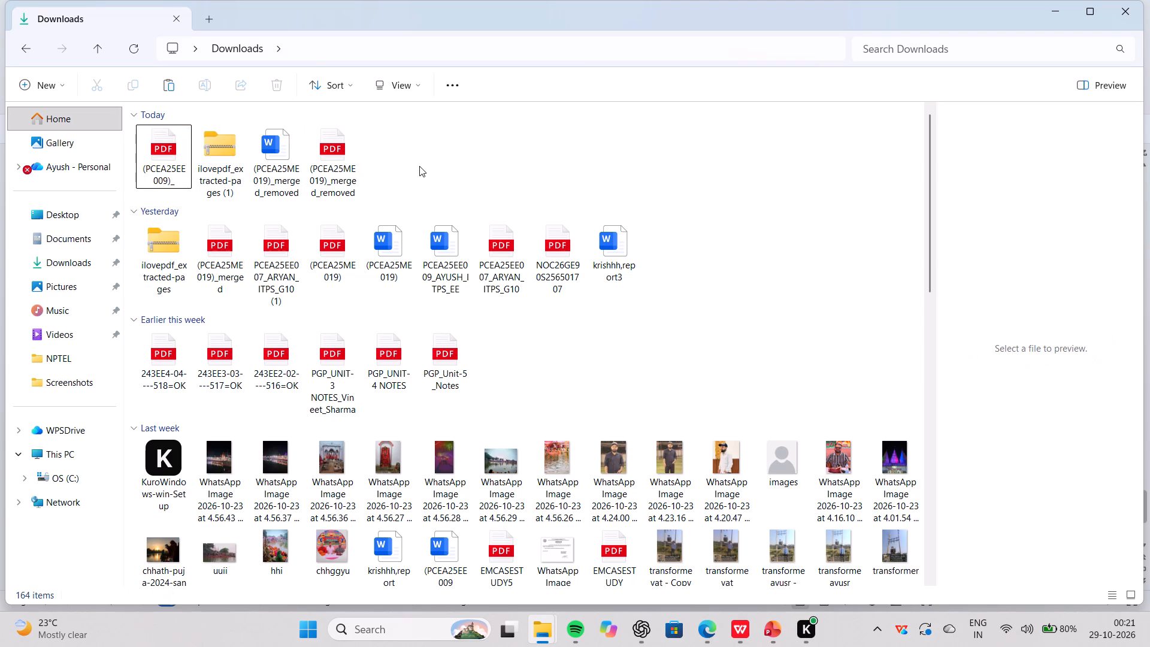
# Bring up the apps available for sharing the renamed report PDF.
pyautogui.rightClick(163, 173)
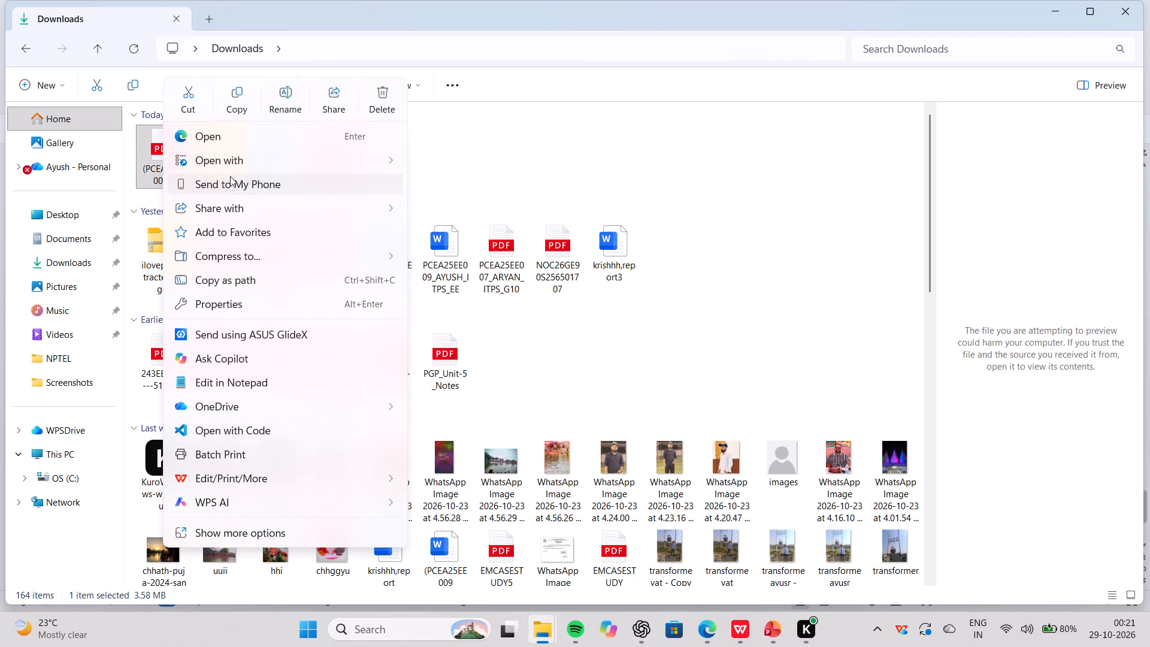
pyautogui.click(262, 212)
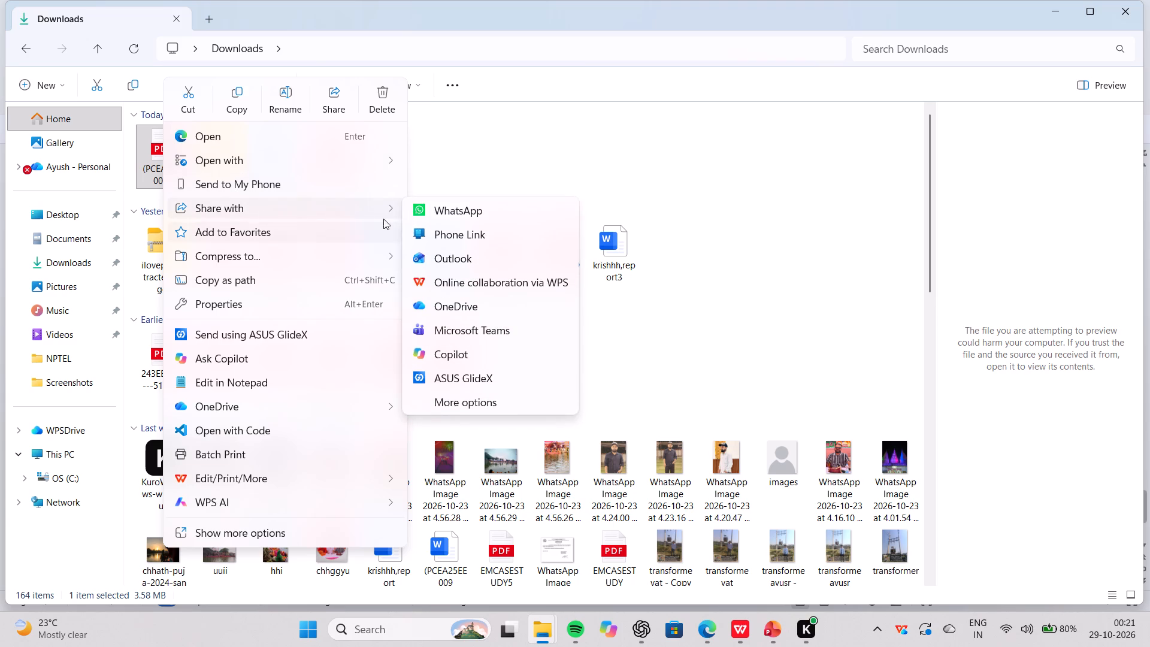
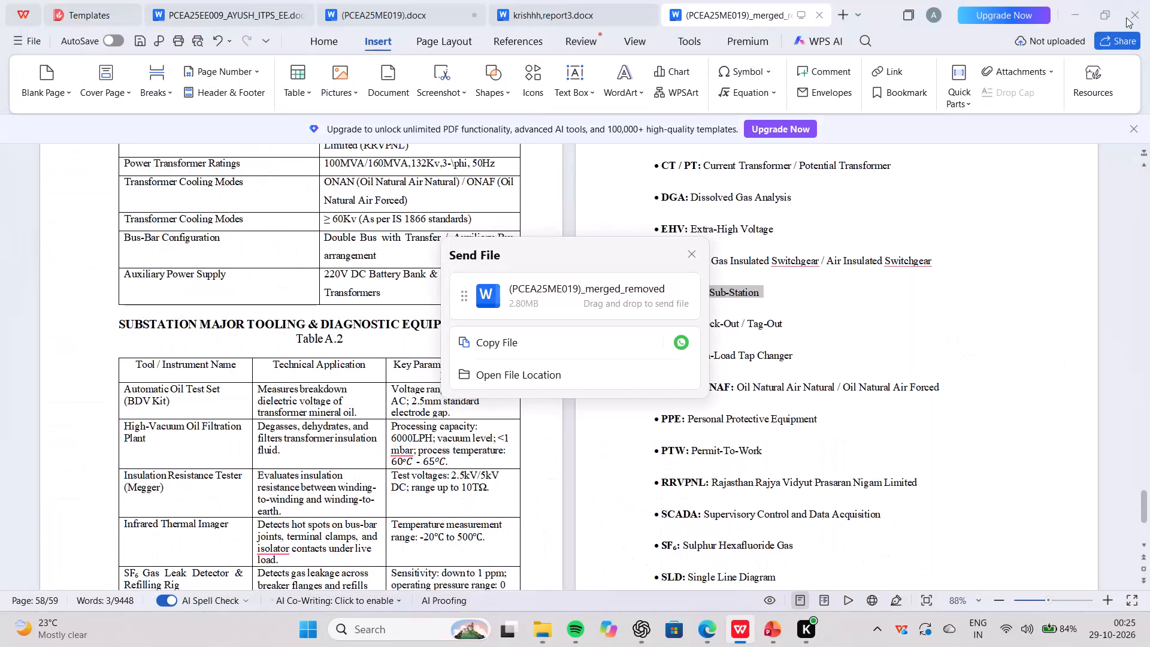
# Close WPS Office with all its open documents, saving the changes made to the training report.
pyautogui.click(1126, 17)
pyautogui.click(705, 163)
pyautogui.moveTo(705, 163); pyautogui.dragTo(537, 332)
pyautogui.click(537, 332)
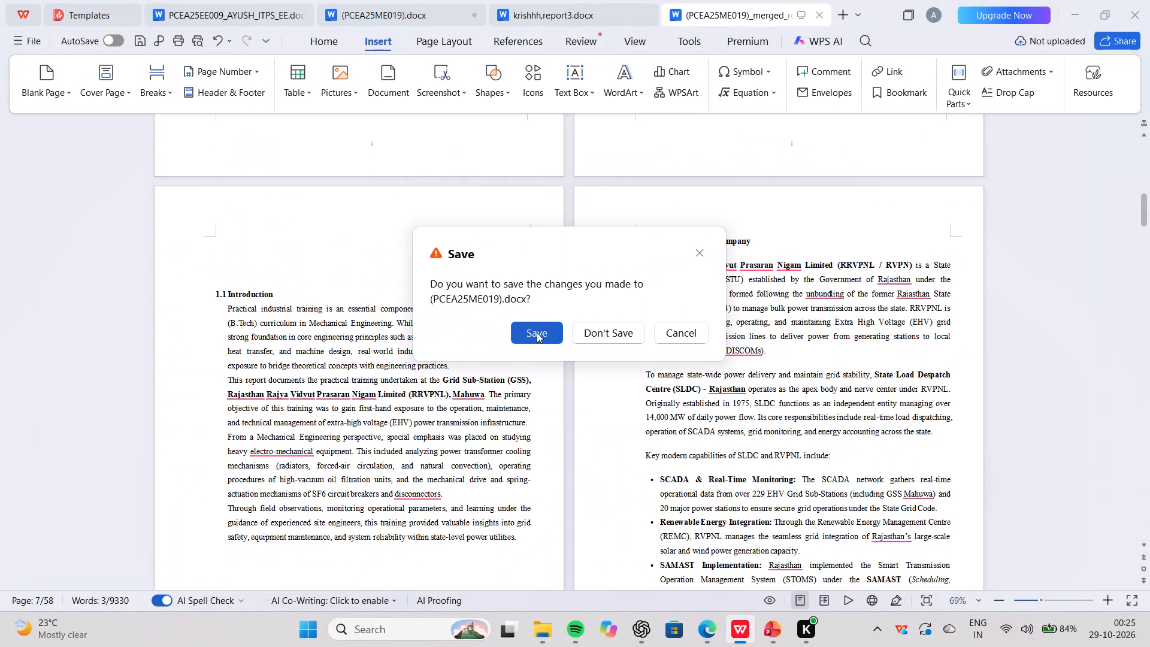
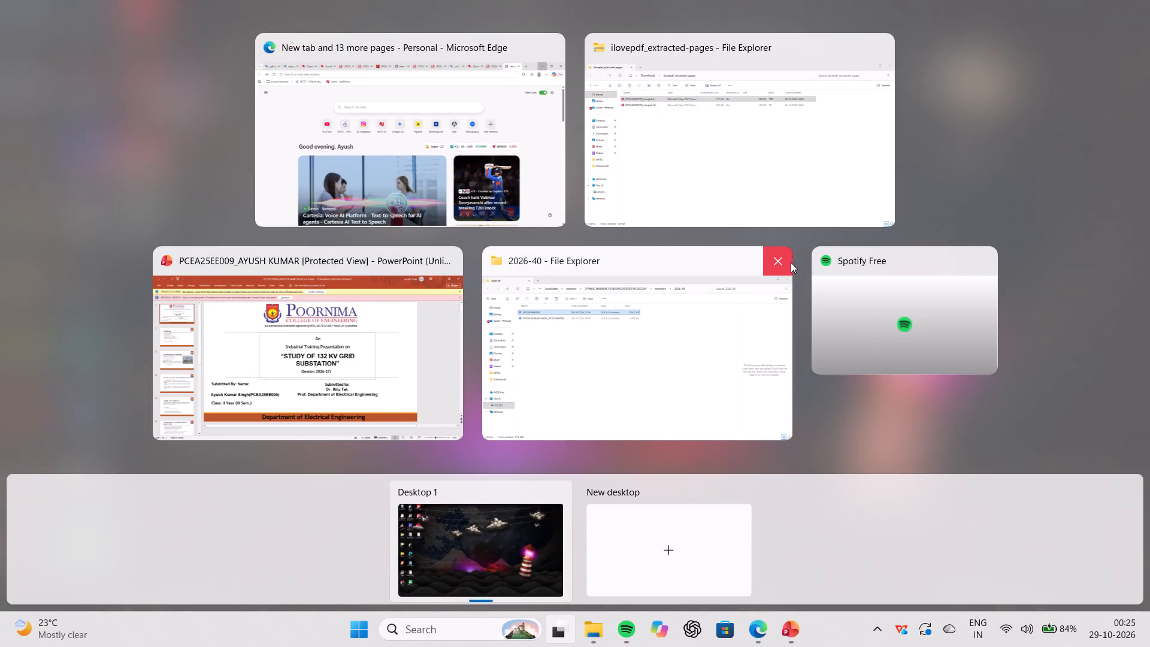
# Close every open window except Microsoft Edge: the 2026-40 and ilovepdf_extracted-pages folders, the PowerPoint presentation and Spotify.
pyautogui.click(786, 261)
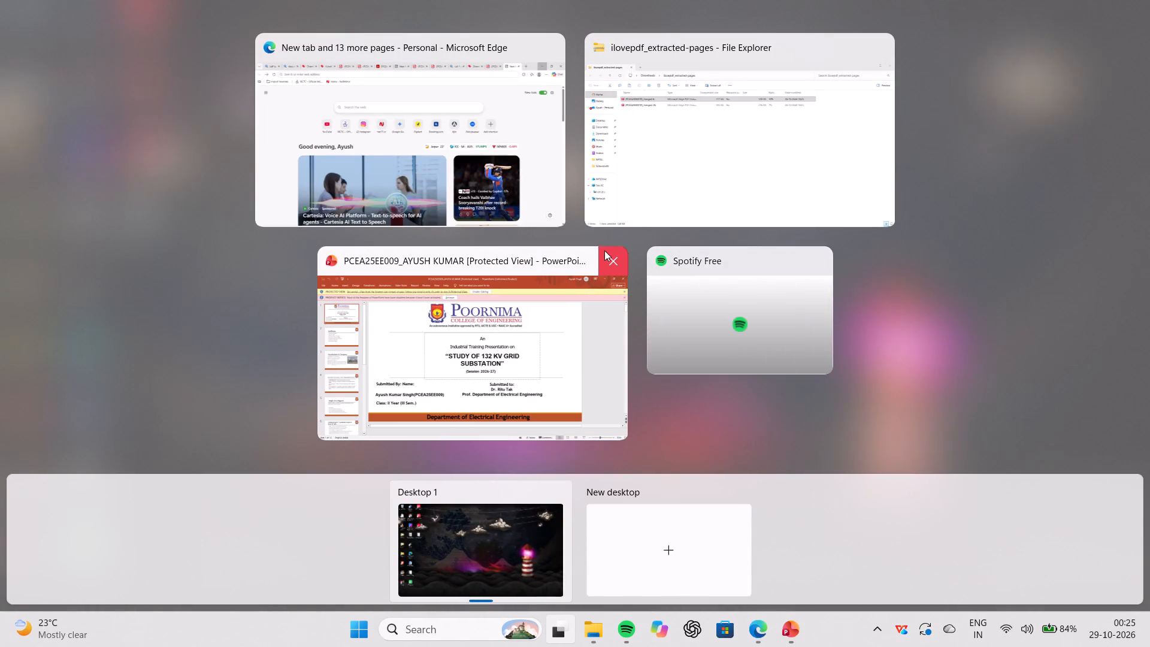
pyautogui.click(604, 250)
pyautogui.moveTo(671, 249); pyautogui.dragTo(656, 254)
pyautogui.click(656, 254)
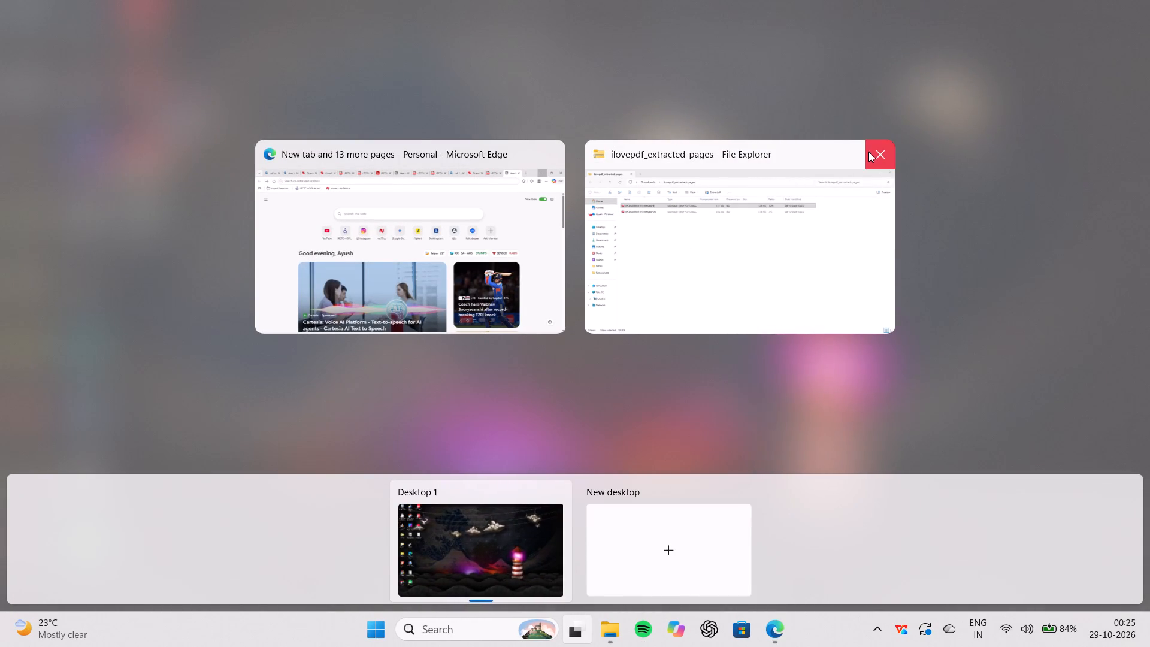
pyautogui.click(868, 152)
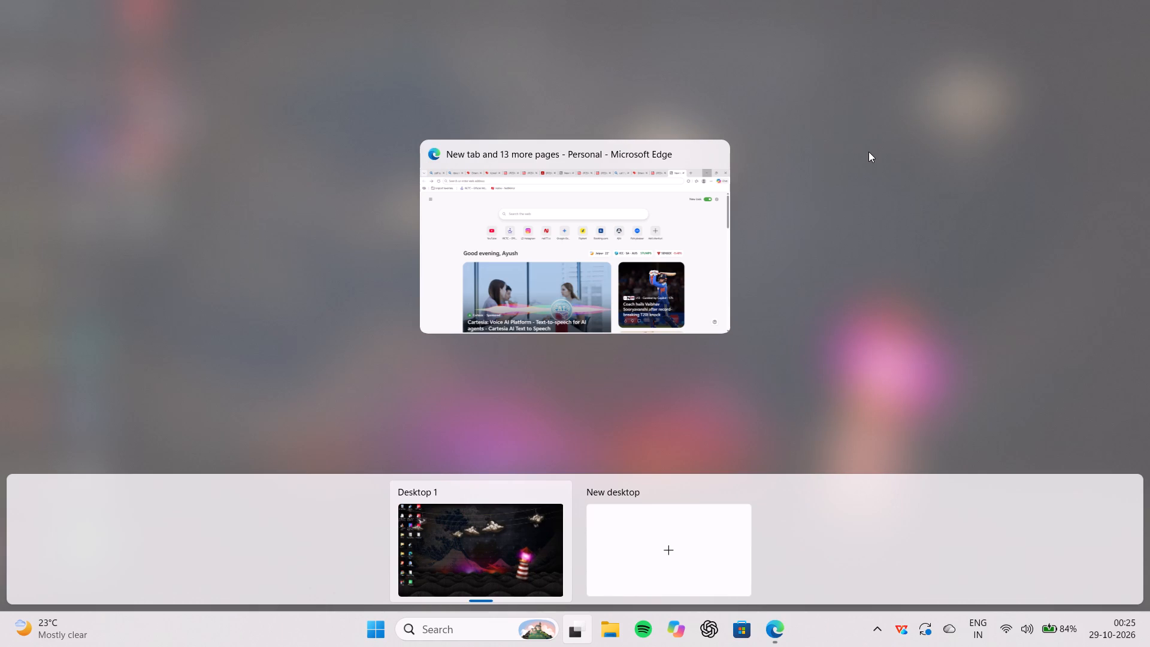
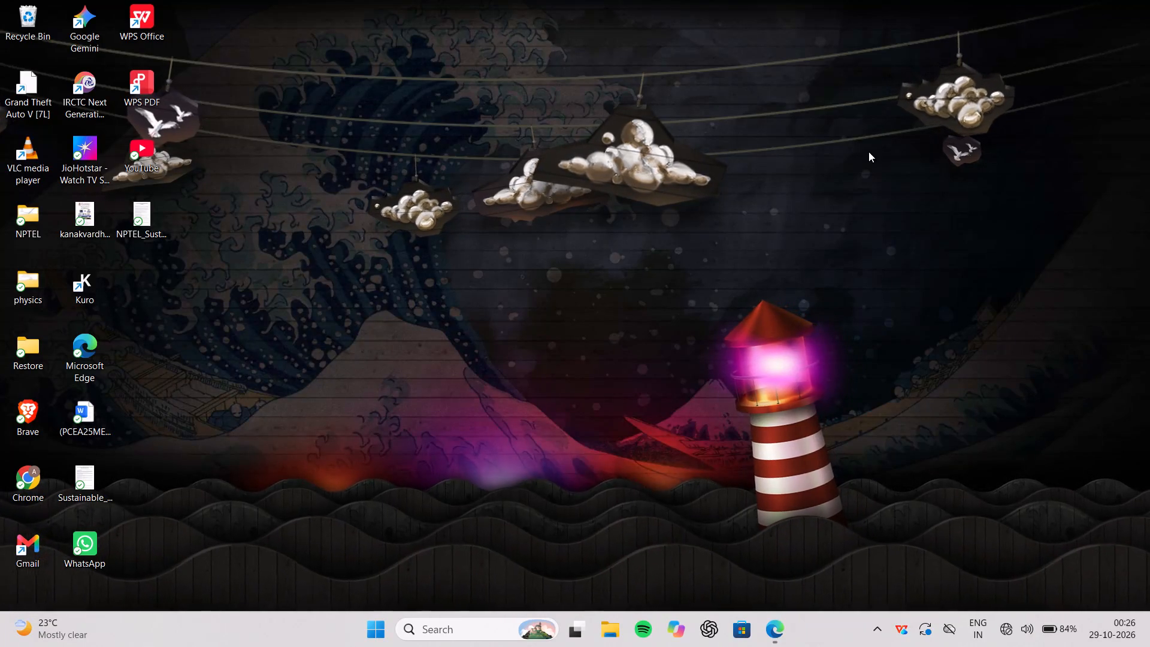
# Bring up the Windows shutdown prompt from the desktop.
pyautogui.hotkey('alt', 'F4')
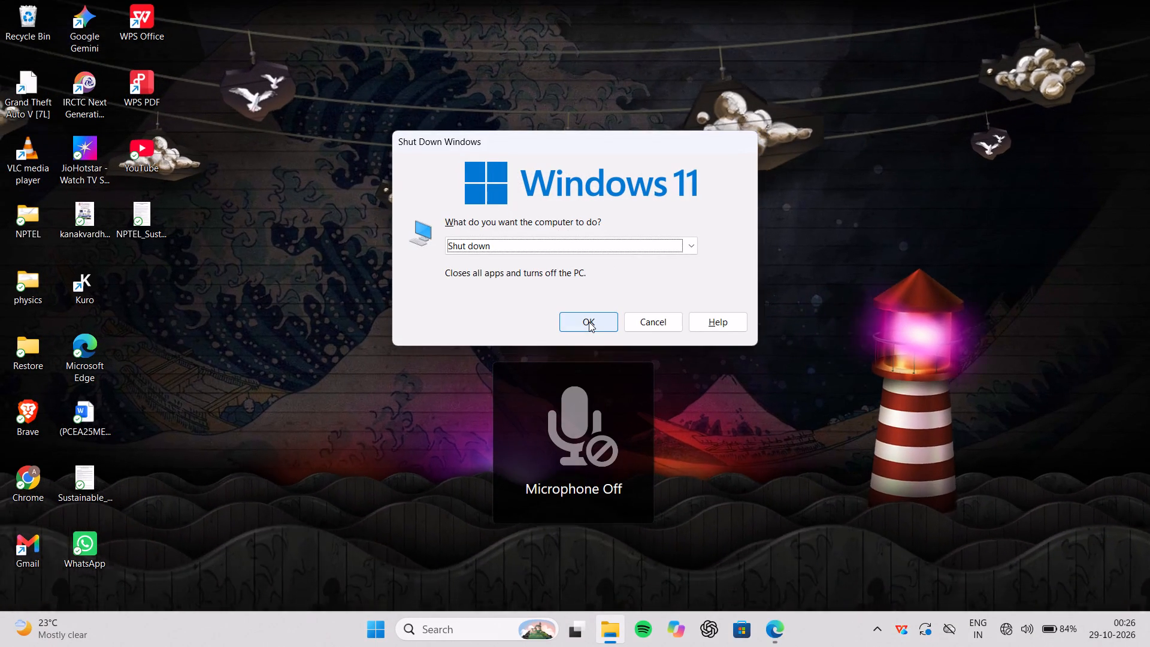